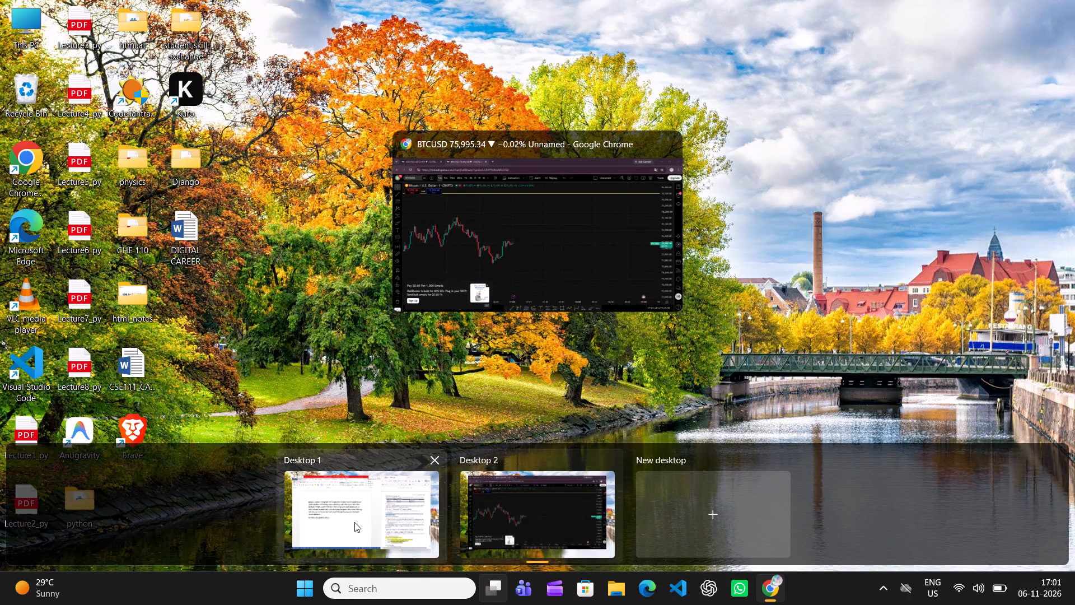
Switch to the desktop with Google Chrome, Desktop 2, and open a new browser tab.
click(354, 522)
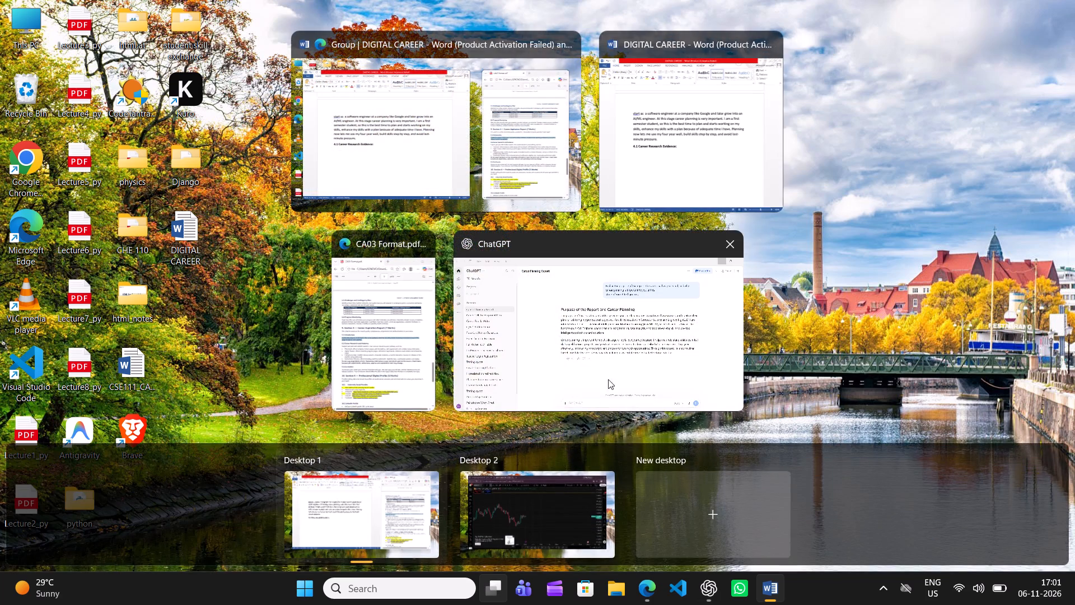
click(539, 540)
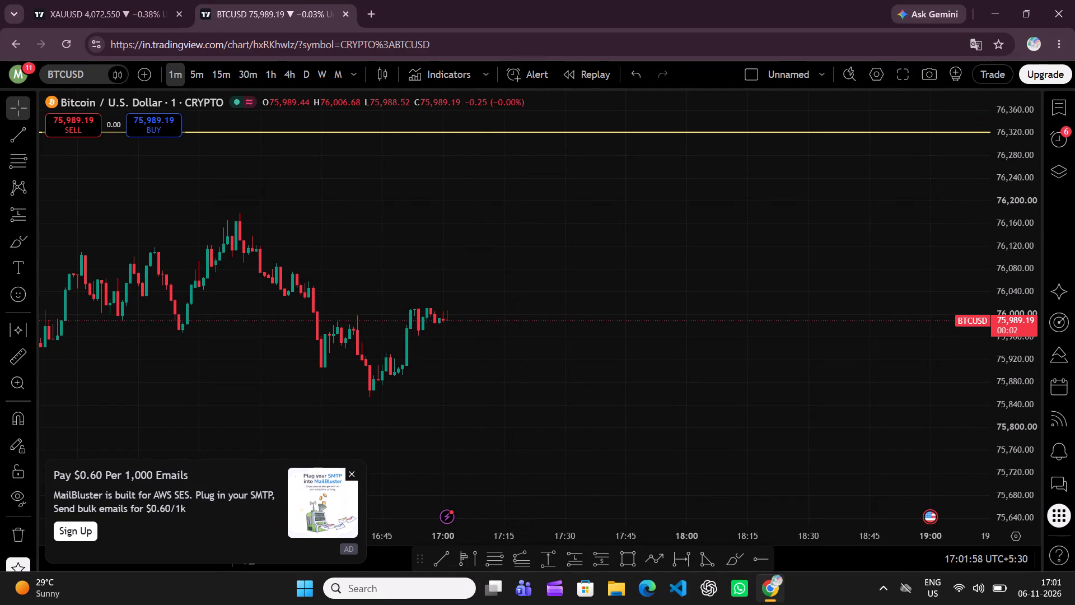
click(366, 18)
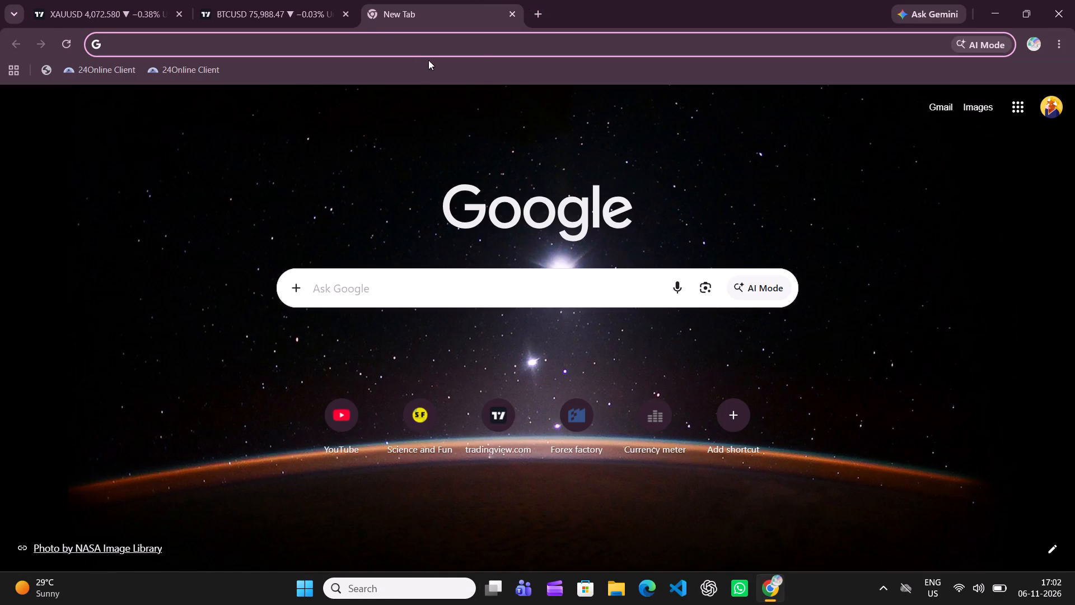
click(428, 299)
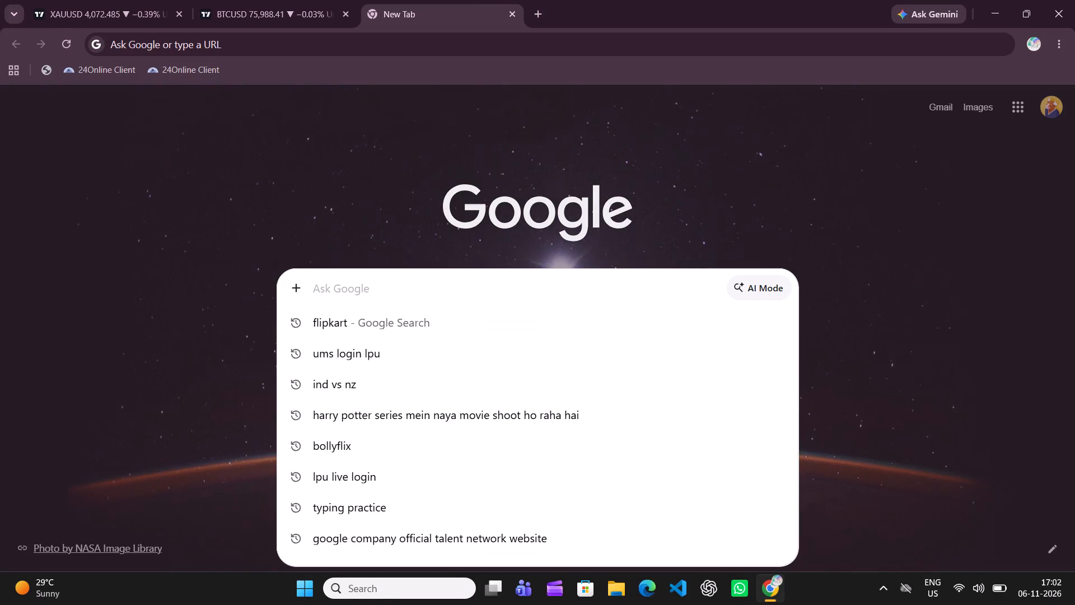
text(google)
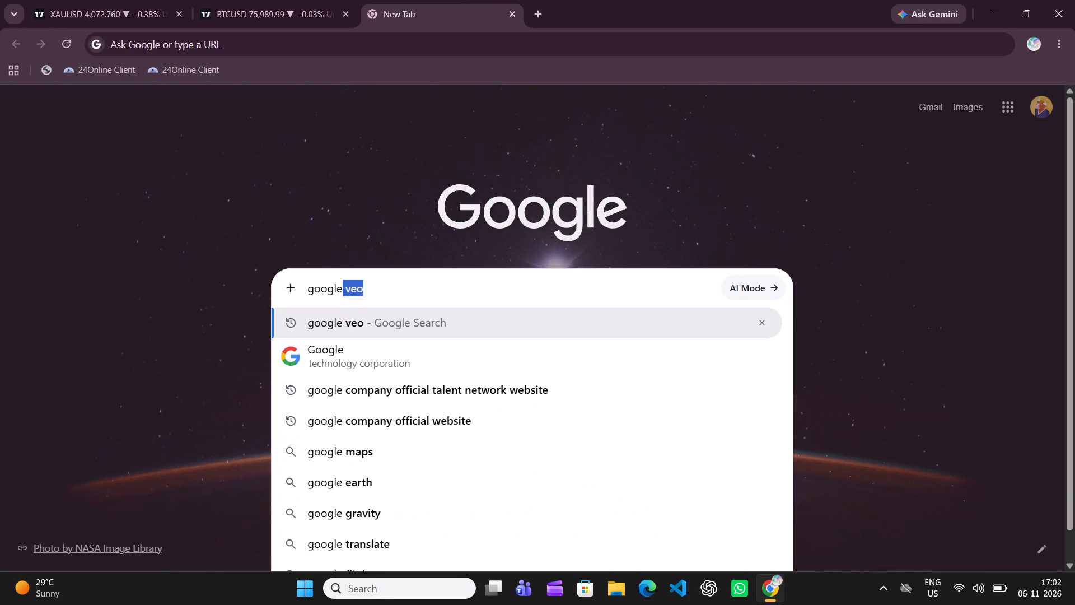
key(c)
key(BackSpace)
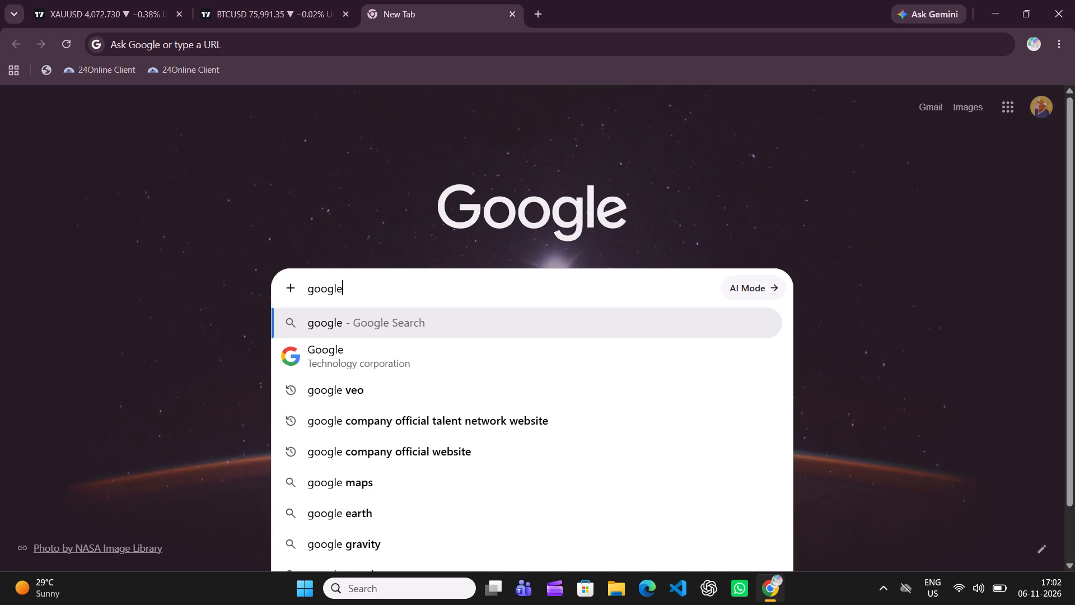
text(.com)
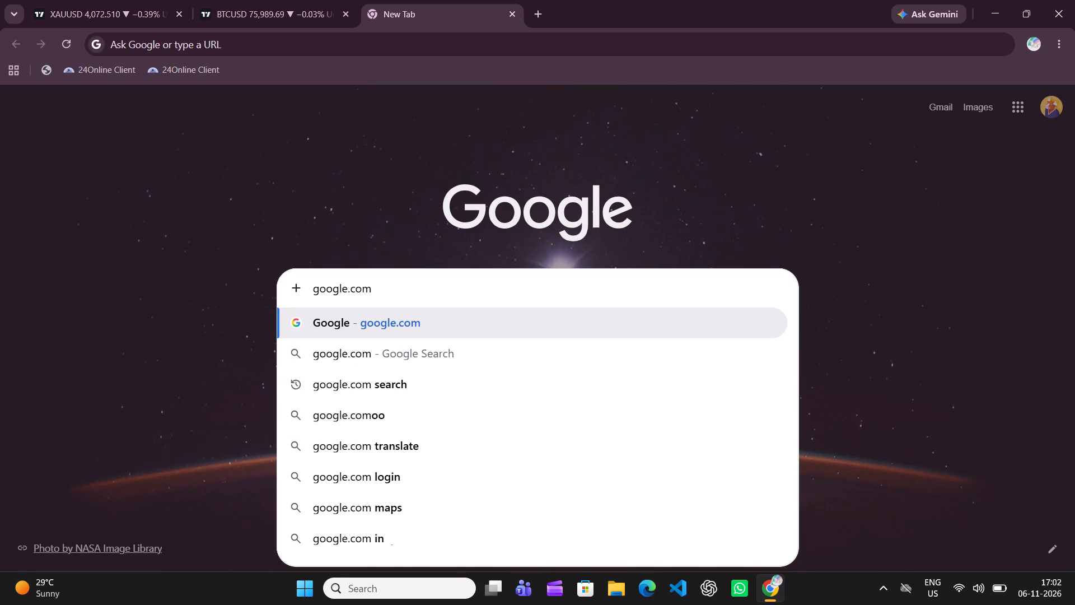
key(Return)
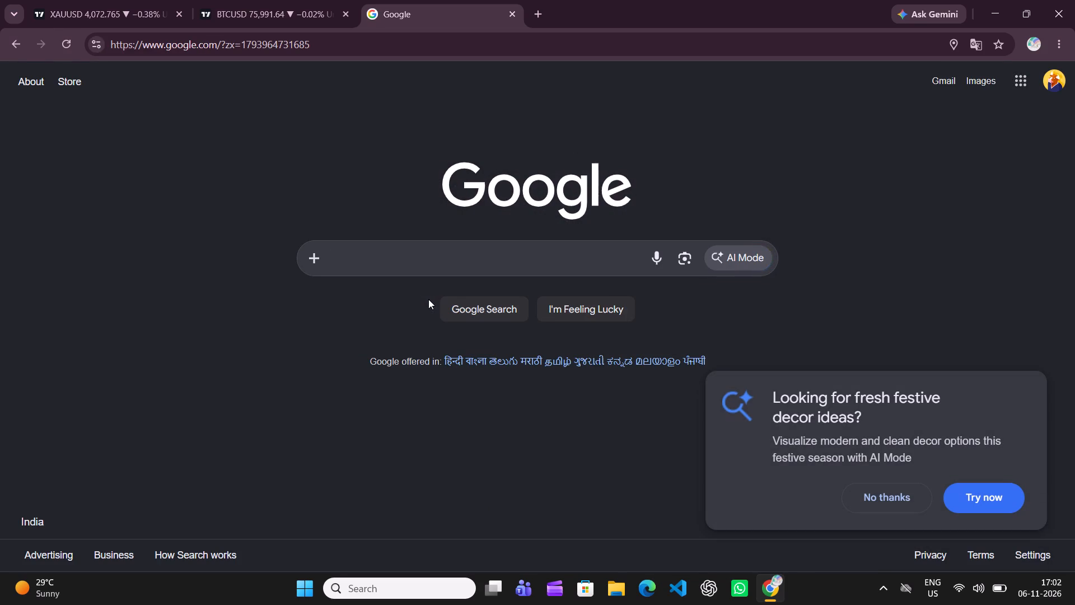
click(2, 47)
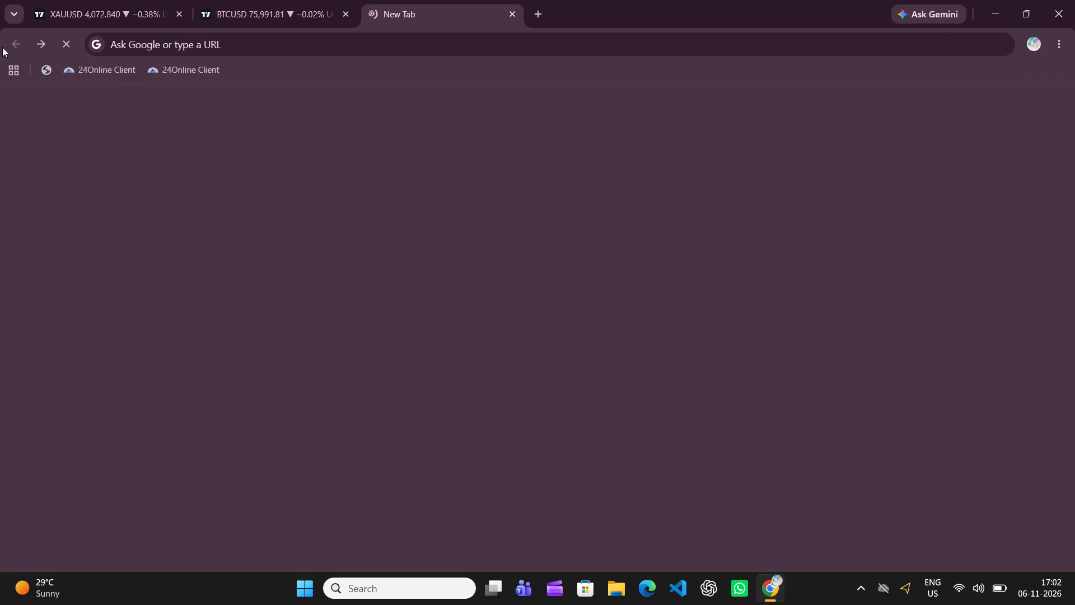
Search Google for "google company official talent network website".
click(423, 299)
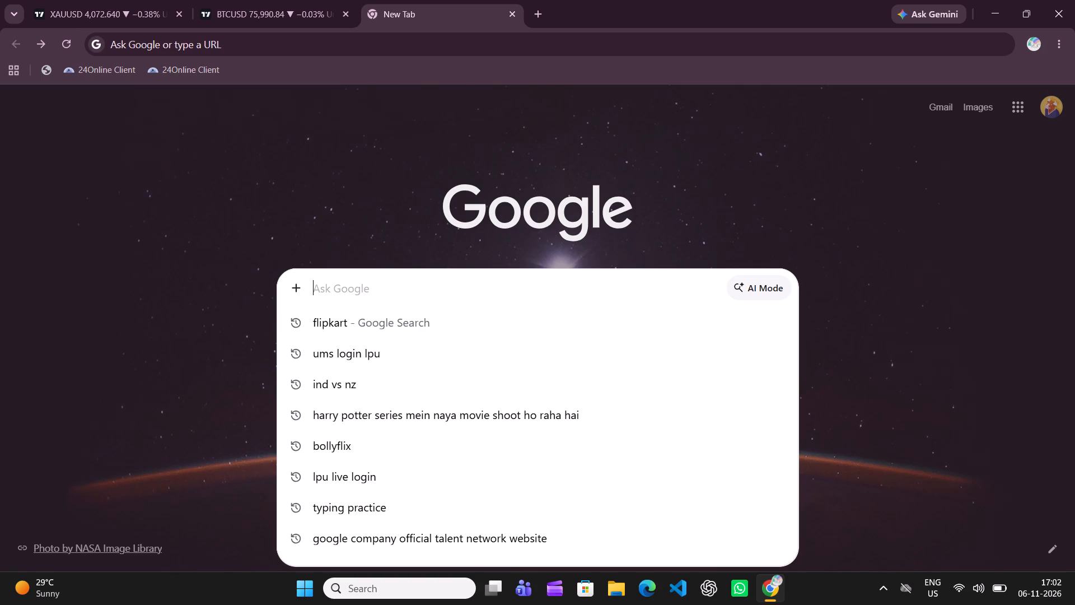
text(google)
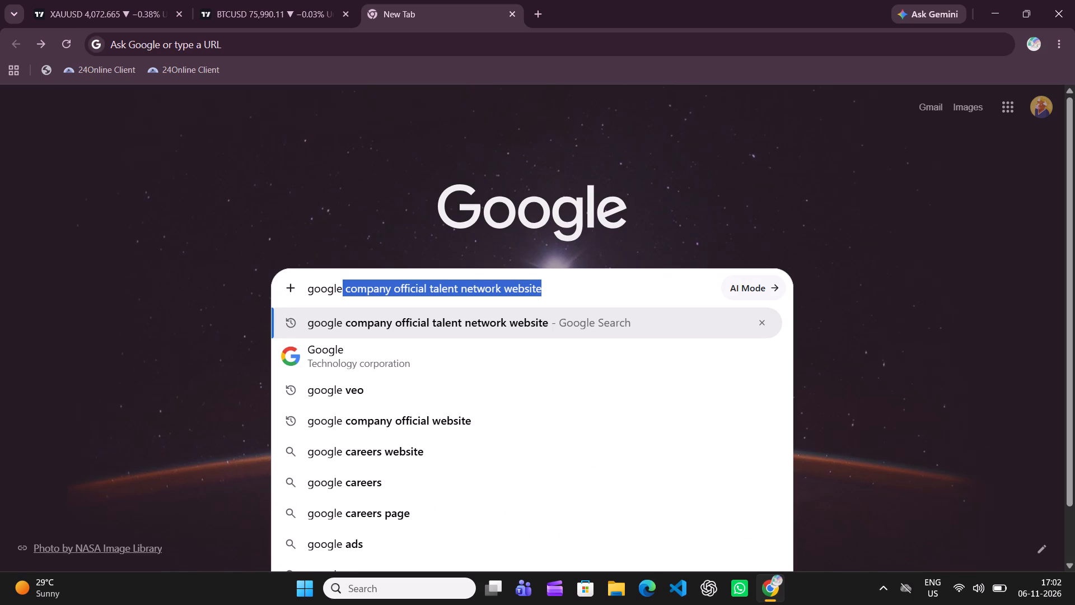
key(Return)
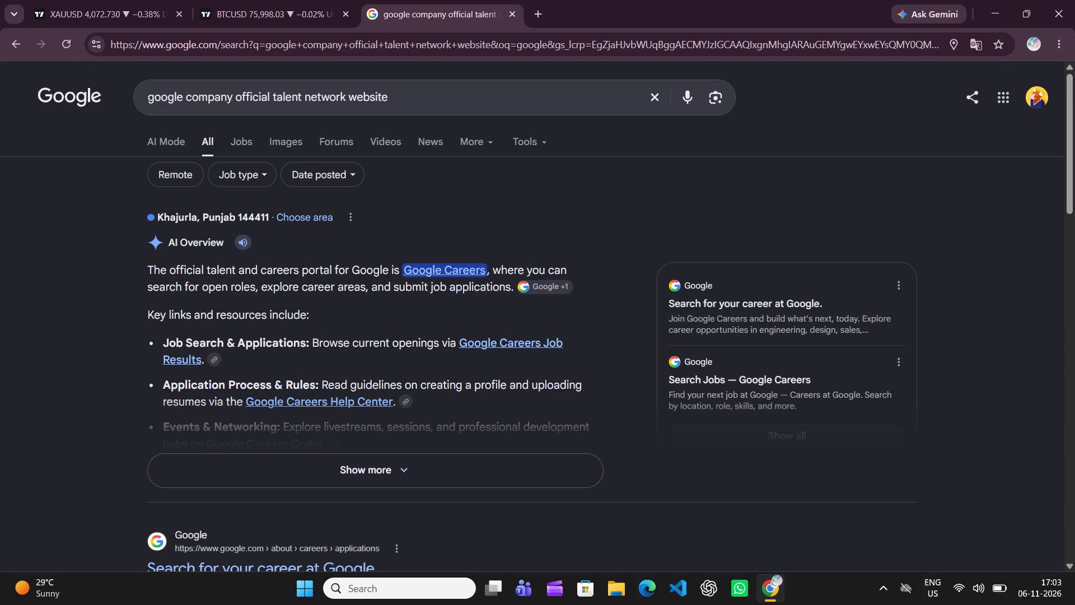
Expand the AI Overview of the search results and open the "Search for your career at Google." result.
scroll(282, 292, down, 1)
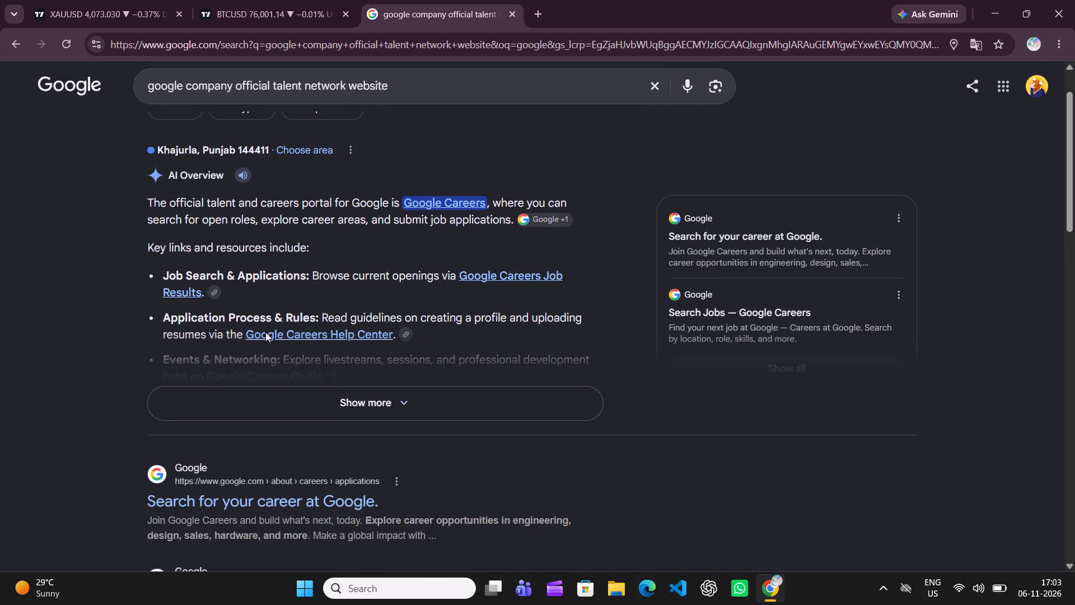
click(316, 401)
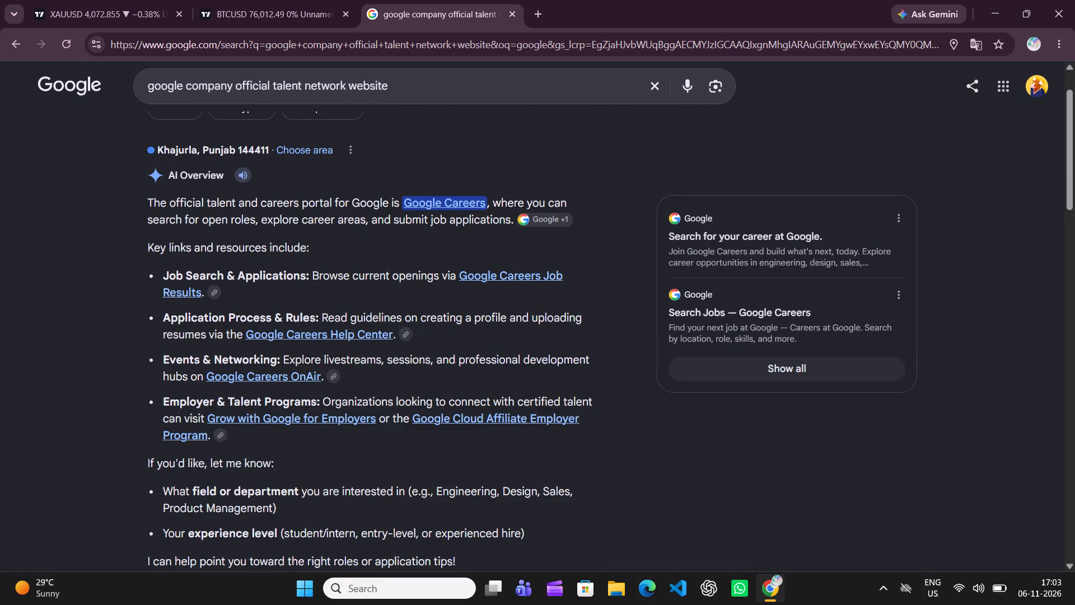
scroll(316, 401, down, 3)
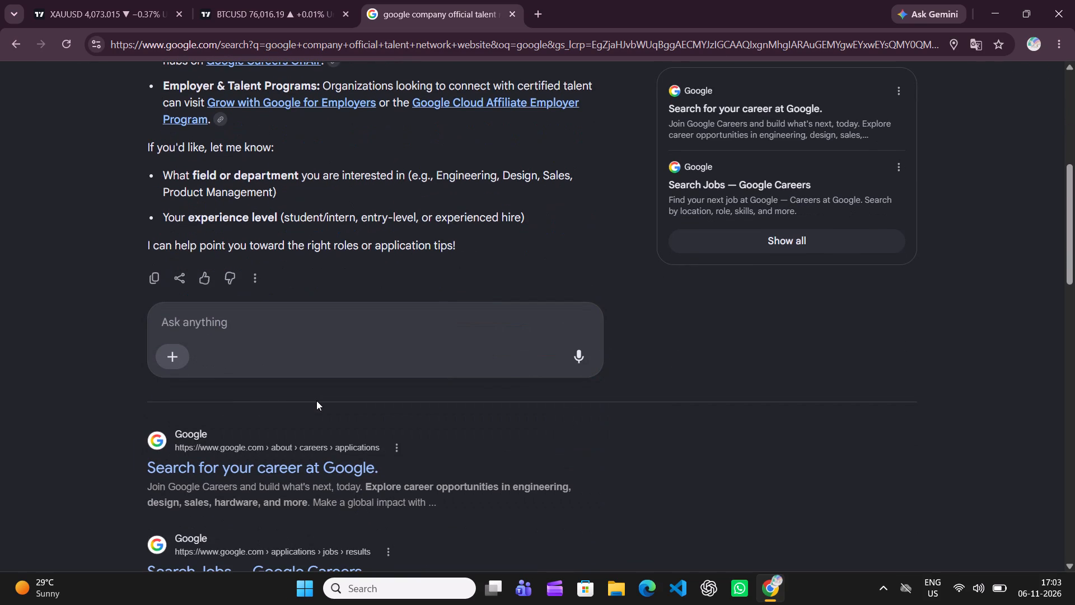
click(297, 464)
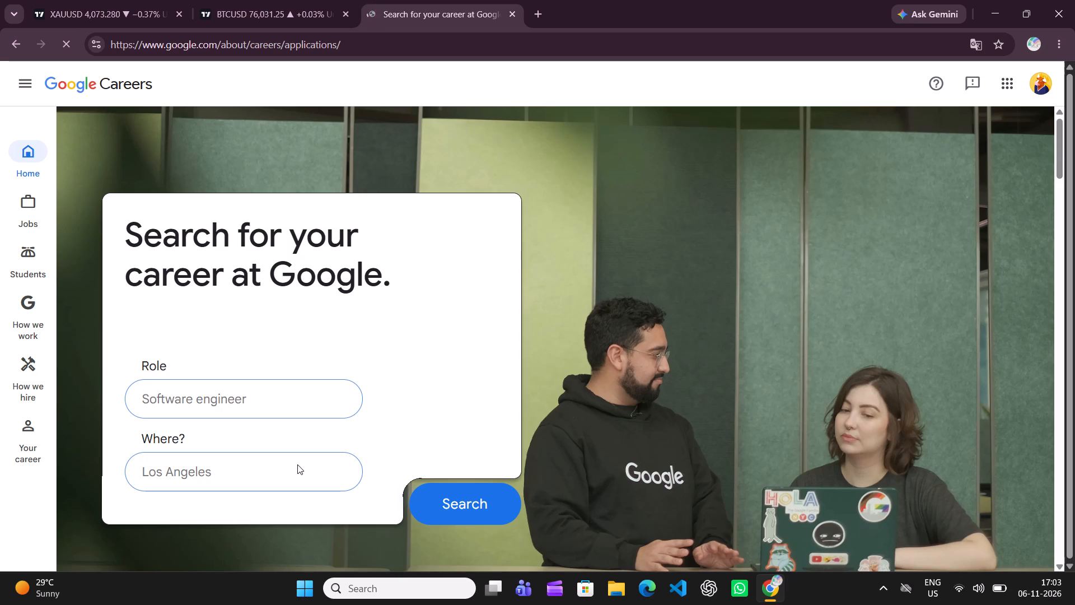
Find the Software Engineering roles card on the Google Careers home page and open its job listings.
scroll(576, 388, down, 1)
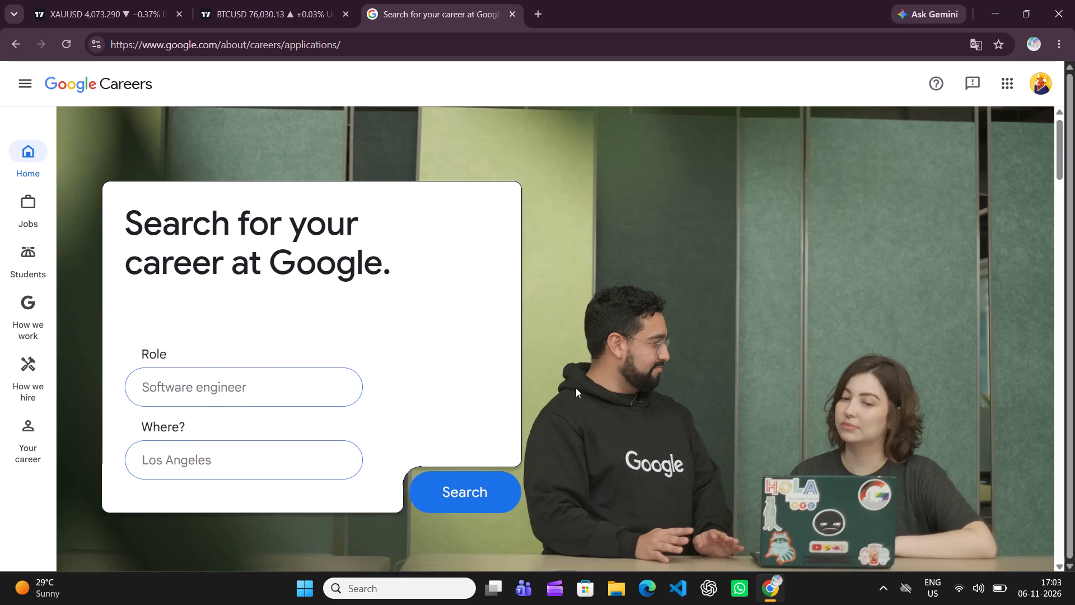
scroll(576, 388, down, 1)
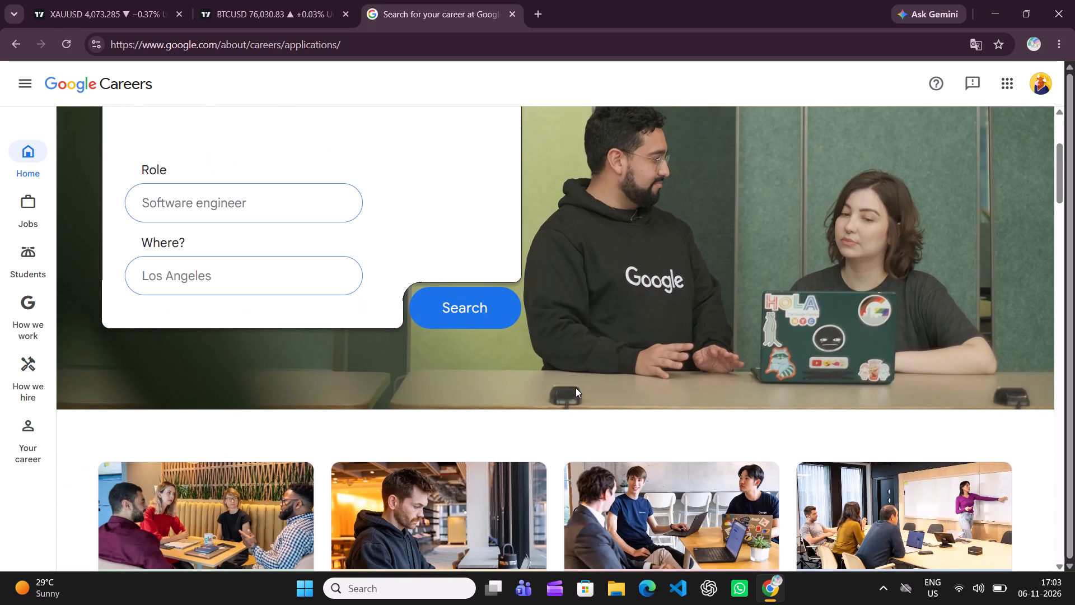
scroll(576, 388, down, 3)
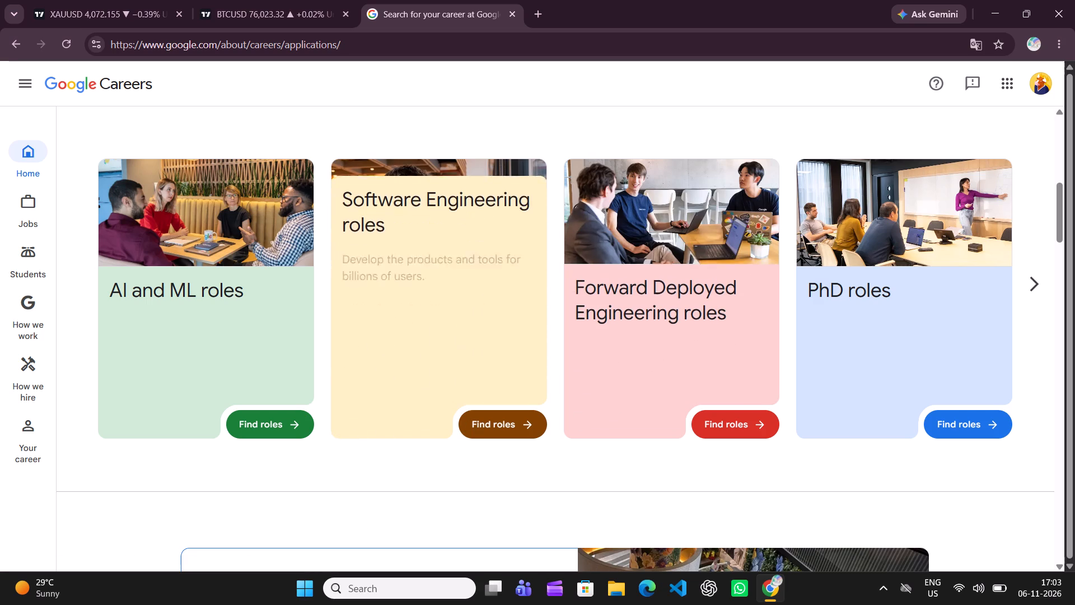
click(485, 421)
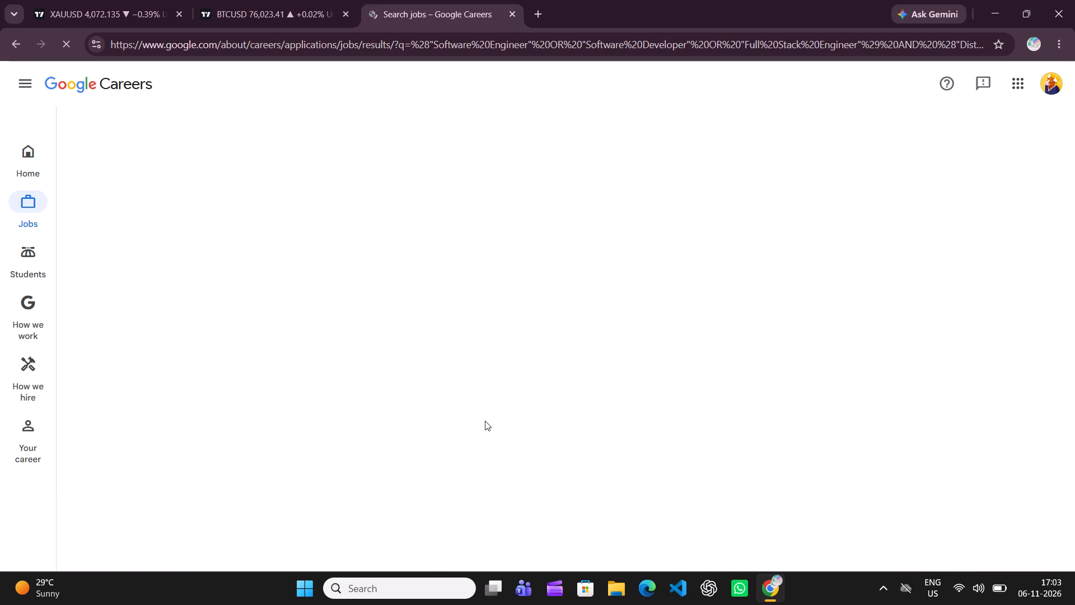
Examine the software engineering job listings for their titles, locations and minimum qualifications.
scroll(485, 421, right, 1)
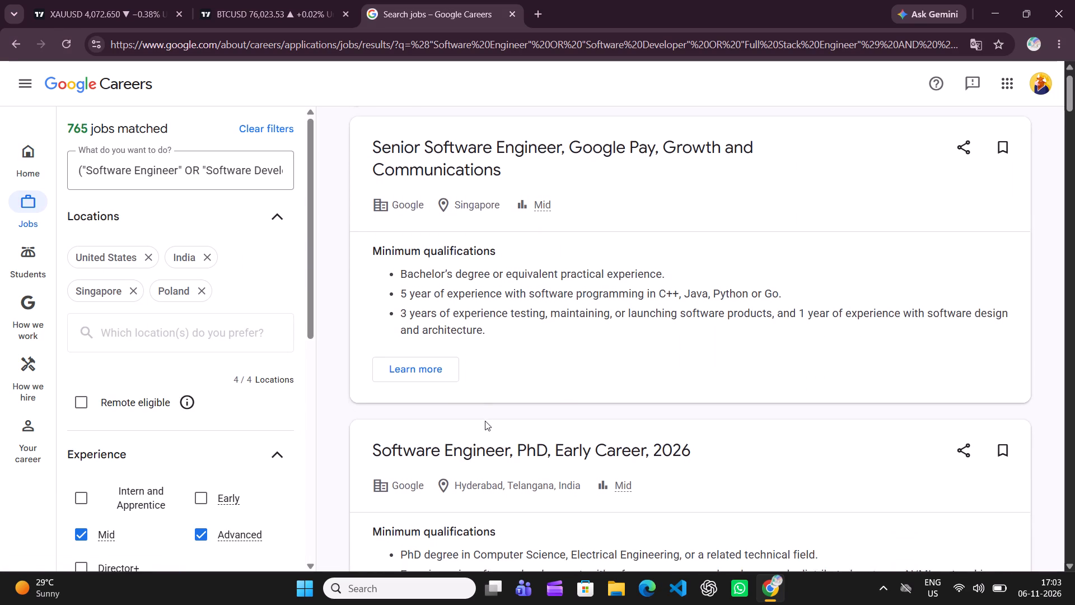
scroll(485, 421, right, 2)
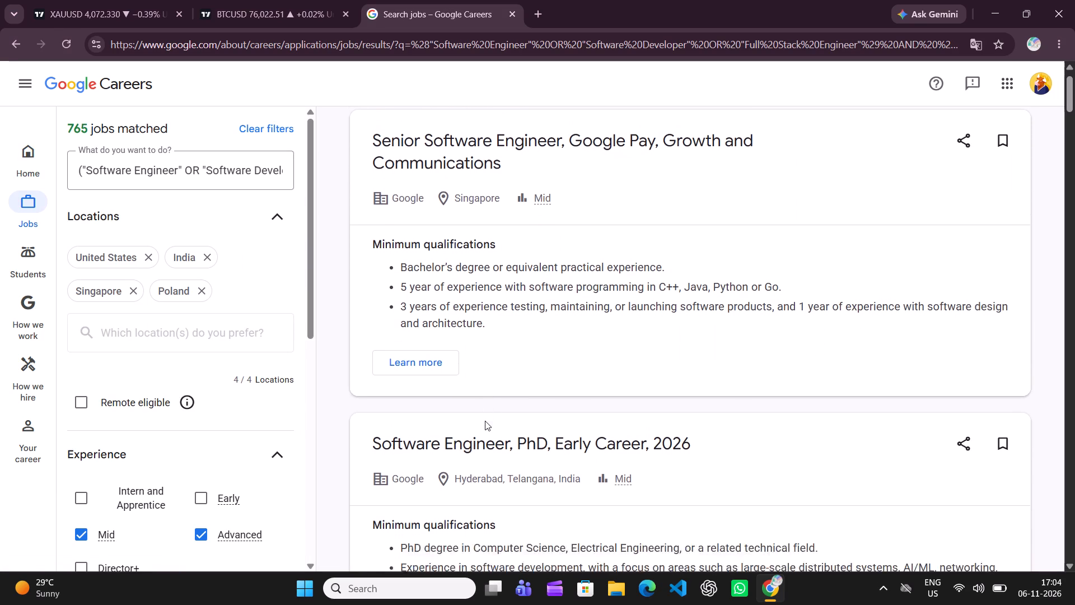
scroll(485, 421, right, 1)
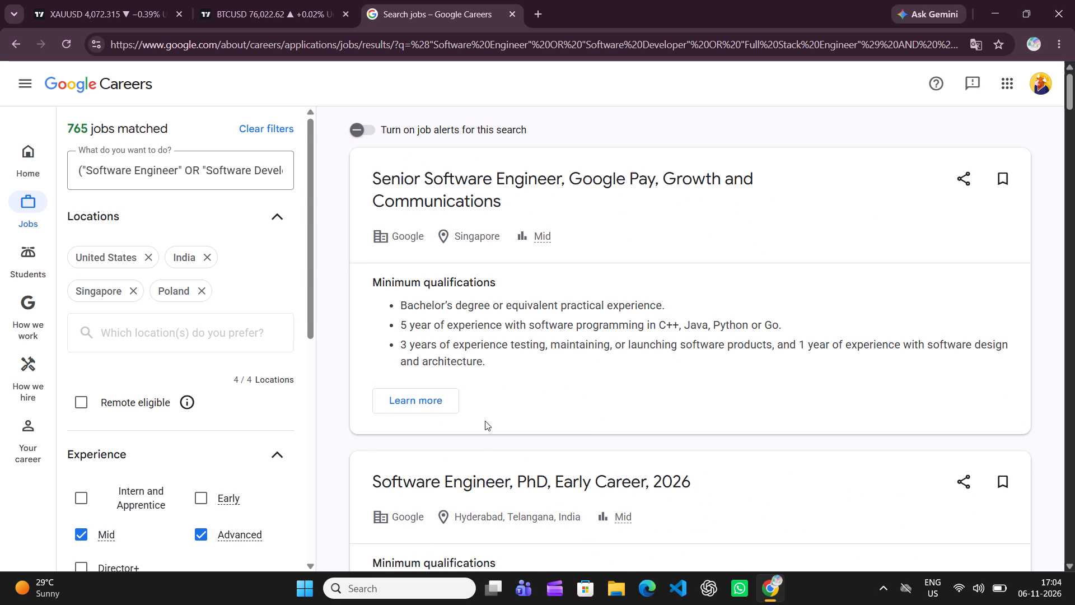
scroll(485, 421, down, 3)
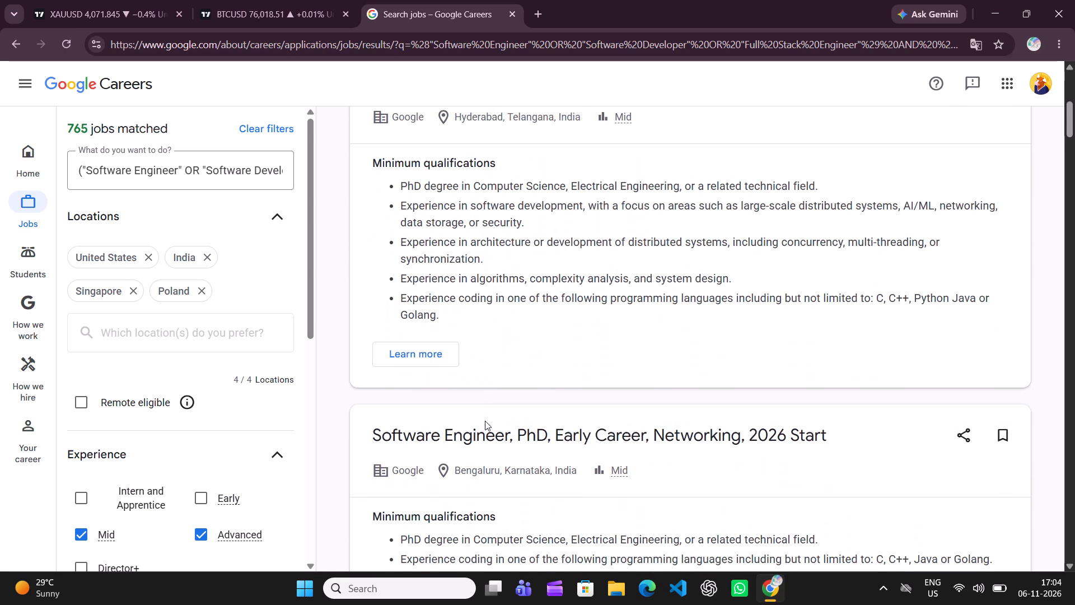
scroll(485, 421, down, 4)
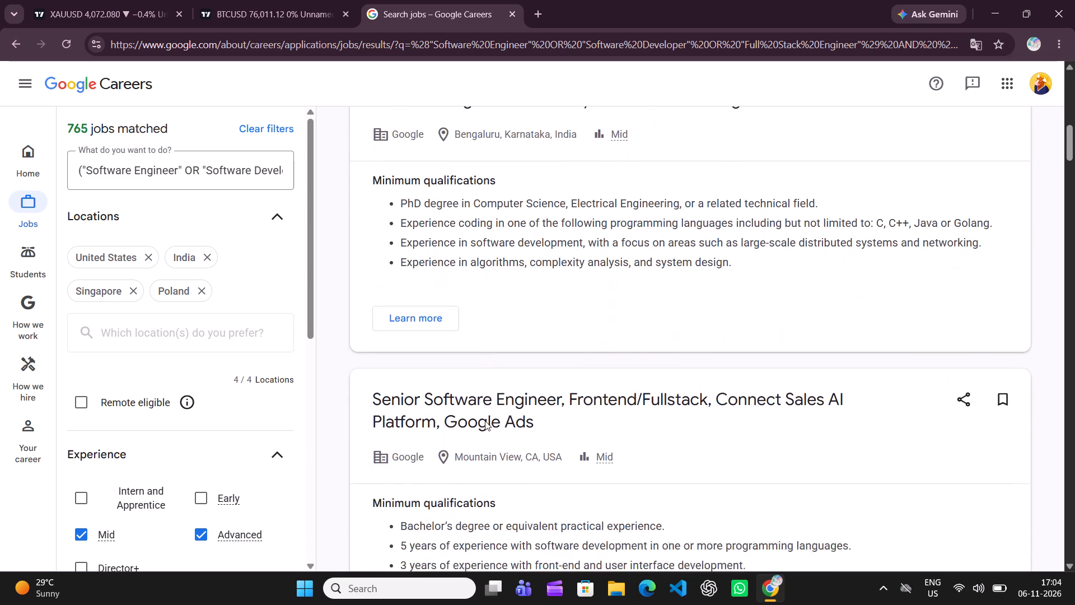
scroll(485, 421, down, 1)
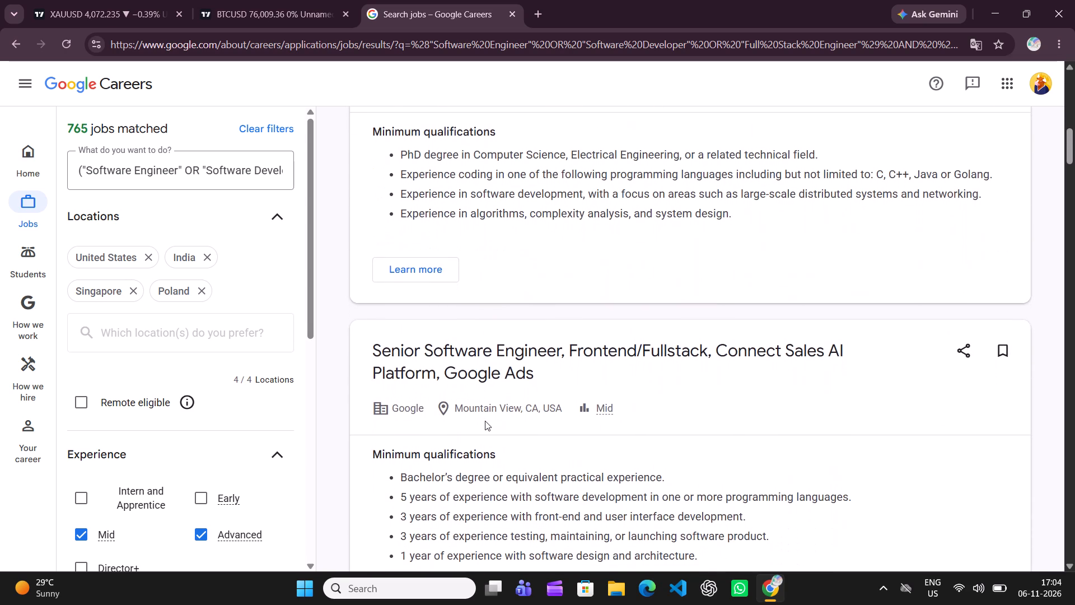
scroll(485, 421, up, 6)
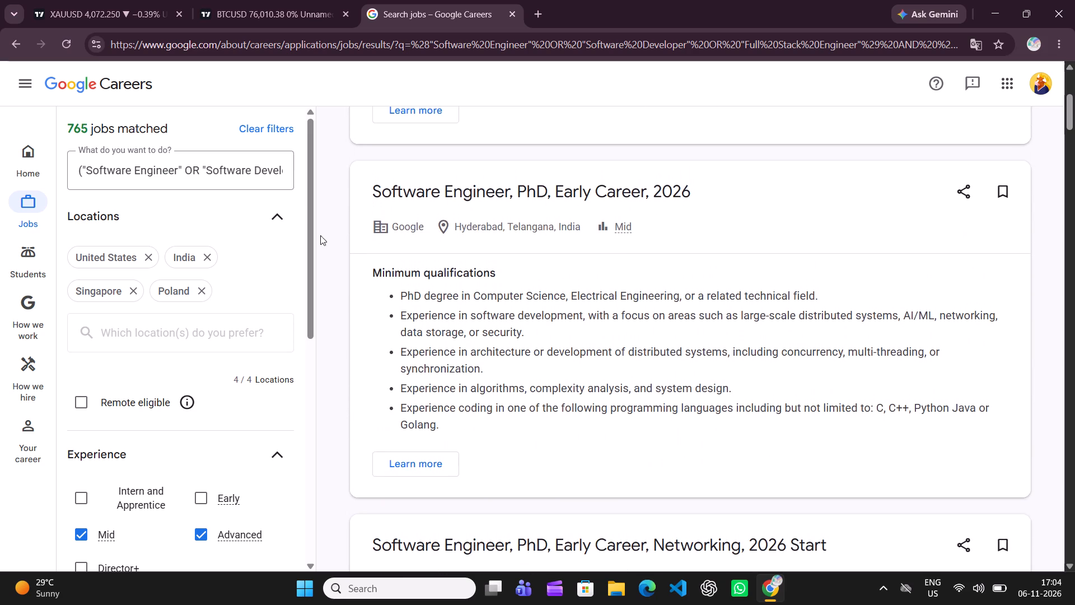
Return to the Google Careers home page and open the job listings for AI and ML roles.
click(0, 43)
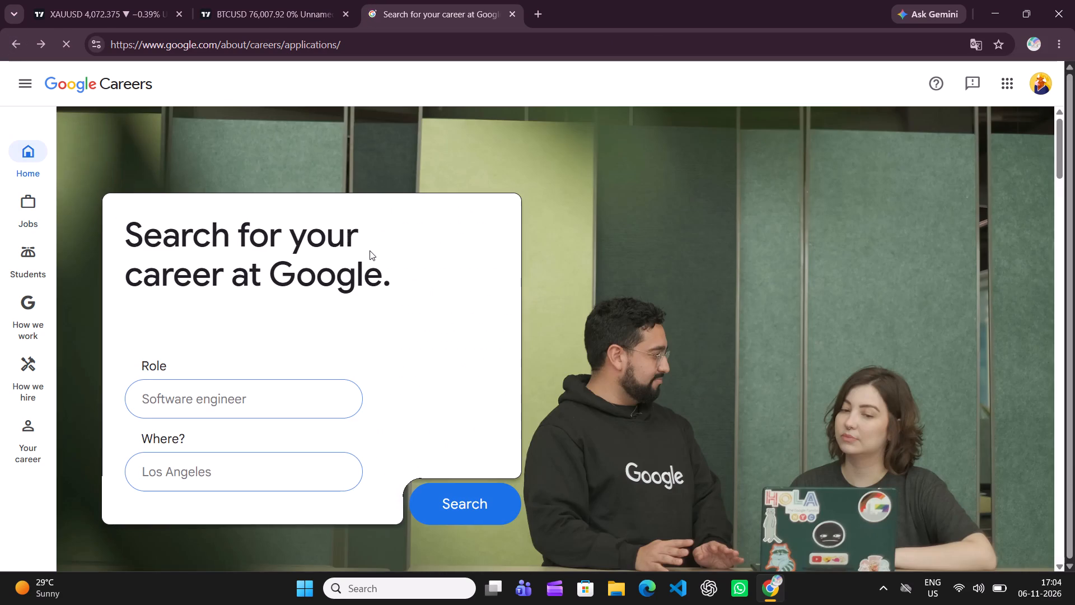
scroll(258, 332, down, 5)
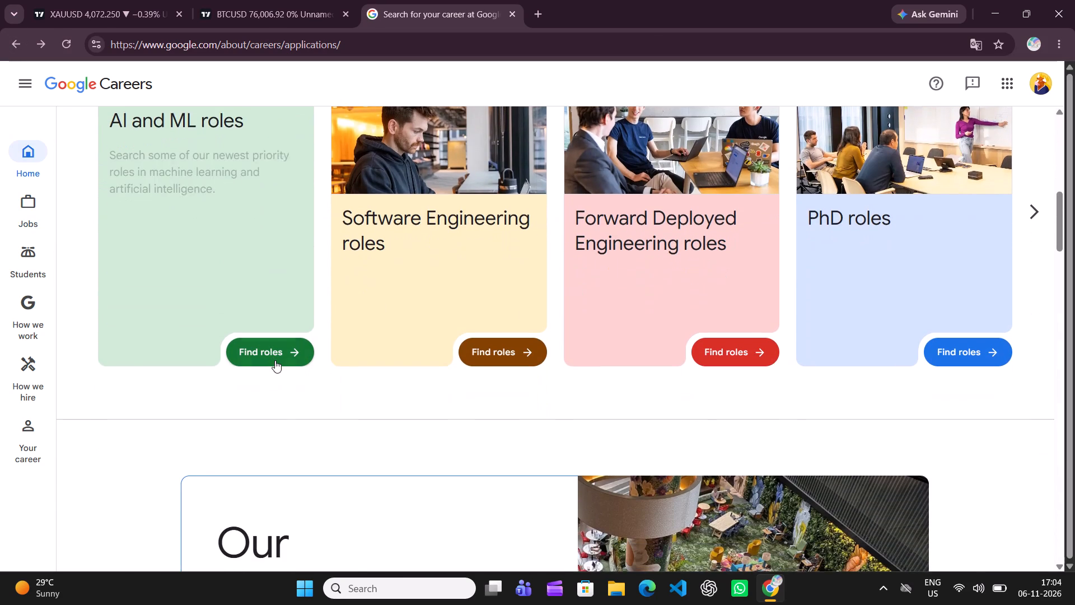
click(275, 360)
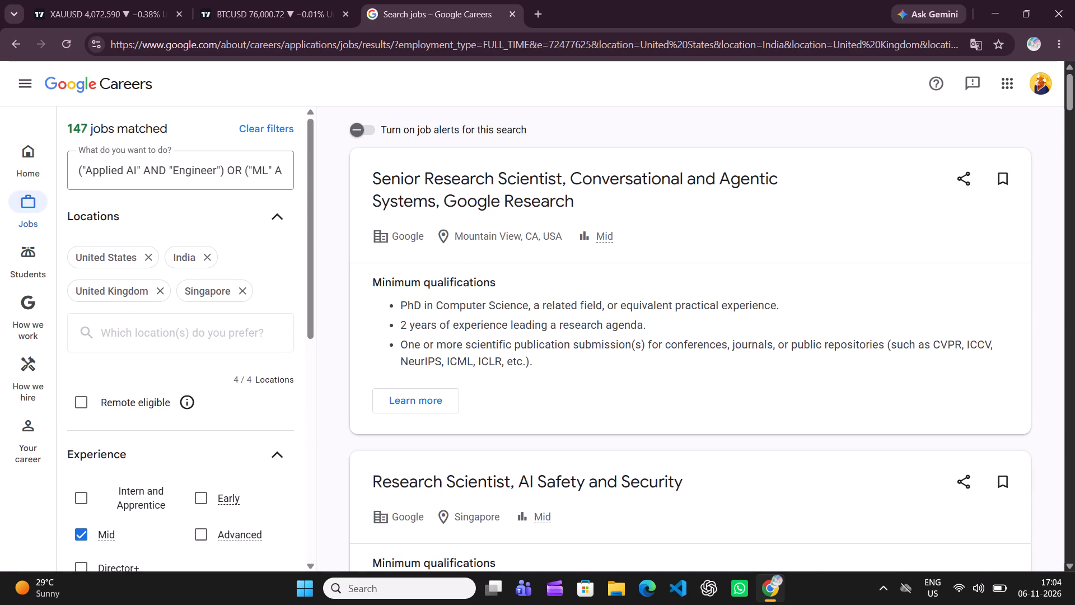
Examine the AI and ML job listings, from research scientist to applied AI/ML engineer roles, for their titles, locations and minimum qualifications.
scroll(480, 233, down, 3)
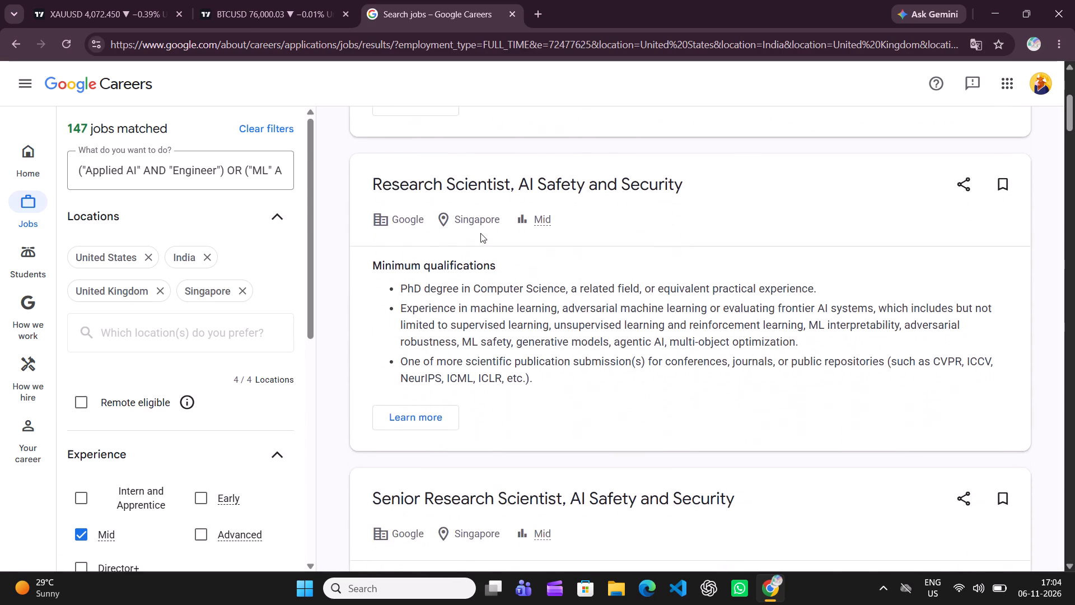
scroll(480, 233, down, 4)
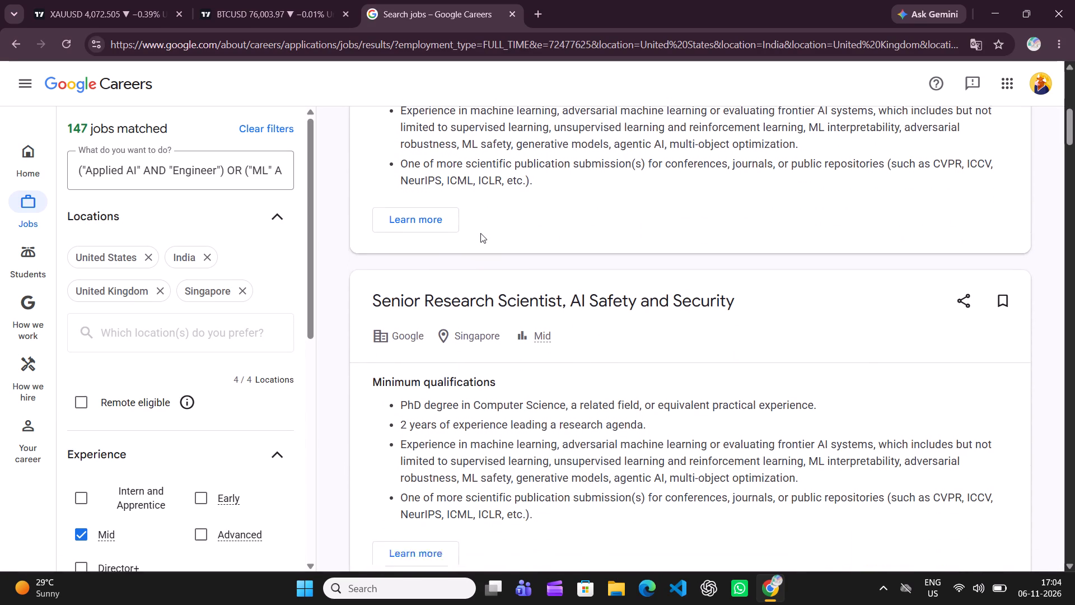
scroll(480, 233, down, 2)
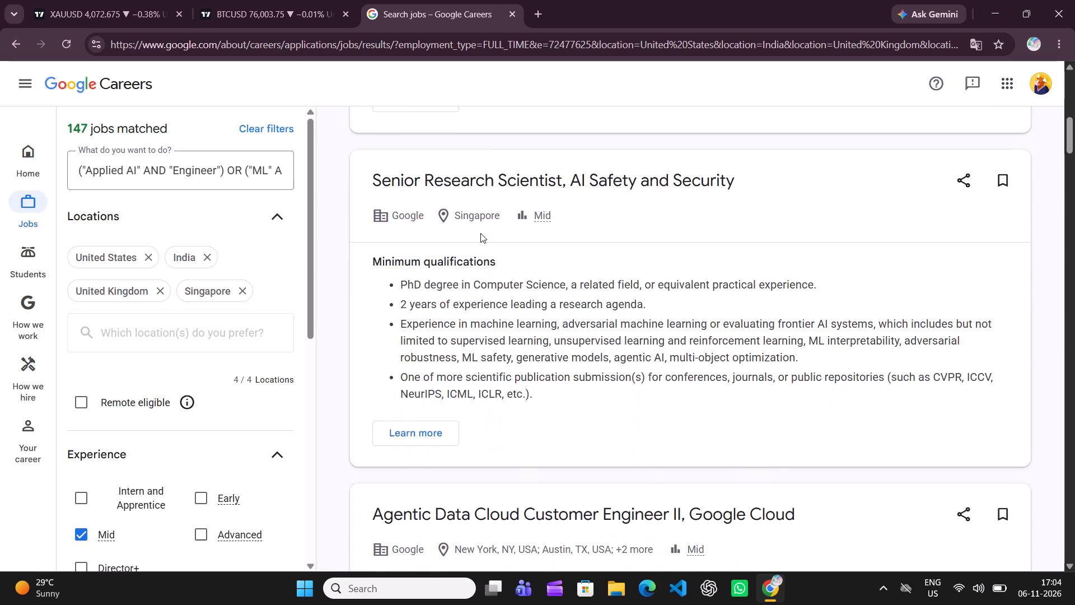
scroll(480, 233, down, 1)
scroll(480, 233, up, 1)
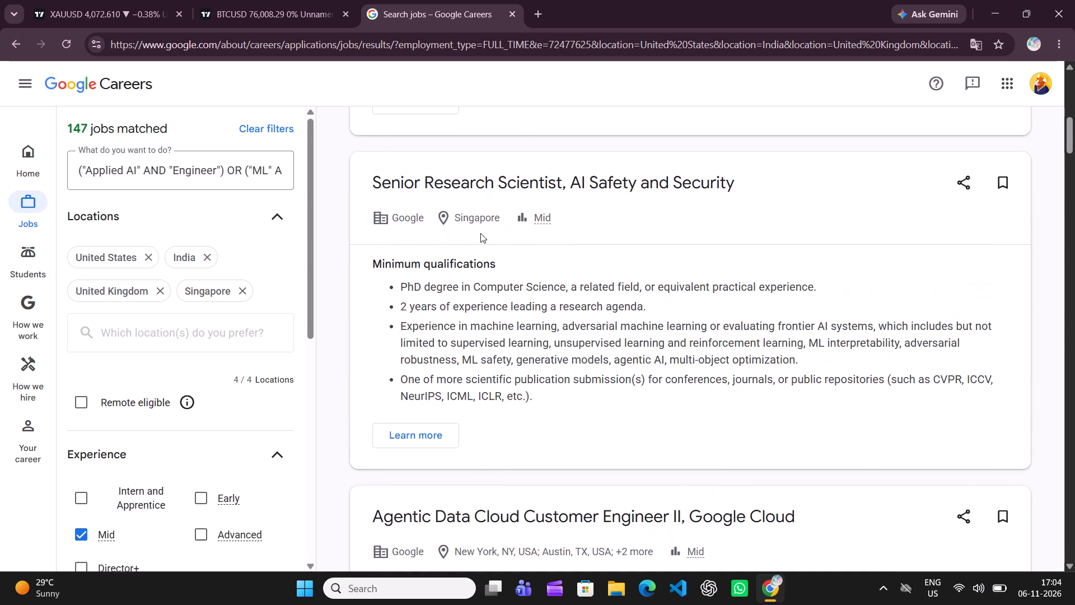
scroll(480, 233, down, 1)
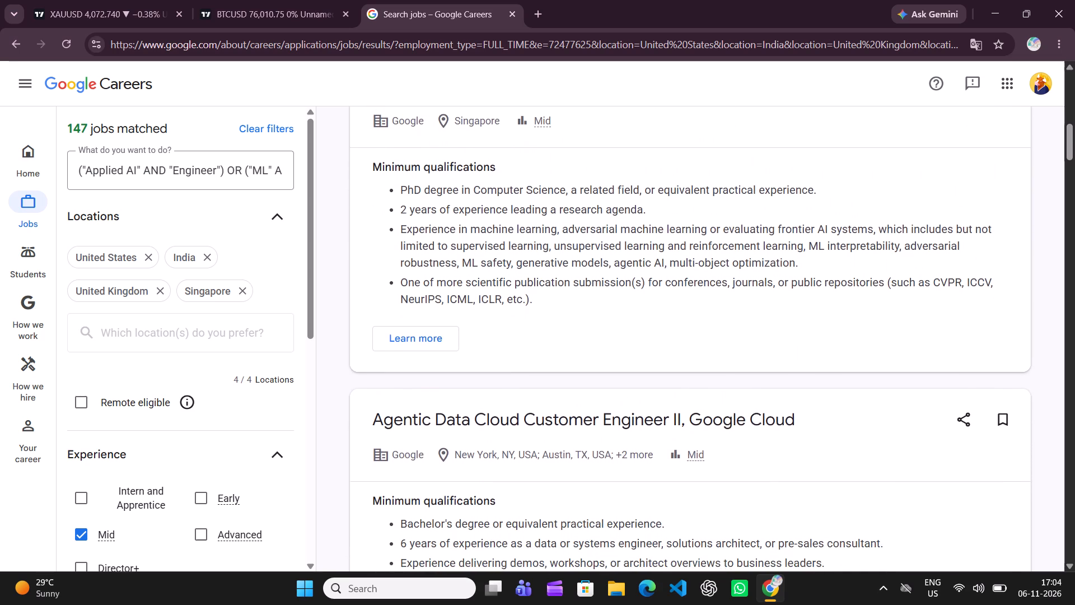
scroll(480, 233, down, 4)
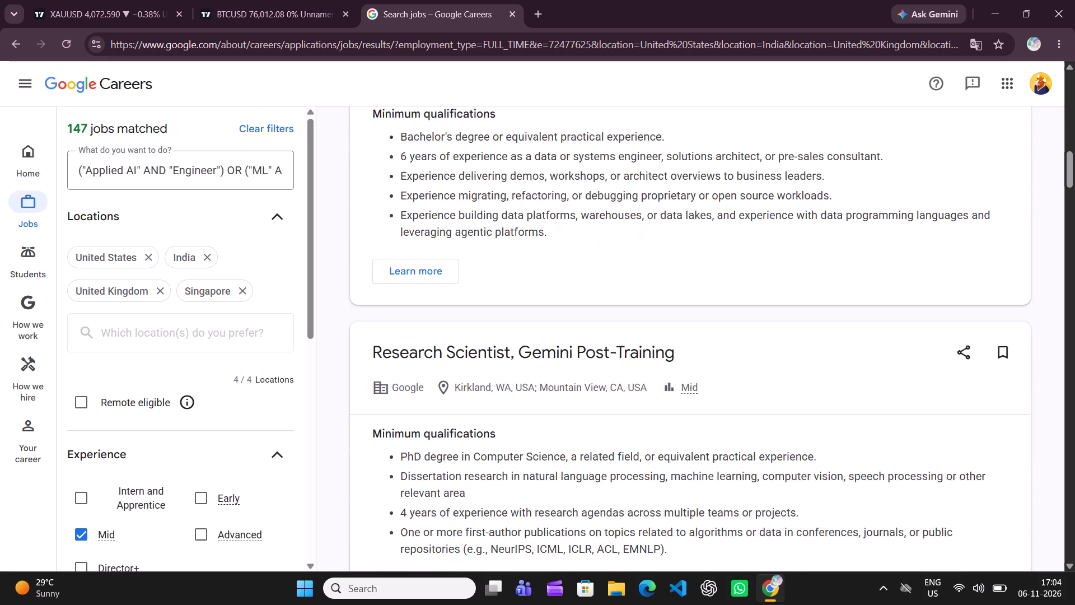
scroll(480, 233, down, 2)
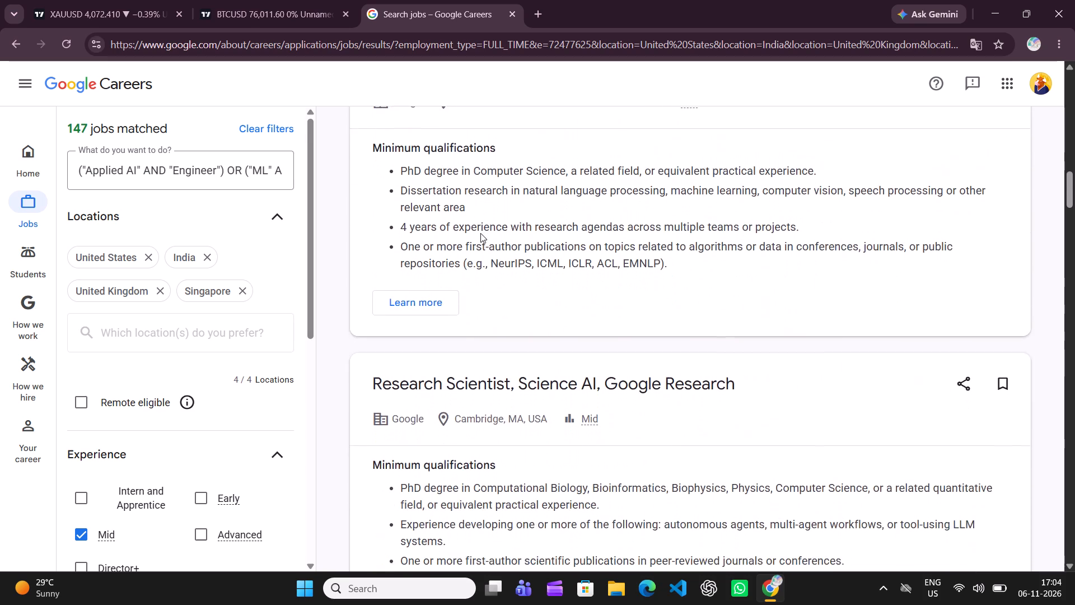
scroll(480, 233, down, 2)
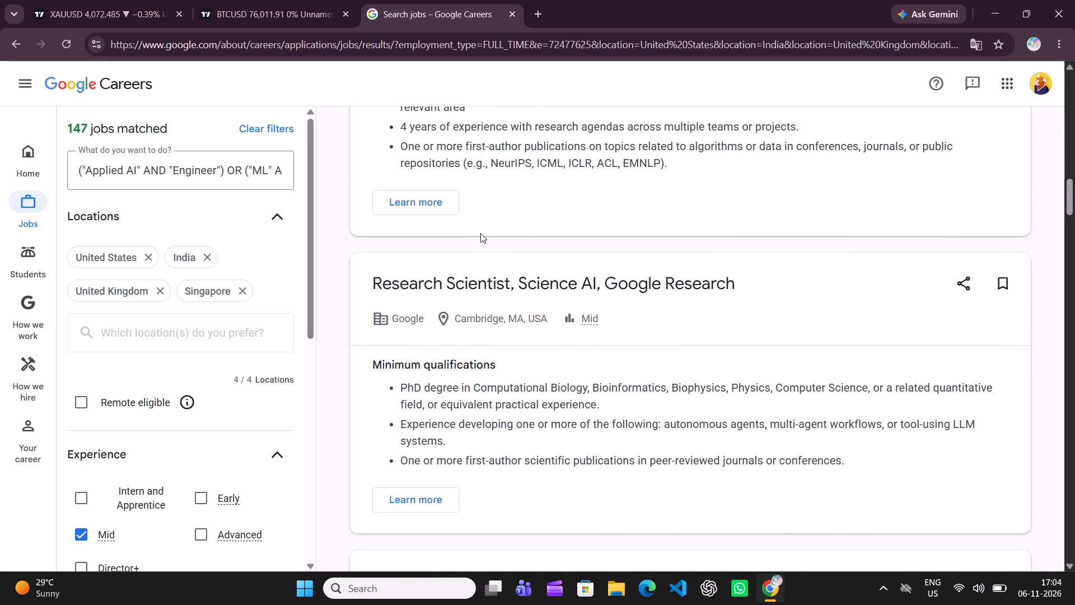
scroll(480, 233, down, 4)
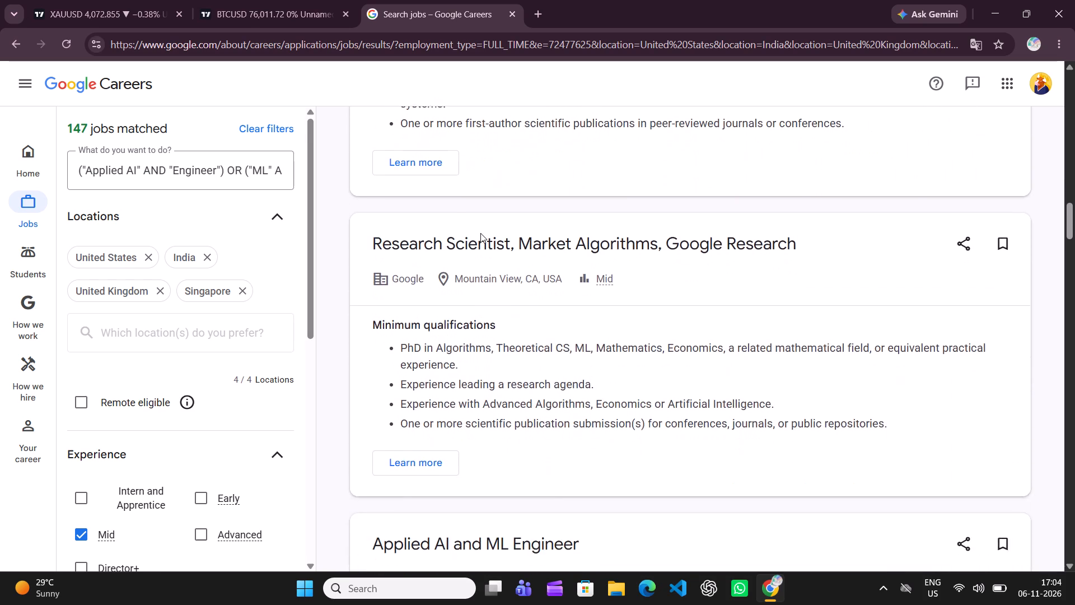
scroll(480, 233, down, 3)
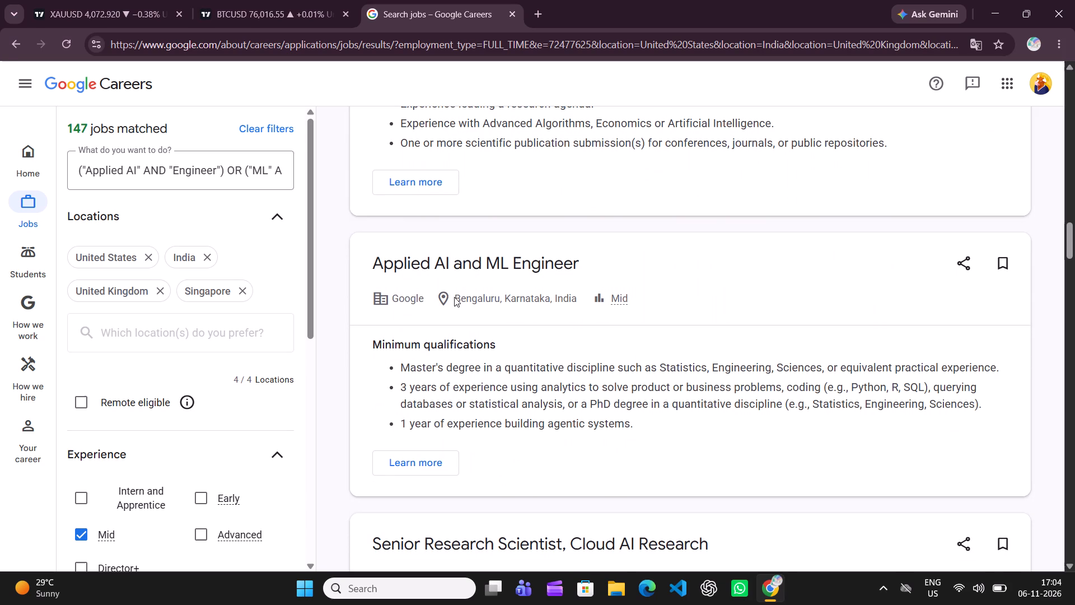
scroll(445, 339, down, 4)
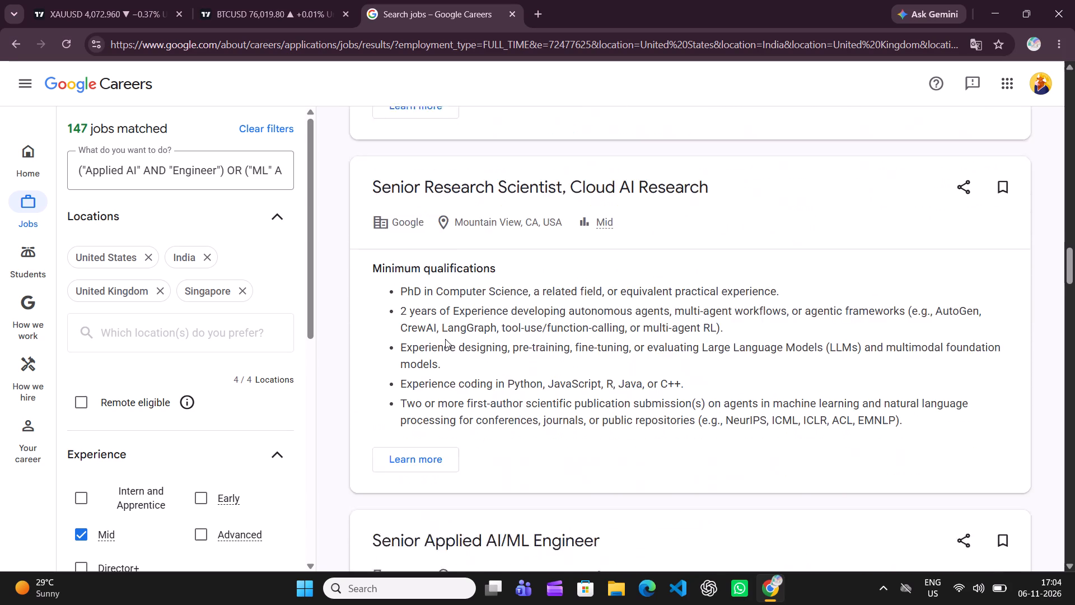
scroll(445, 339, down, 5)
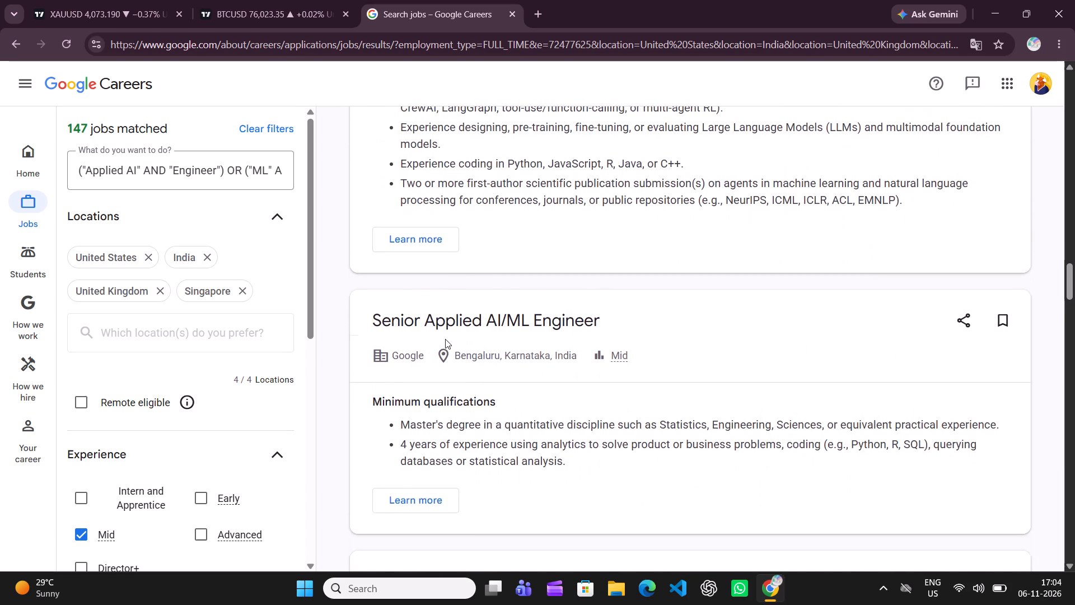
scroll(445, 339, down, 2)
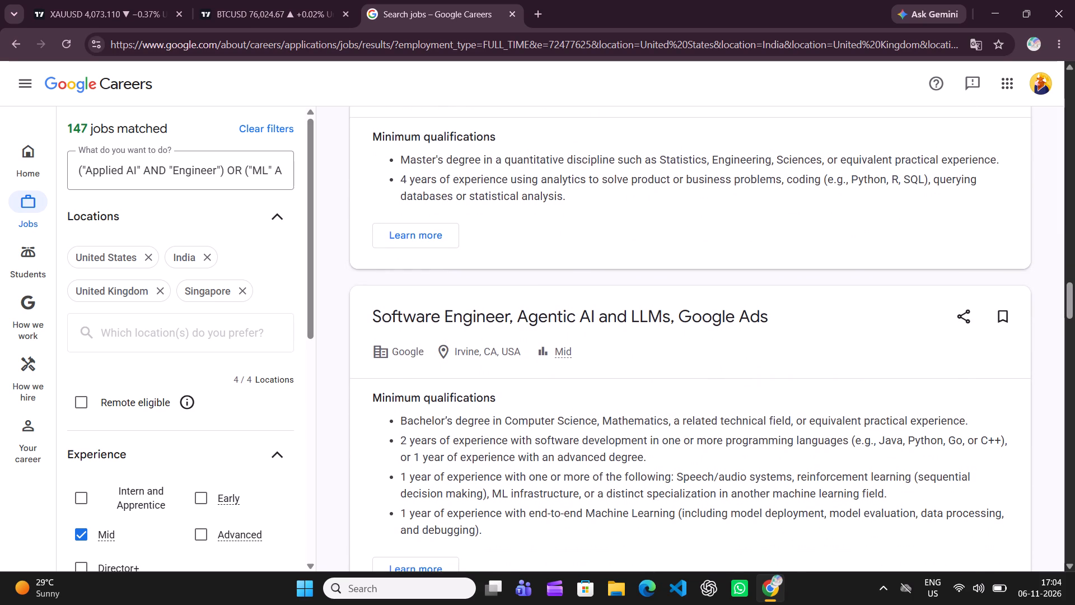
Open the full job posting for Software Engineer, Agentic AI and LLMs, Google Ads.
click(537, 318)
scroll(734, 403, down, 1)
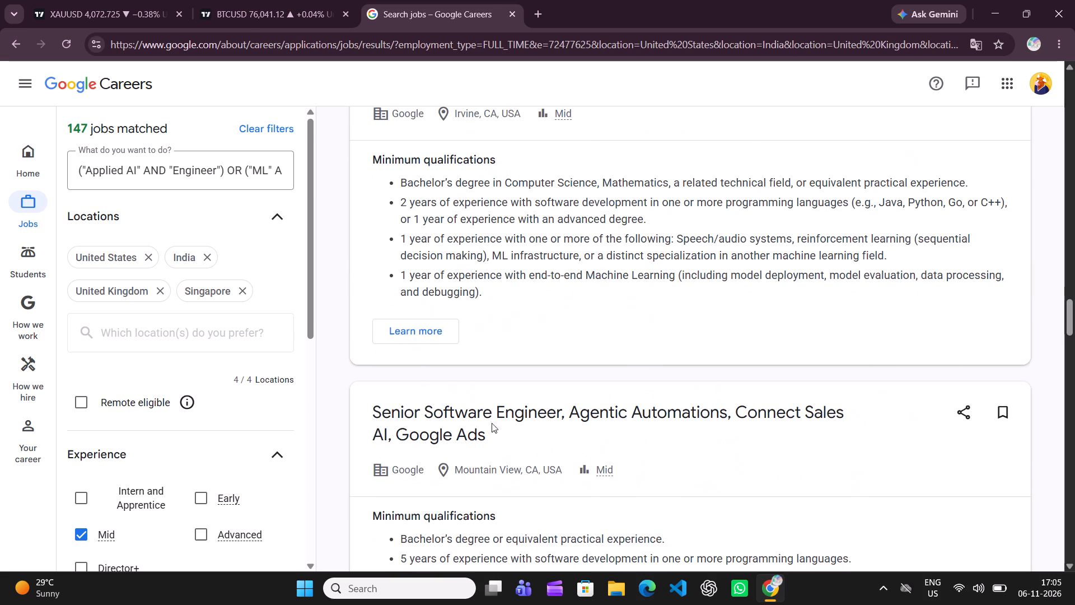
click(413, 334)
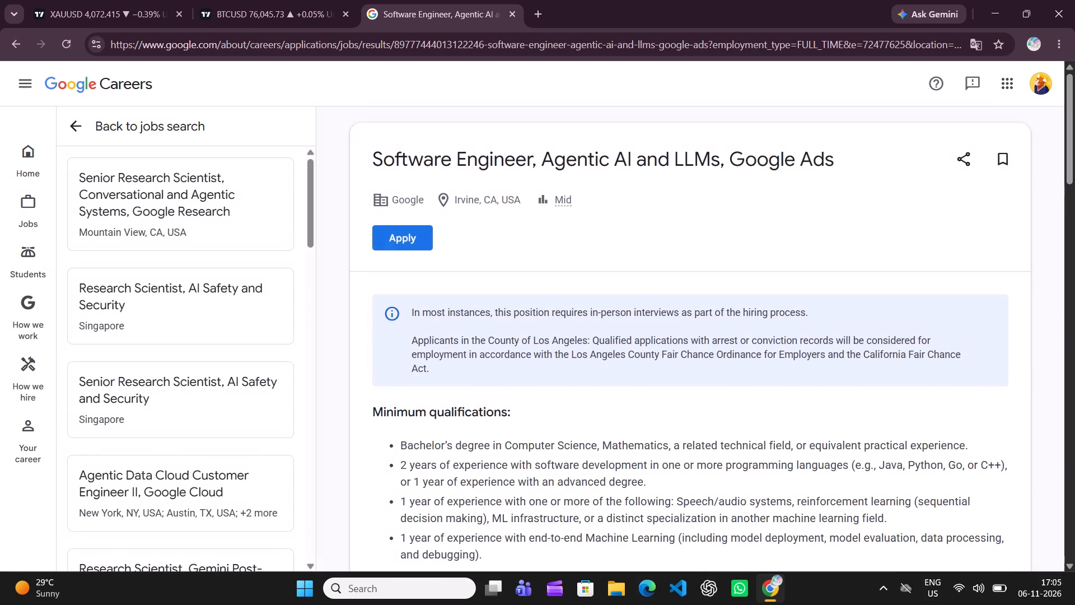
Examine the minimum qualifications, preferred qualifications and job description of the Software Engineer, Agentic AI and LLMs posting.
scroll(549, 432, down, 2)
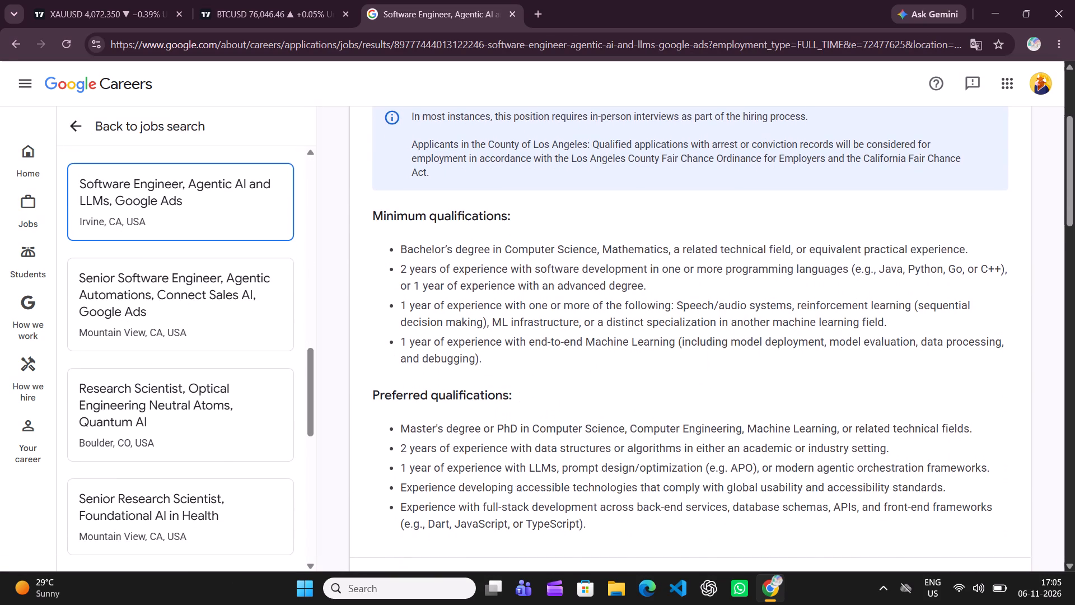
scroll(549, 432, down, 1)
scroll(549, 432, up, 1)
scroll(549, 432, down, 1)
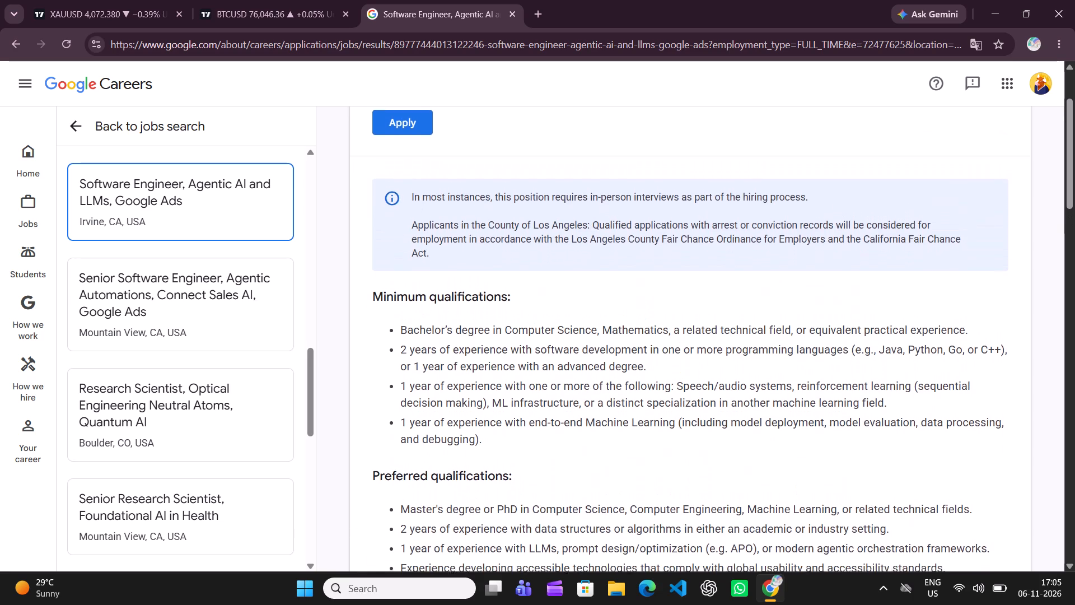
scroll(549, 432, down, 1)
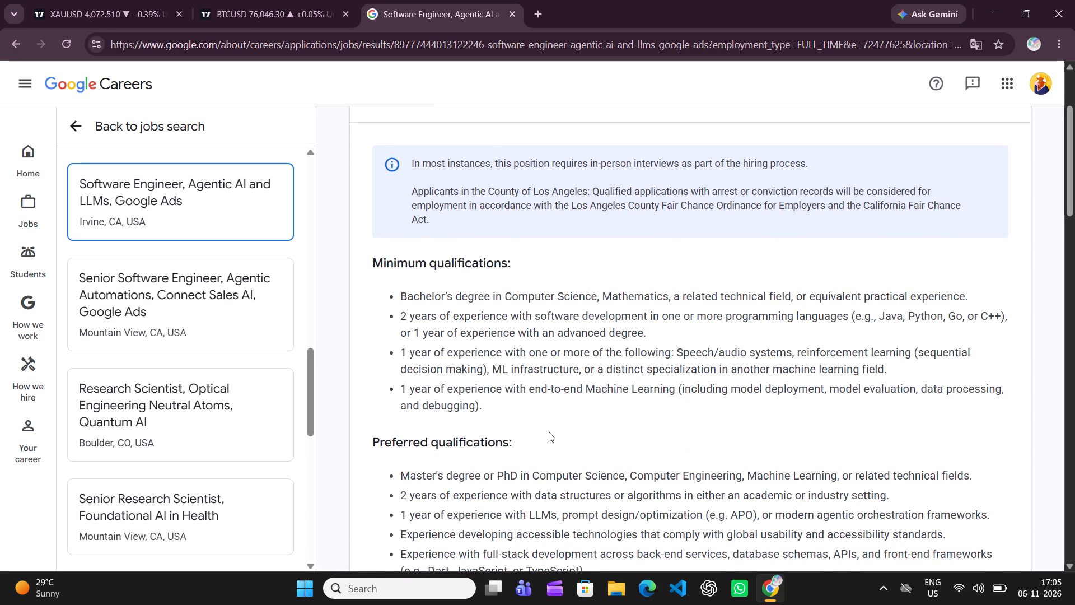
scroll(549, 432, down, 1)
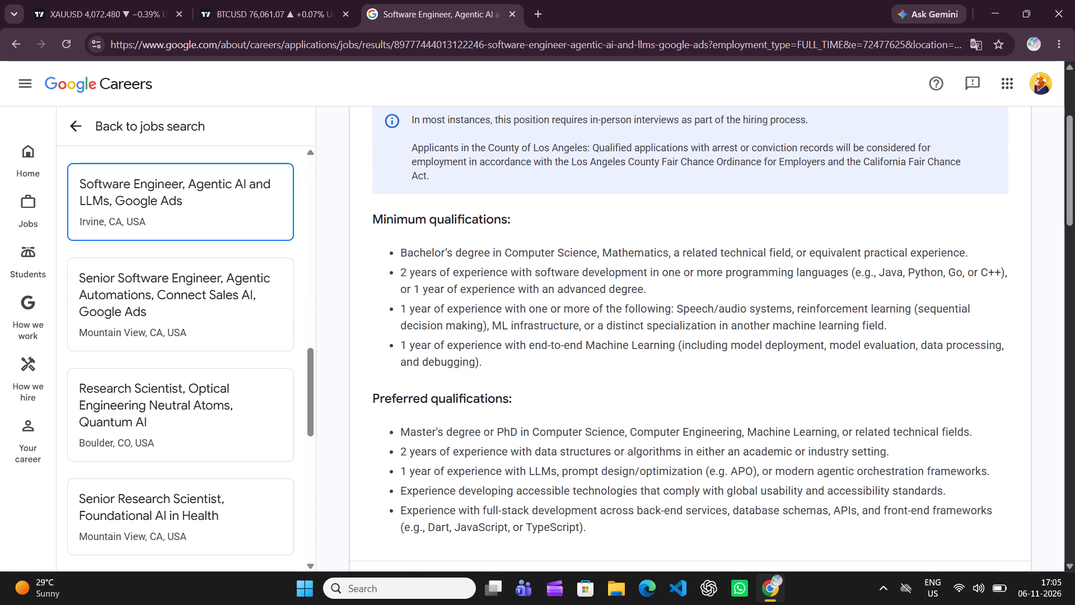
scroll(513, 307, down, 1)
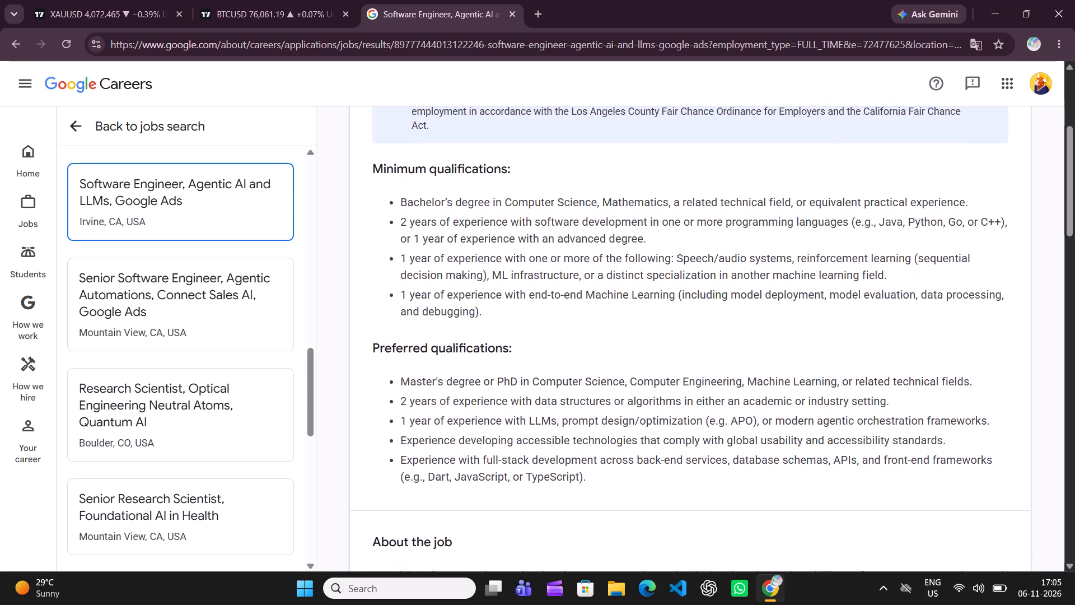
scroll(513, 307, down, 2)
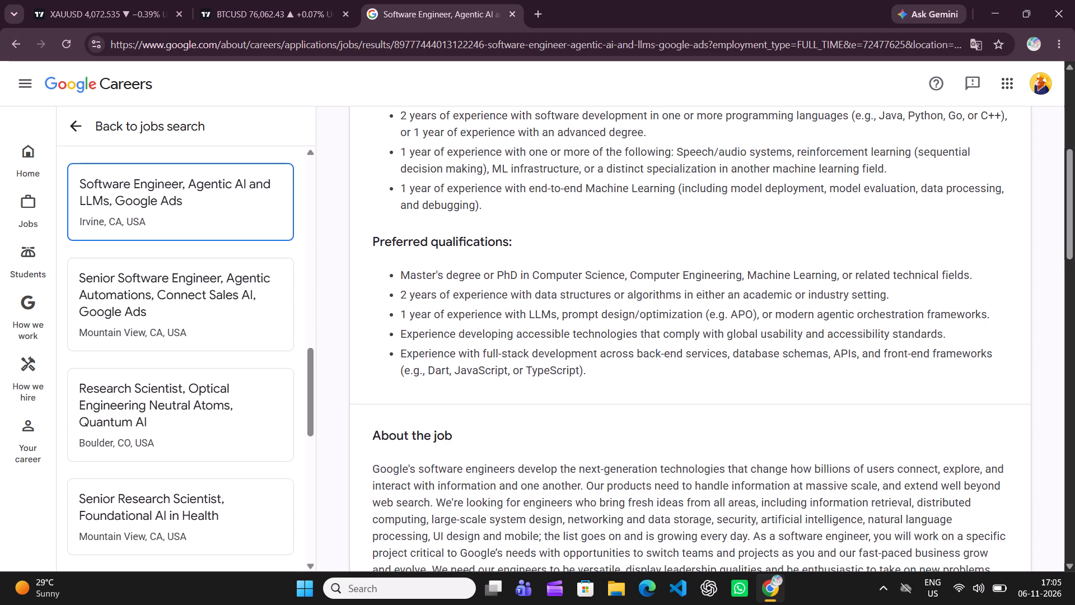
scroll(513, 307, up, 2)
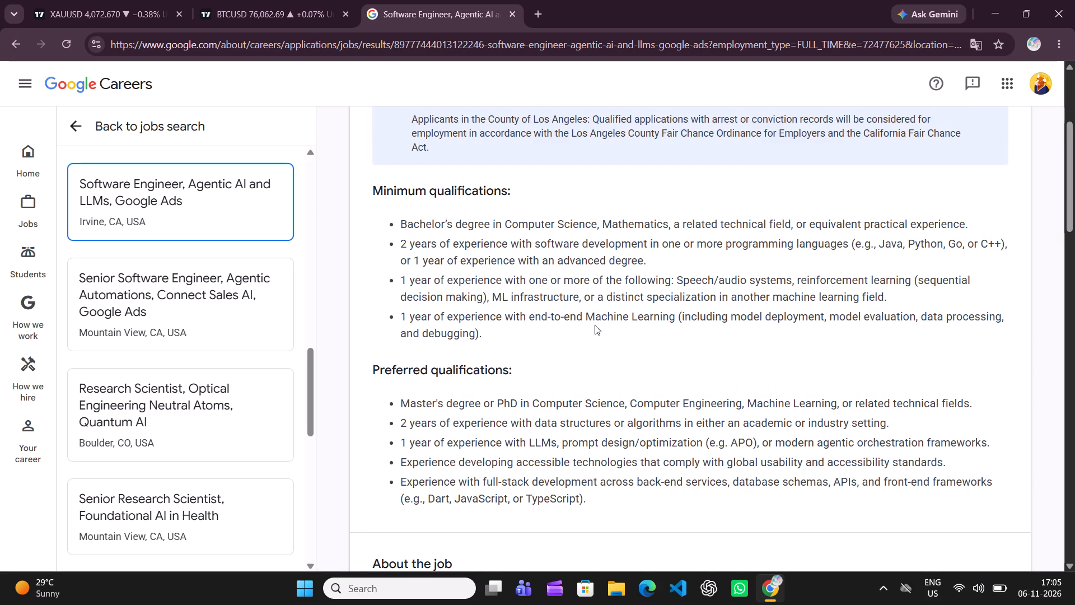
scroll(548, 266, up, 3)
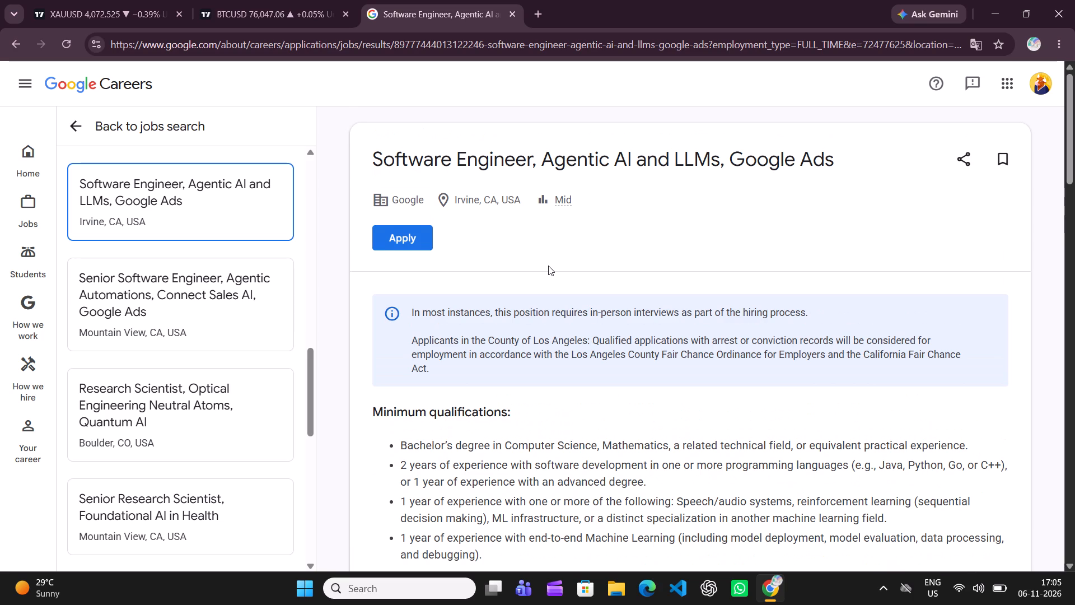
scroll(548, 266, down, 1)
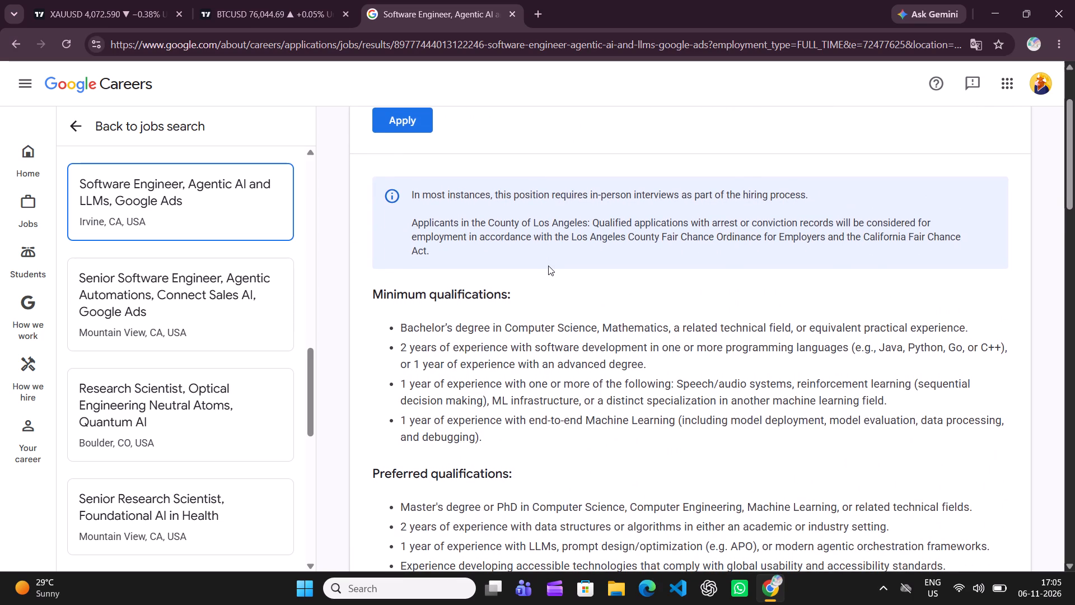
scroll(548, 266, down, 1)
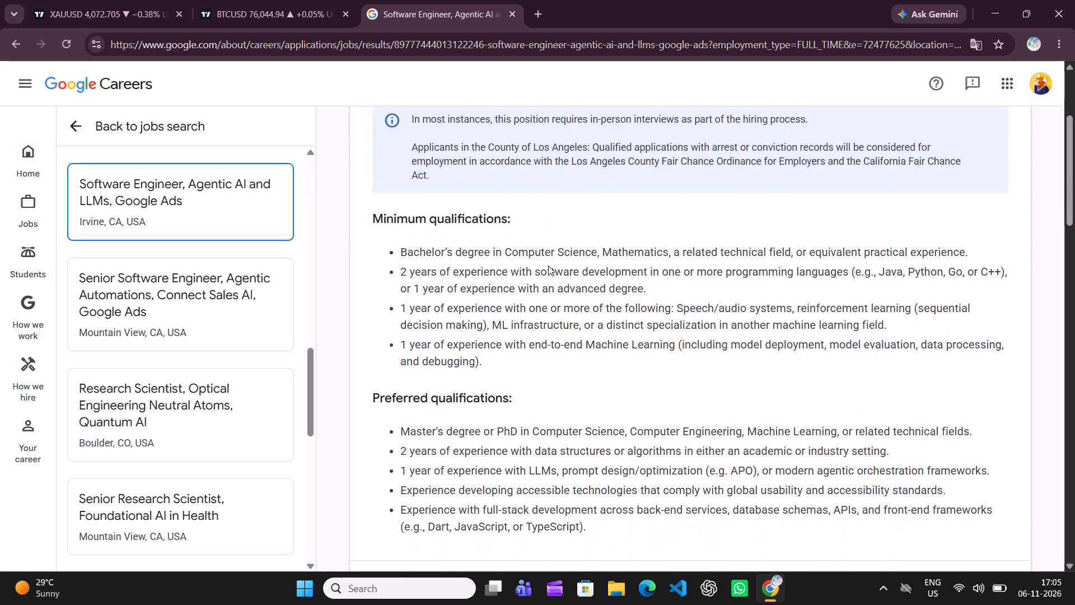
scroll(548, 266, down, 1)
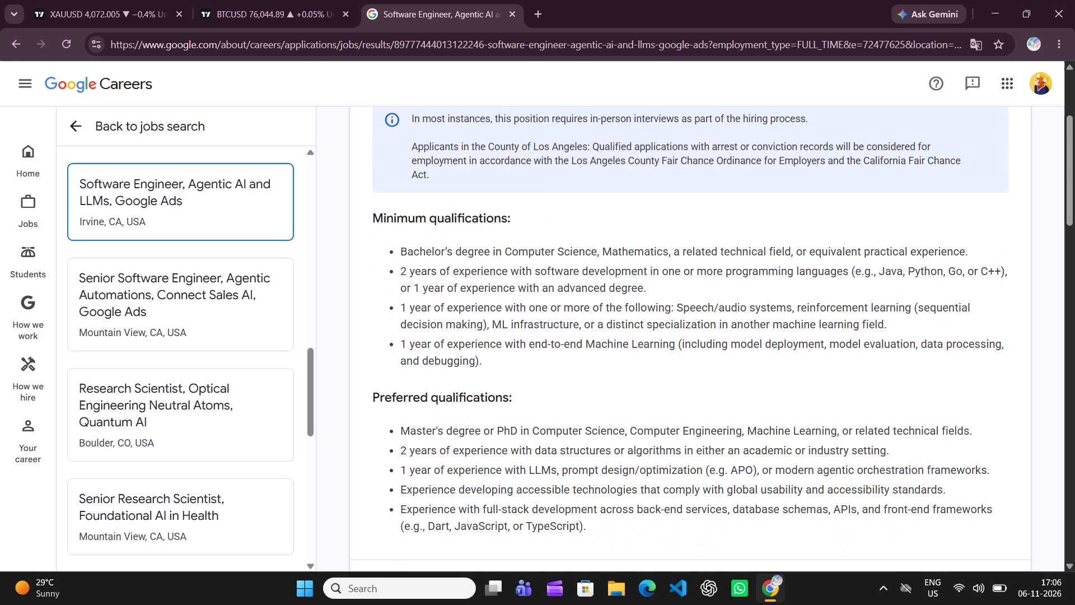
scroll(548, 266, down, 1)
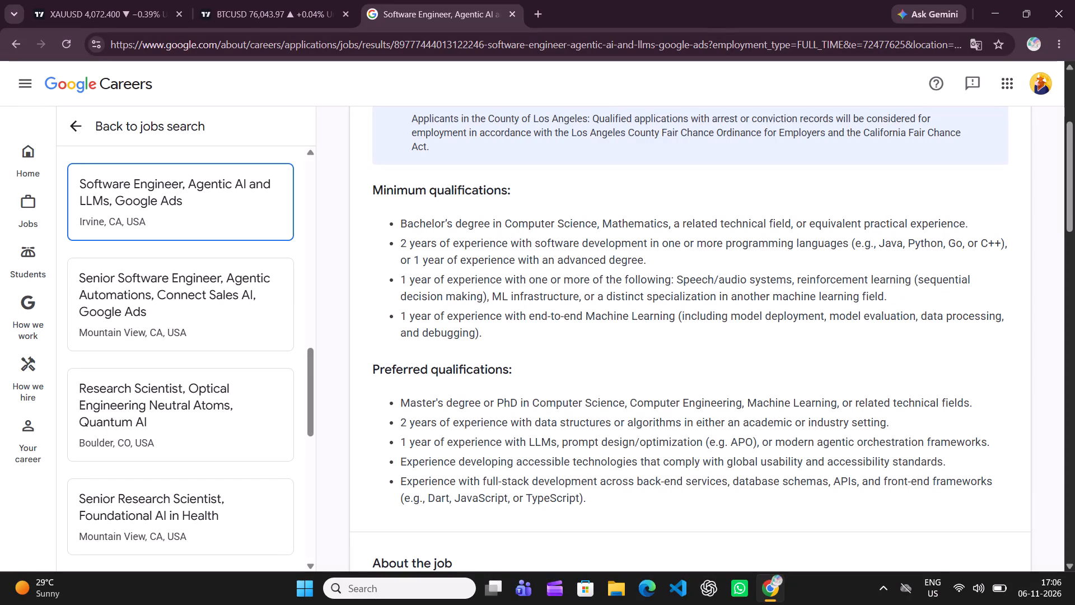
scroll(519, 342, down, 2)
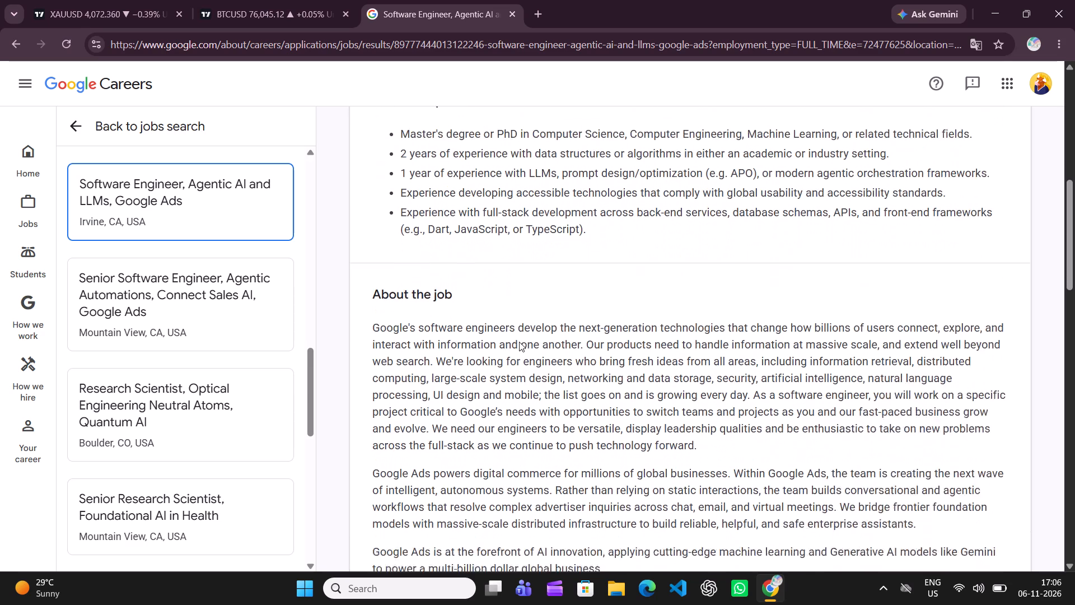
scroll(519, 342, down, 2)
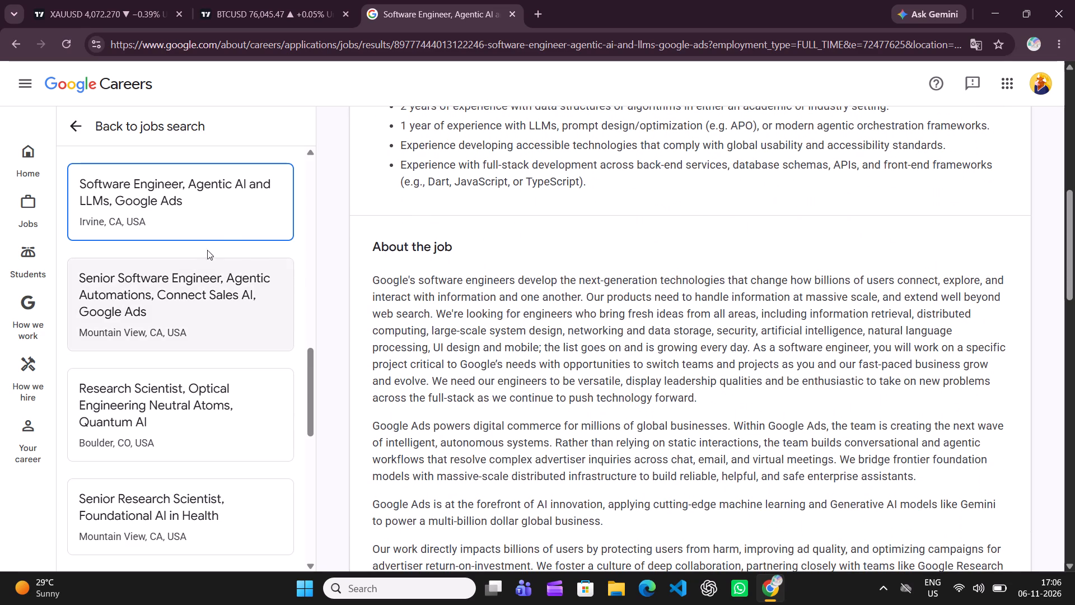
Open the Senior Applied AI/ML Engineer posting in Bengaluru and examine its minimum and preferred qualifications.
scroll(192, 297, up, 1)
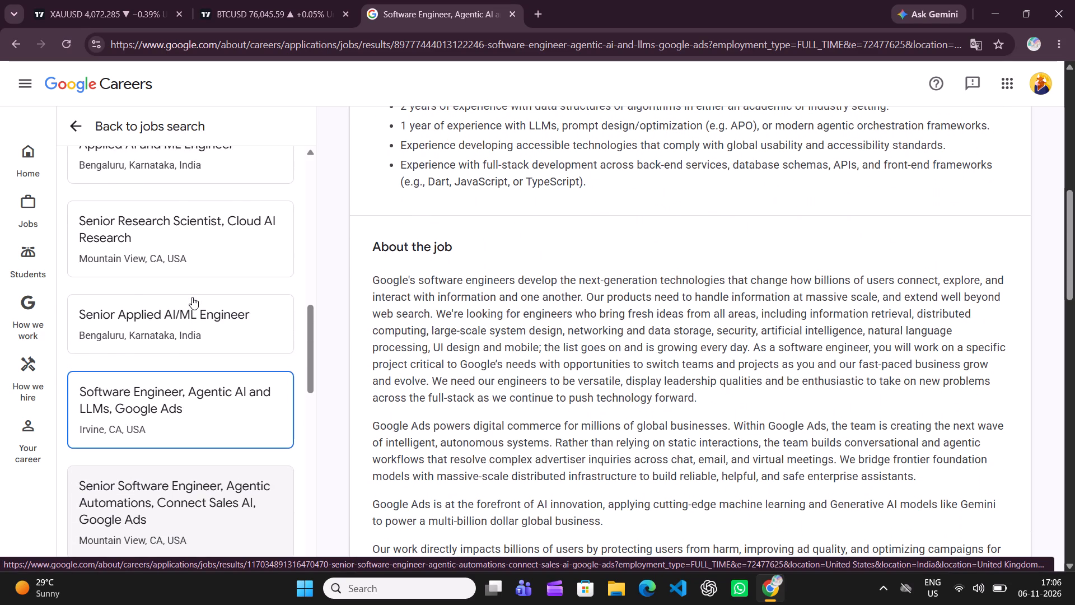
scroll(192, 297, up, 1)
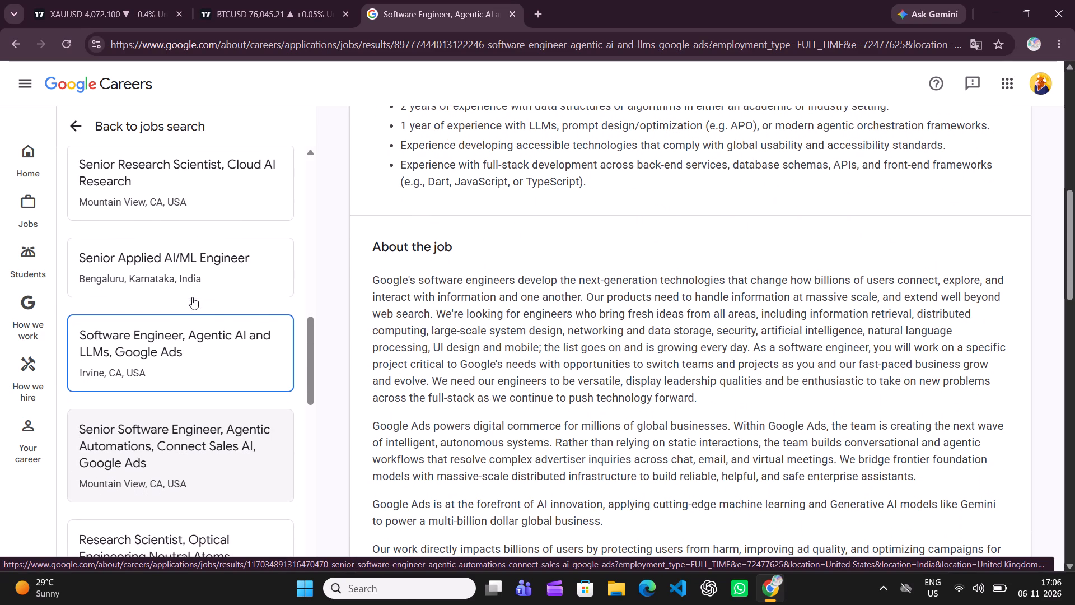
scroll(192, 297, up, 1)
click(190, 242)
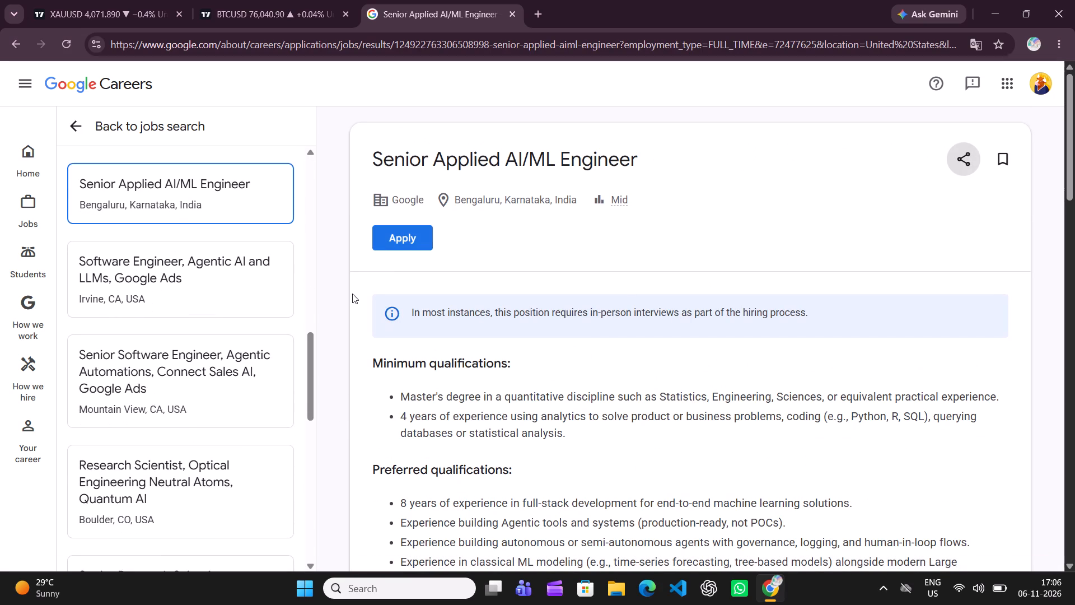
scroll(410, 402, down, 1)
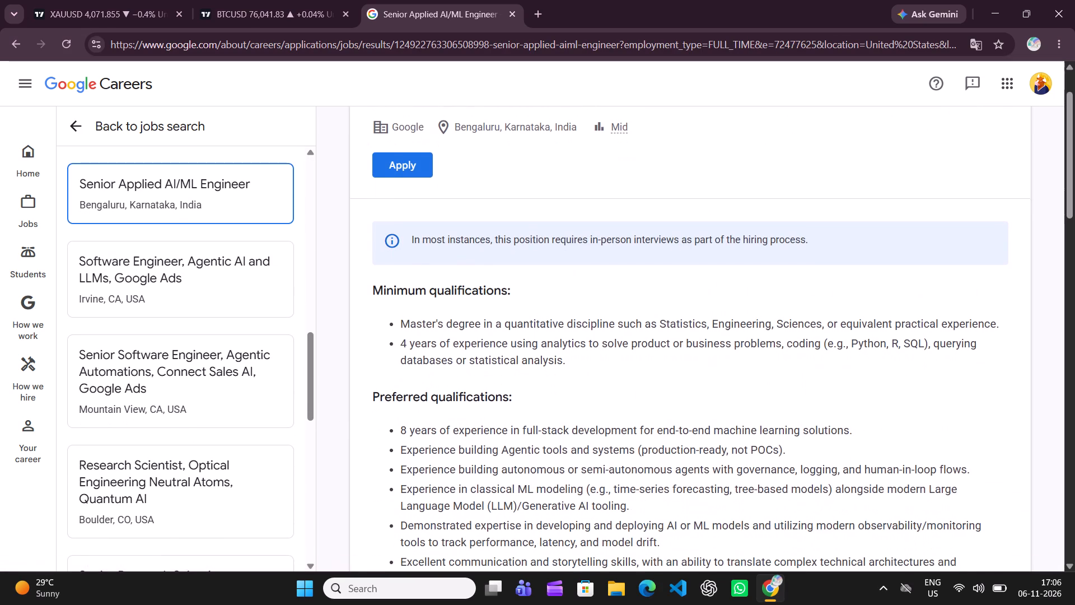
scroll(410, 402, down, 2)
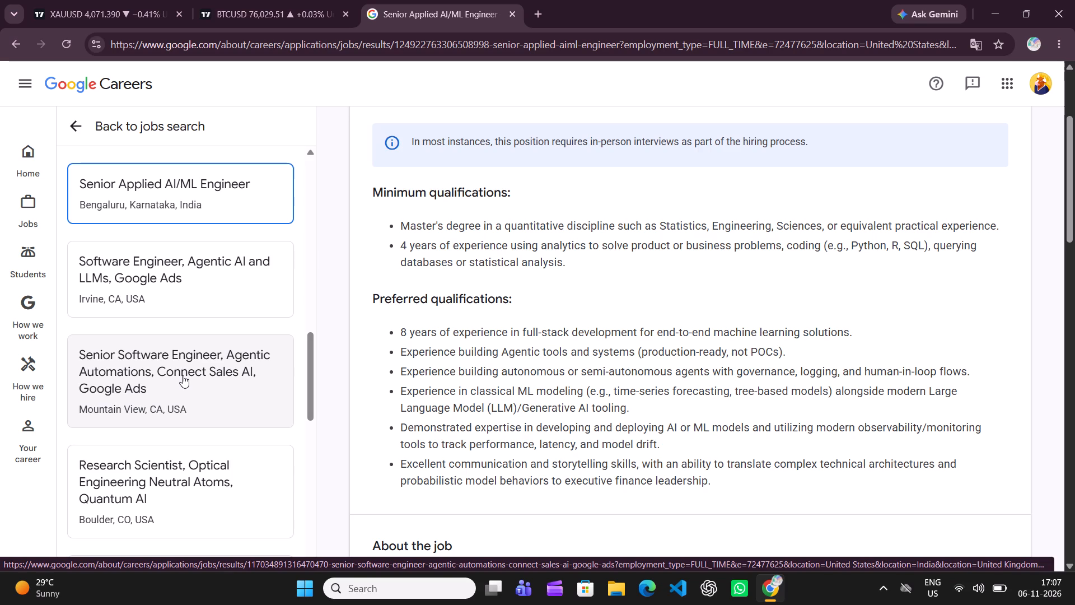
Examine the remaining AI, research scientist and software engineering roles in the job results list for their titles and locations.
scroll(183, 375, down, 2)
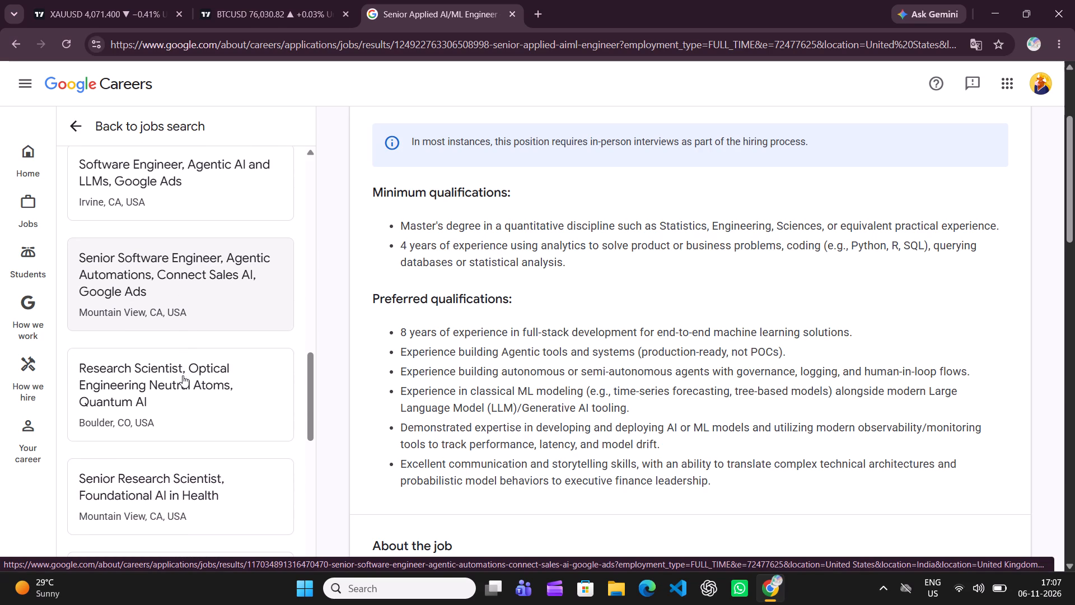
scroll(183, 375, down, 5)
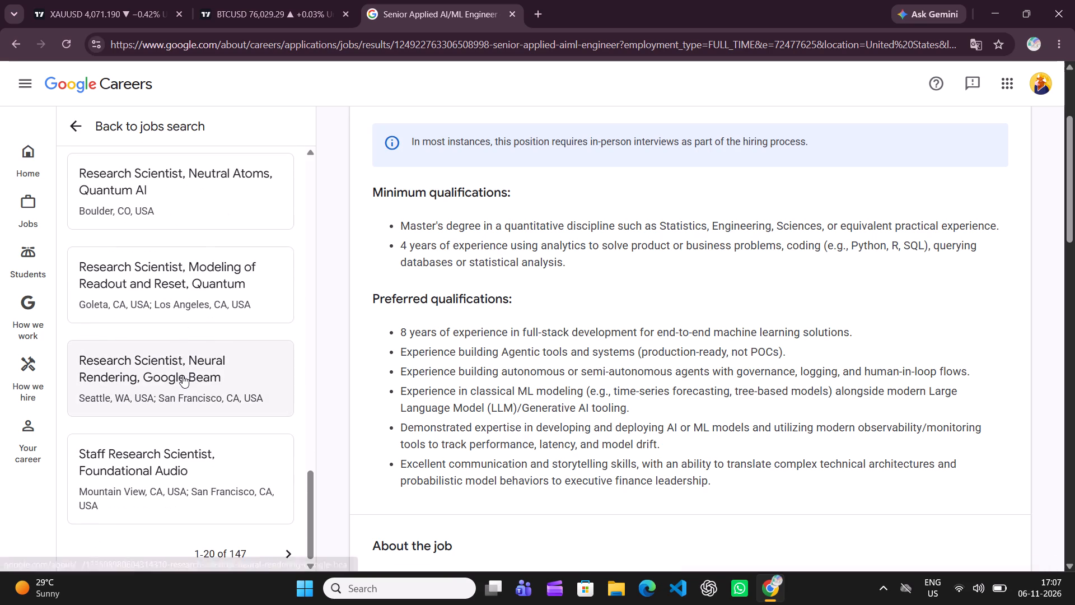
scroll(183, 375, down, 1)
scroll(183, 375, up, 3)
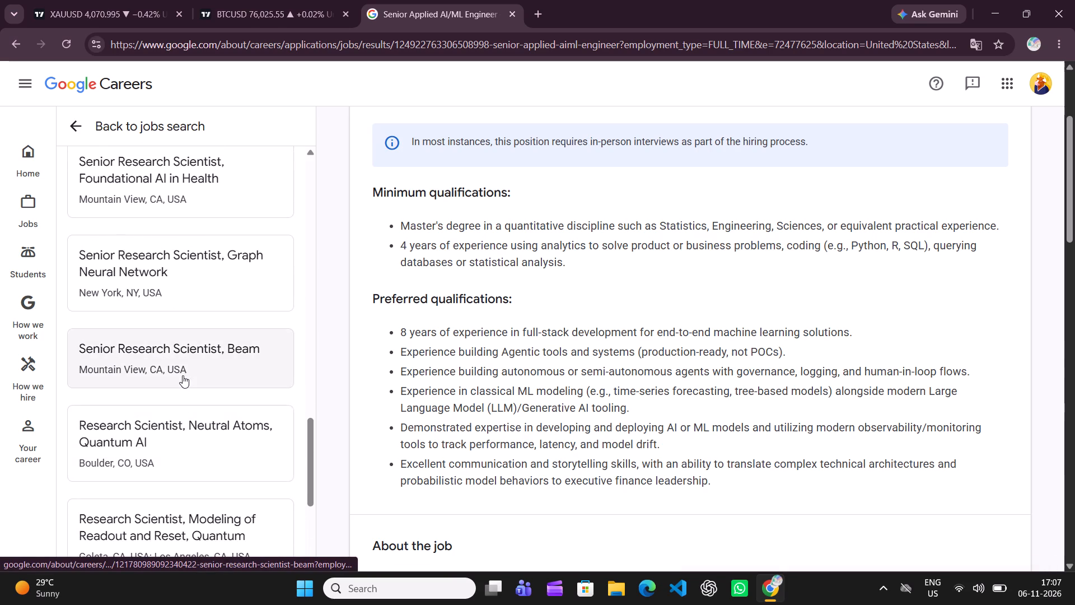
scroll(183, 375, up, 3)
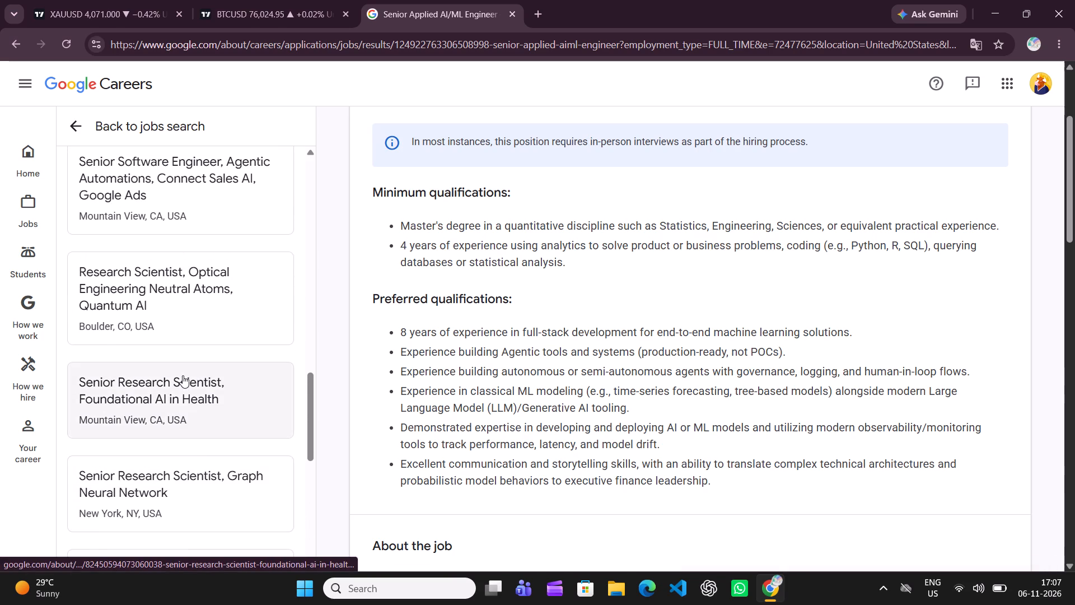
scroll(183, 375, up, 3)
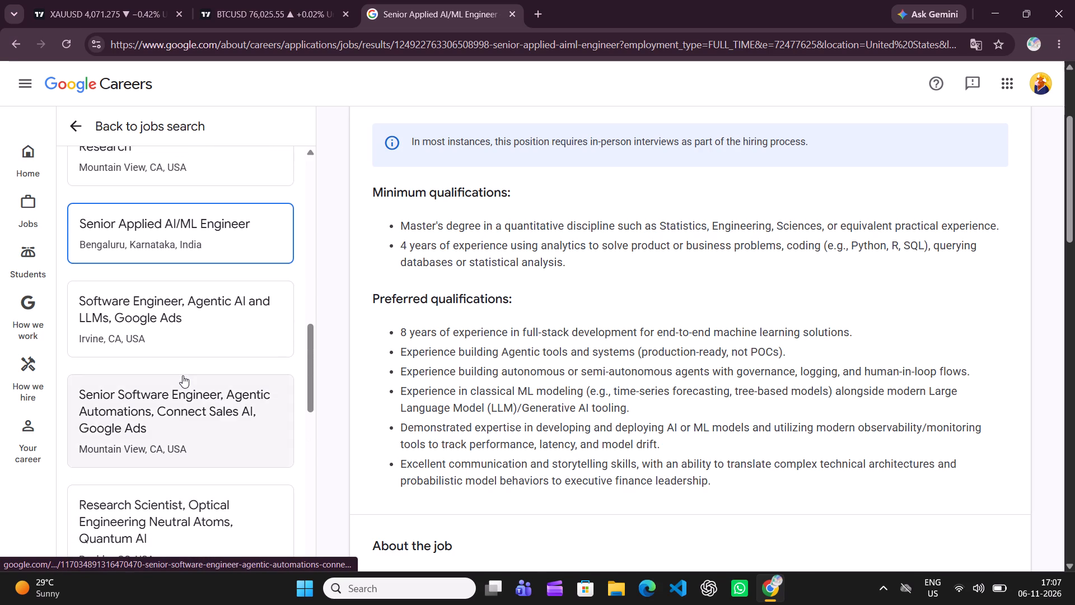
scroll(183, 375, up, 2)
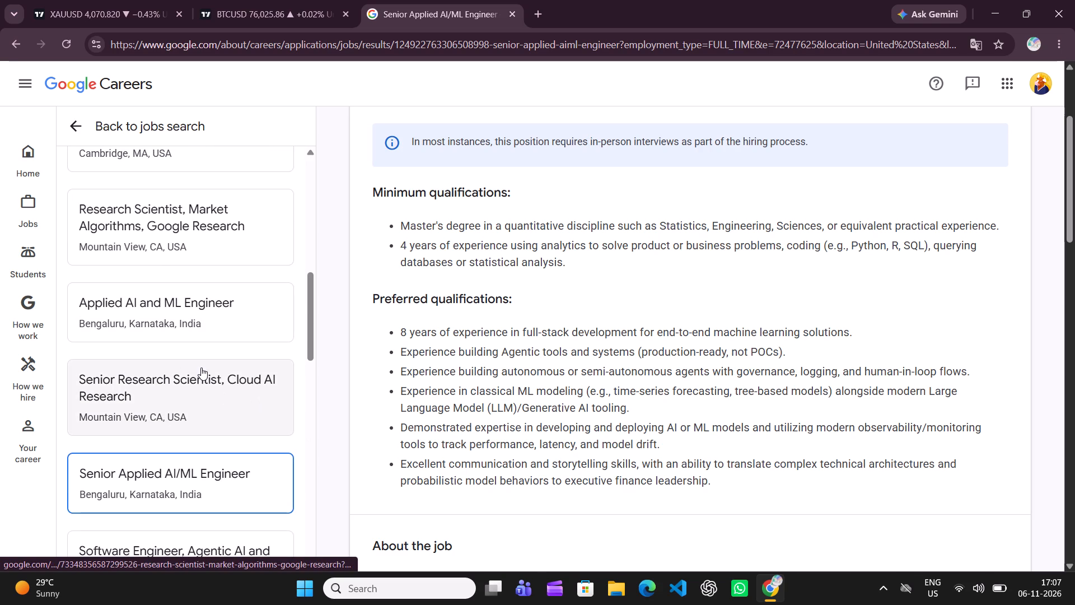
scroll(418, 336, up, 6)
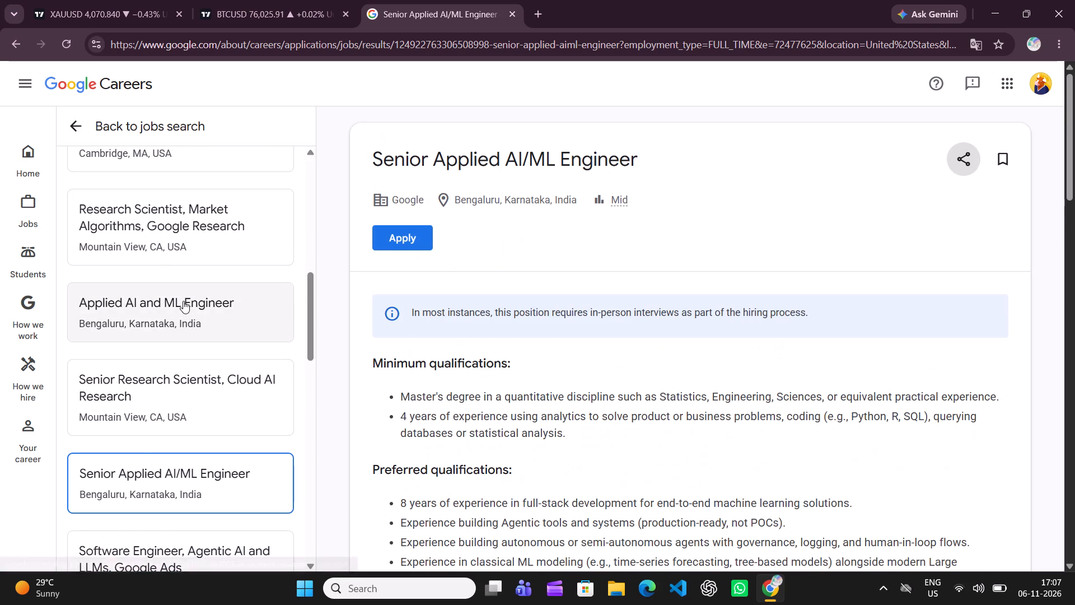
Open the Senior Software Engineer, Agentic Automations, Connect Sales AI, Google Ads posting and examine its minimum qualifications.
scroll(183, 301, down, 4)
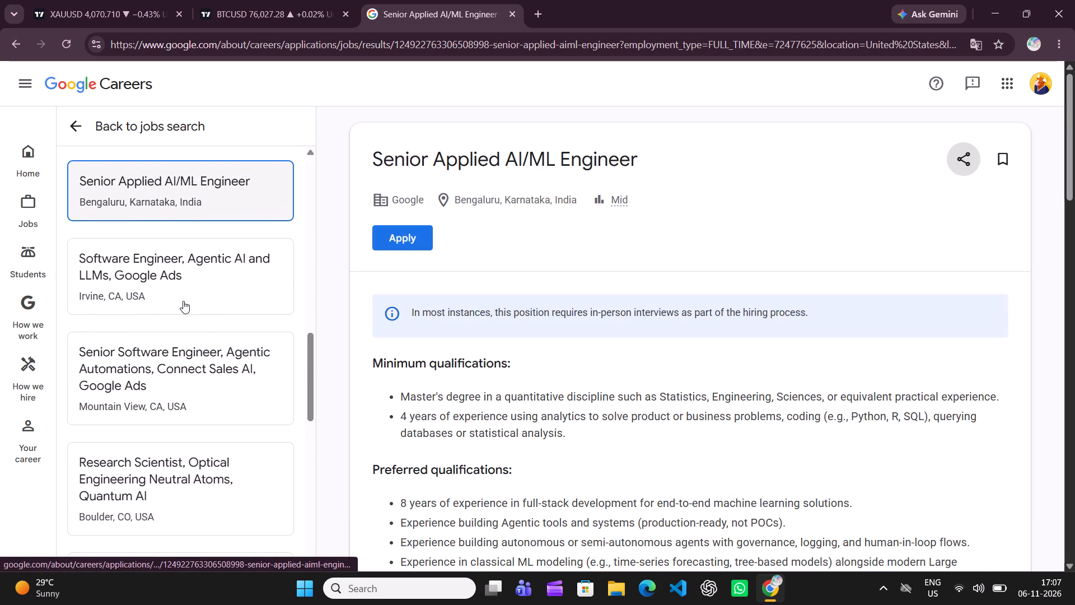
click(200, 389)
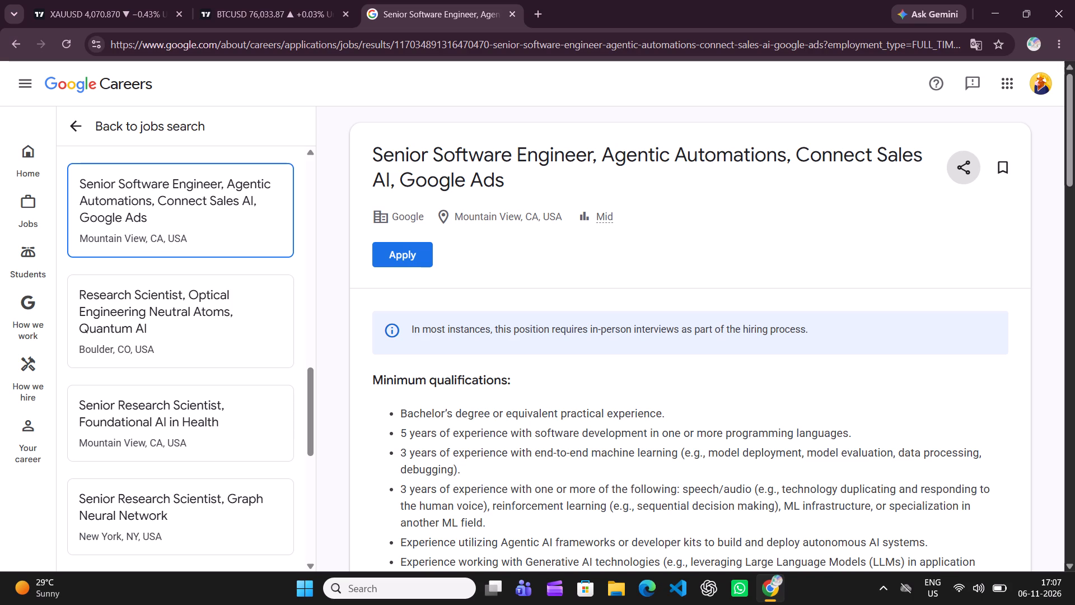
Reopen the Software Engineer, Agentic AI and LLMs, Google Ads posting in Irvine and examine its minimum and preferred qualifications.
scroll(229, 385, up, 1)
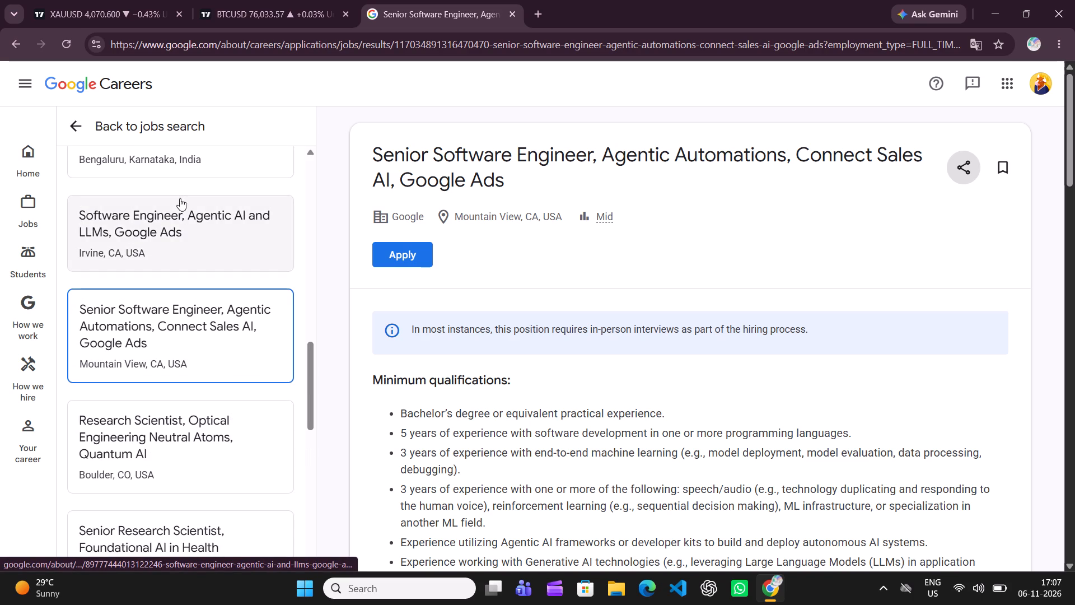
click(197, 220)
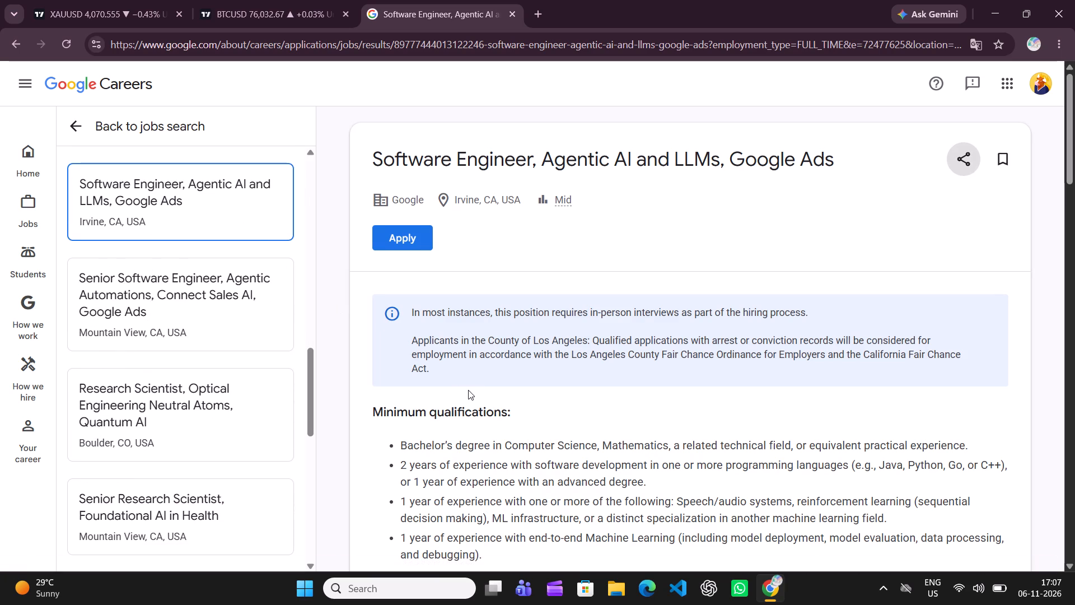
scroll(468, 390, down, 3)
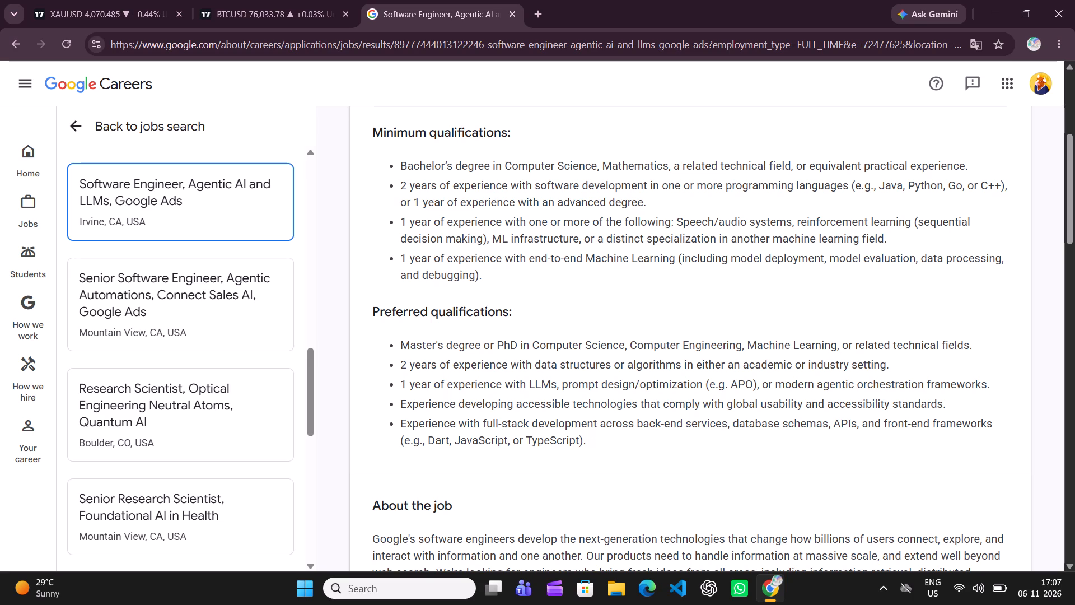
scroll(740, 435, up, 1)
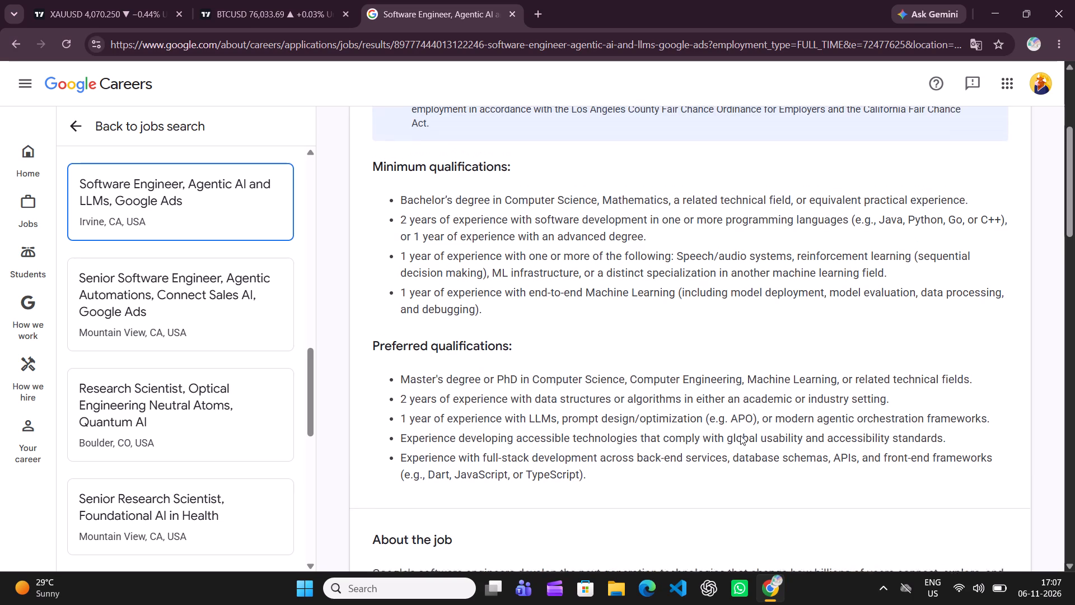
scroll(740, 435, up, 1)
scroll(740, 435, down, 1)
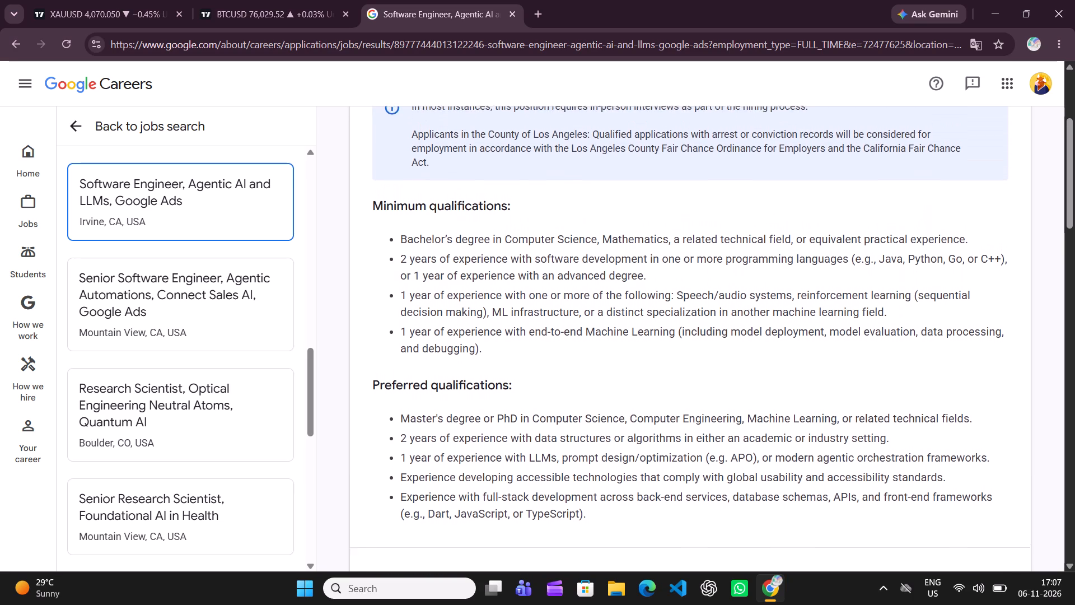
scroll(740, 435, down, 1)
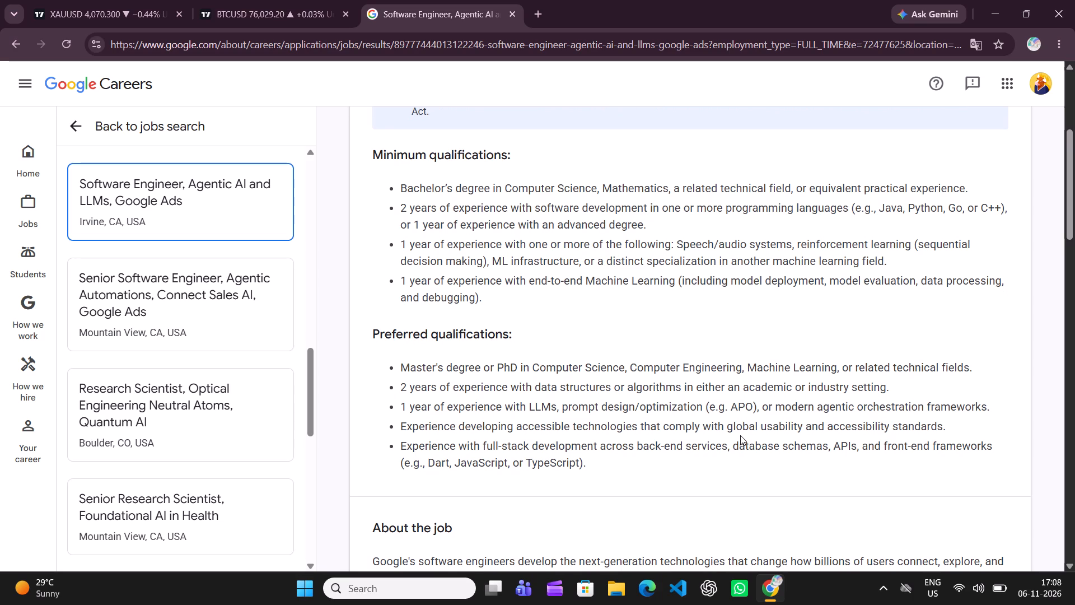
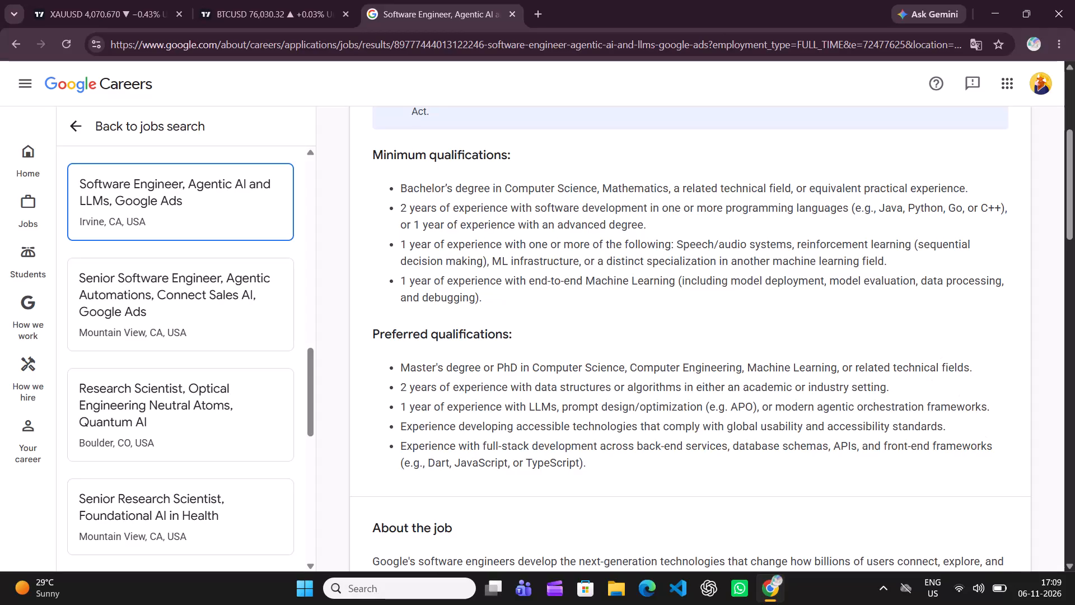
Examine the pay, responsibilities and About the job sections of the Software Engineer, Agentic AI and LLMs, Google Ads posting.
scroll(770, 479, down, 3)
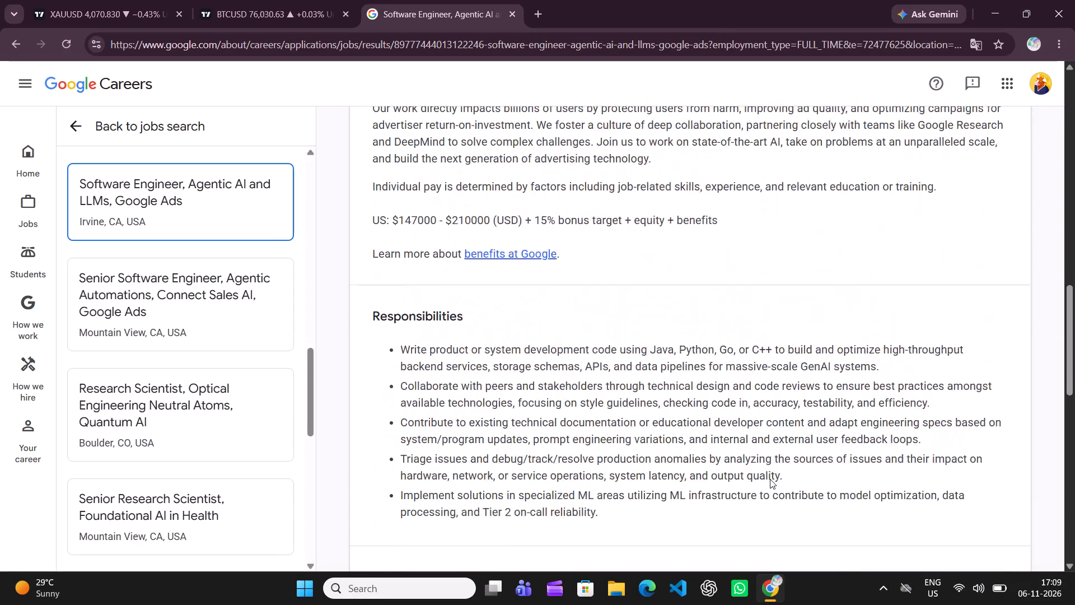
scroll(770, 479, down, 1)
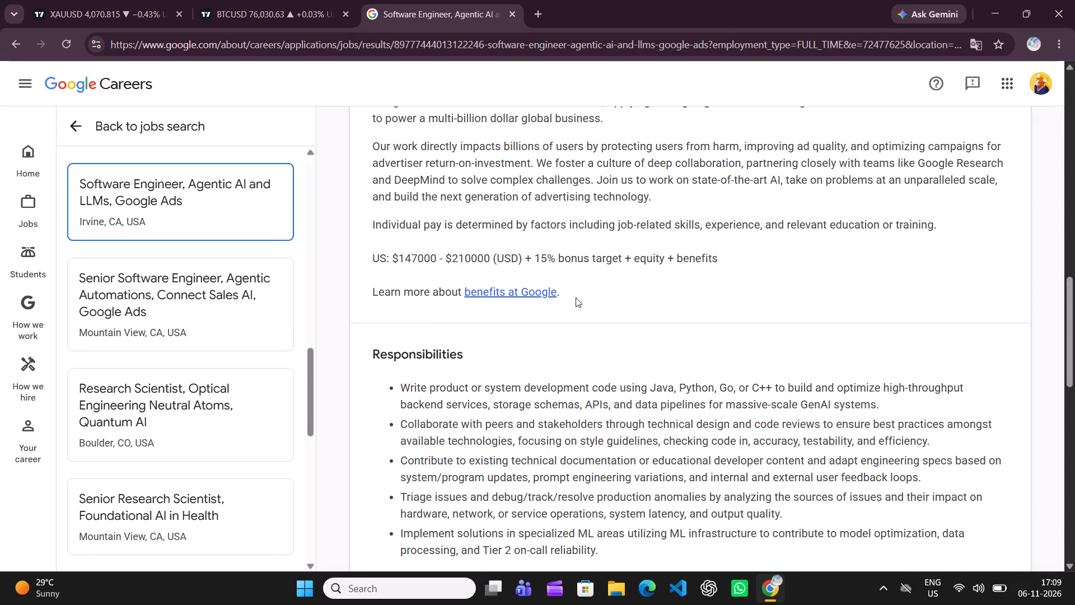
scroll(586, 285, down, 1)
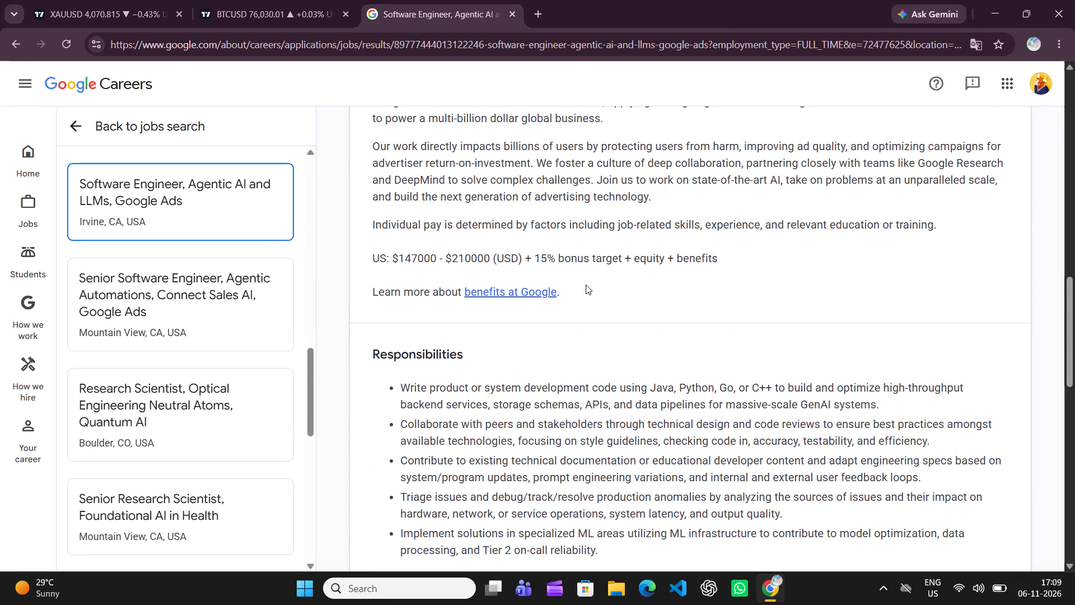
scroll(586, 285, down, 2)
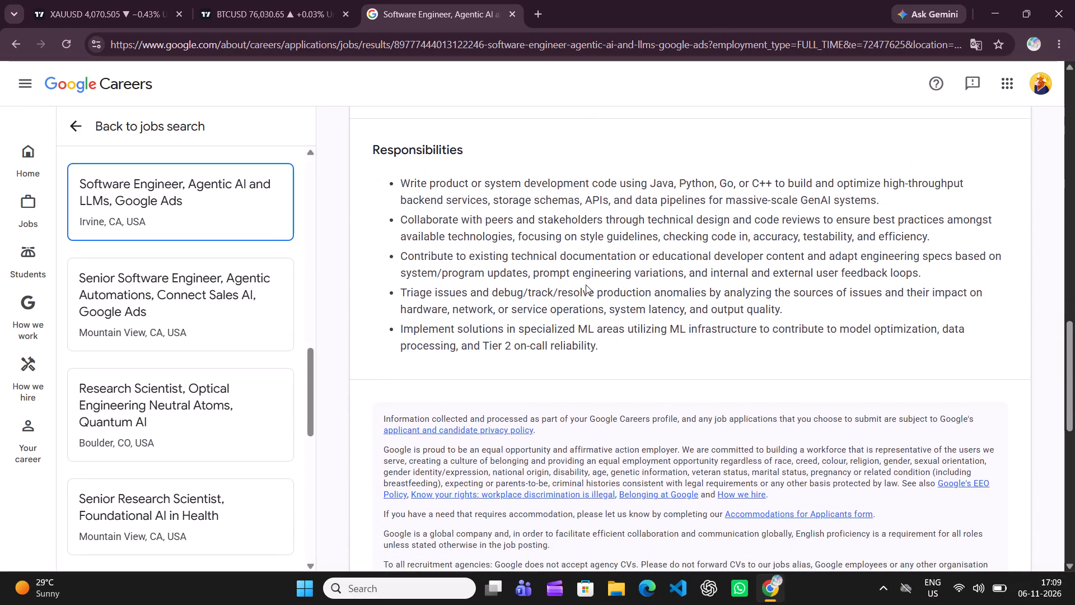
scroll(586, 285, down, 4)
scroll(586, 285, up, 1)
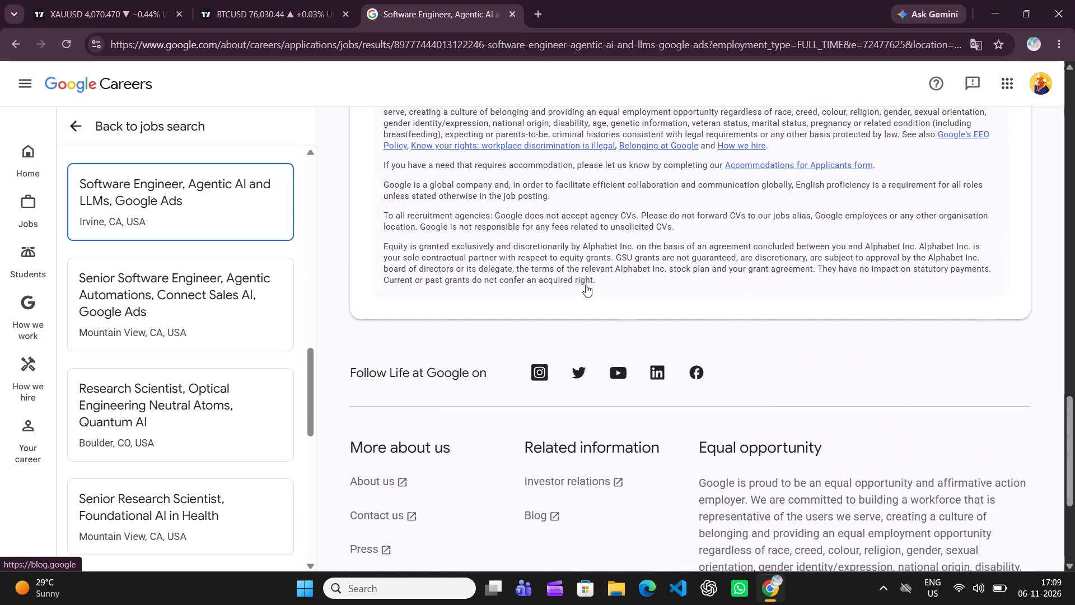
scroll(586, 285, up, 4)
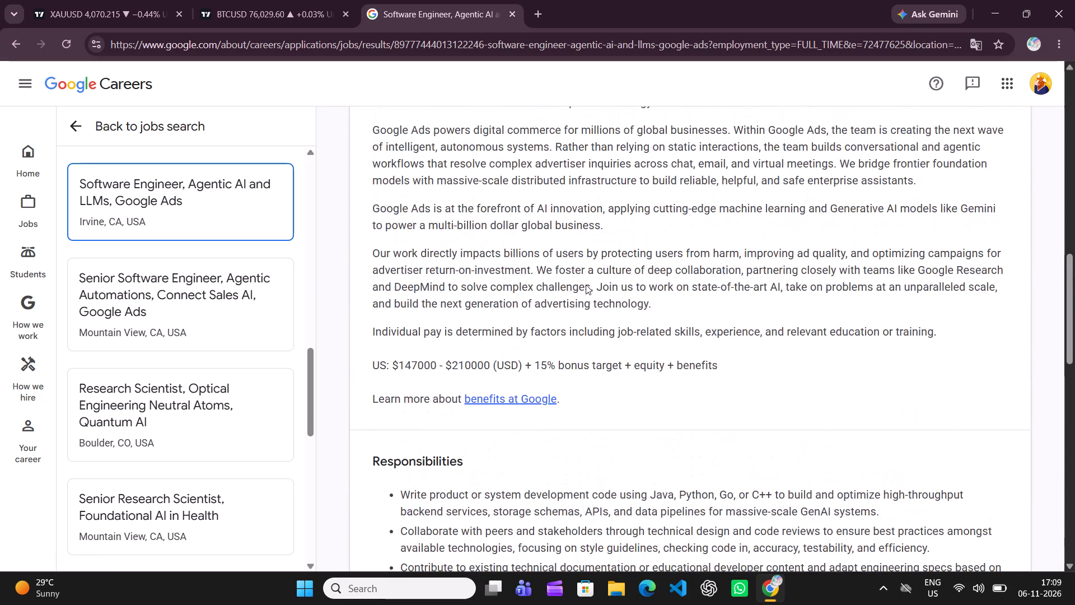
scroll(586, 285, up, 3)
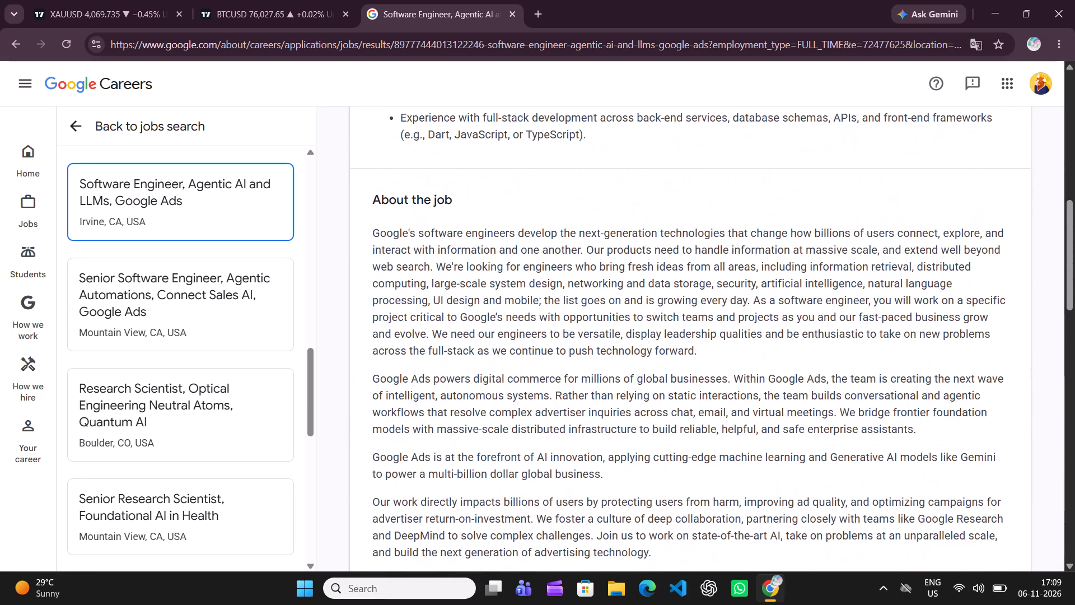
Switch to Desktop 1 with the open document windows.
click(376, 488)
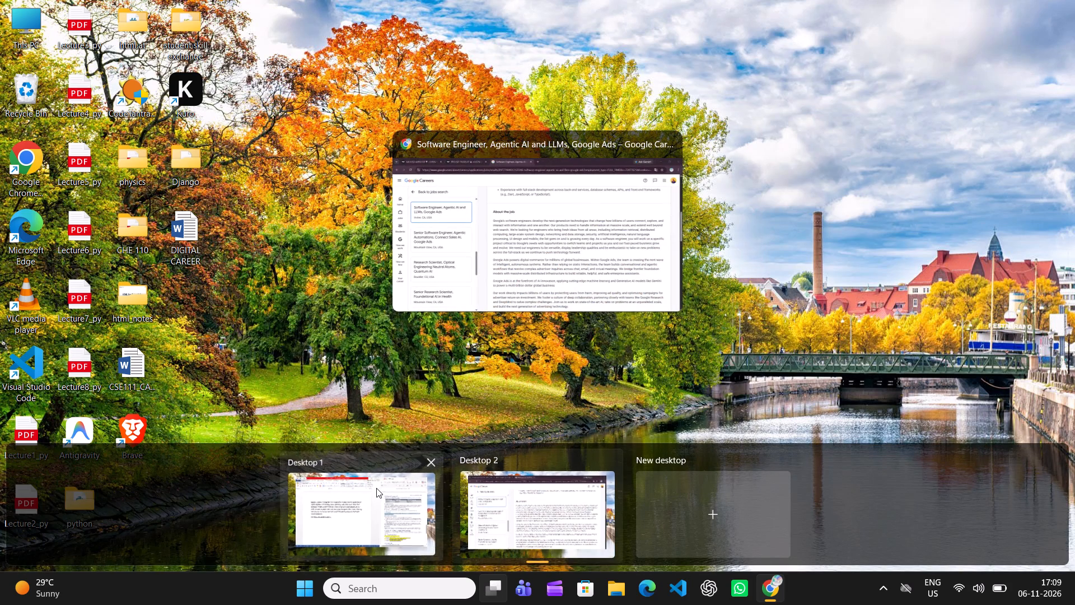
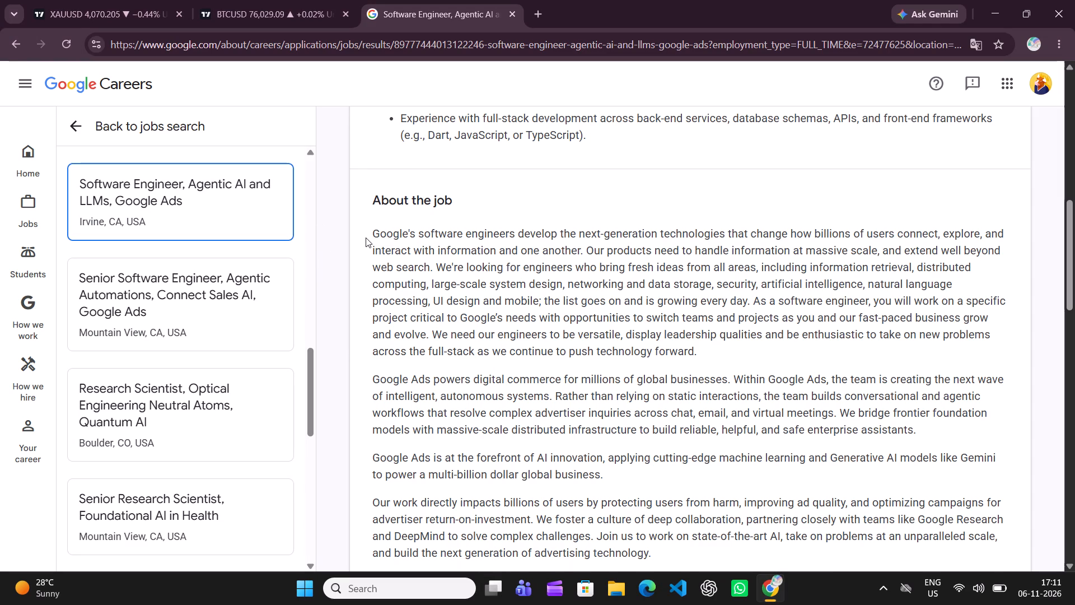
scroll(366, 238, up, 1)
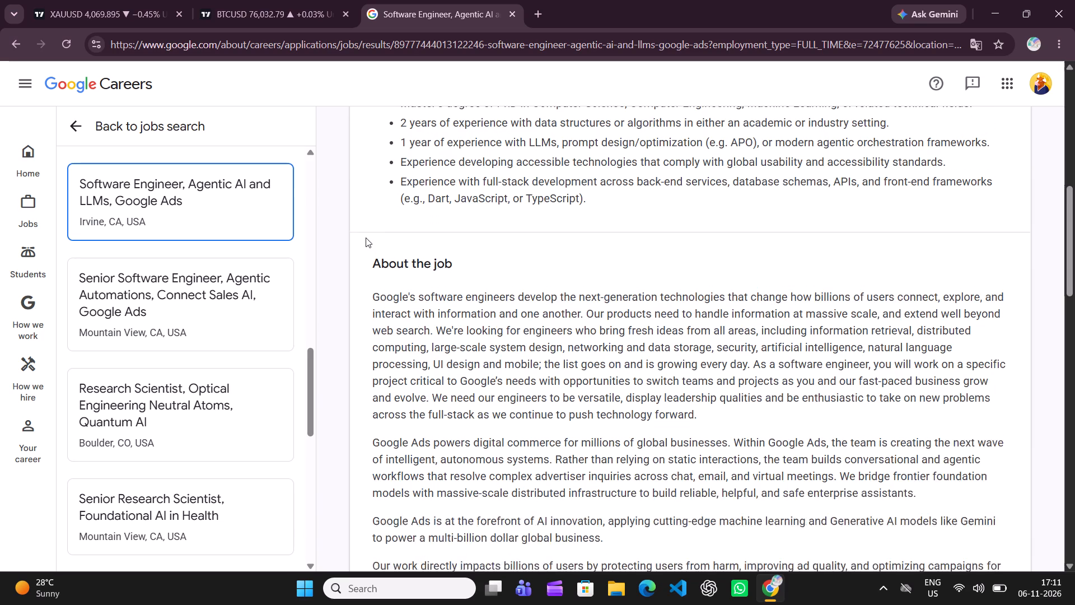
scroll(366, 238, up, 1)
scroll(146, 222, up, 7)
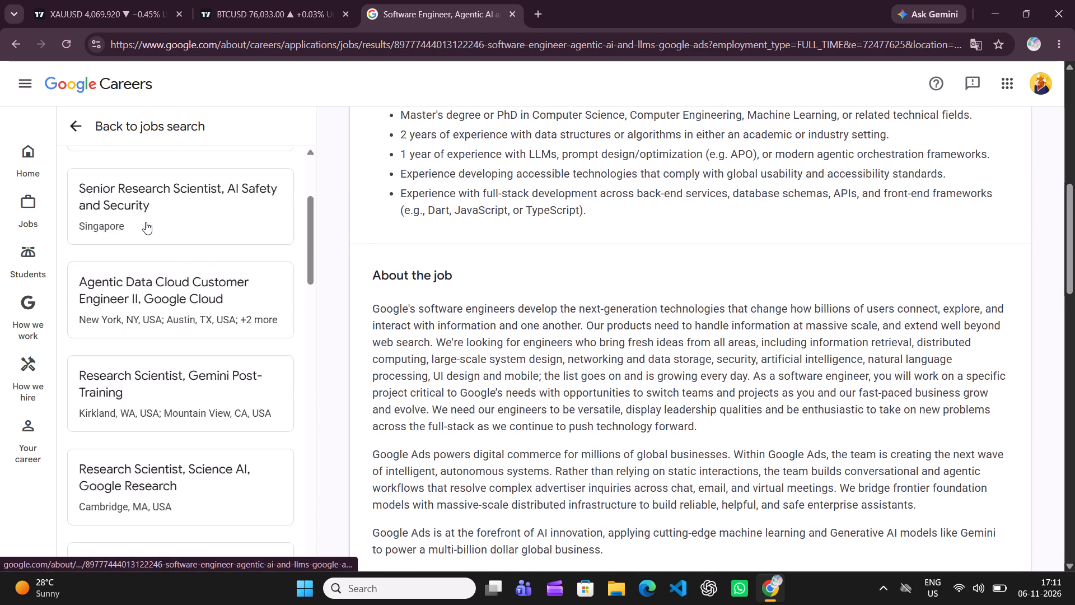
scroll(146, 222, up, 5)
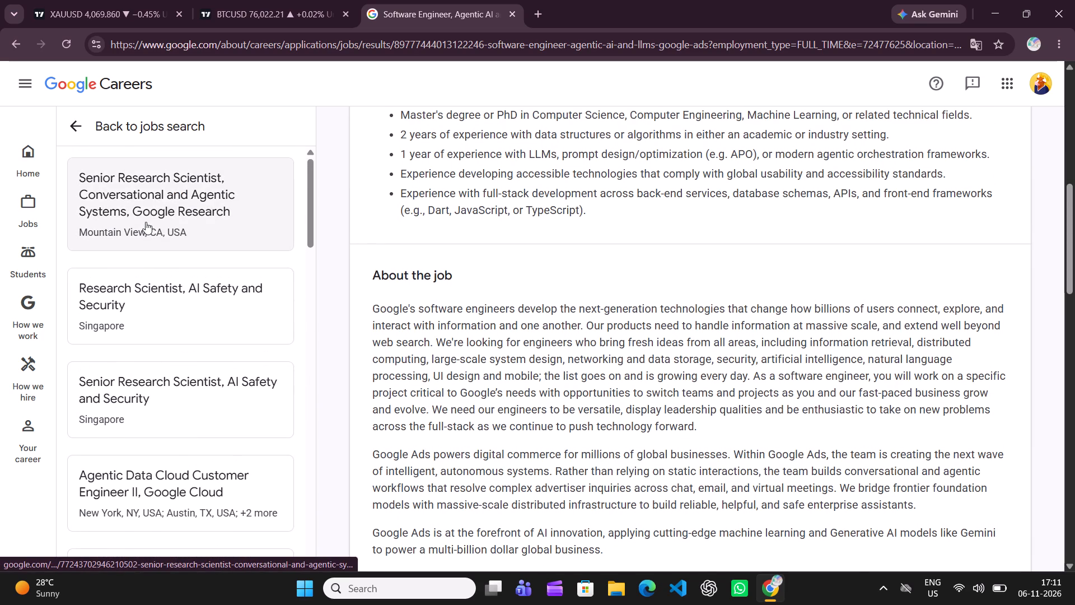
scroll(146, 222, down, 1)
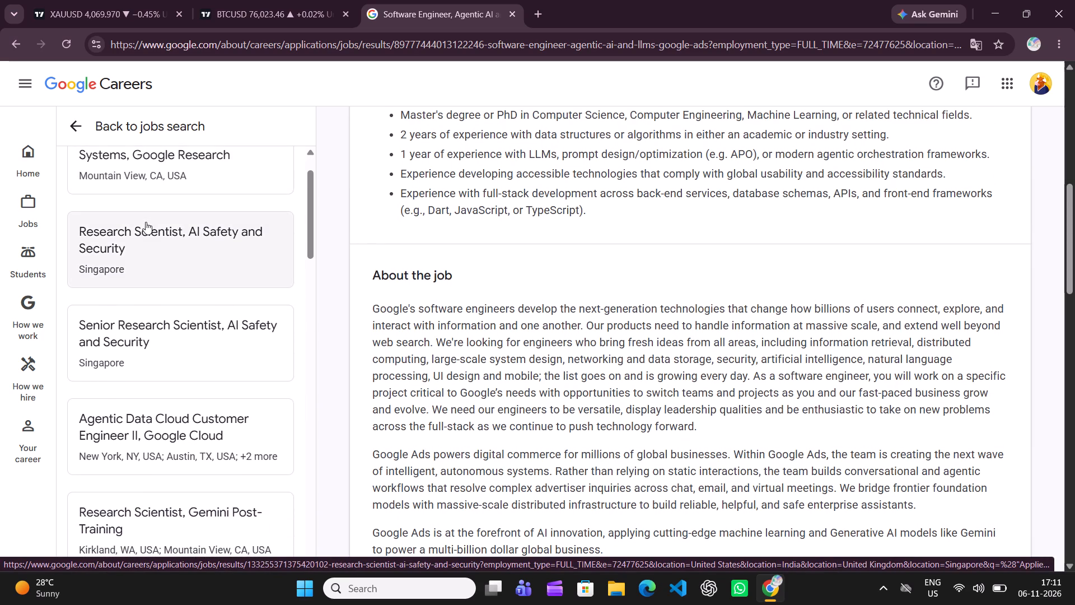
scroll(146, 222, down, 2)
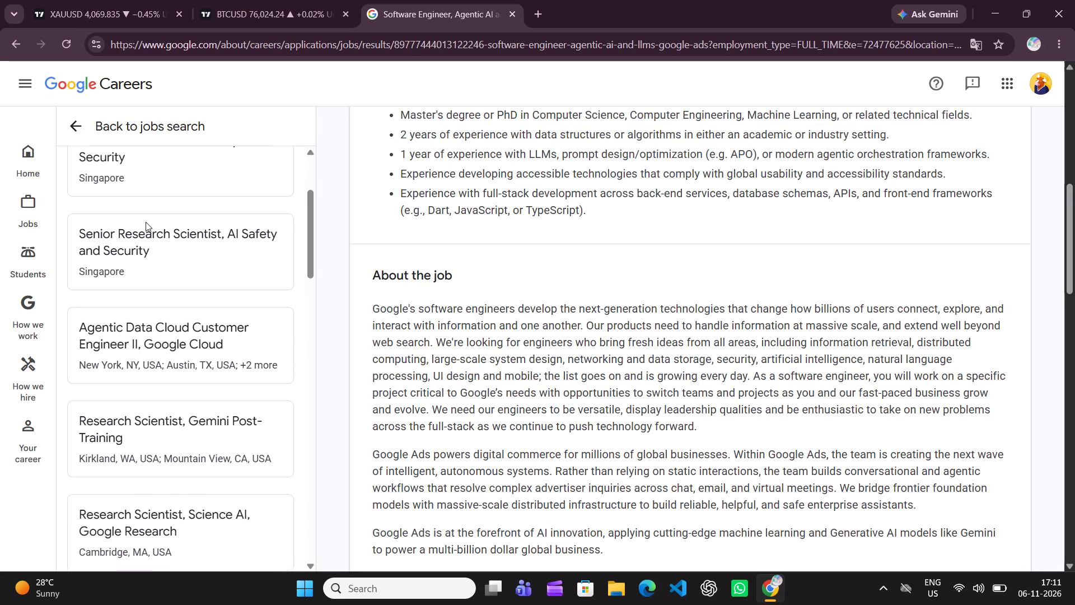
scroll(146, 222, down, 2)
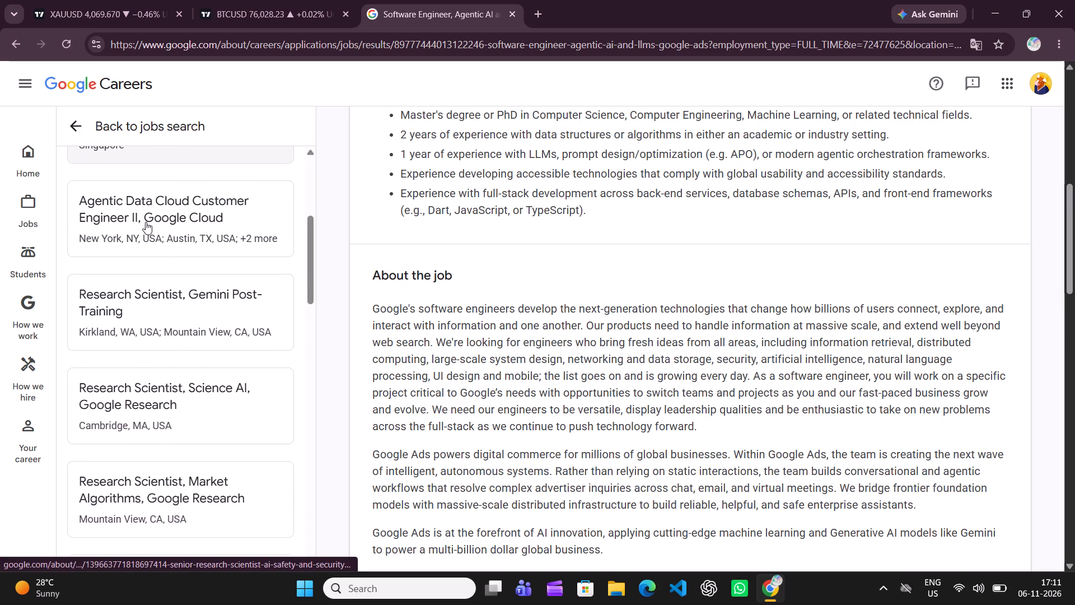
Leave the job posting and go back through the visited pages to the original AI/ML job search results.
click(72, 131)
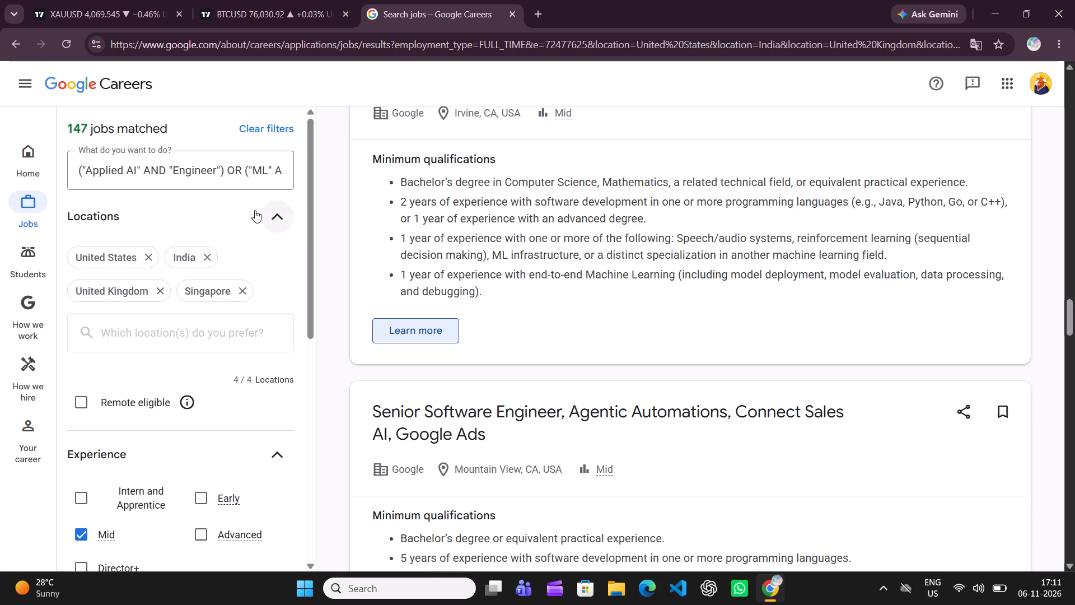
click(2, 37)
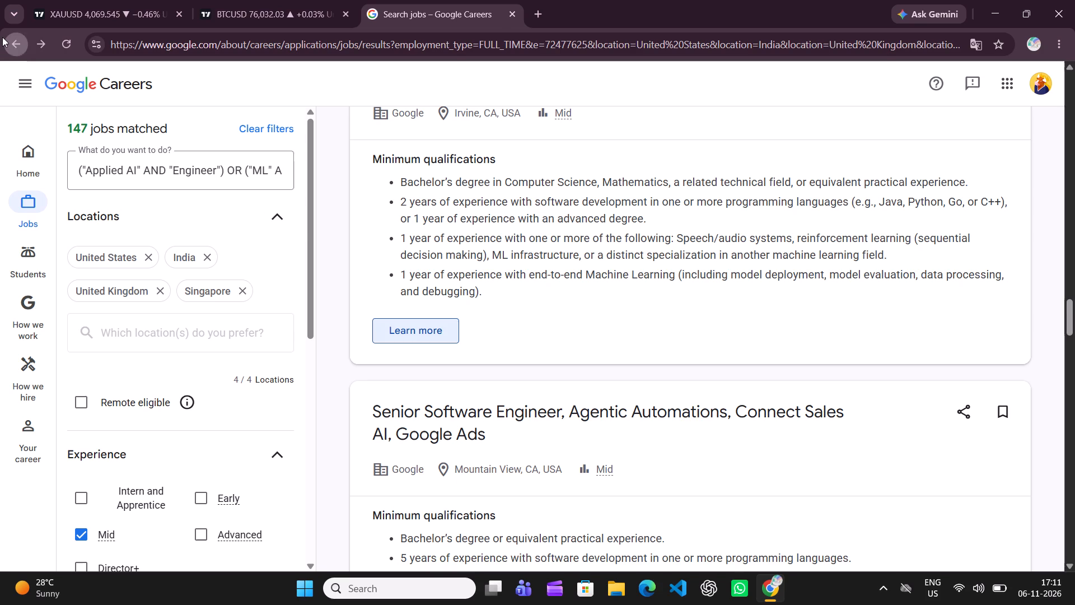
click(2, 37)
click(2, 37)
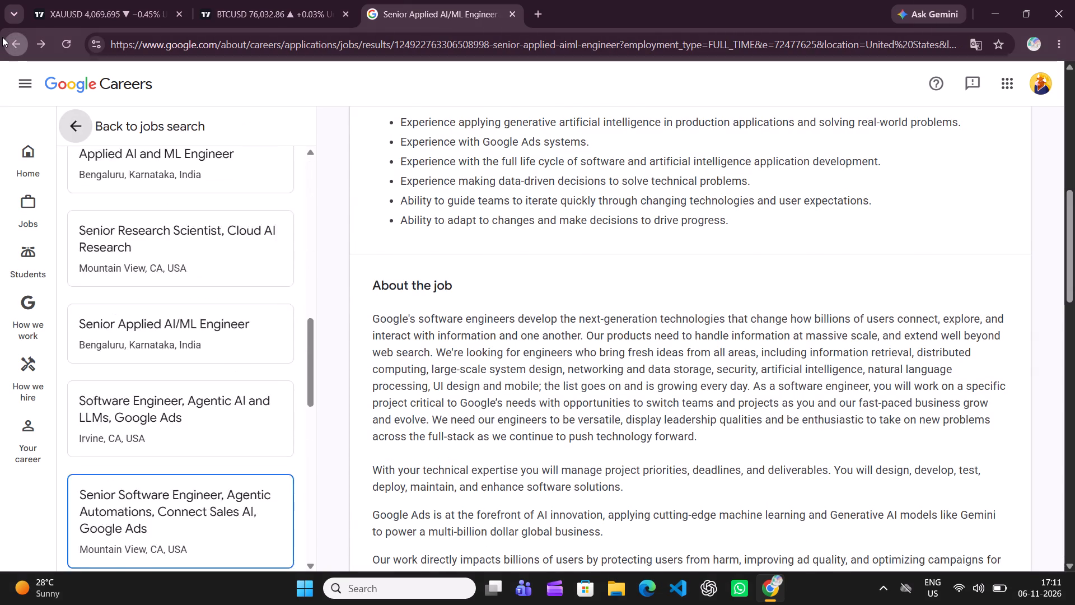
click(2, 37)
click(2, 37)
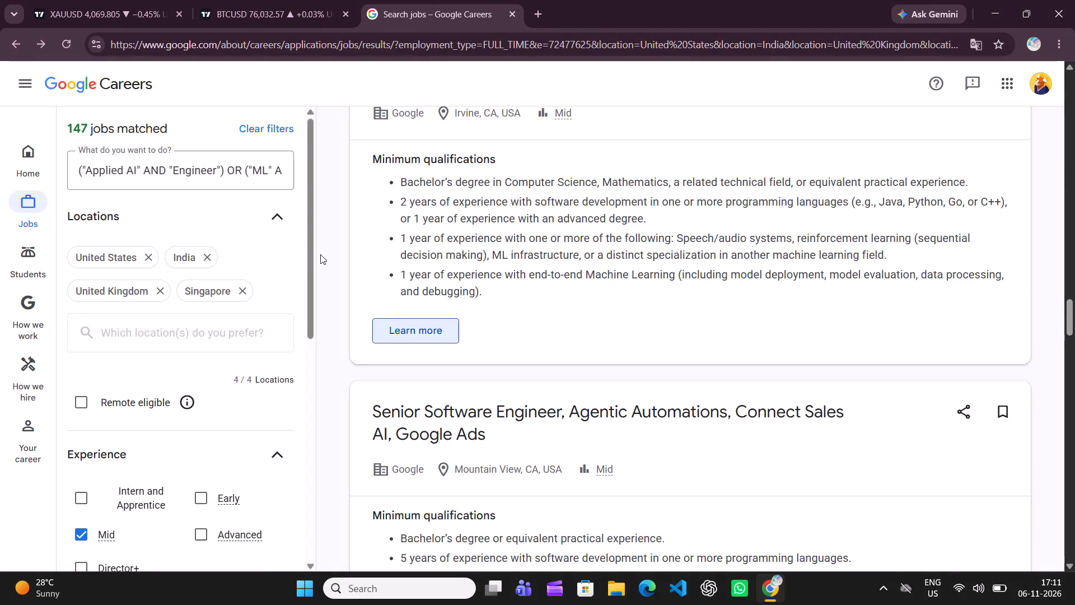
Examine the job search filters and the minimum qualifications of the two Agentic AI software engineer listings for Google Ads.
scroll(185, 329, down, 2)
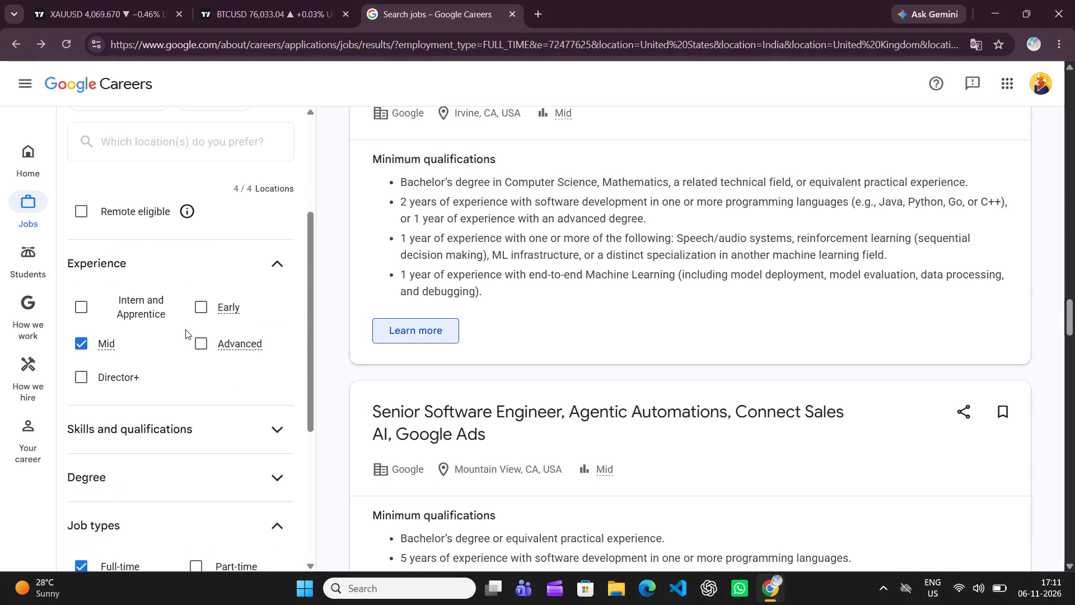
scroll(185, 329, down, 1)
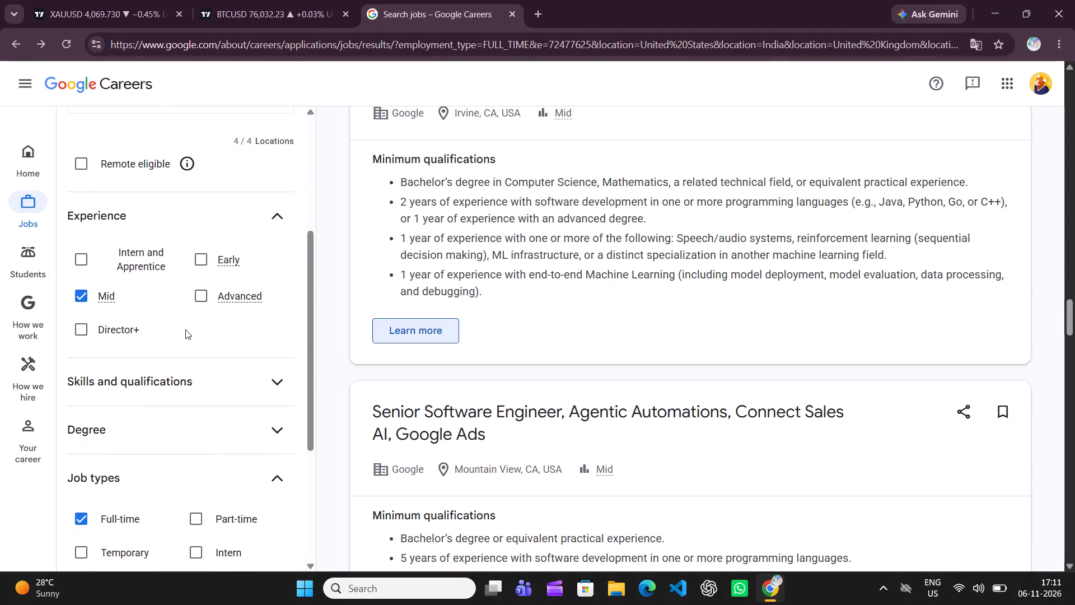
scroll(185, 329, down, 4)
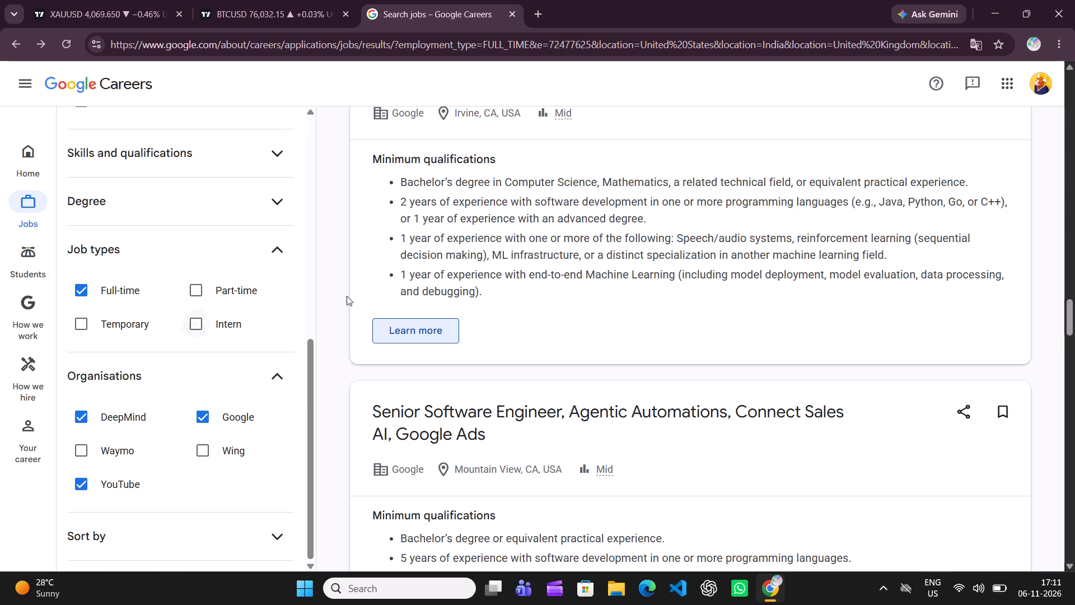
scroll(517, 243, up, 3)
scroll(517, 243, down, 2)
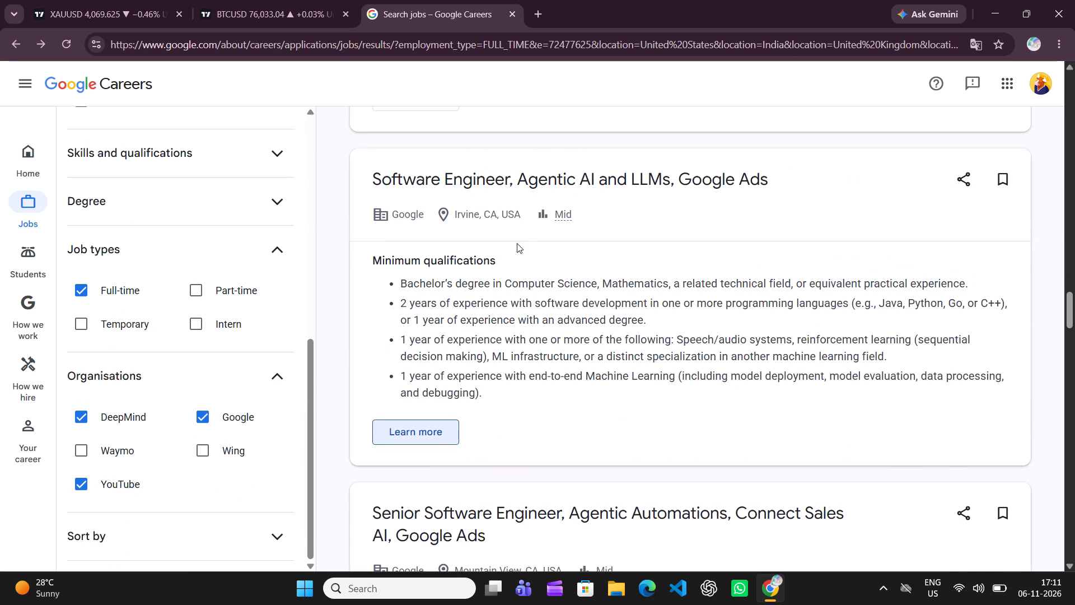
scroll(517, 243, down, 2)
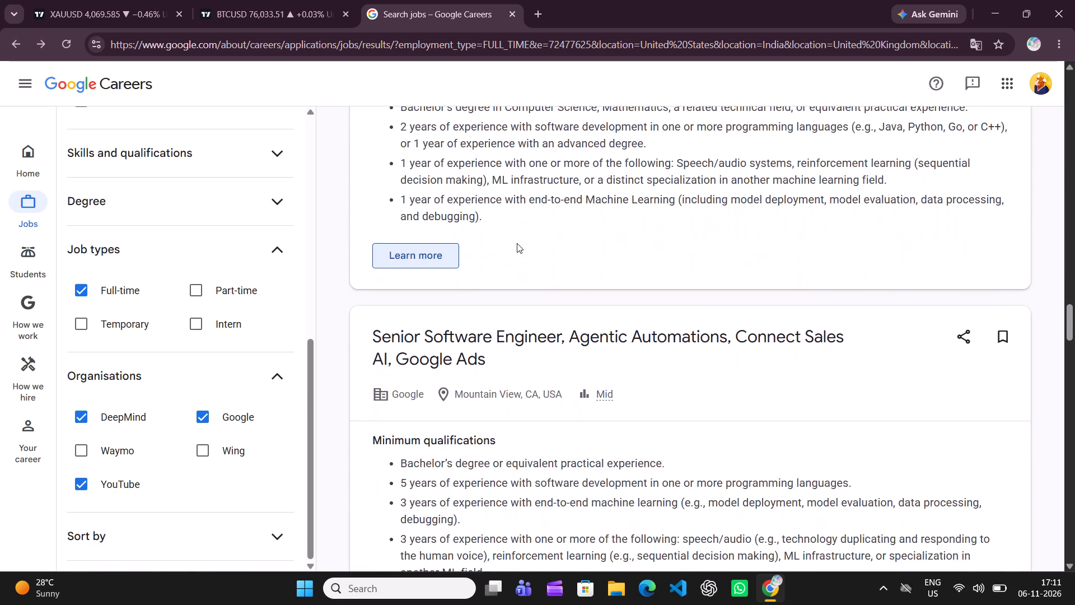
scroll(517, 243, down, 1)
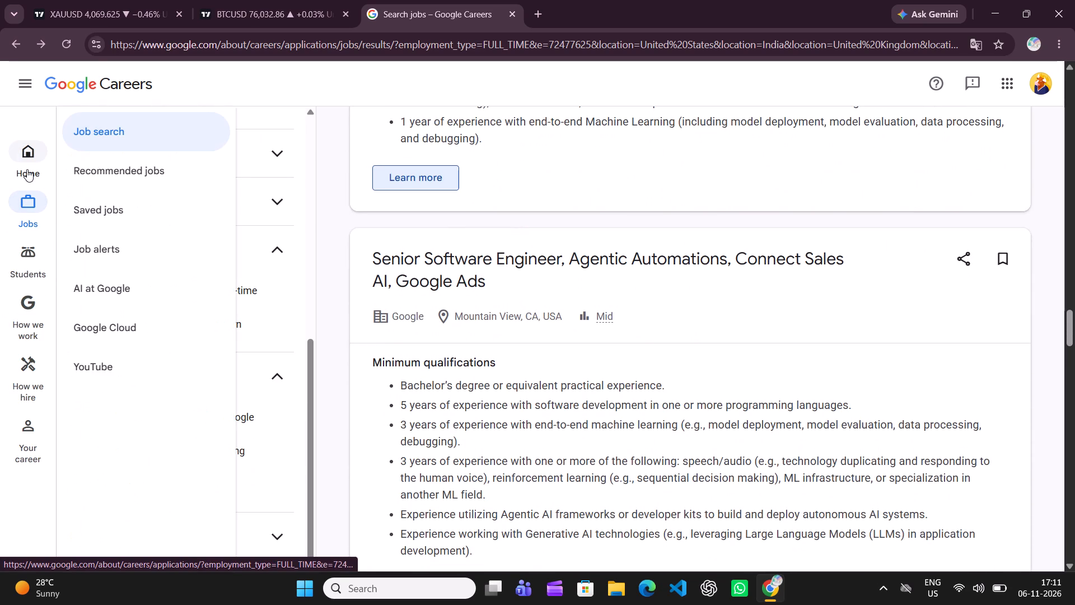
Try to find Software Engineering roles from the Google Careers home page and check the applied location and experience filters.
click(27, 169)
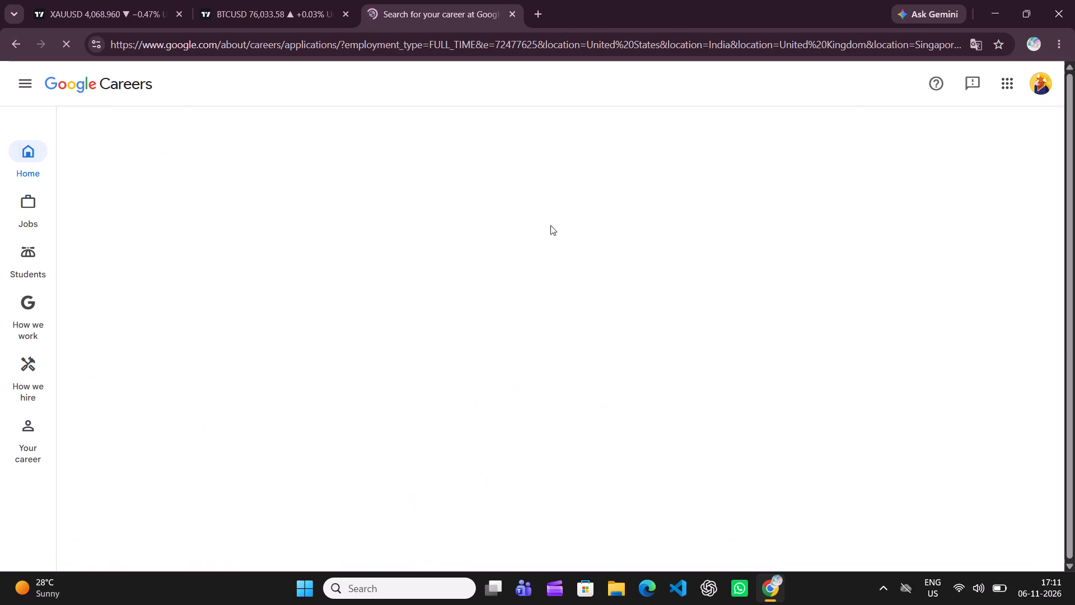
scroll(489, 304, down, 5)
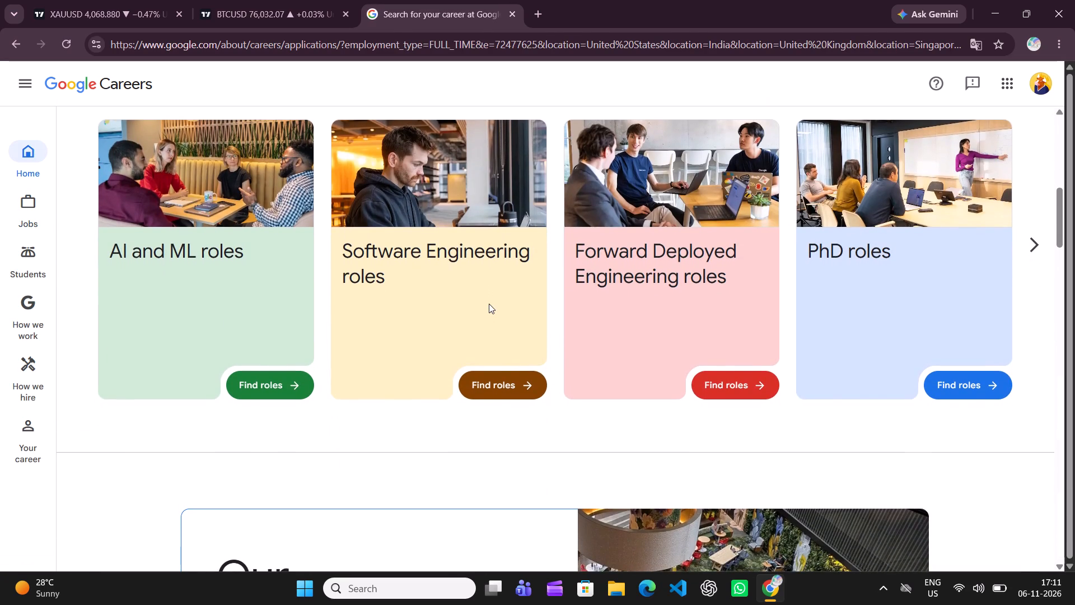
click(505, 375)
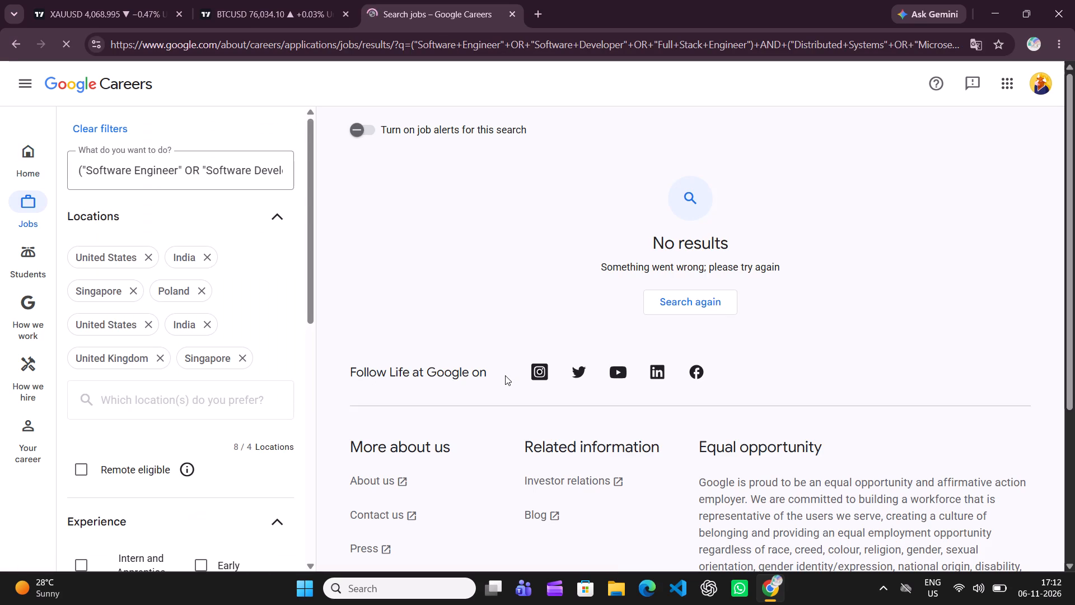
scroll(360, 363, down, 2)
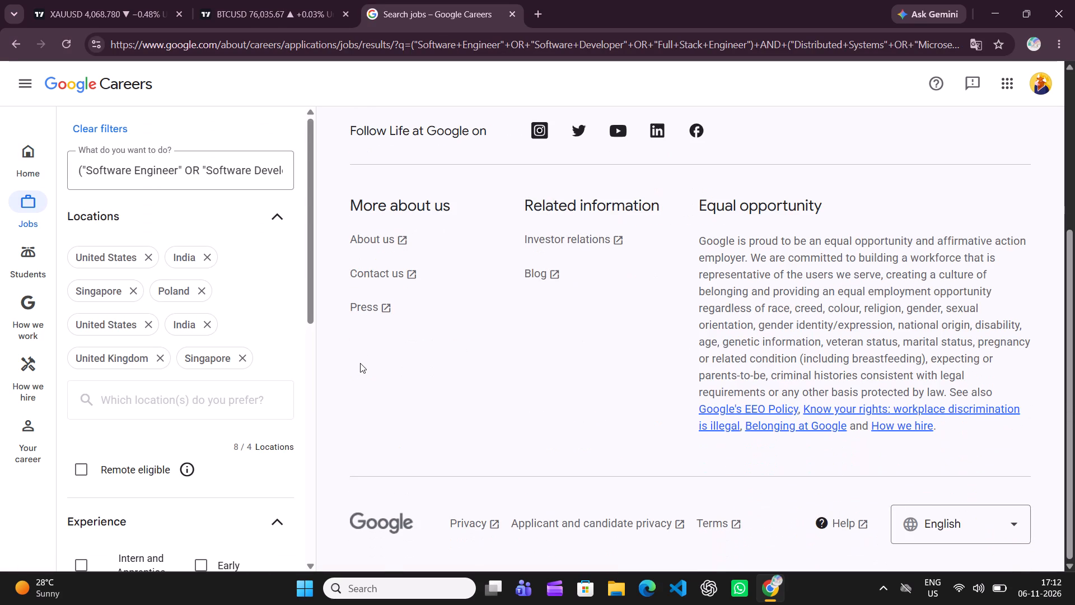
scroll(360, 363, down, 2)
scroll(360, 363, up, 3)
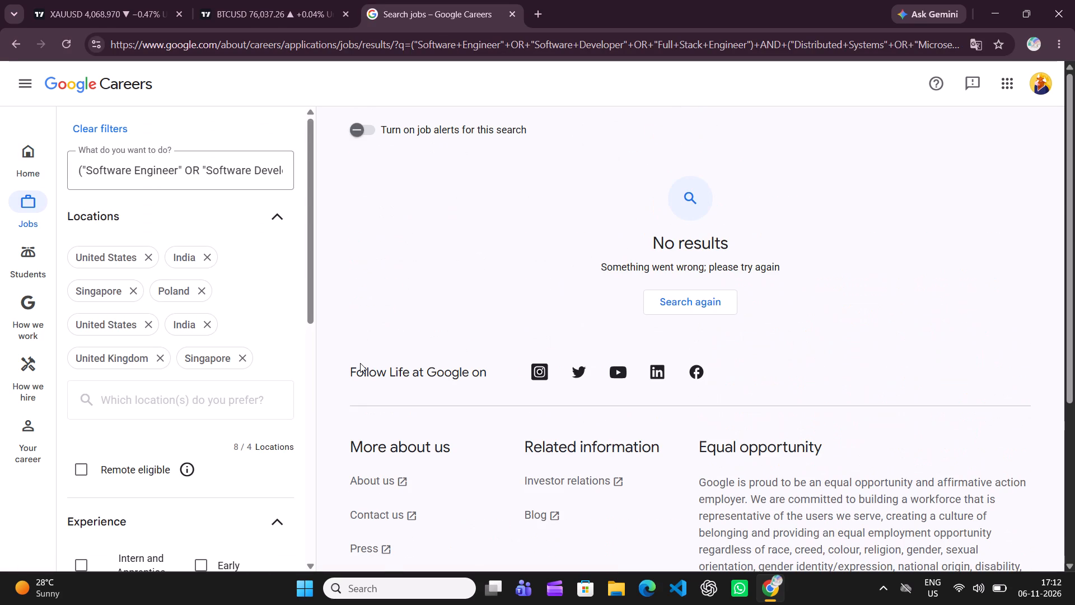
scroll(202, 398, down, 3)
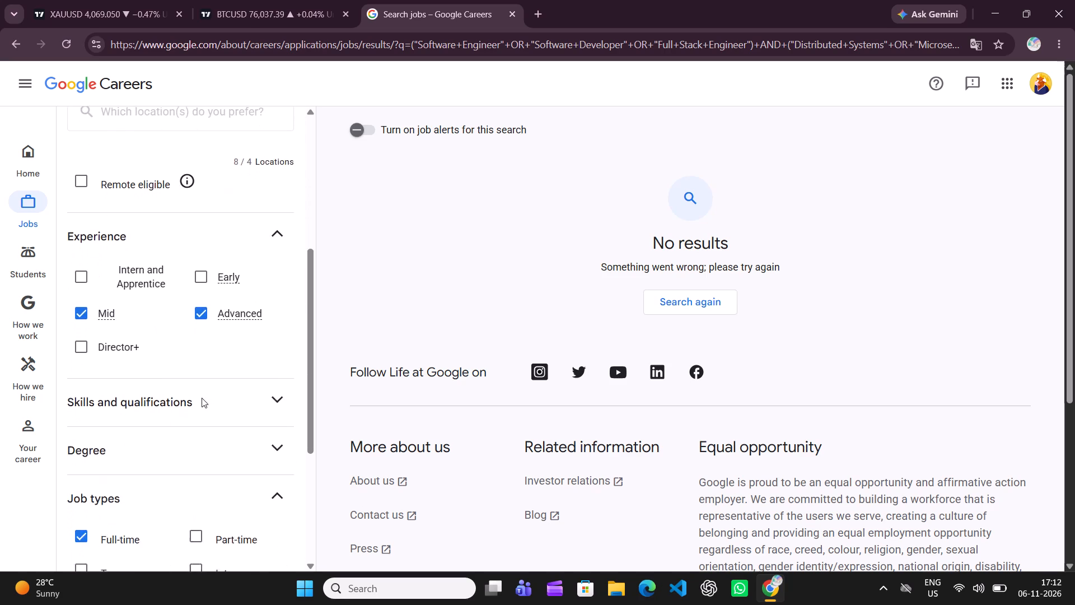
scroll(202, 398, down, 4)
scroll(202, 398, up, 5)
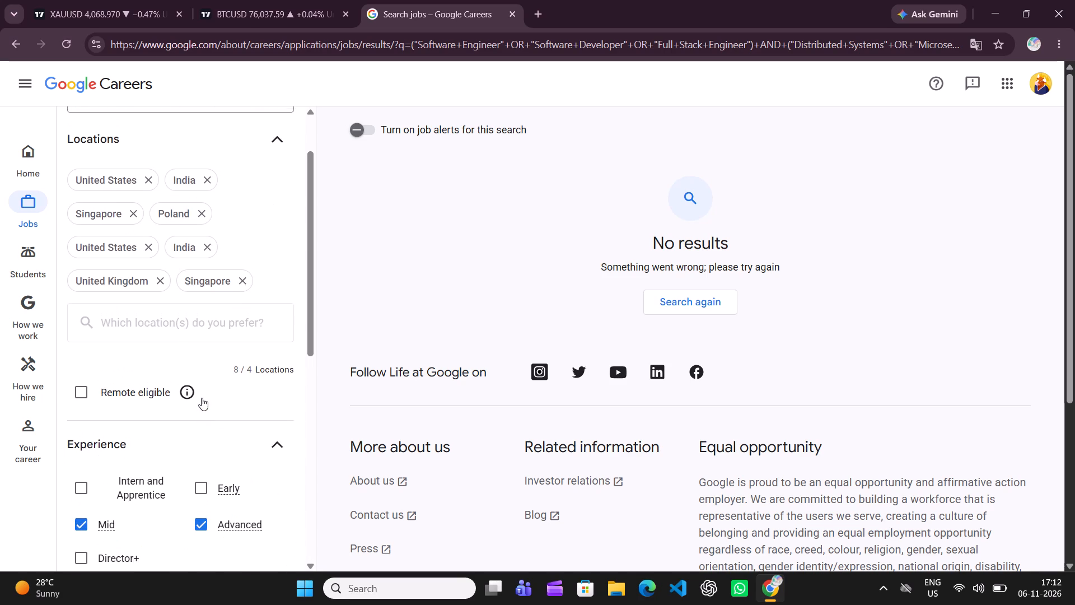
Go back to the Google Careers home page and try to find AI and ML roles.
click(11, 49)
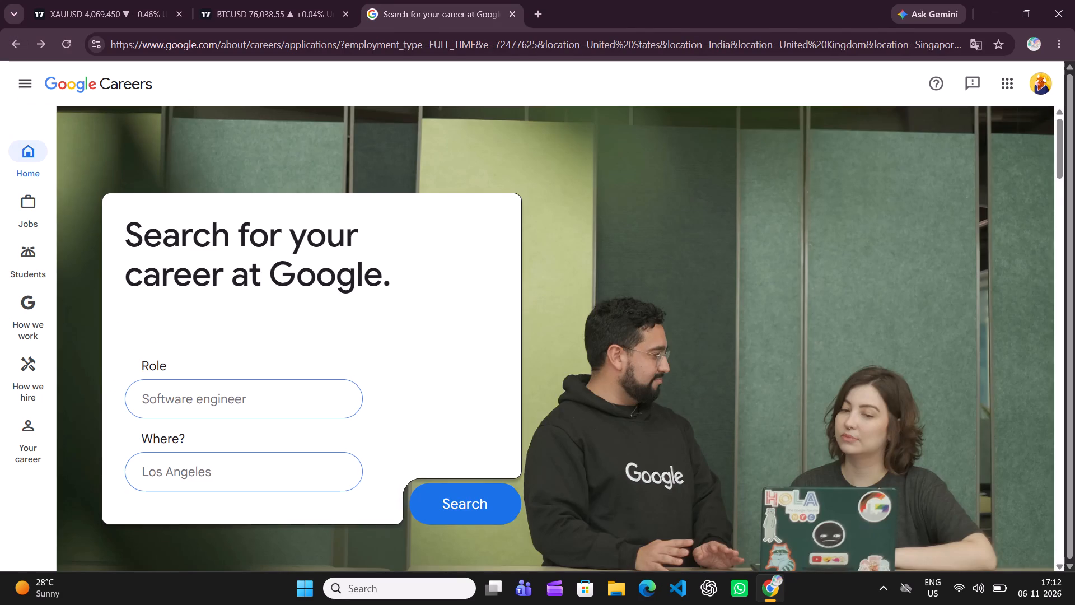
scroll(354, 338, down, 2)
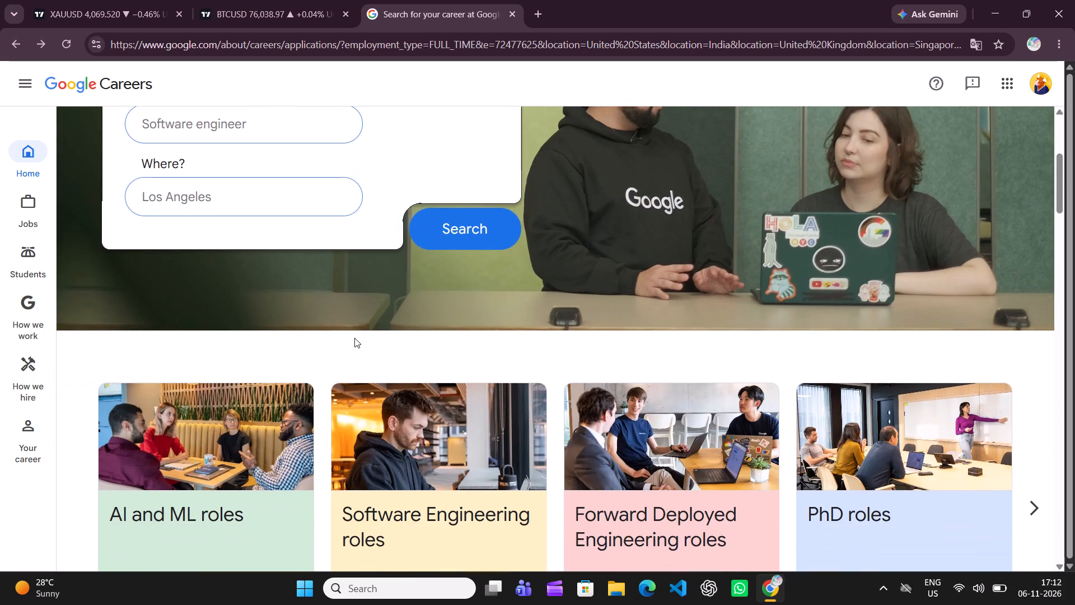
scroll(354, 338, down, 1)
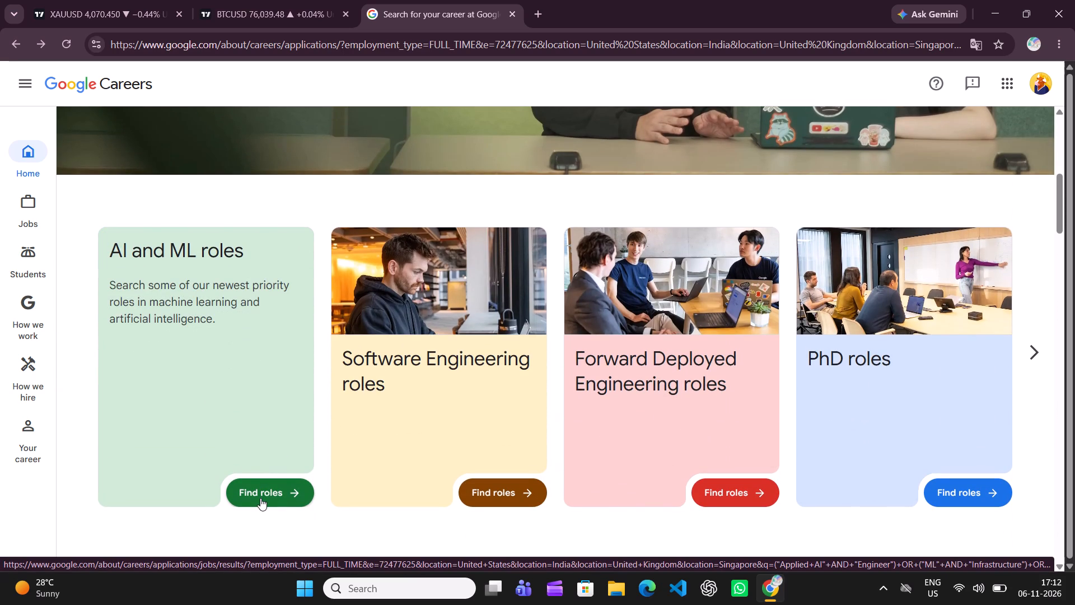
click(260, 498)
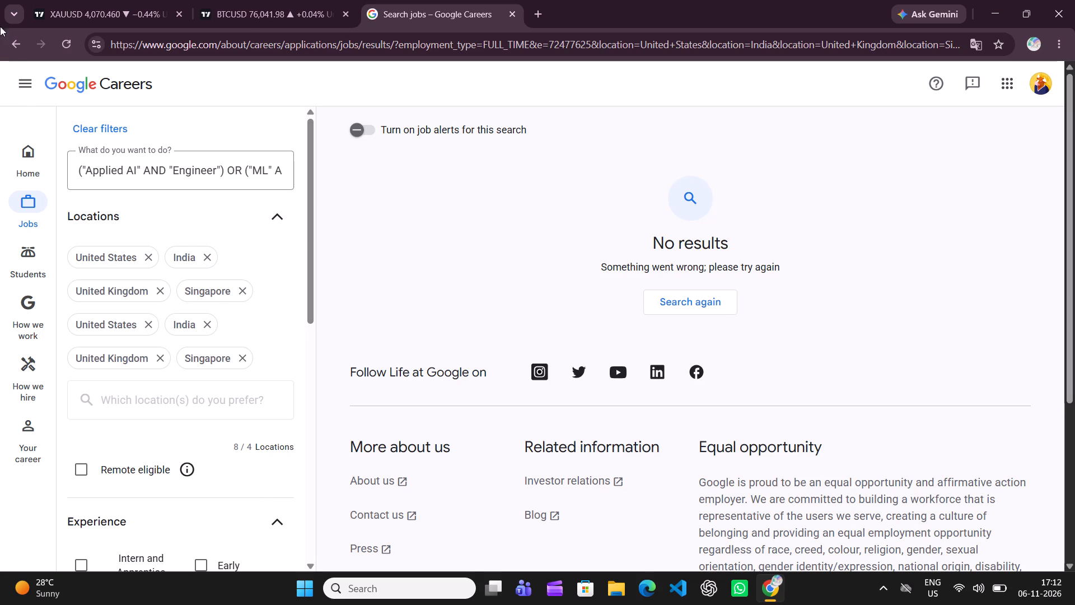
Return to the Google Careers home page and look through its locations, benefits and Working at Google sections.
click(15, 43)
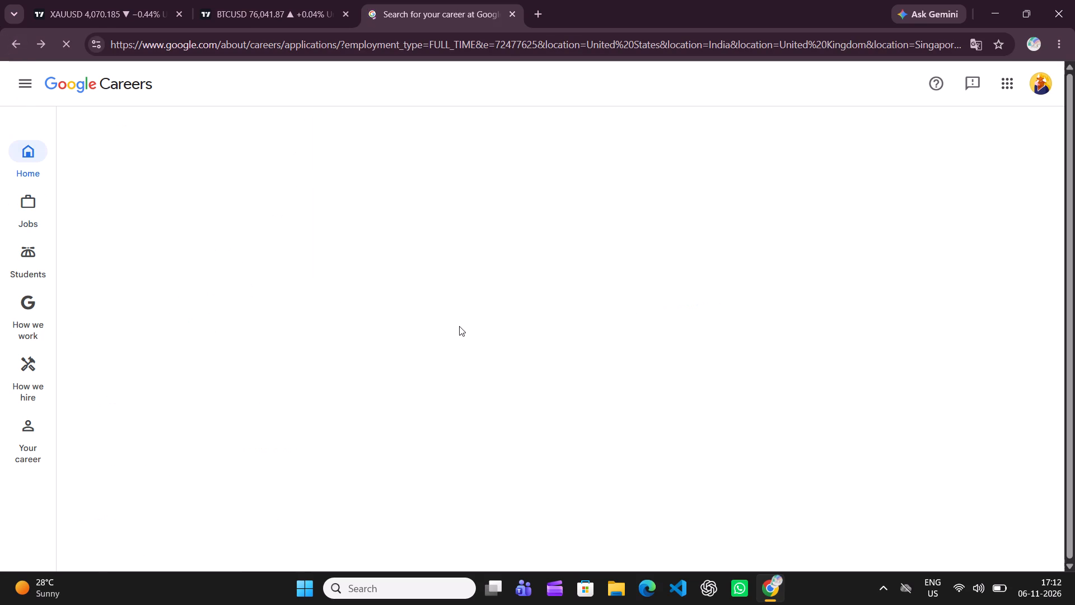
scroll(459, 326, down, 5)
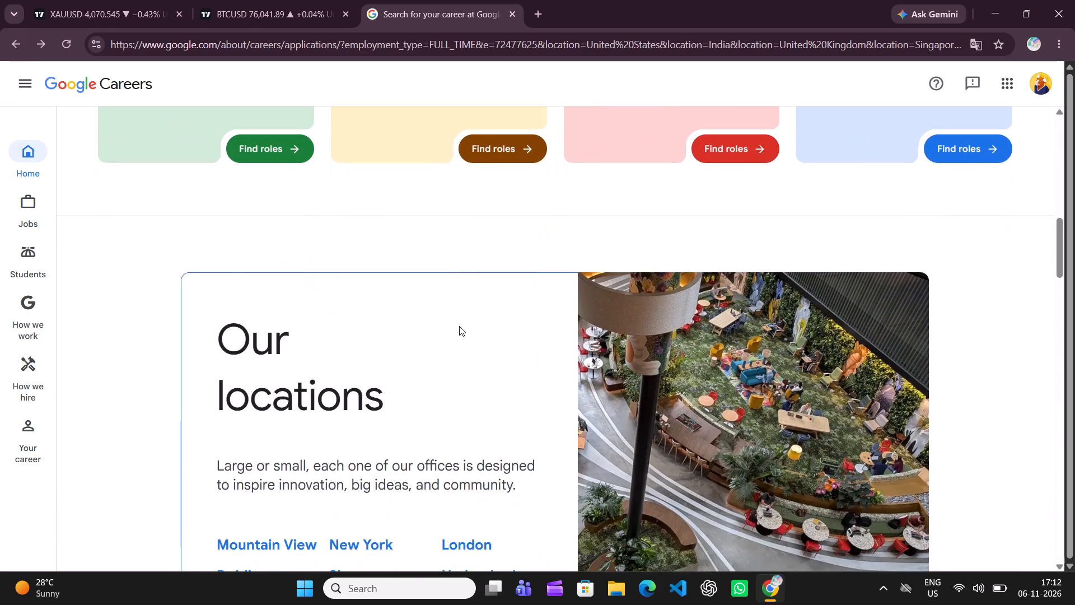
scroll(459, 326, down, 7)
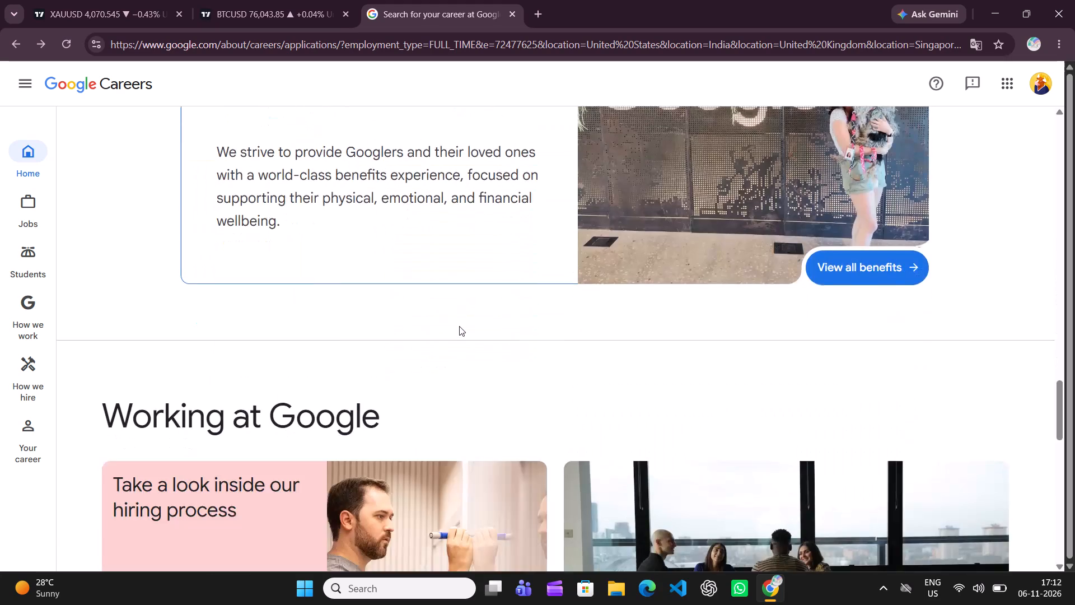
scroll(459, 326, down, 3)
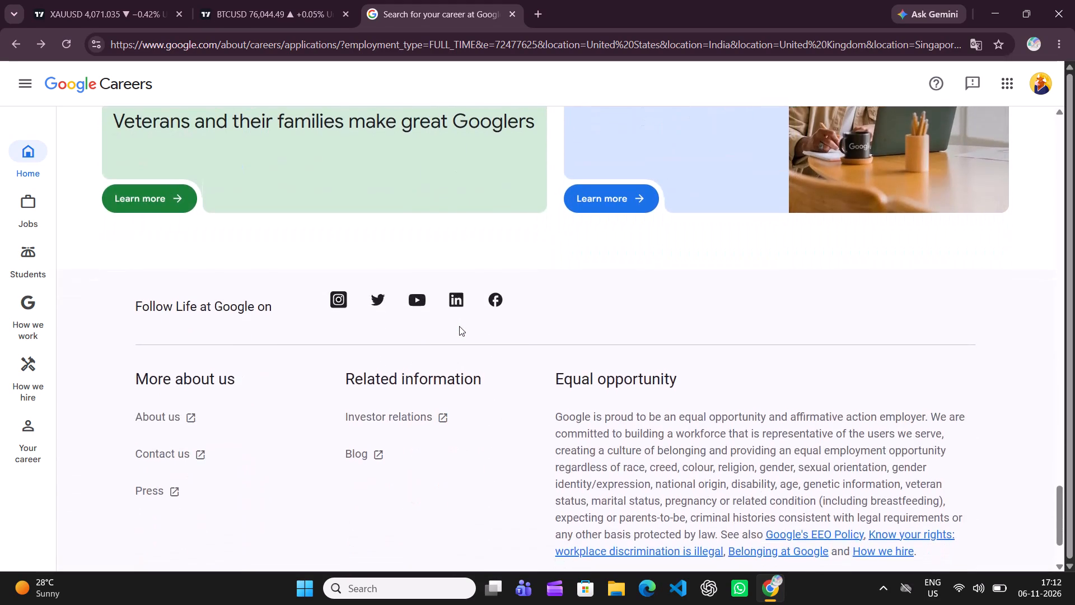
scroll(459, 326, down, 2)
scroll(459, 326, up, 10)
scroll(459, 326, down, 3)
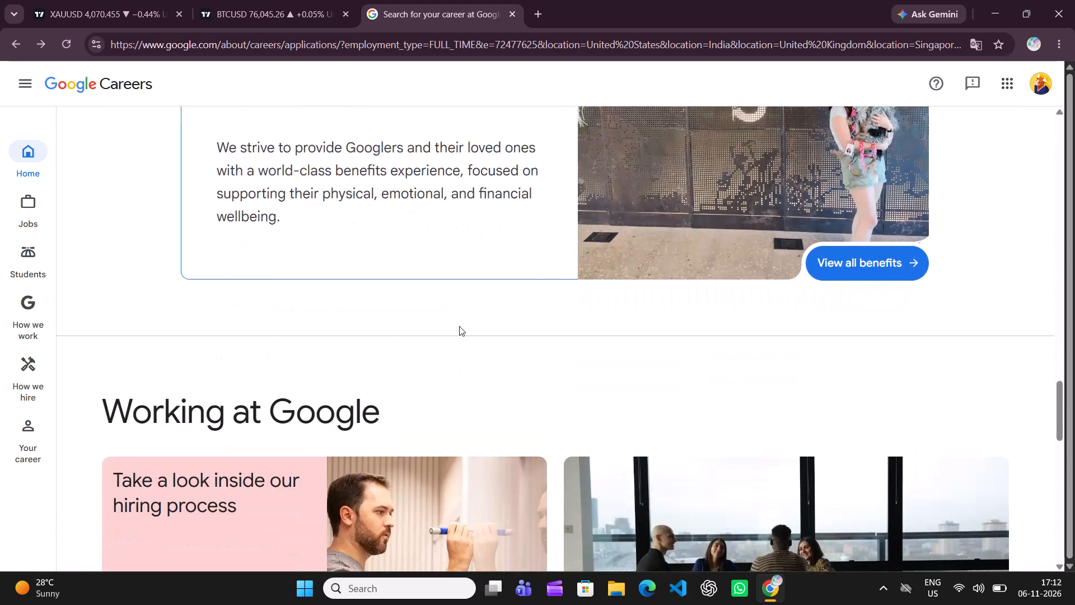
scroll(459, 326, down, 1)
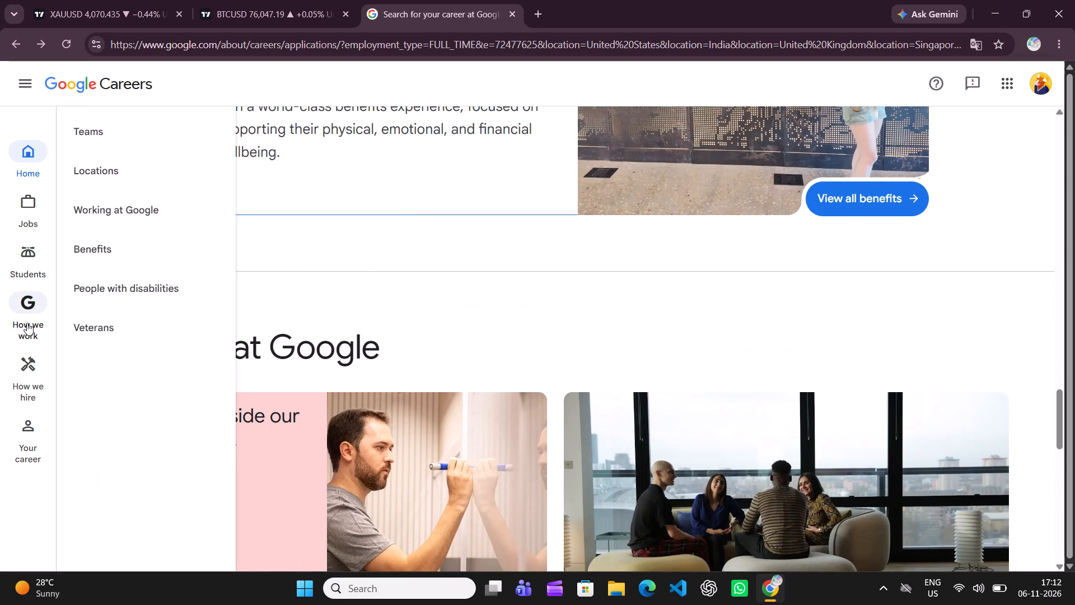
Open the Jobs section to list the matching Applied AI and ML engineering roles.
click(32, 218)
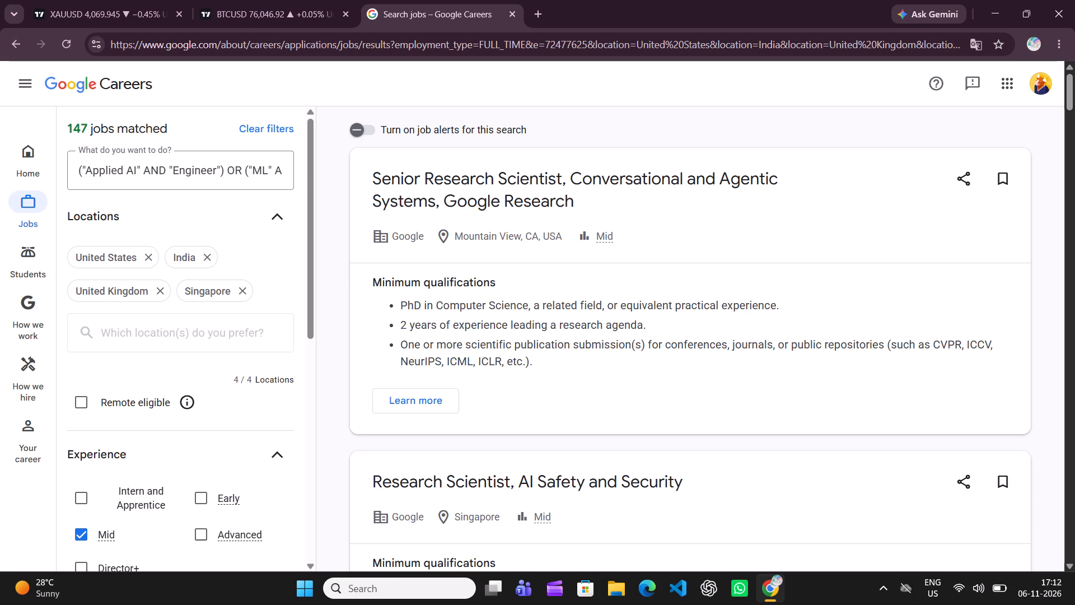
scroll(353, 271, down, 1)
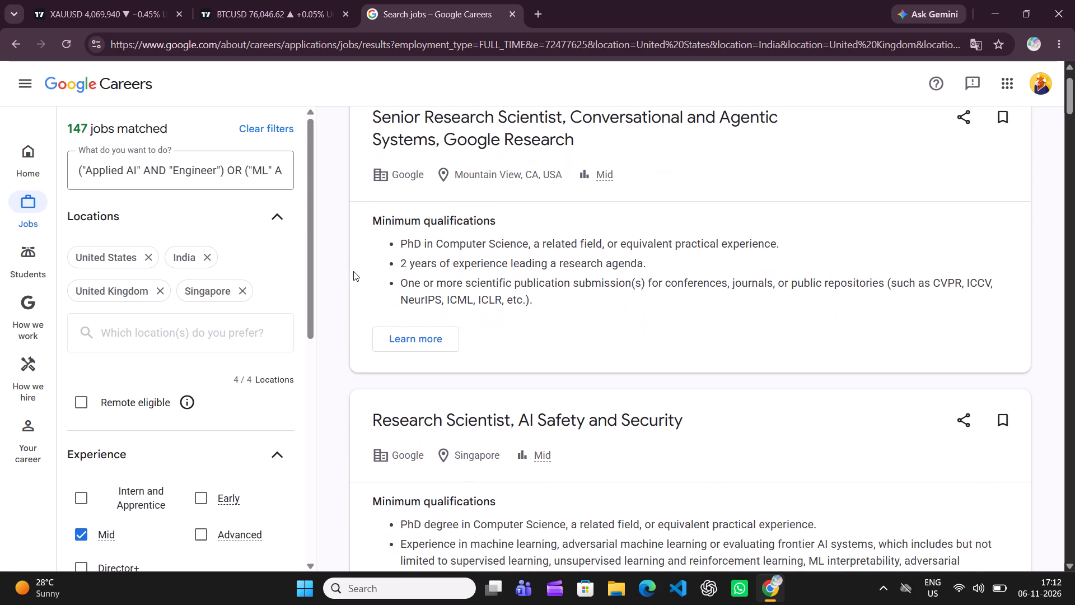
scroll(353, 271, down, 5)
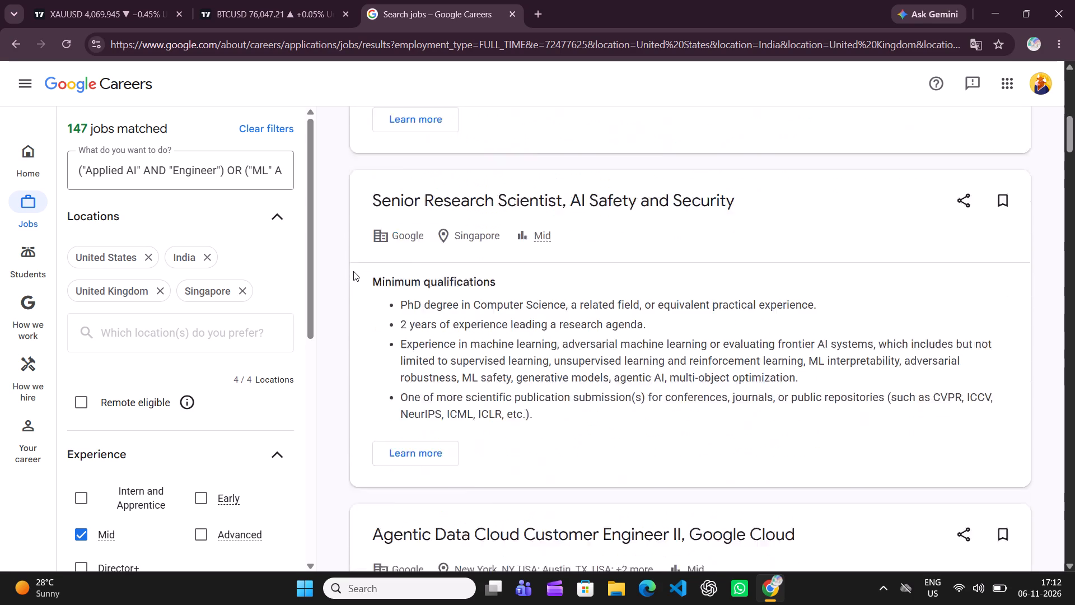
scroll(353, 271, down, 4)
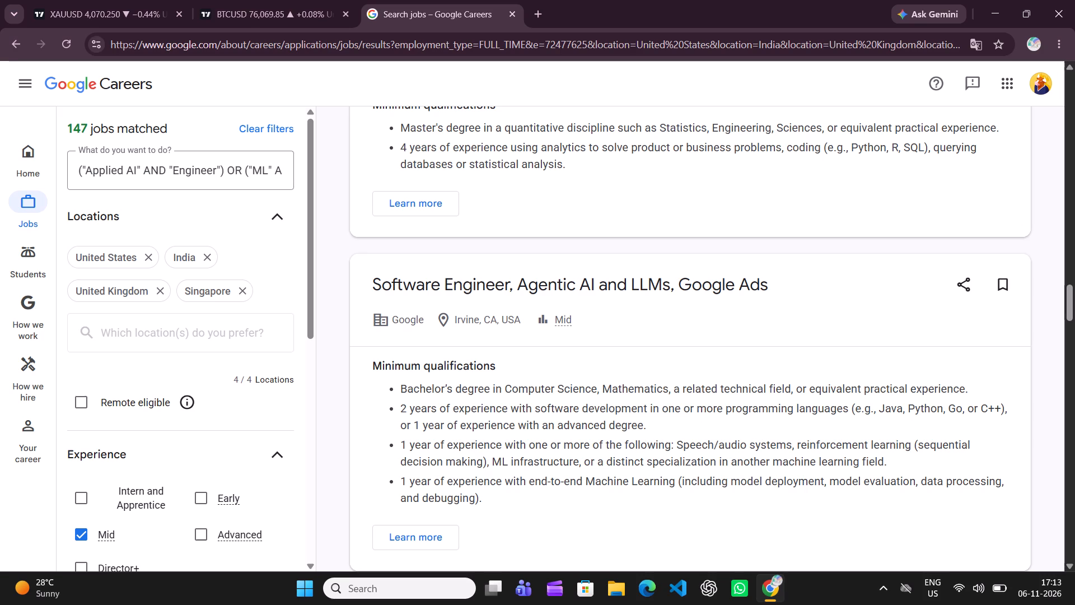
scroll(507, 485, down, 1)
click(412, 506)
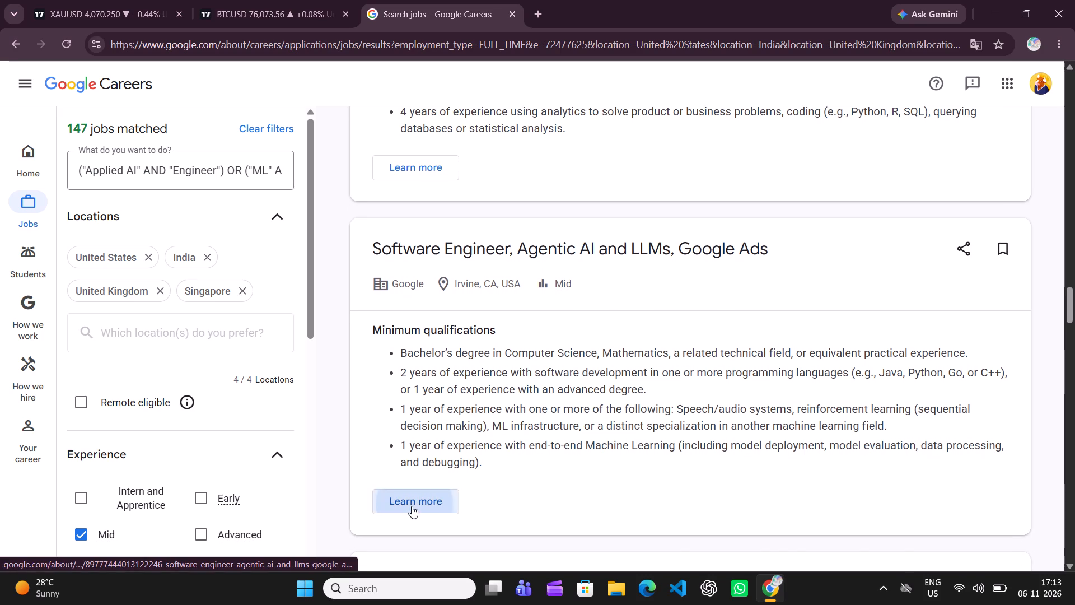
scroll(489, 429, down, 1)
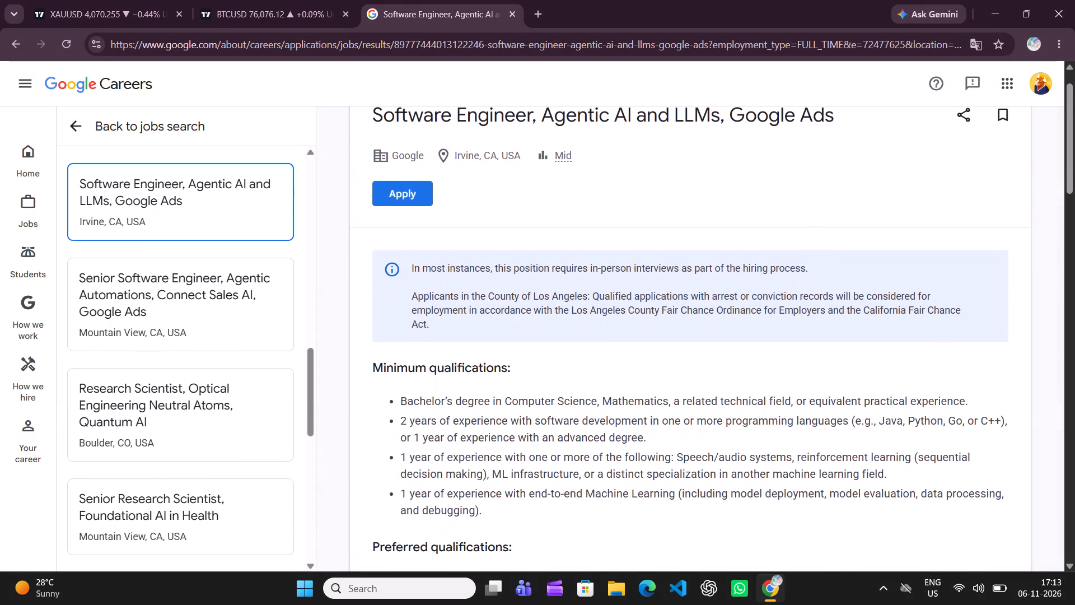
scroll(489, 429, down, 2)
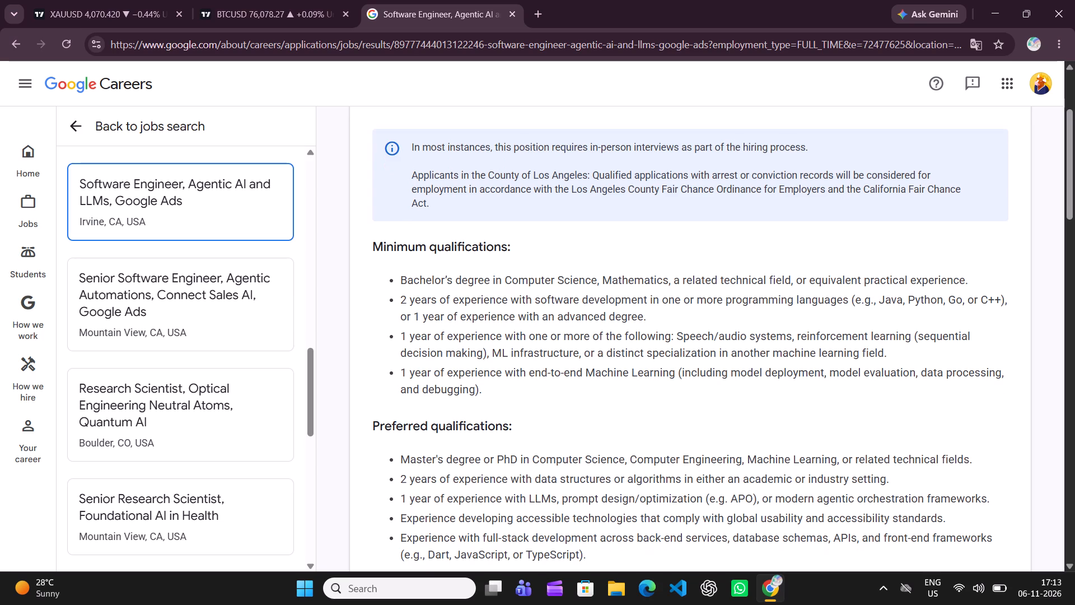
scroll(489, 429, down, 1)
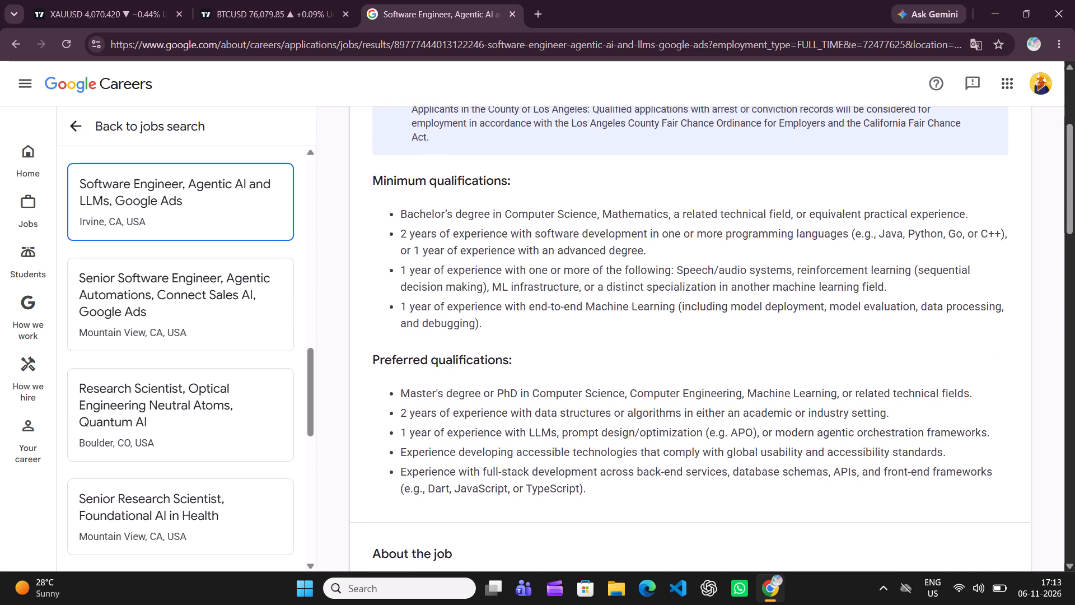
scroll(489, 429, down, 1)
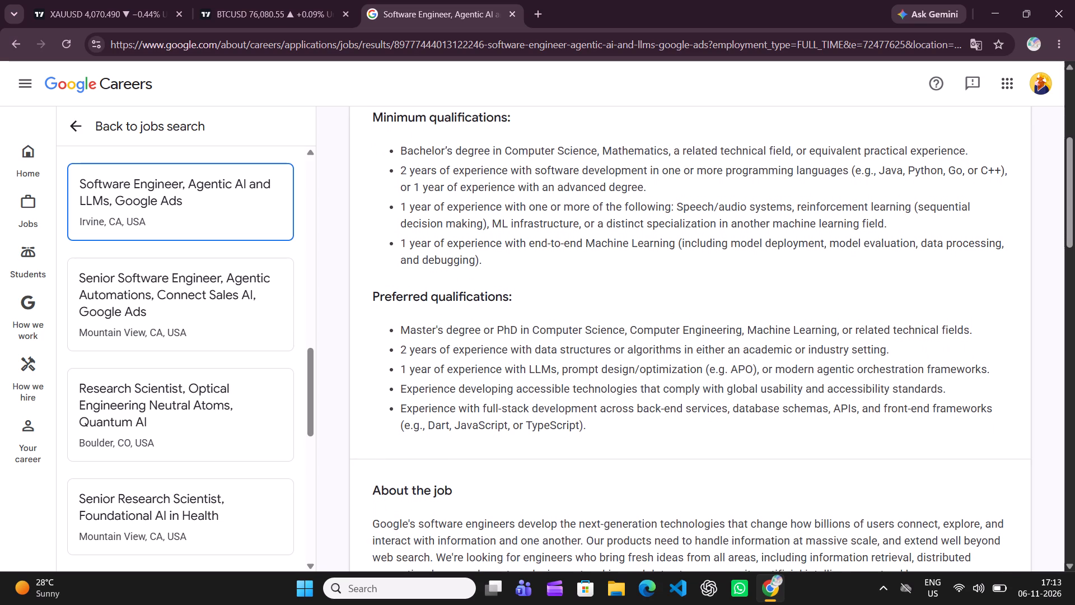
Read the job description, pay information and responsibilities of the Software Engineer, Agentic AI and LLMs role.
scroll(592, 419, down, 3)
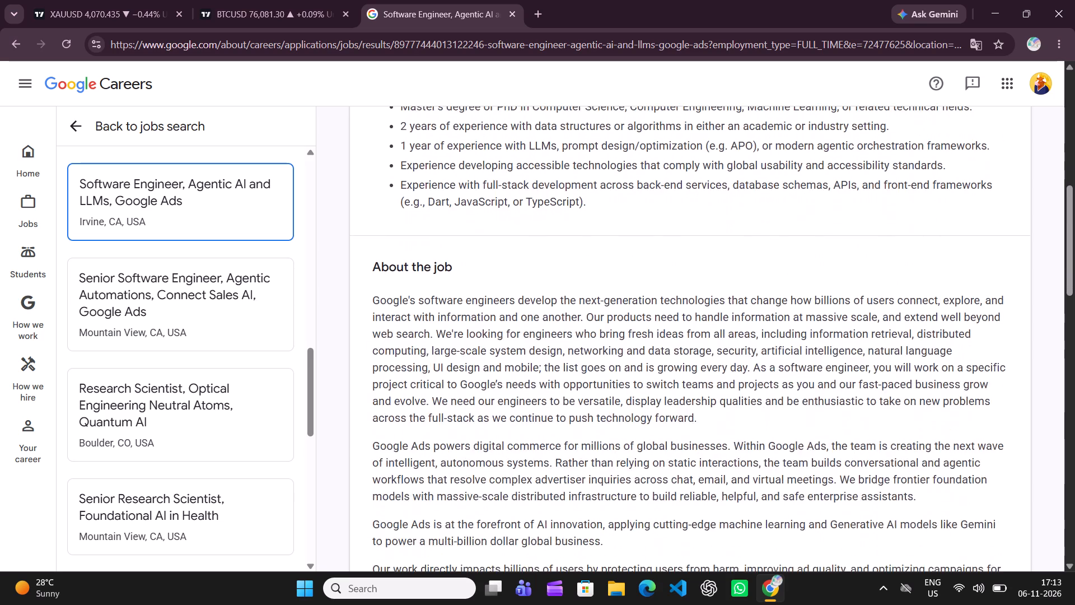
scroll(592, 419, down, 4)
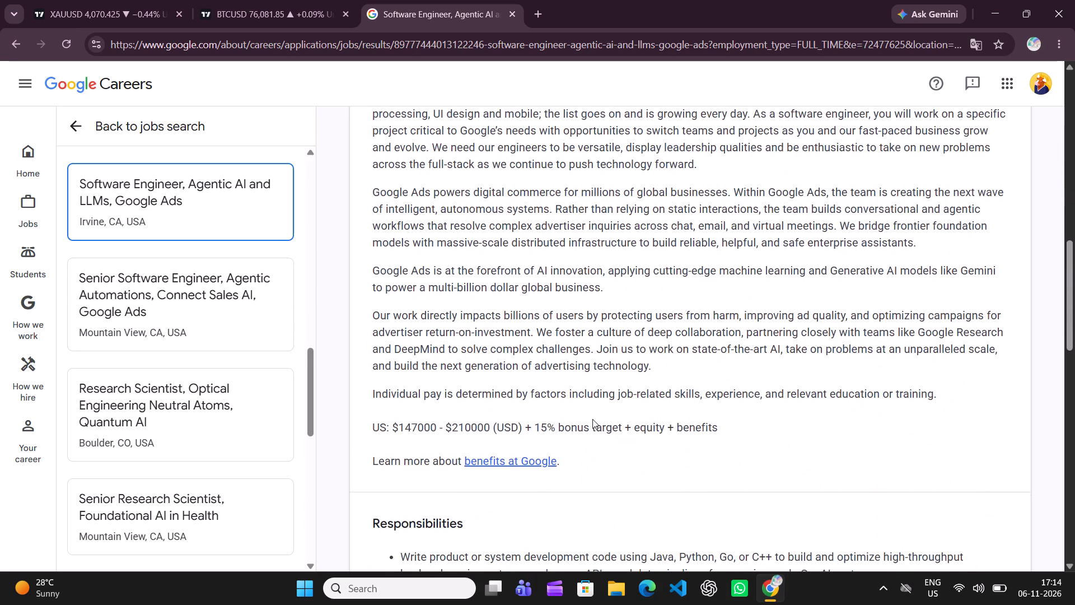
scroll(592, 419, down, 3)
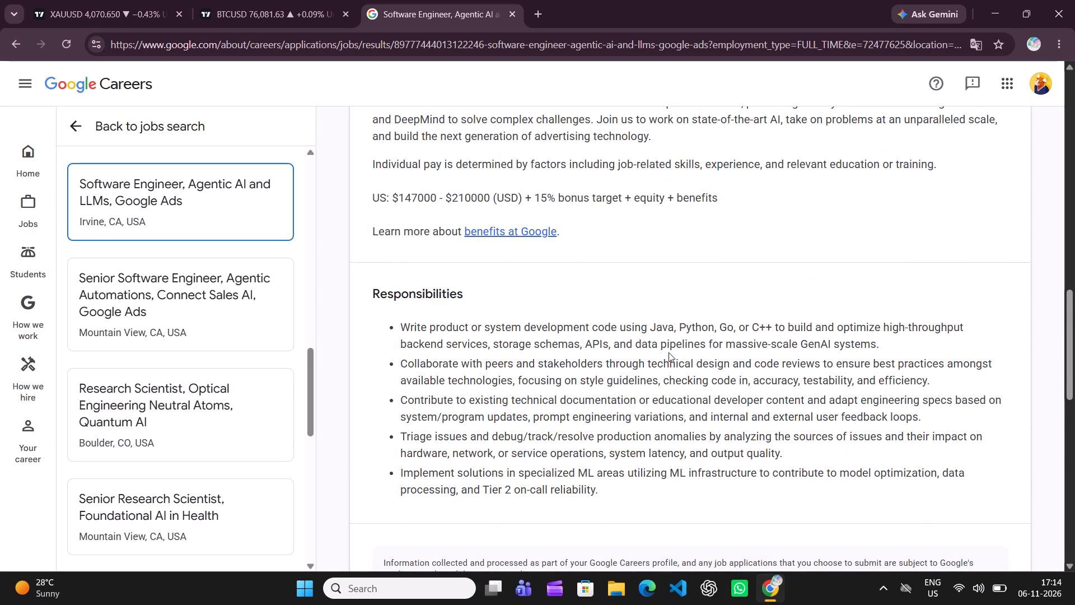
scroll(669, 352, up, 3)
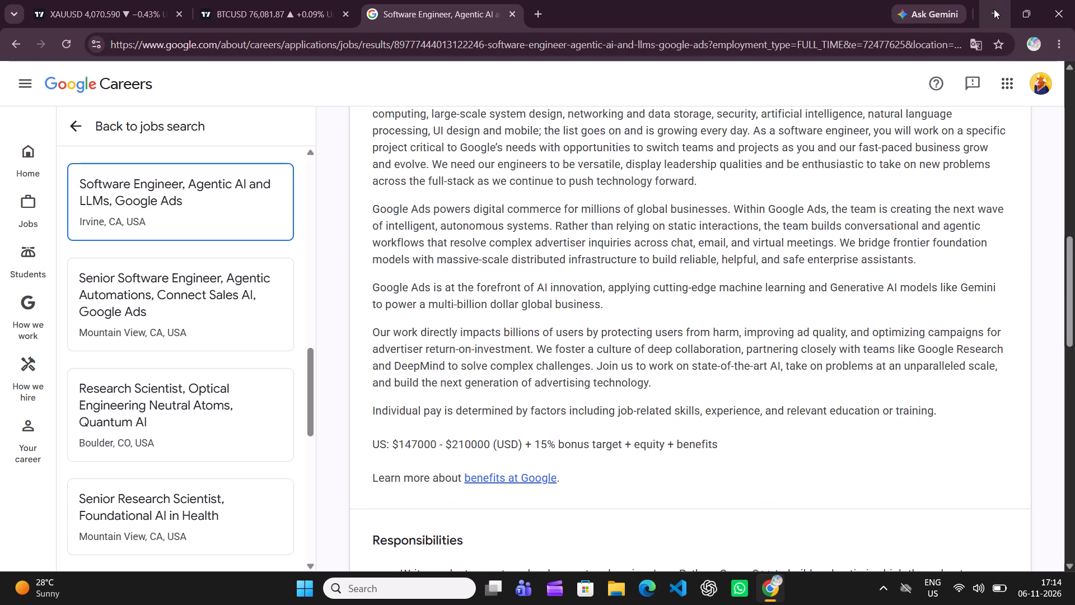
scroll(751, 540, down, 1)
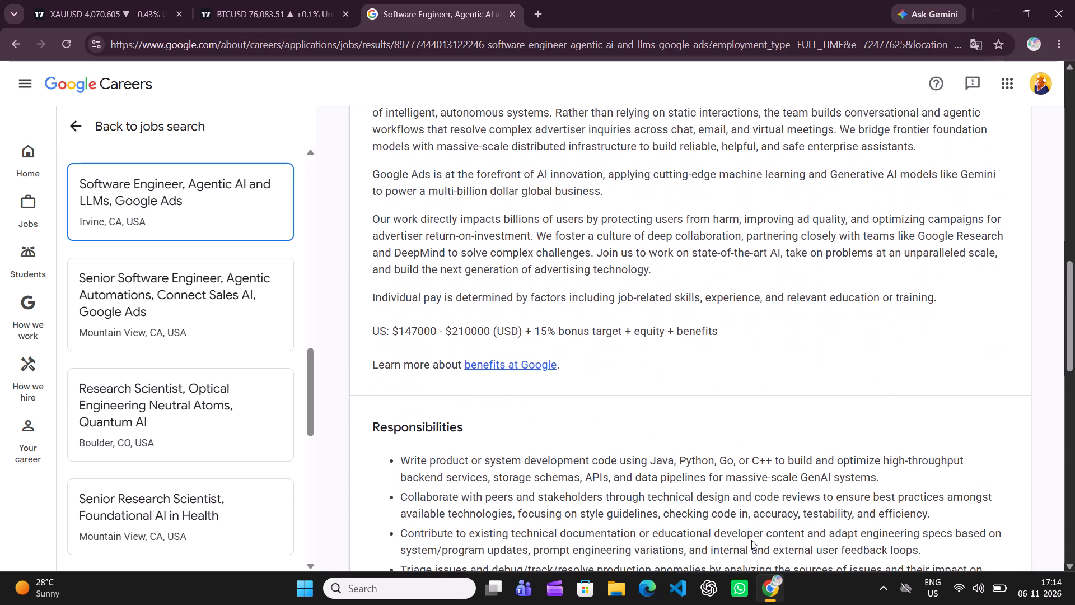
scroll(629, 408, down, 1)
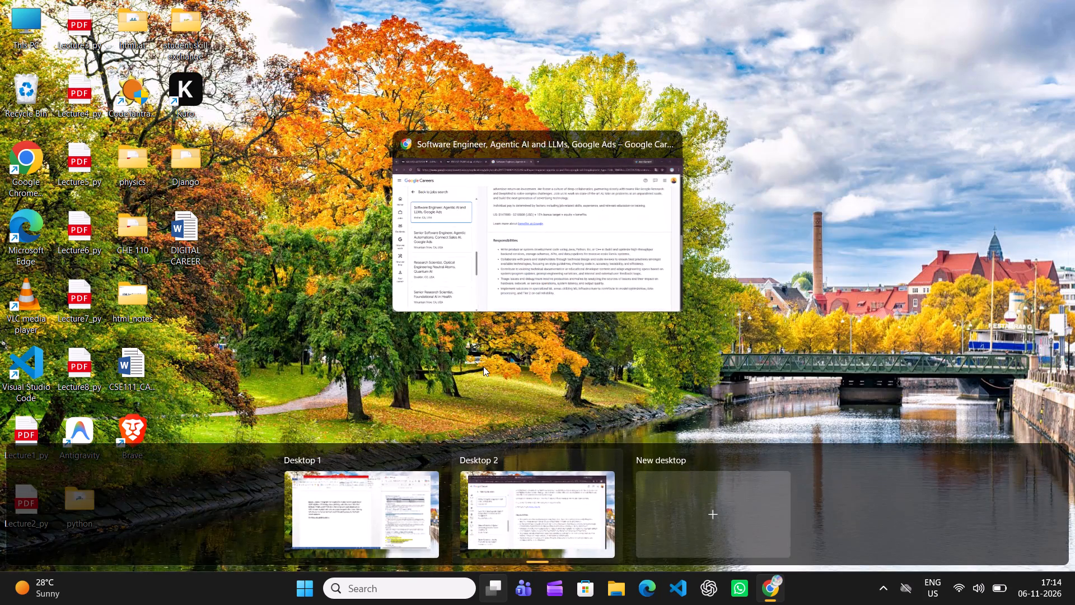
Switch to Desktop 1, maximize CA03 Format.pdf and check the 9.2 Career Research and Evidence requirements at a larger zoom.
click(394, 547)
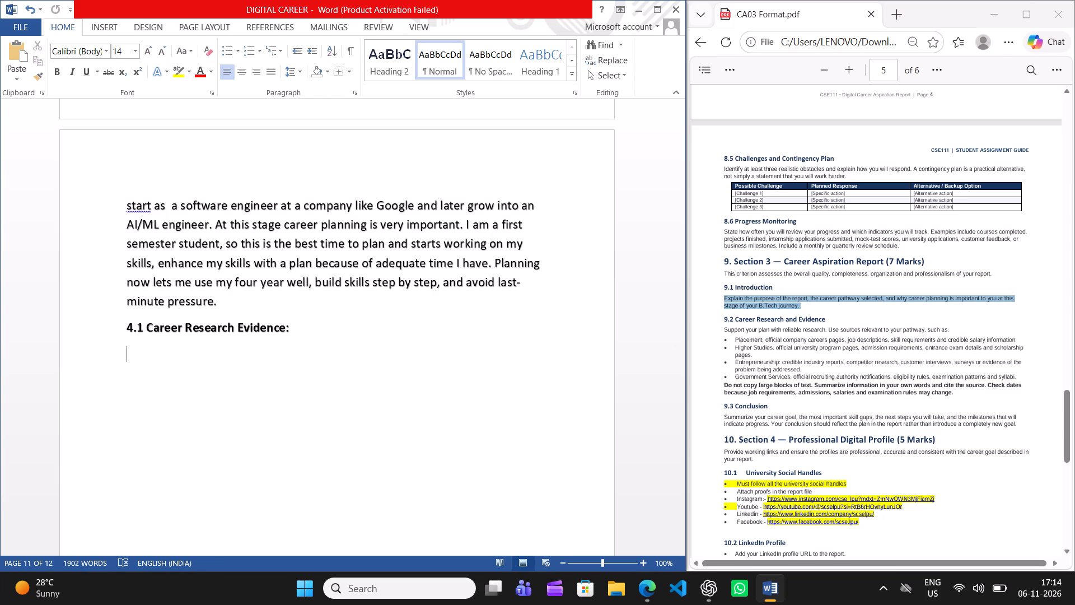
click(1032, 12)
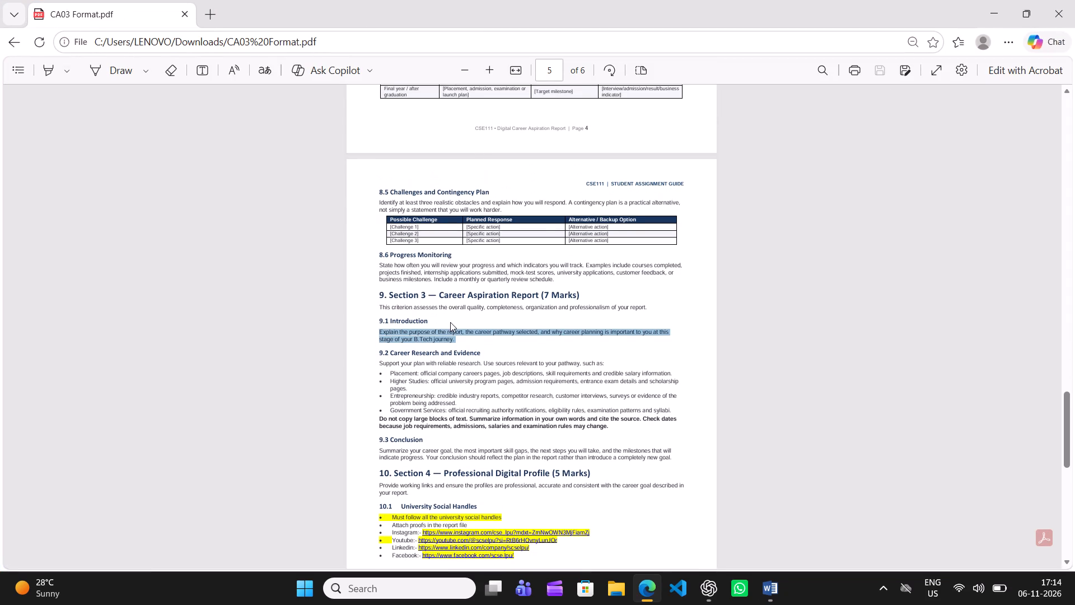
right_drag(450, 322, 511, 282)
click(456, 311)
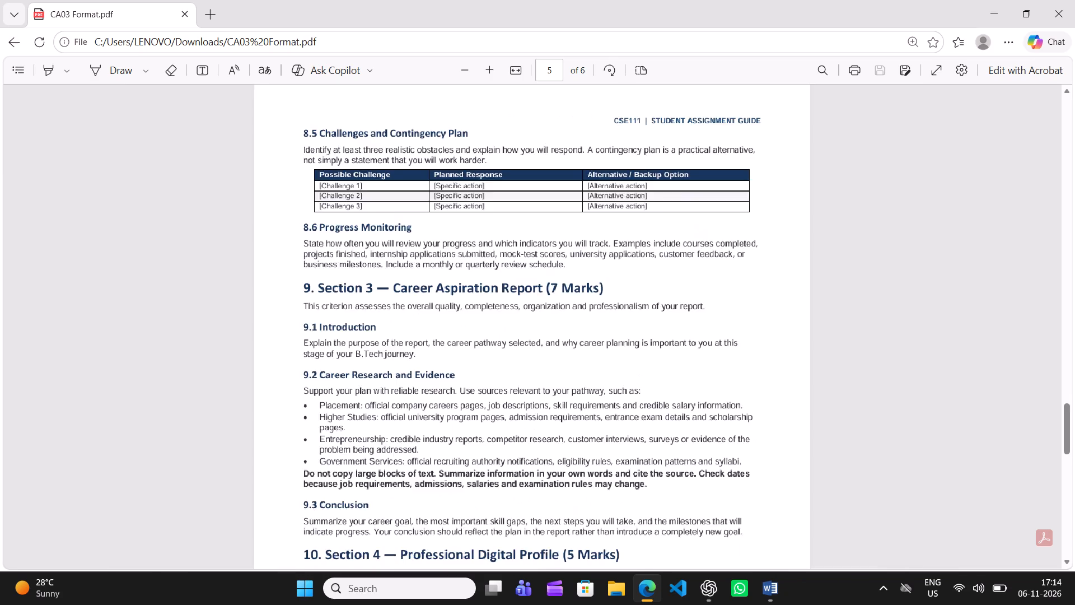
scroll(448, 374, down, 1)
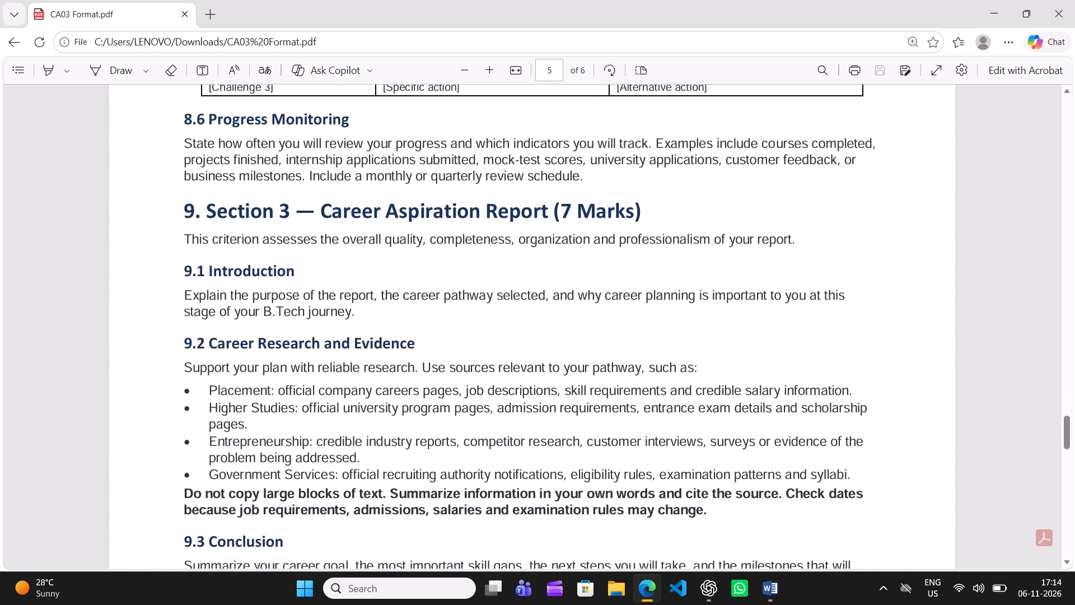
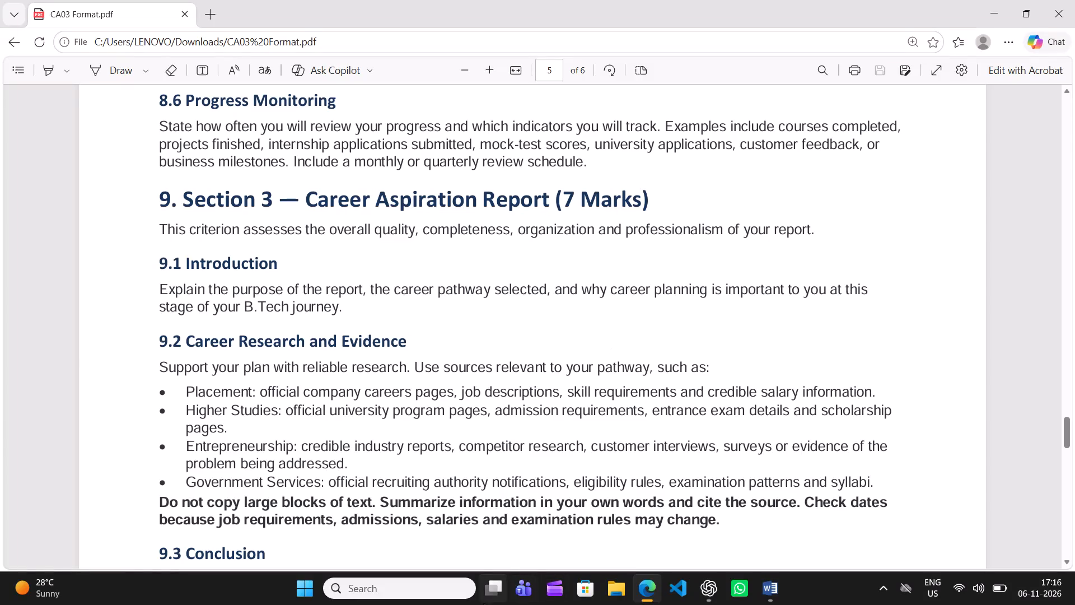
Switch to the DIGITAL CAREER document in Word and tile it beside CA03 Format.pdf, giving the document about two thirds of the screen width.
click(779, 602)
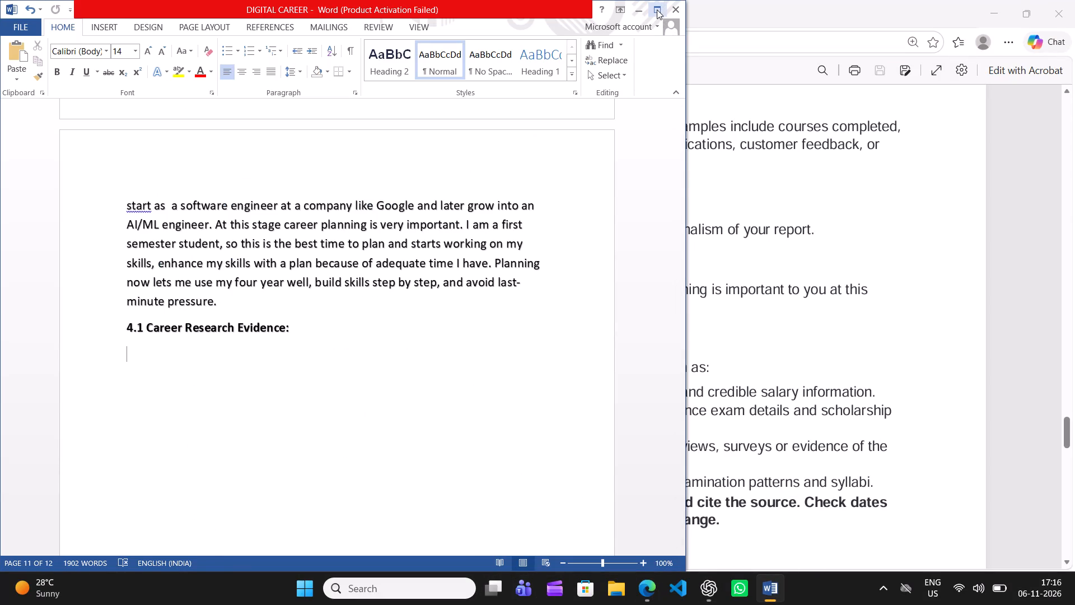
click(632, 55)
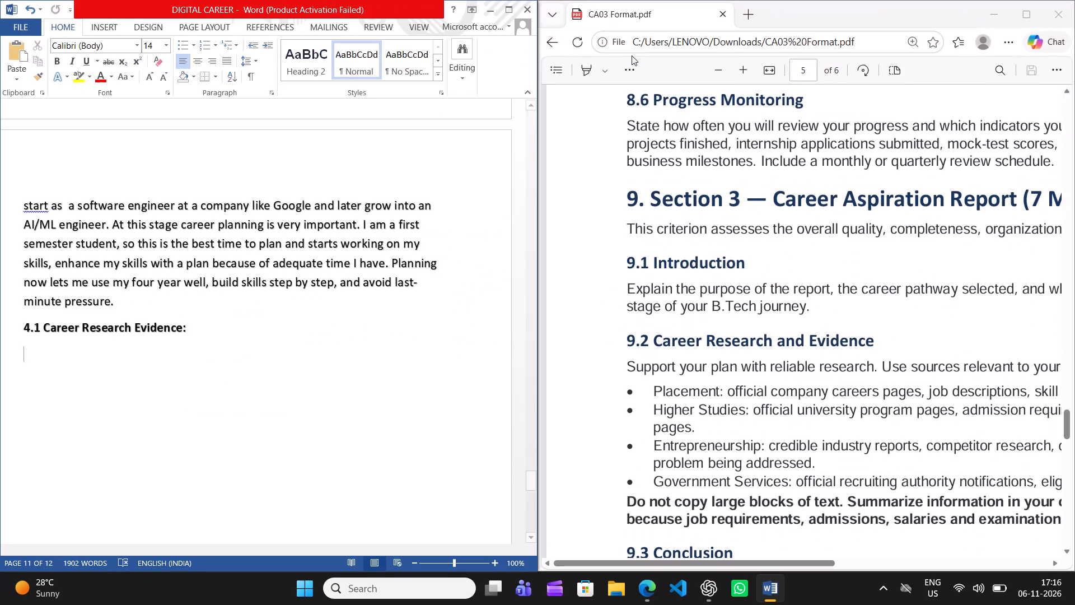
drag(534, 257, 570, 254)
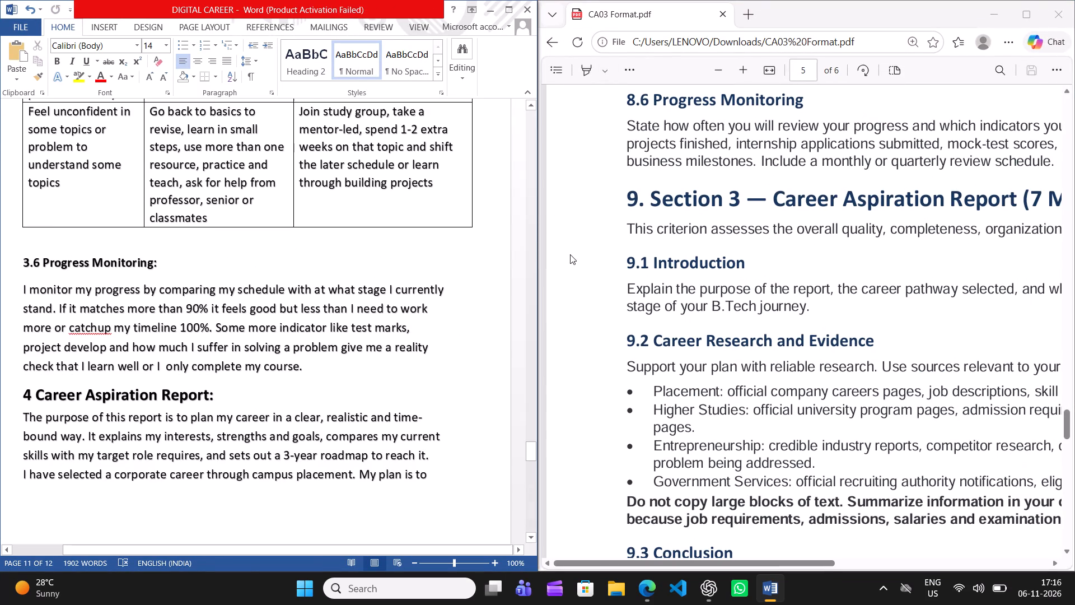
drag(570, 254, 572, 254)
drag(541, 334, 716, 345)
Under the 4.1 Career Research Evidence heading, write the sentence "Google's entry-level role for graduates is software engineer.".
scroll(514, 394, down, 20)
scroll(514, 394, down, 7)
scroll(514, 394, left, 1)
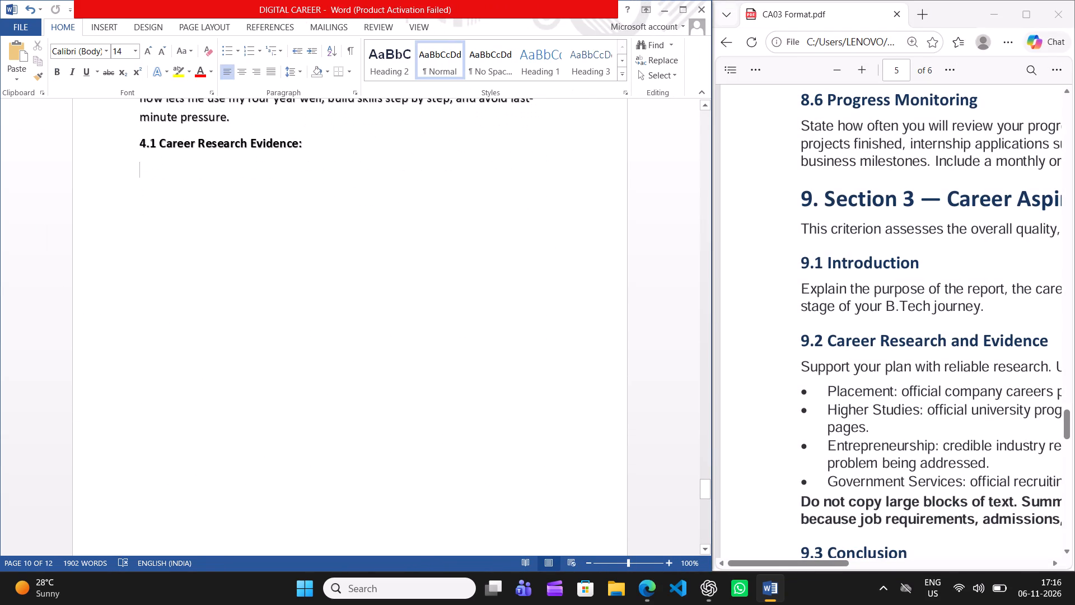
click(250, 188)
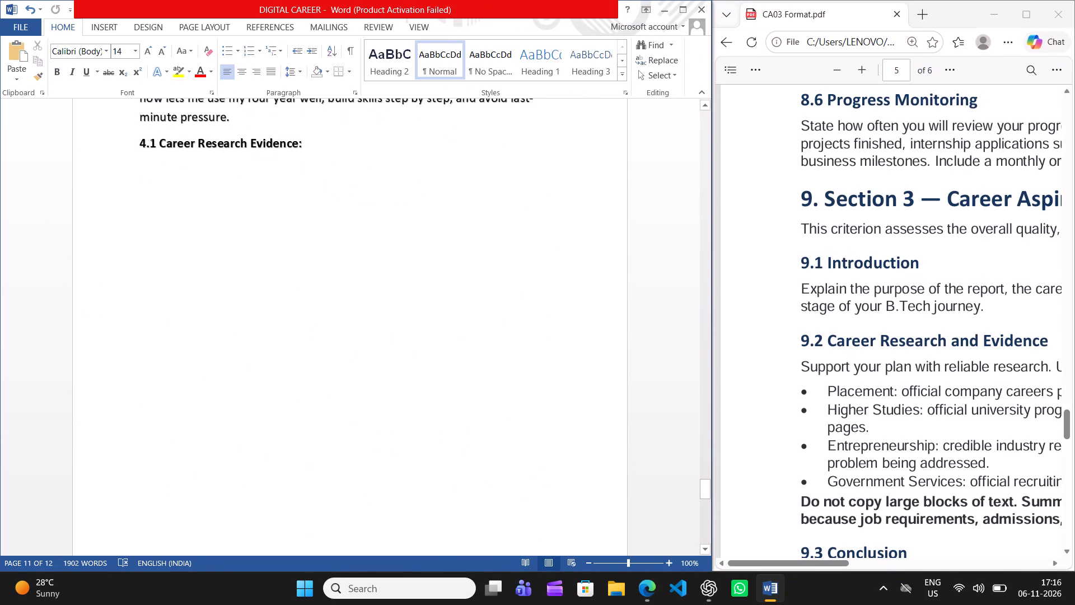
click(250, 188)
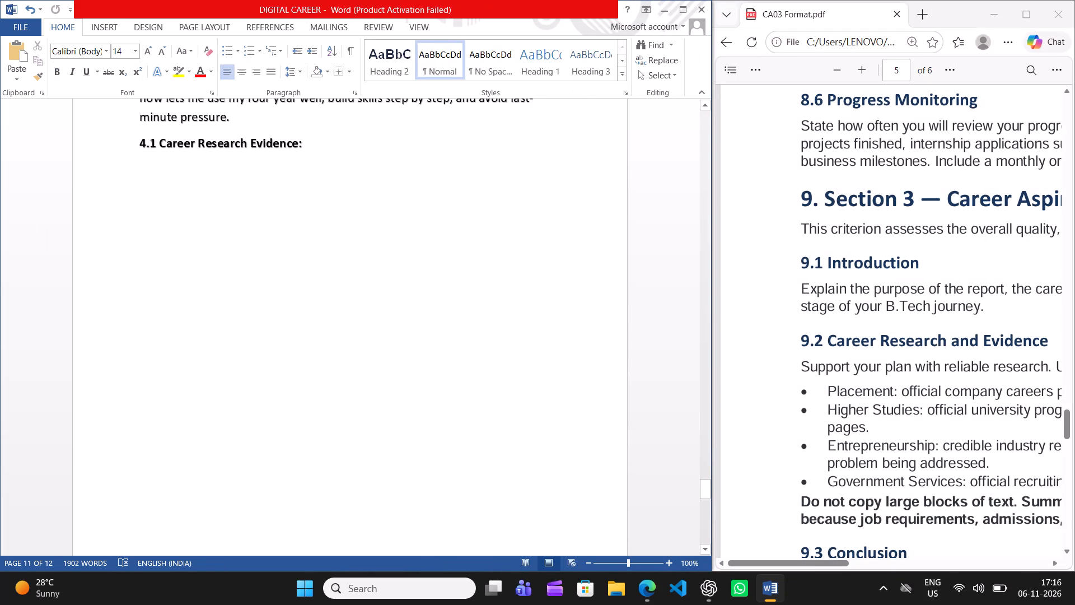
click(262, 164)
key(shift+f)
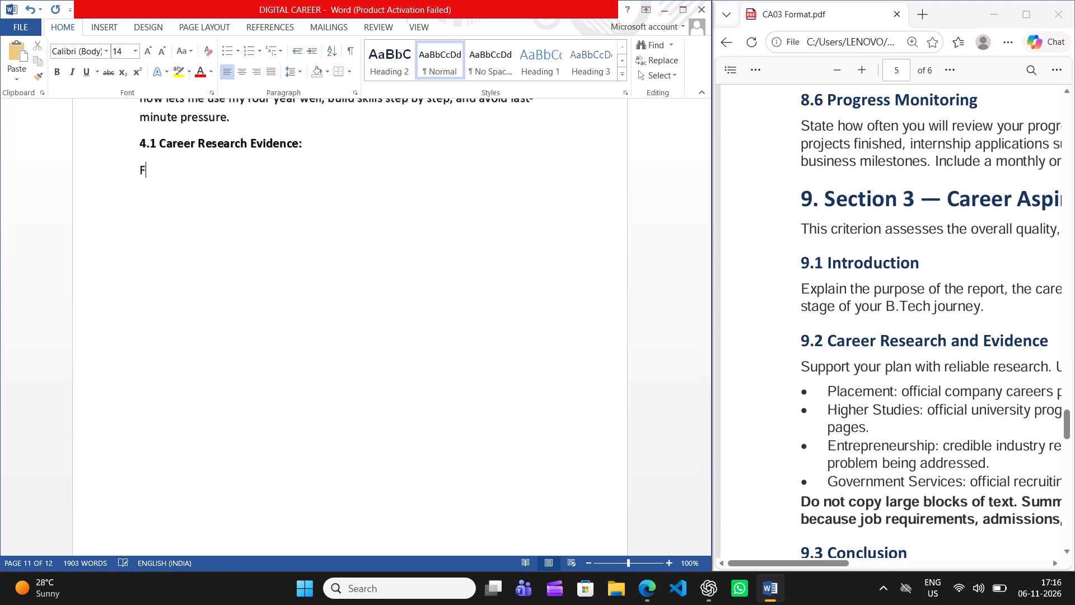
key(BackSpace)
key(shift+g)
text(oogle)
key(space)
key(BackSpace)
key(apostrophe)
text(s)
key(space)
text(en)
text(try-)
text(le)
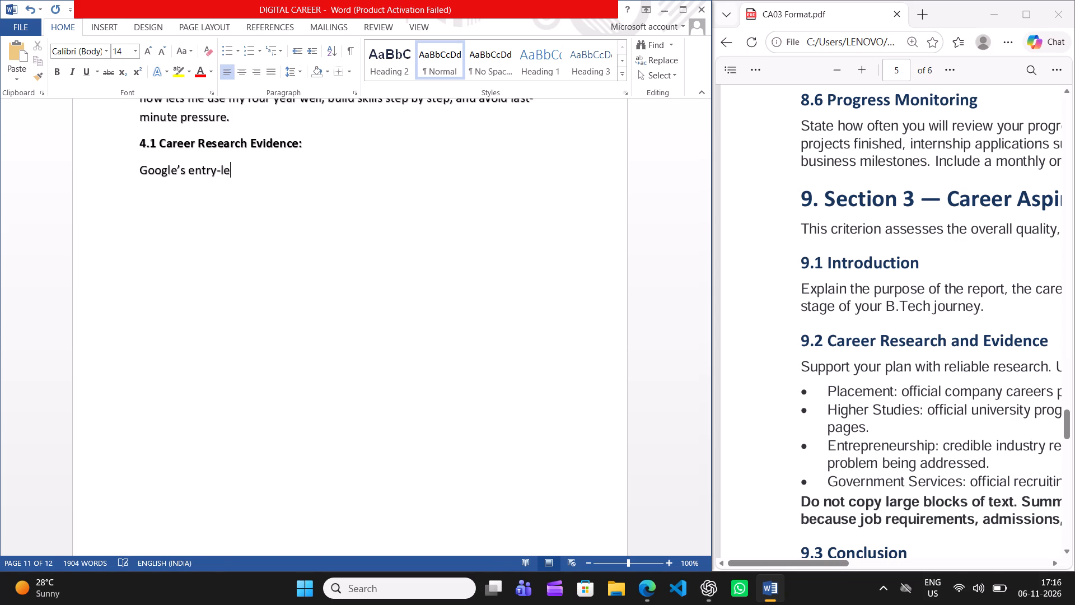
text(vel ro)
text(le for)
key(space)
text(graduates is software)
key(space)
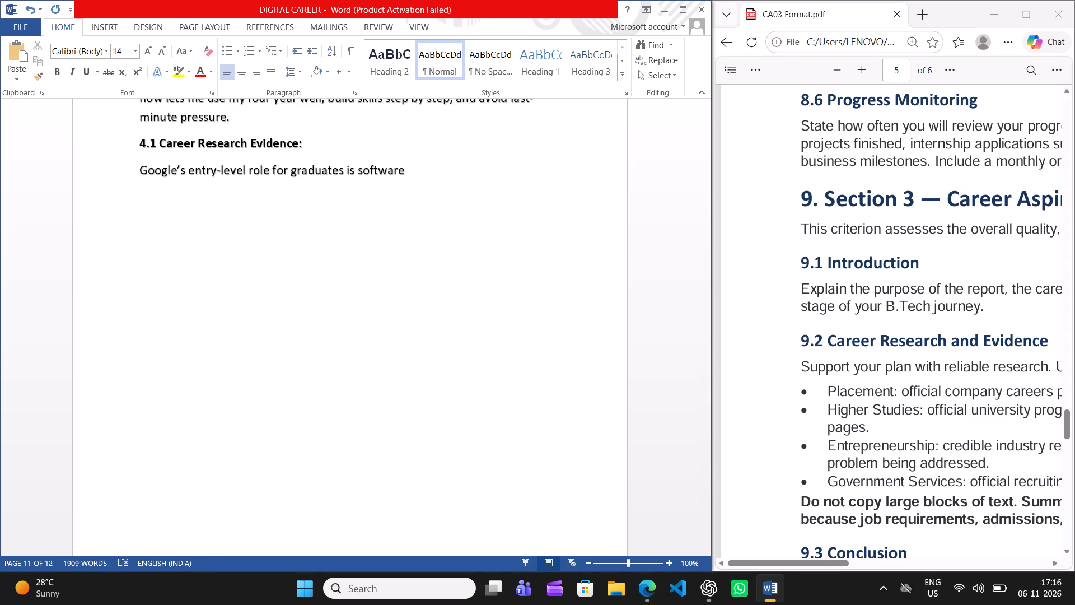
text(engineer)
key(space)
key(BackSpace)
text(,)
key(space)
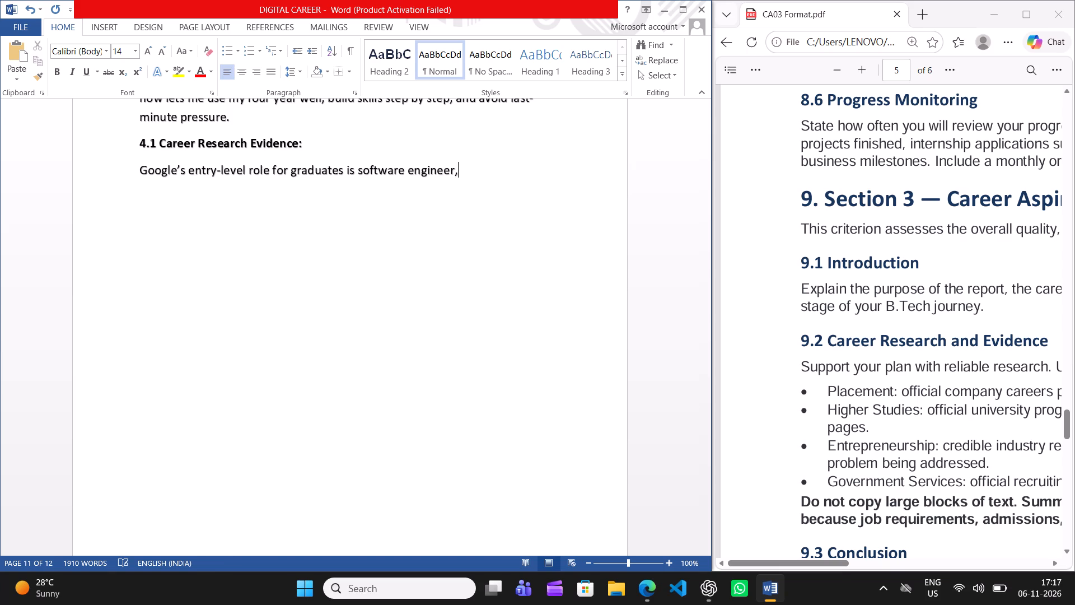
key(shift+u)
key(BackSpace)
key(BackSpace)
key(BackSpace)
text(.)
key(space)
Begin the paragraph's second sentence with "The role involves designing, testing, deploying and maintaining software".
key(shift+t)
text(he)
key(space)
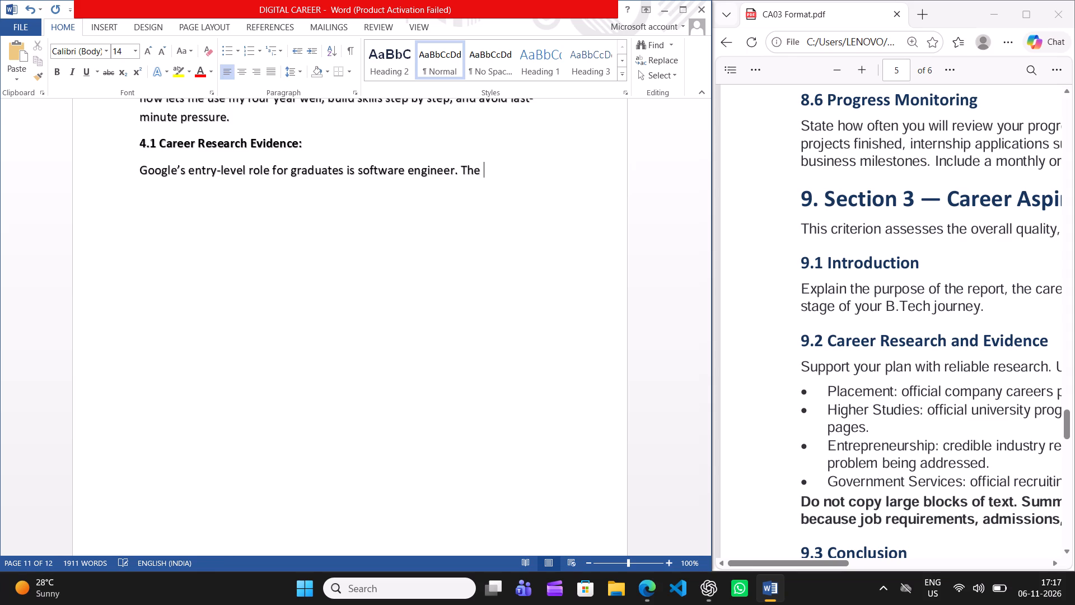
text(role invol)
text(ves)
key(space)
text(designing)
key(space)
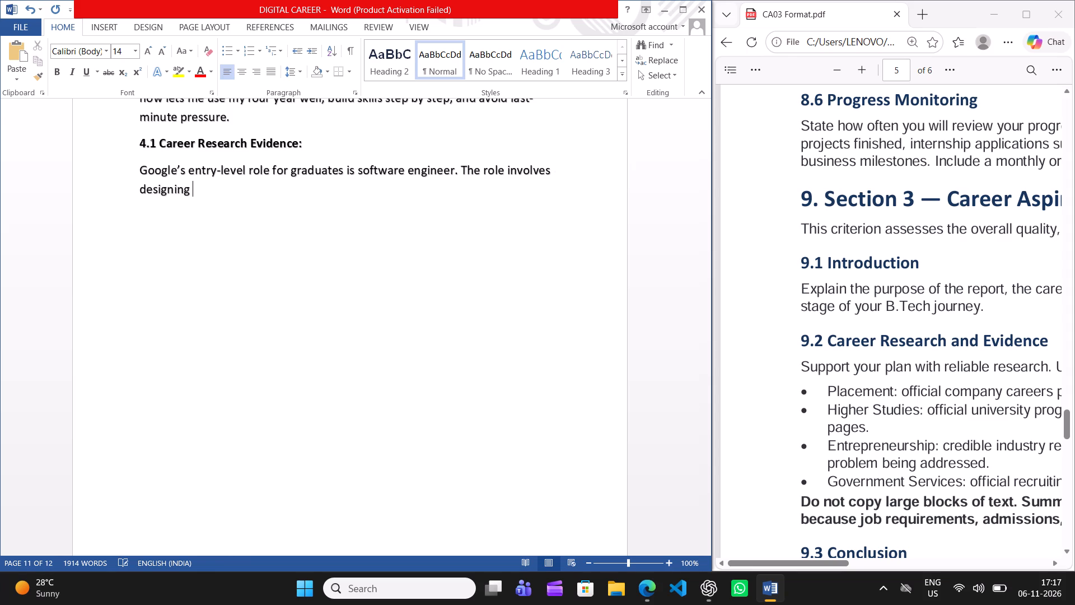
key(BackSpace)
key(space)
key(BackSpace)
text(, testing)
key(space)
key(BackSpace)
text(, deploying and mi)
key(BackSpace)
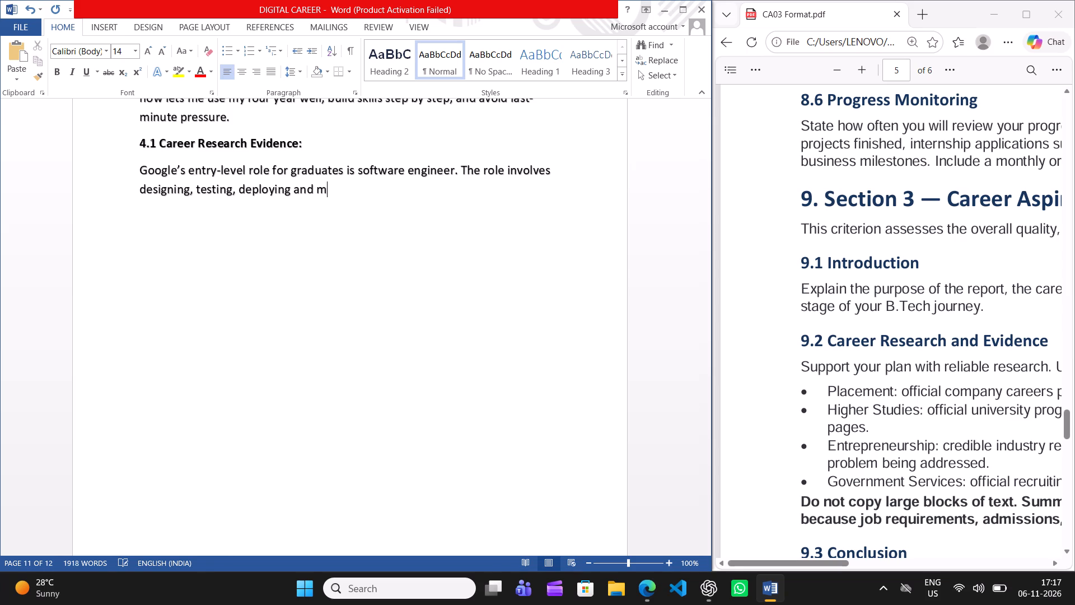
text(aintaini)
key(BackSpace)
text(ing software)
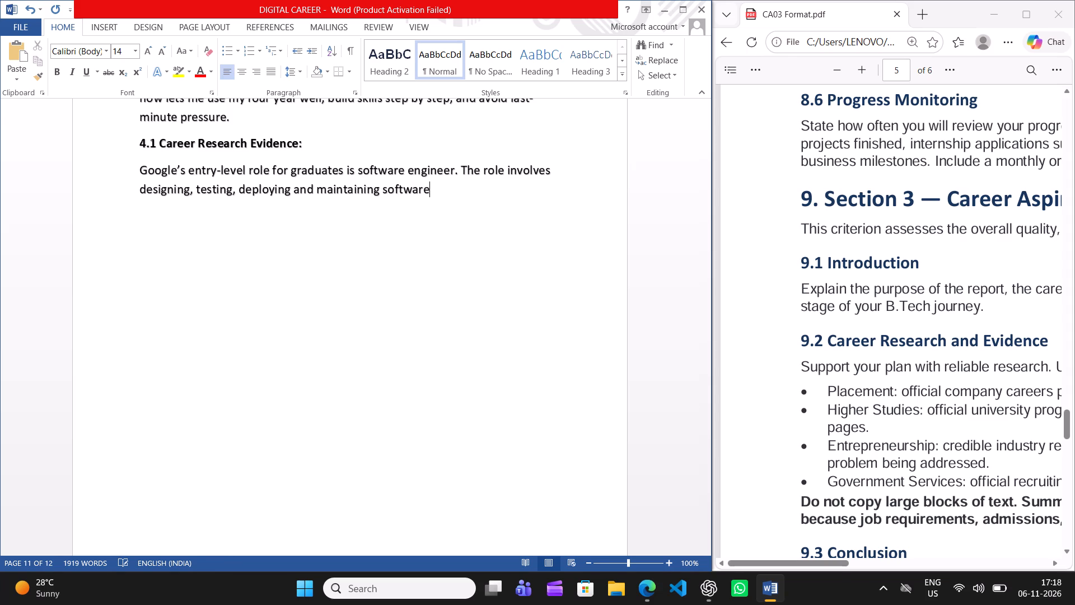
key(space)
key(BackSpace)
key(space)
key(BackSpace)
Complete the second sentence with ", and it requires a bachelor's degree or equivalent experience.".
text(, and it requires)
key(space)
text(a)
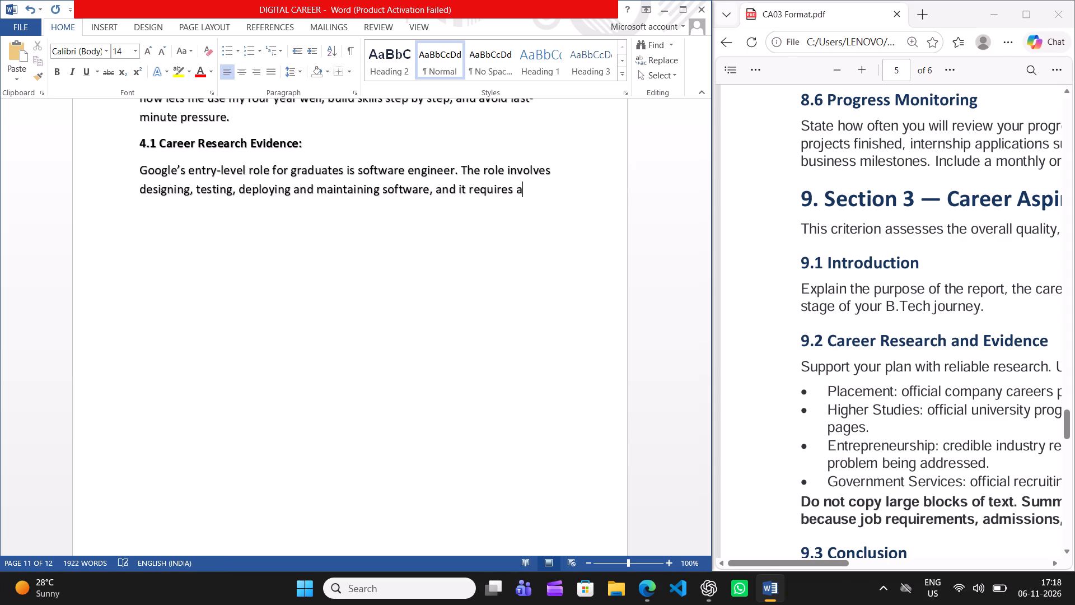
key(space)
text(bac)
text(helor'dd)
key(BackSpace)
key(BackSpace)
text(s)
key(space)
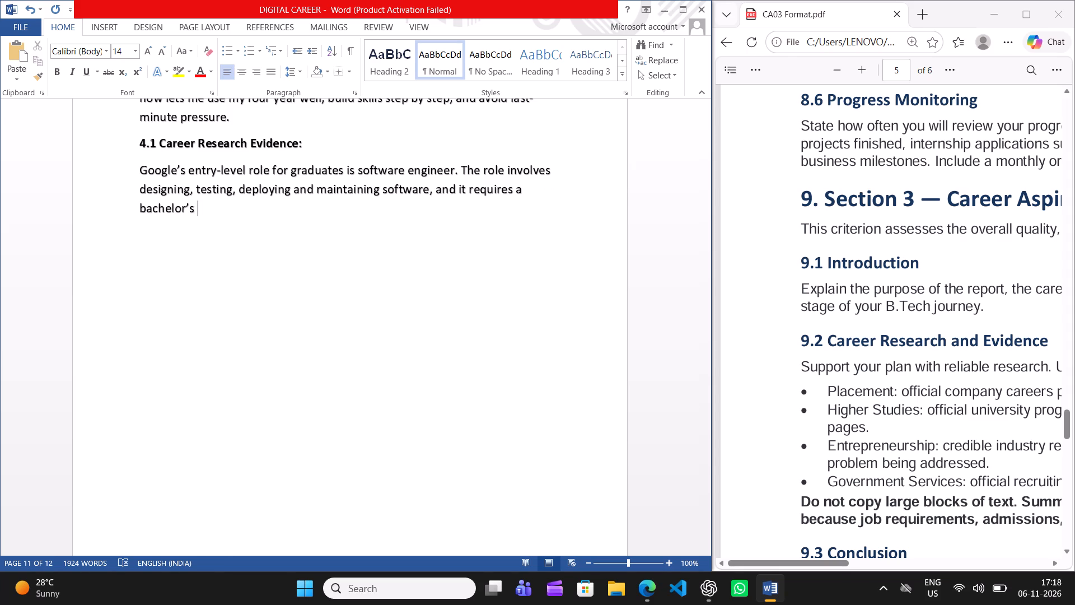
text(degree or)
key(space)
text(equivalent)
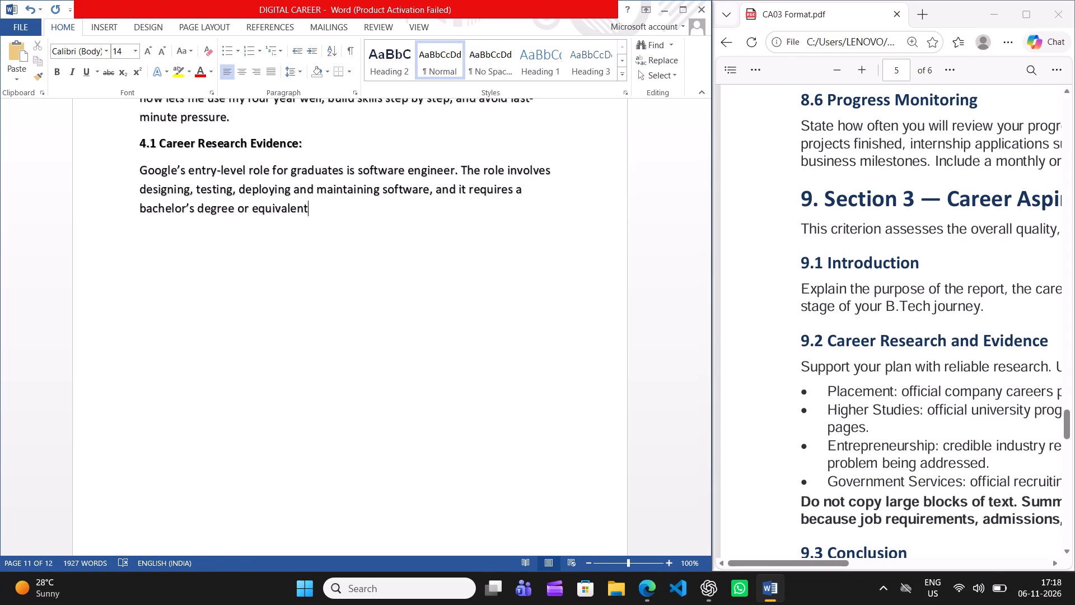
key(space)
text(experience)
key(period)
key(space)
Begin the 4.1 paragraph's third sentence with "Direct AI/ML postings usually prefer".
key(shift+d)
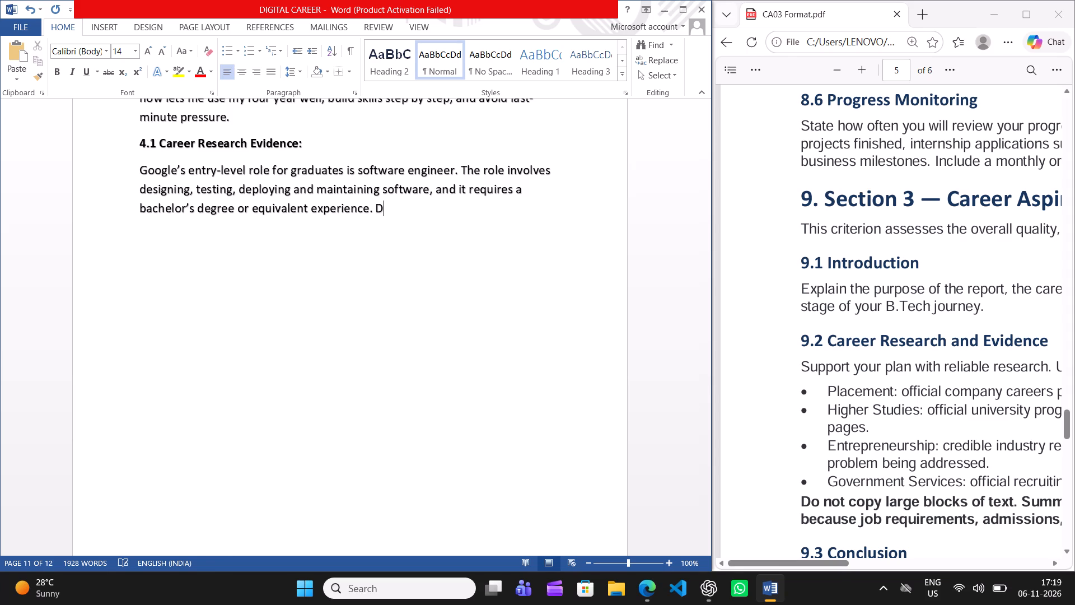
text(irect A)
text(I/)
text(Ml)
key(BackSpace)
text(L)
key(space)
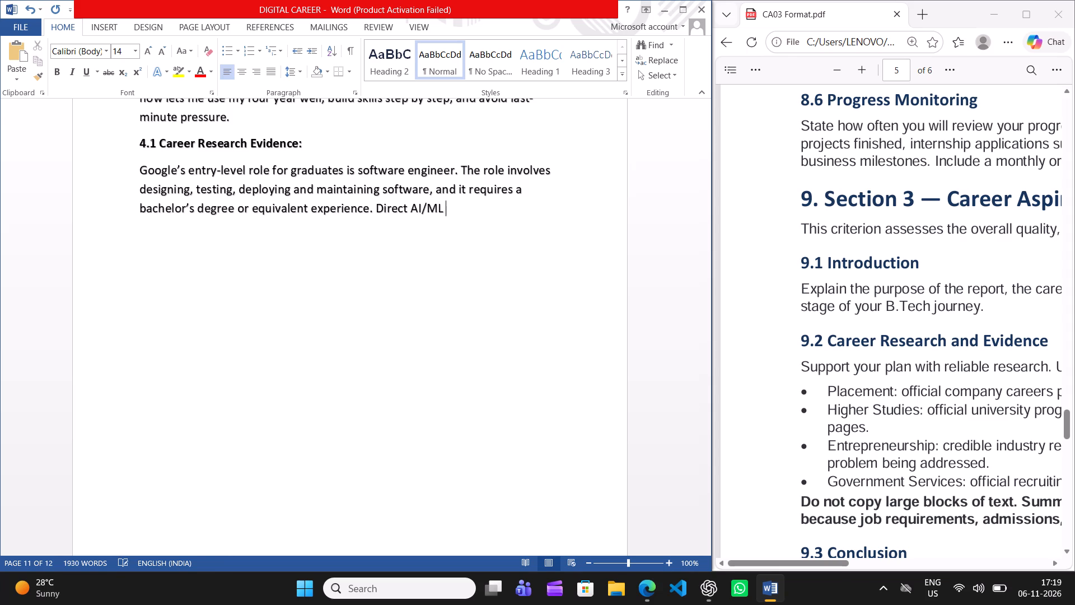
text(pe)
key(BackSpace)
key(w)
key(BackSpace)
text(osk)
key(BackSpace)
text(tings)
key(space)
text(usually)
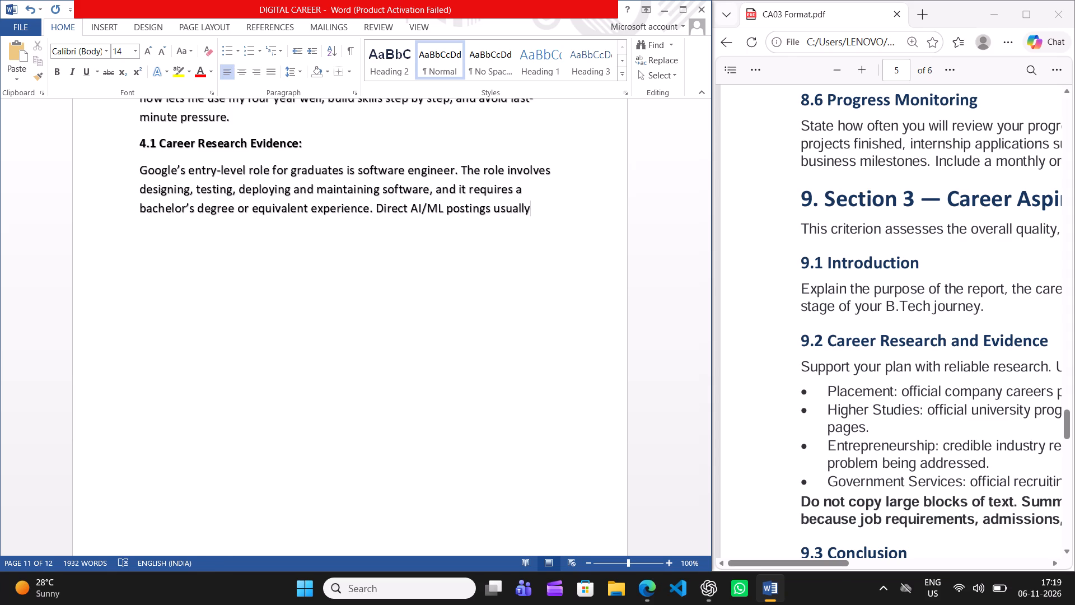
key(space)
text(prefer)
key(space)
Continue the third sentence with "PhD or prior hands-on ML experience".
key(shift+p)
key(h)
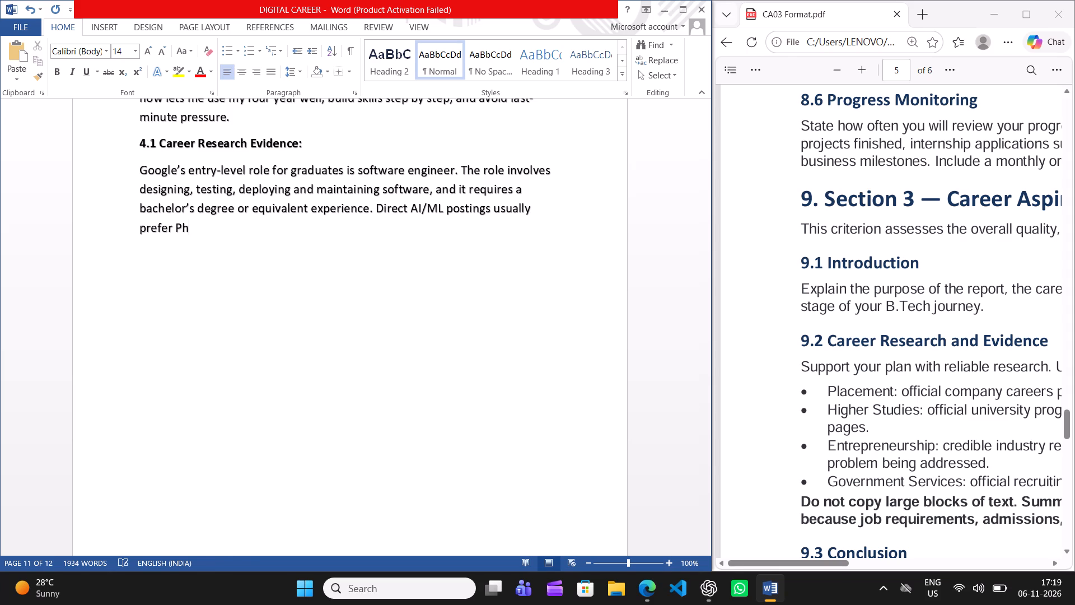
key(shift+d)
key(space)
text(or)
key(space)
text(pro)
key(BackSpace)
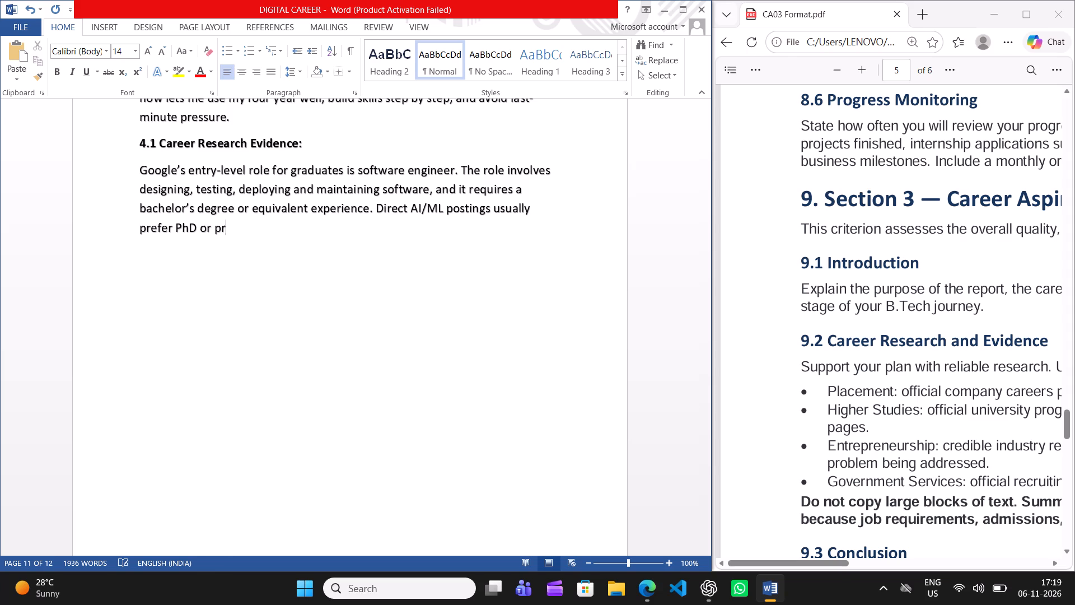
text(ior hand on)
key(BackSpace)
key(BackSpace)
key(BackSpace)
text(s-)
text(on)
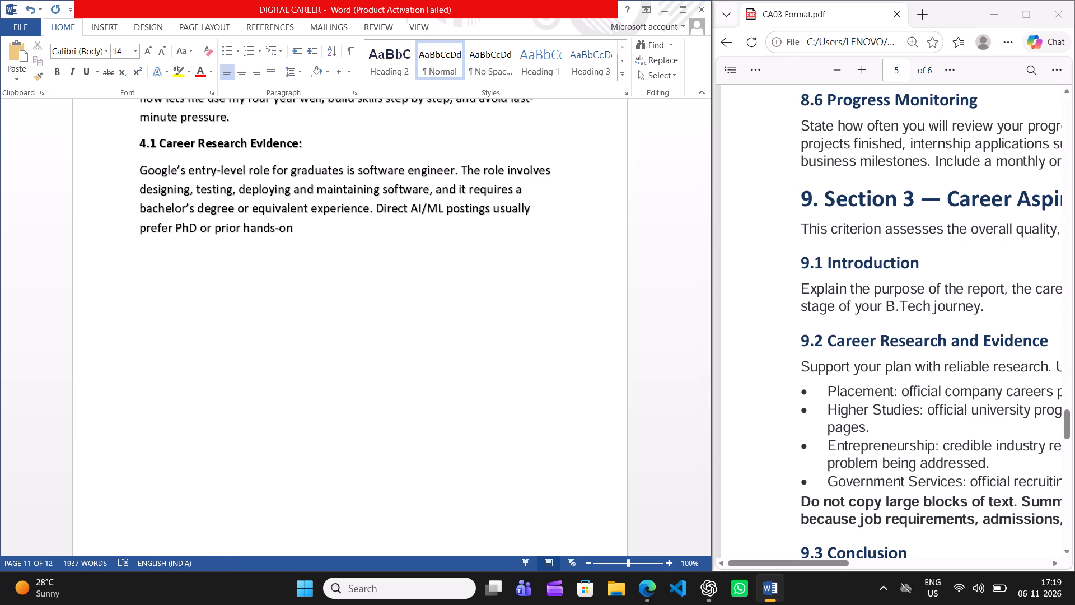
key(space)
text(M)
text(L e)
text(xperience)
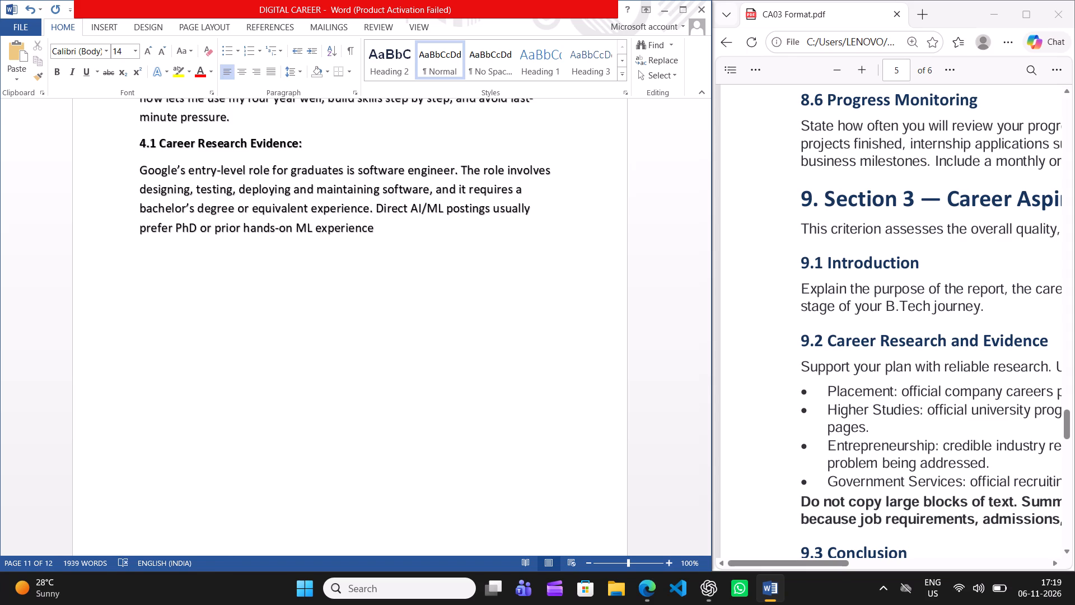
Extend the third sentence with ", which support my plan to start as a software engineer".
text(,)
key(space)
text(wh)
text(ich support my plan)
key(space)
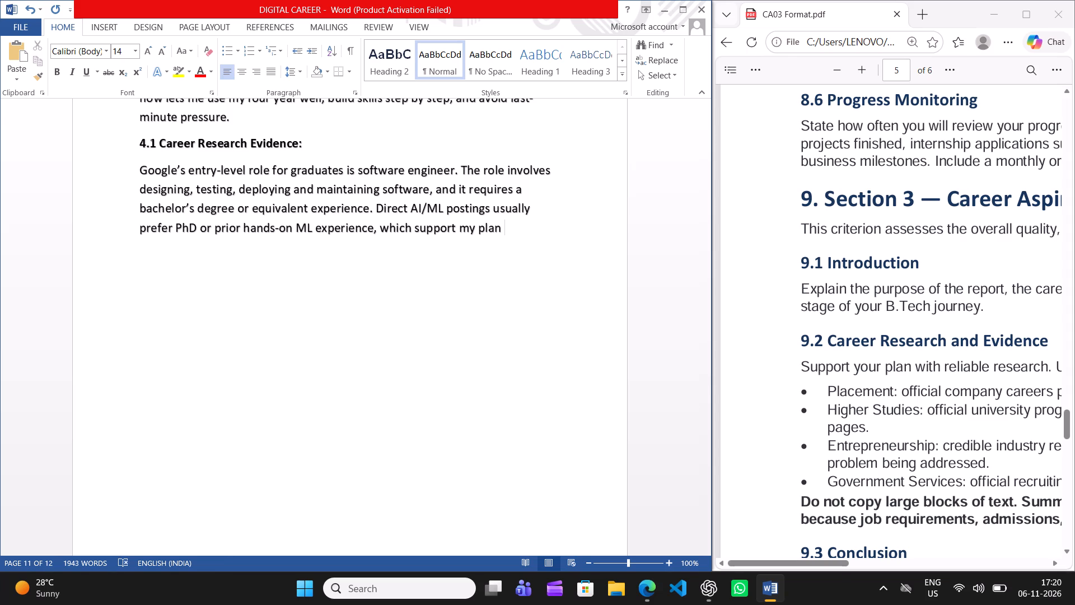
key(t)
text(o start)
key(space)
text(as a so)
text(ftware en)
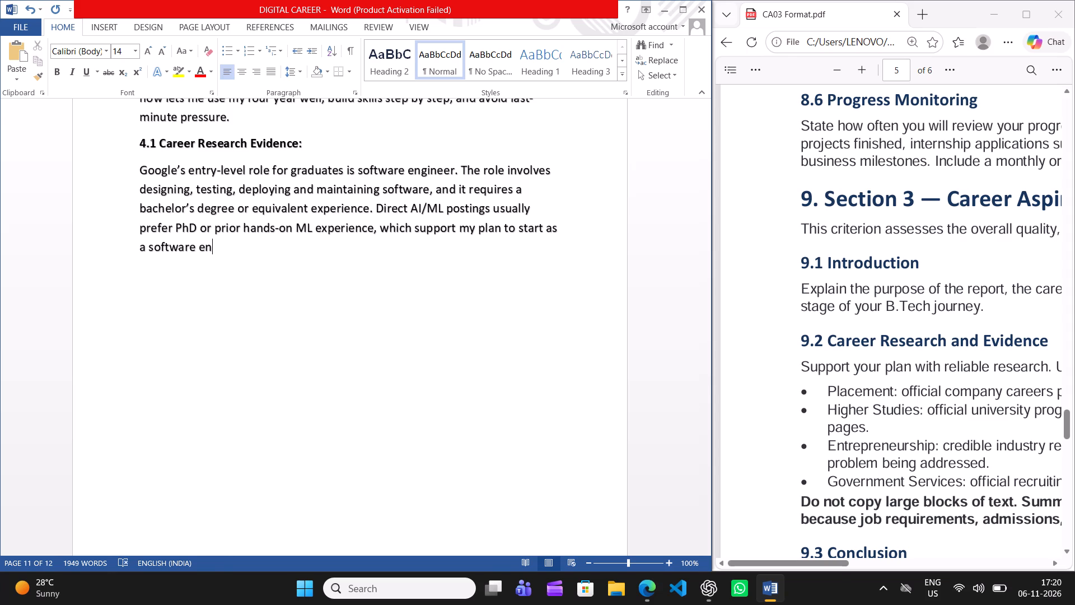
text(gineer)
Finish the third sentence with "and move into AI/ML later." and start a new paragraph.
key(space)
text(and move into)
key(space)
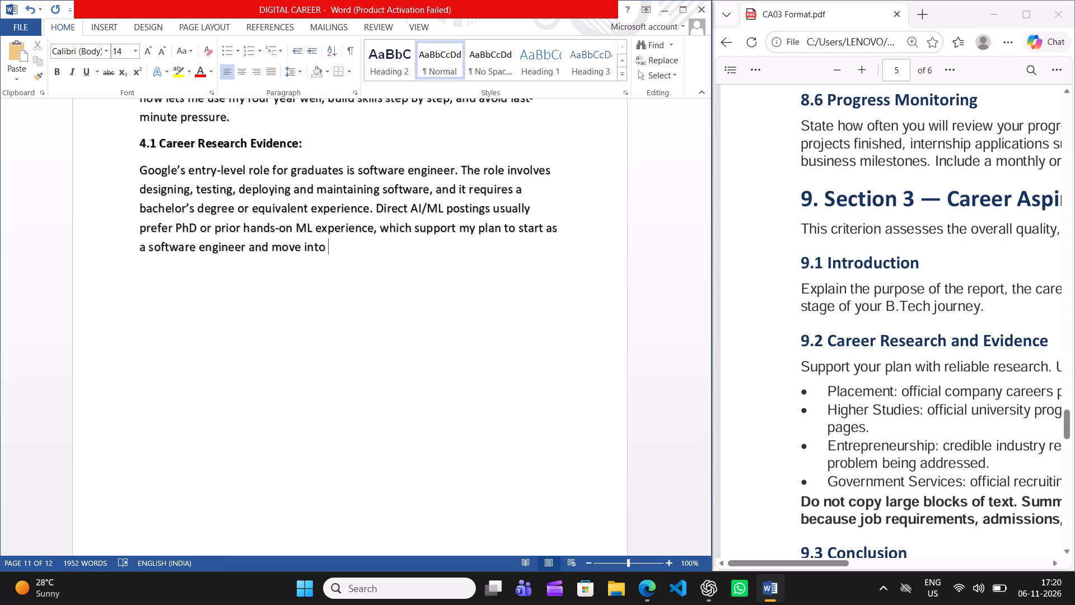
key(shift+a)
text(I/)
text(ML)
key(space)
text(later)
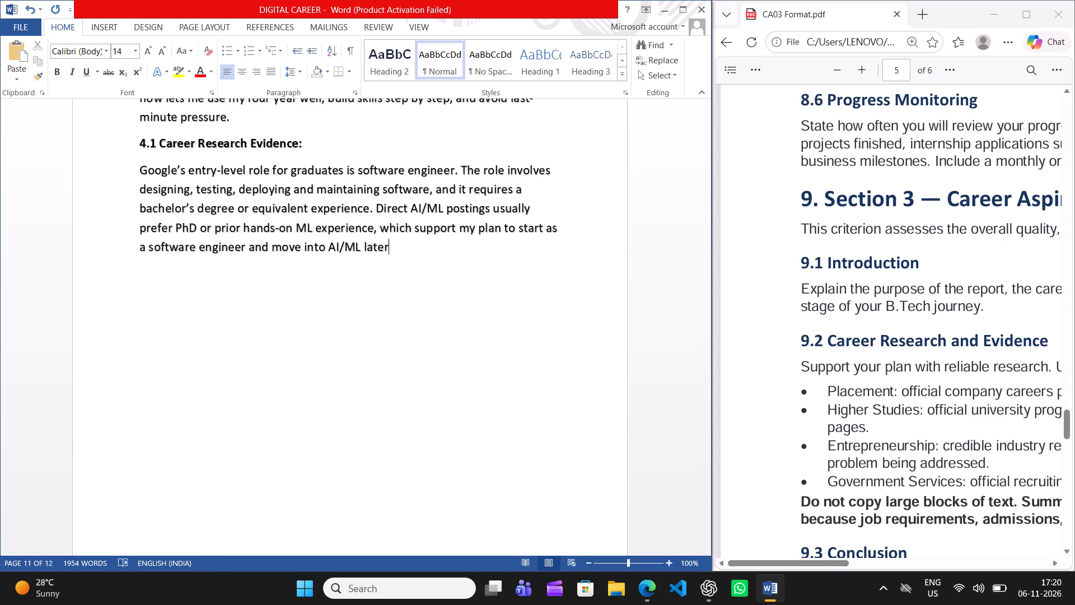
key(period)
key(Return)
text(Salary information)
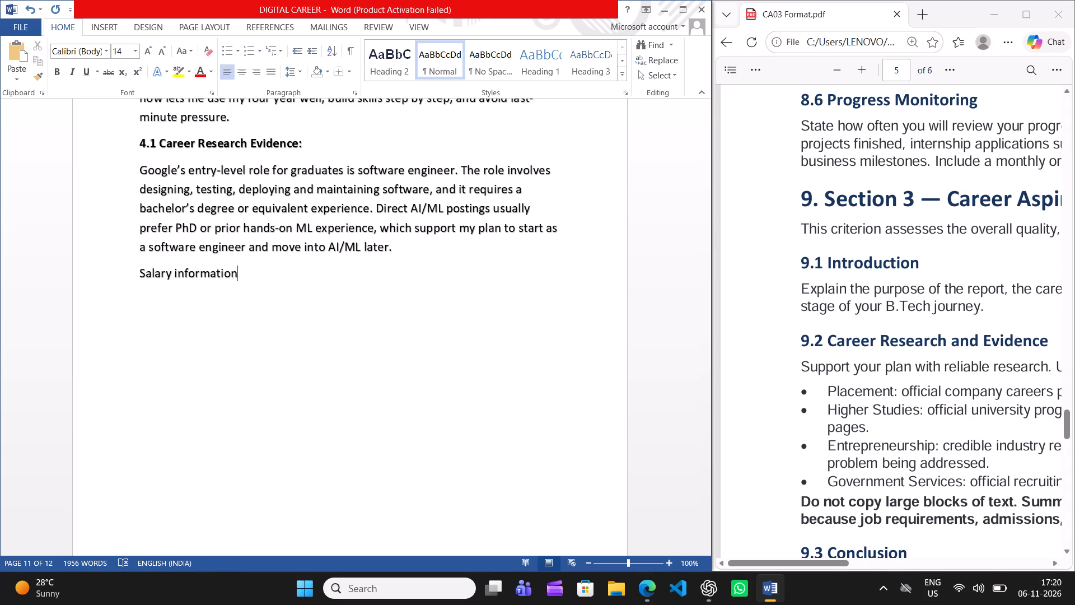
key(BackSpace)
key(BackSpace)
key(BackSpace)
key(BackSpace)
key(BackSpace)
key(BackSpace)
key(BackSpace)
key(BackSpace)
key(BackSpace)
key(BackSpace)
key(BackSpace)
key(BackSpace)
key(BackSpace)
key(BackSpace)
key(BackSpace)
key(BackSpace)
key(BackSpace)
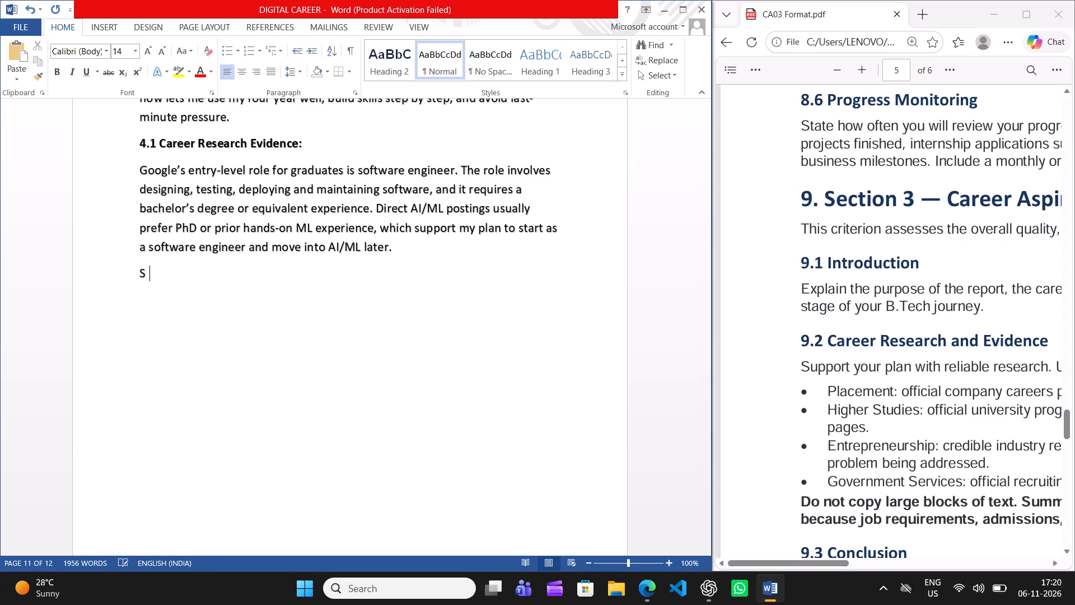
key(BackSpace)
Begin the second paragraph of section 4.1 with "Estimates for a Google".
text(Estimates for a)
key(space)
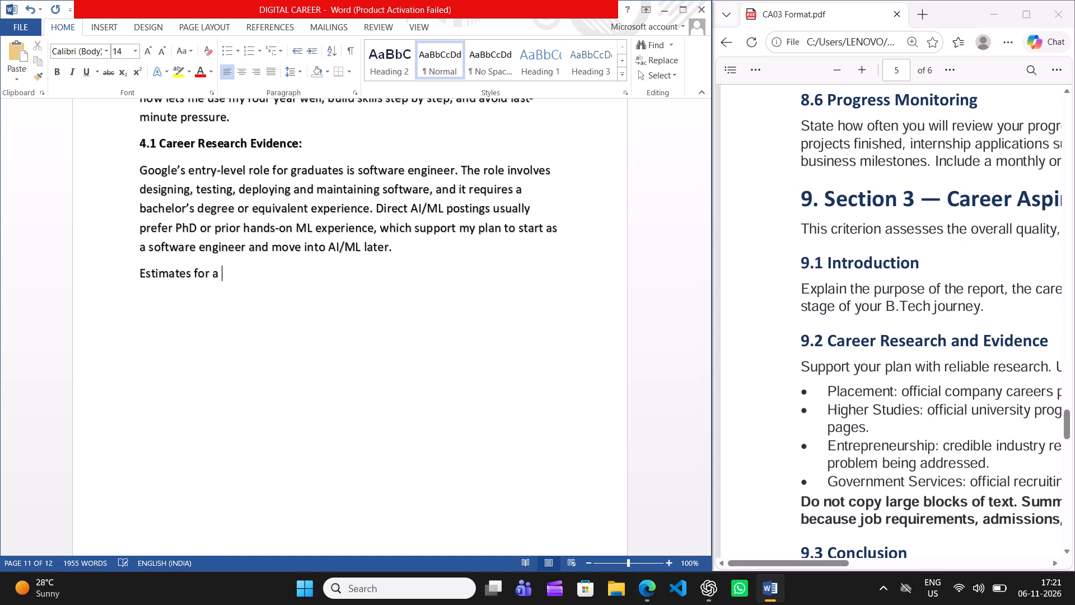
text(Google)
key(space)
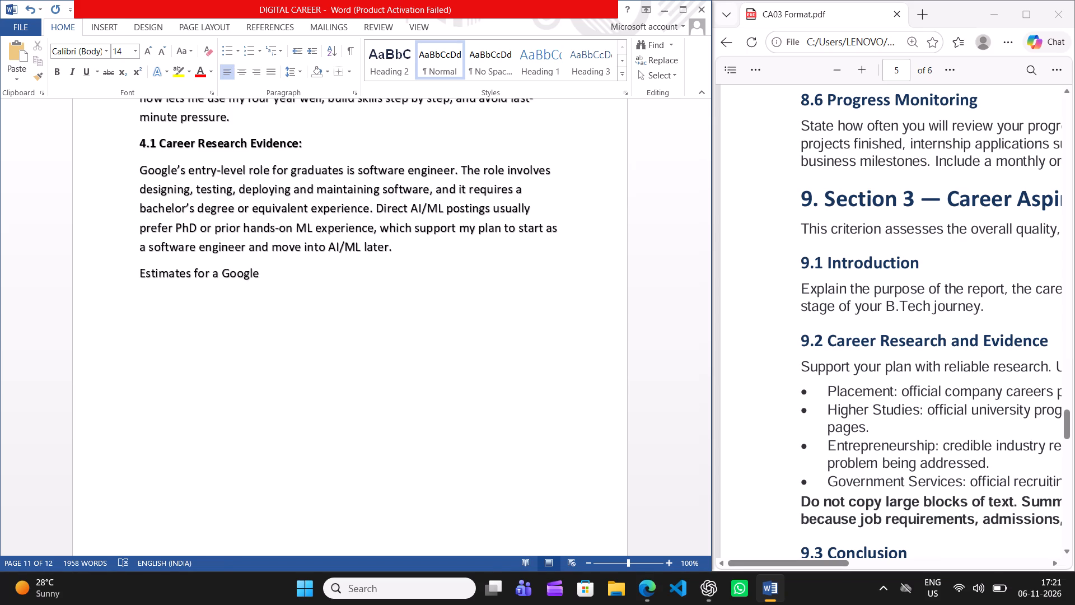
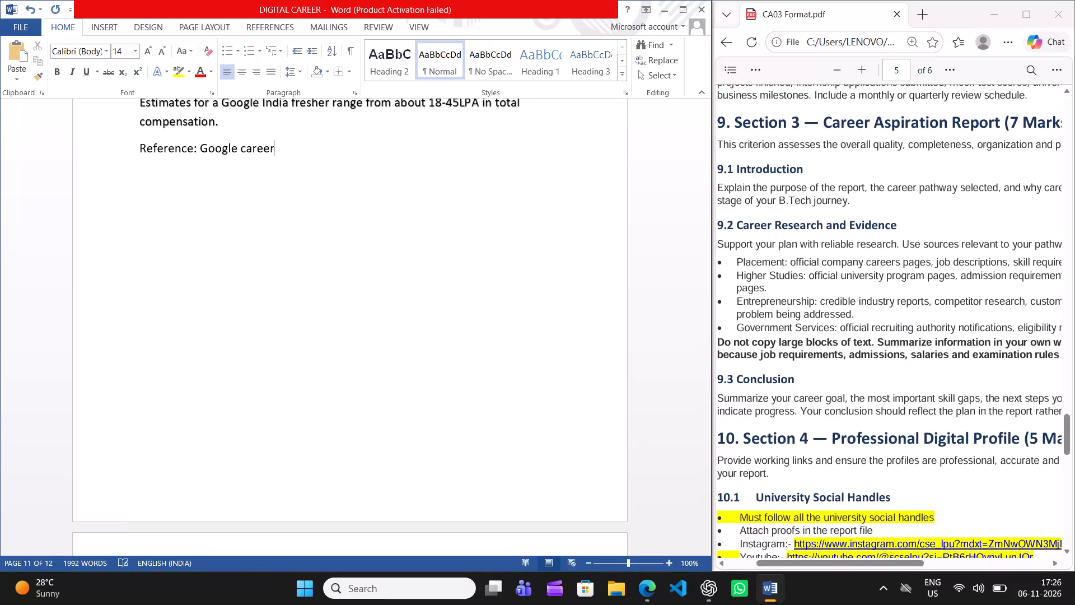
Complete the reference line below the compensation estimate so it reads "Reference: Google careers, 2026".
key(BackSpace)
text(s)
key(space)
scroll(273, 250, up, 1)
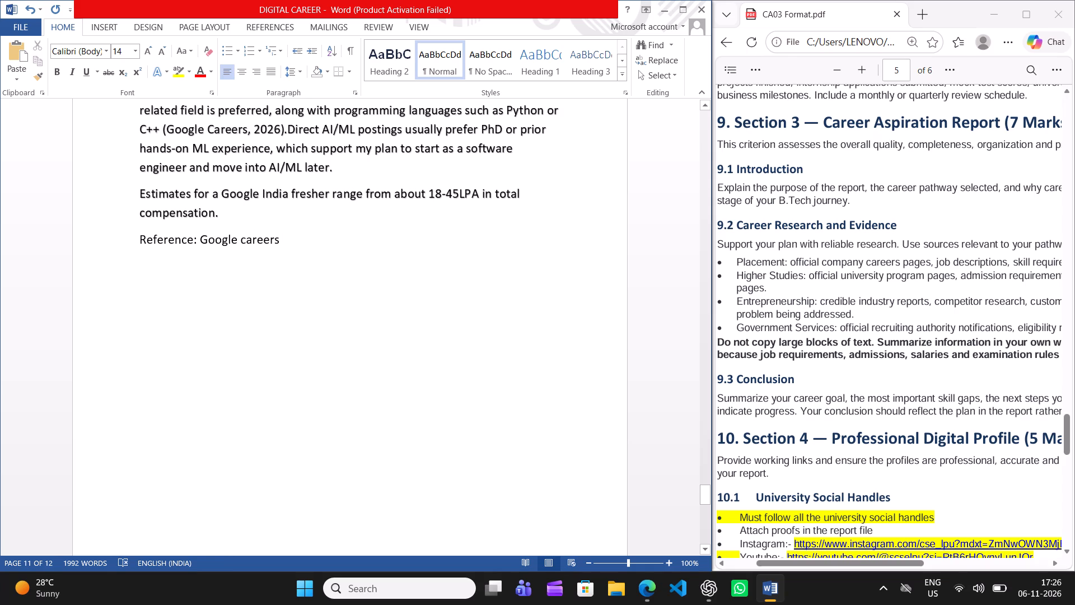
key(BackSpace)
text(,)
key(space)
text(2026)
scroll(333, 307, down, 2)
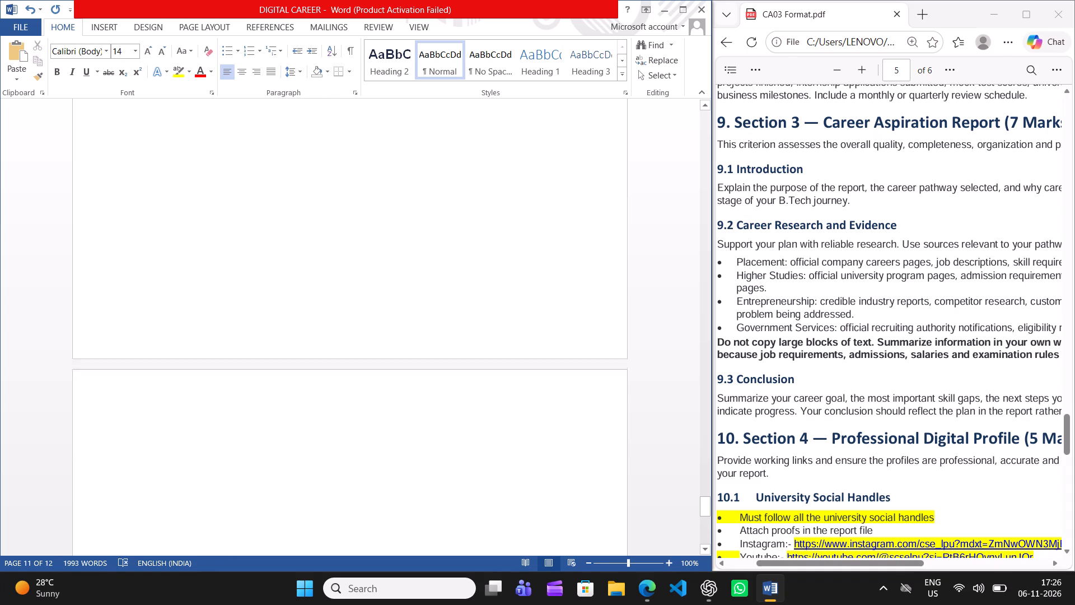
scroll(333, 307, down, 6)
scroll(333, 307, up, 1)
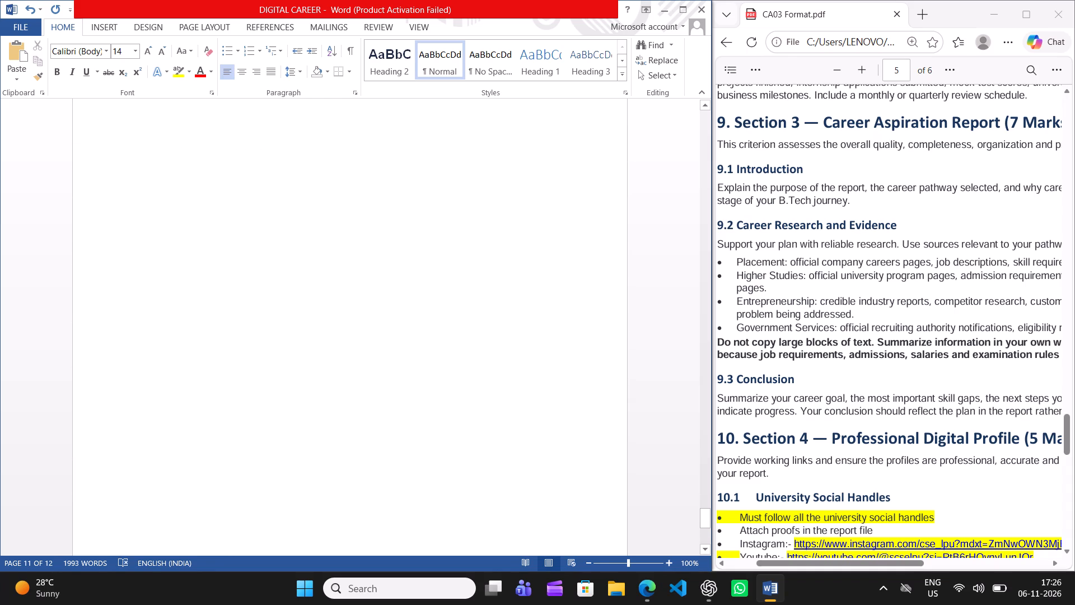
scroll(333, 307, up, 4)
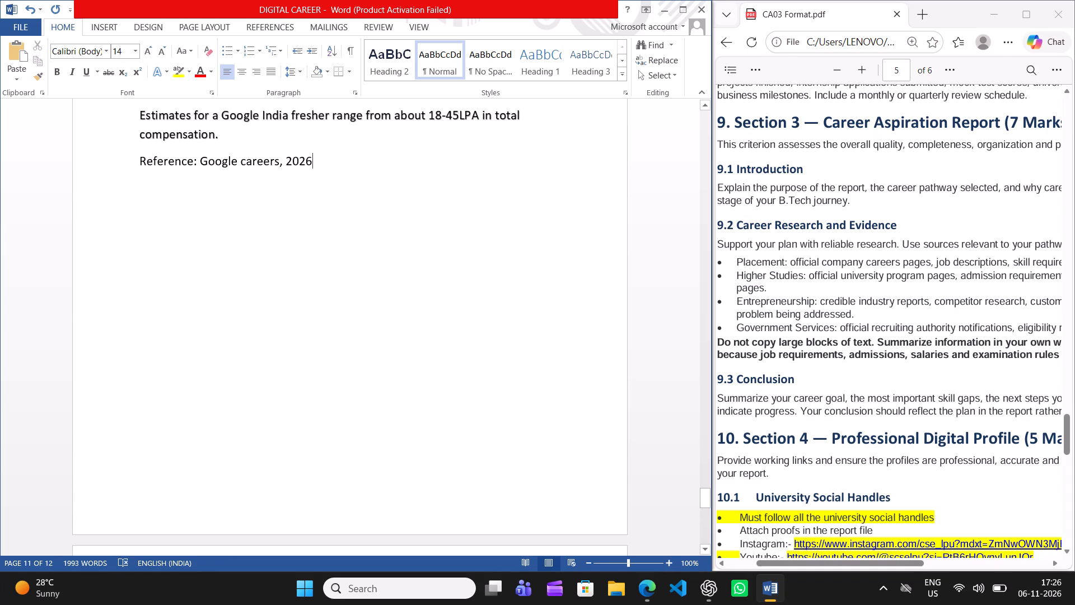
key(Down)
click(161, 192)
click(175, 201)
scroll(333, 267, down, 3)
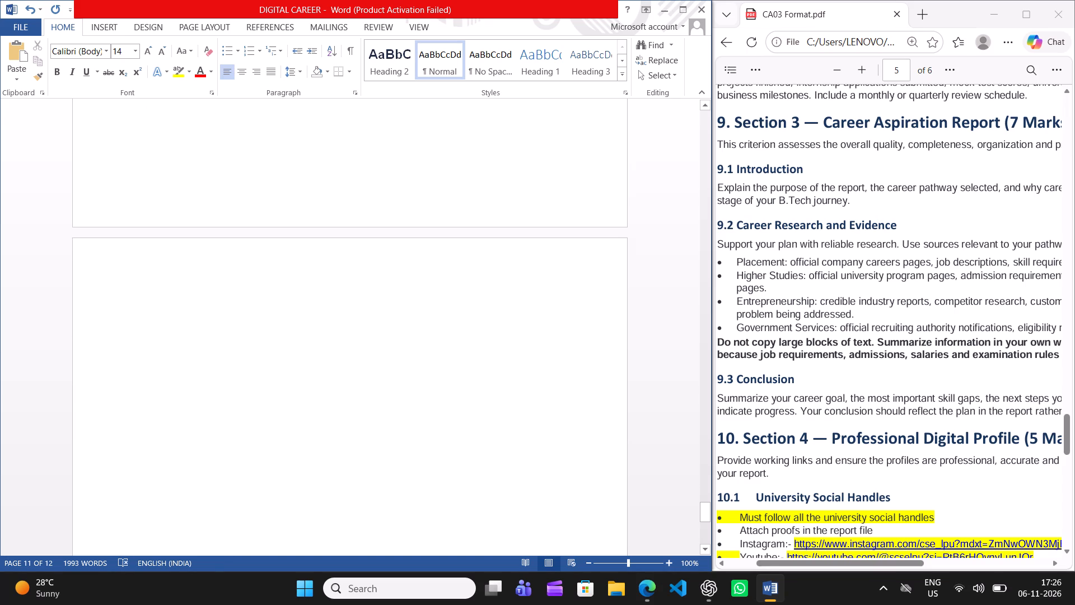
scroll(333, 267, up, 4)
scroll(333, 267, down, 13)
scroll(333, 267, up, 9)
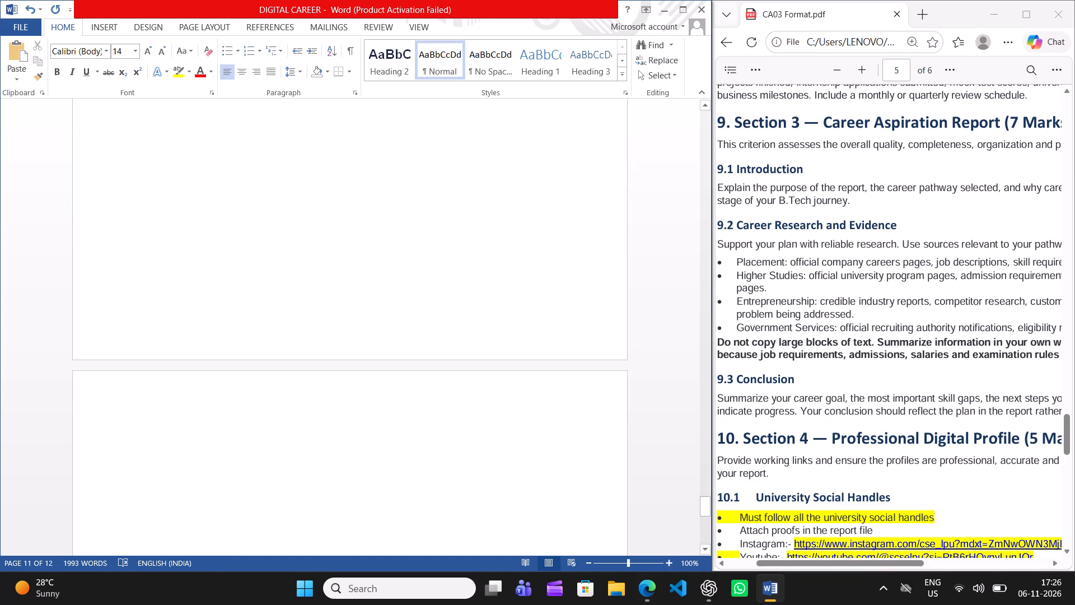
Correct the wording and spacing in the 3.3 Pathway-Specific Preparation paragraph to "C++", "Python or ML certification" and "ML basics (scikit-learn".
scroll(333, 267, up, 6)
scroll(333, 267, up, 20)
scroll(333, 267, up, 20)
scroll(333, 267, up, 20)
scroll(333, 267, down, 13)
scroll(333, 267, up, 2)
scroll(333, 267, down, 1)
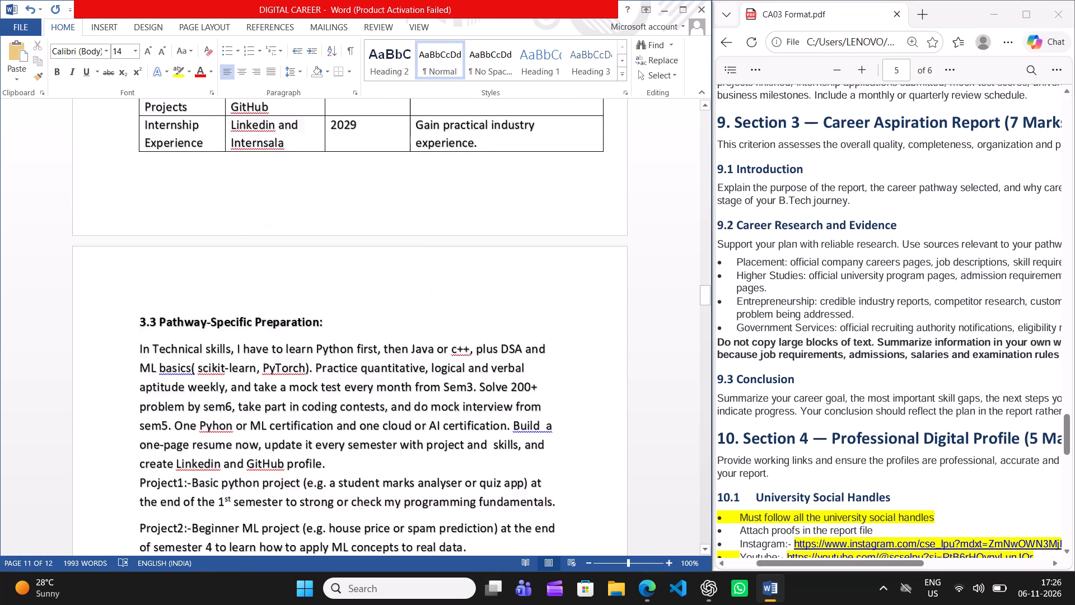
scroll(333, 267, down, 1)
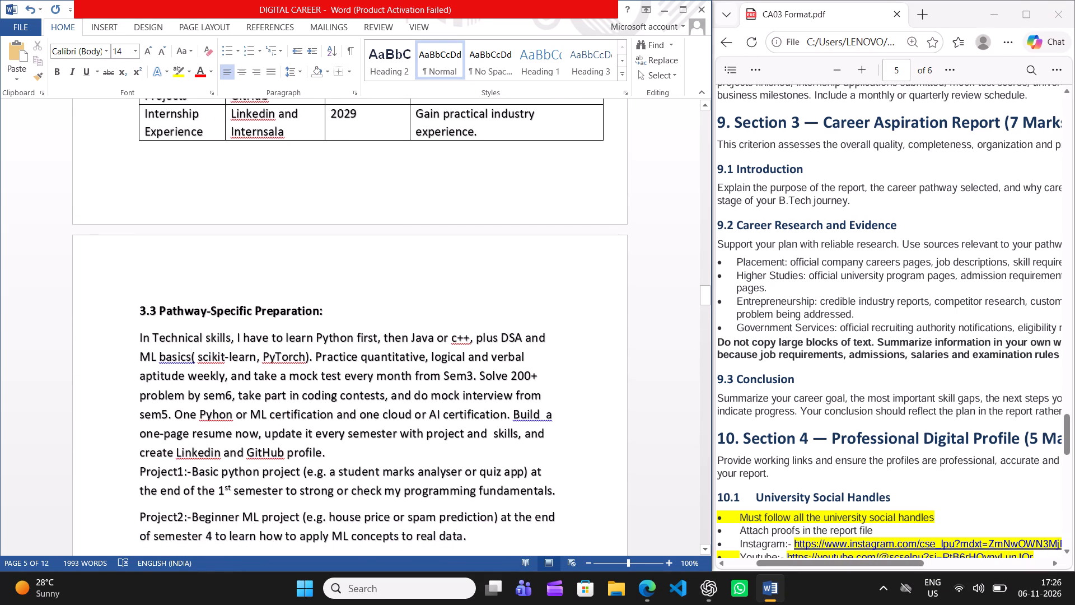
click(189, 356)
key(space)
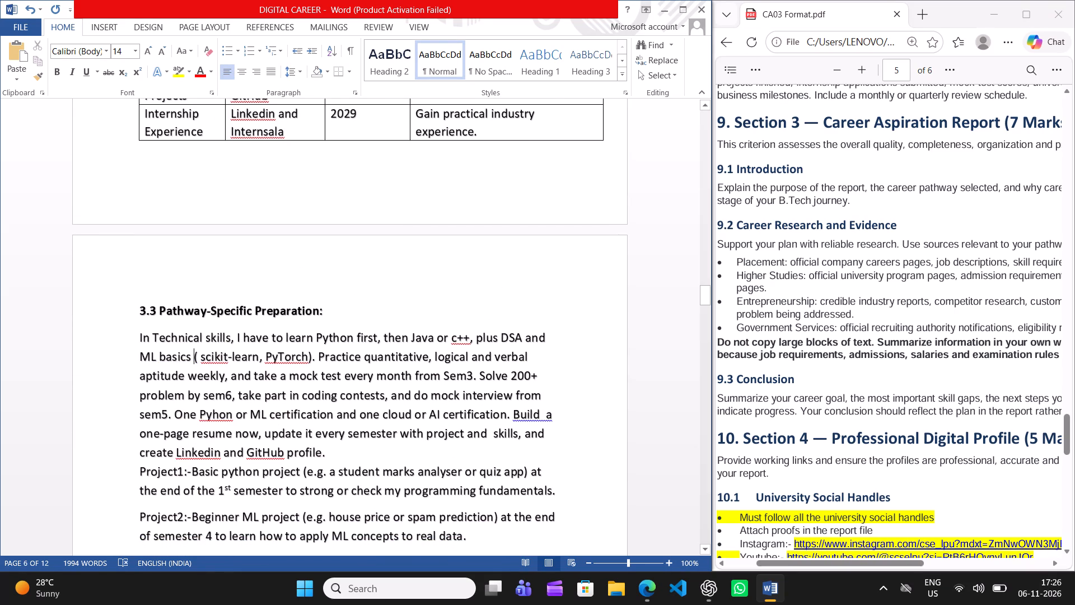
click(458, 337)
key(BackSpace)
key(shift+c)
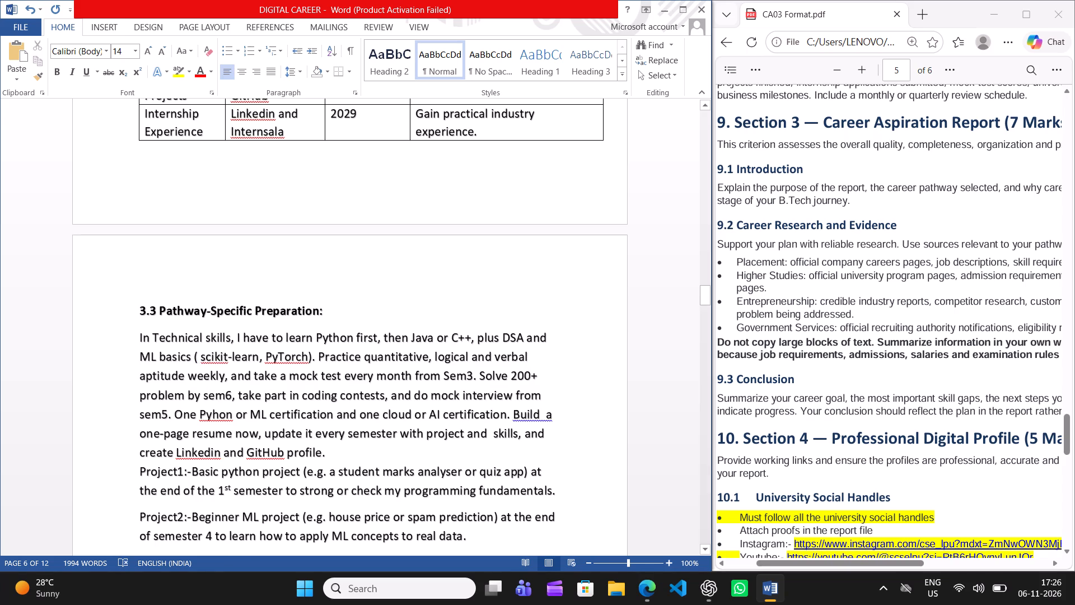
click(212, 416)
key(t)
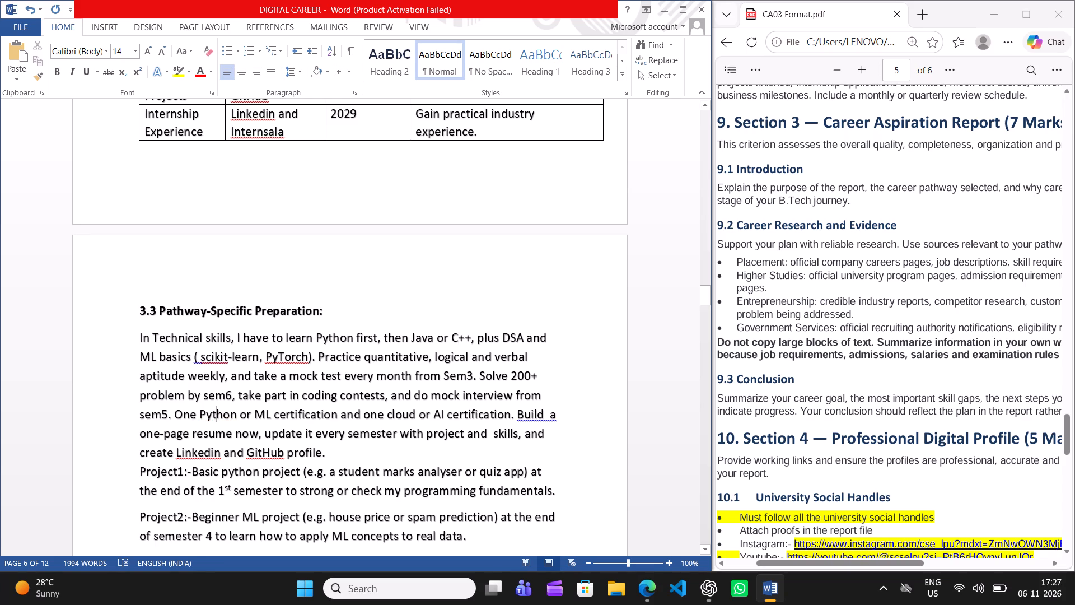
click(200, 355)
key(BackSpace)
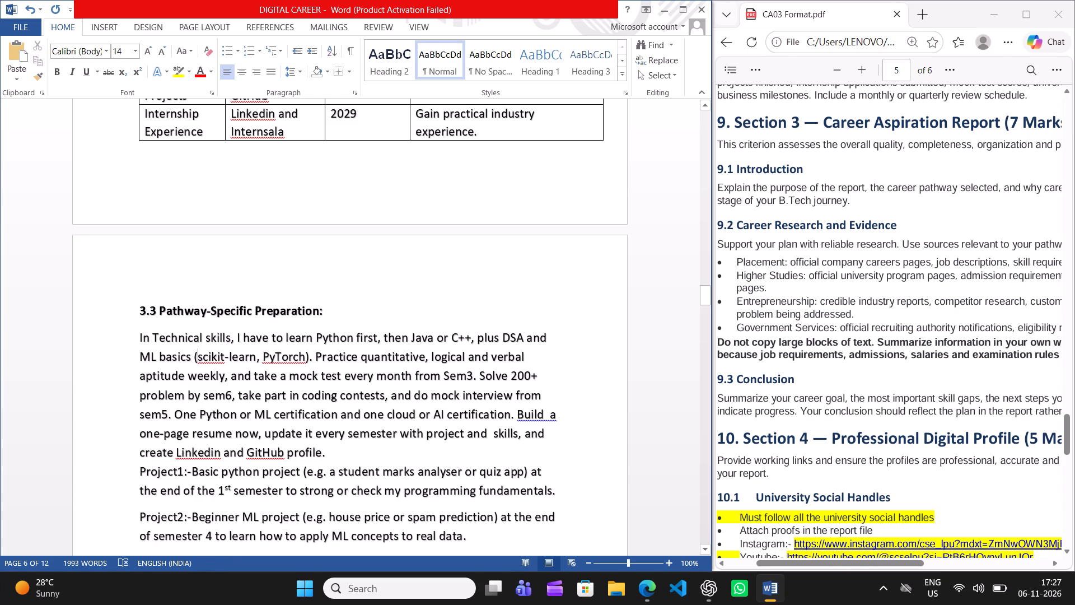
Review the report from section 3.3 through the 3.4 Time-Bound Career Roadmap tables to the 3.5 Challenges and Contingency Plan.
scroll(344, 397, down, 1)
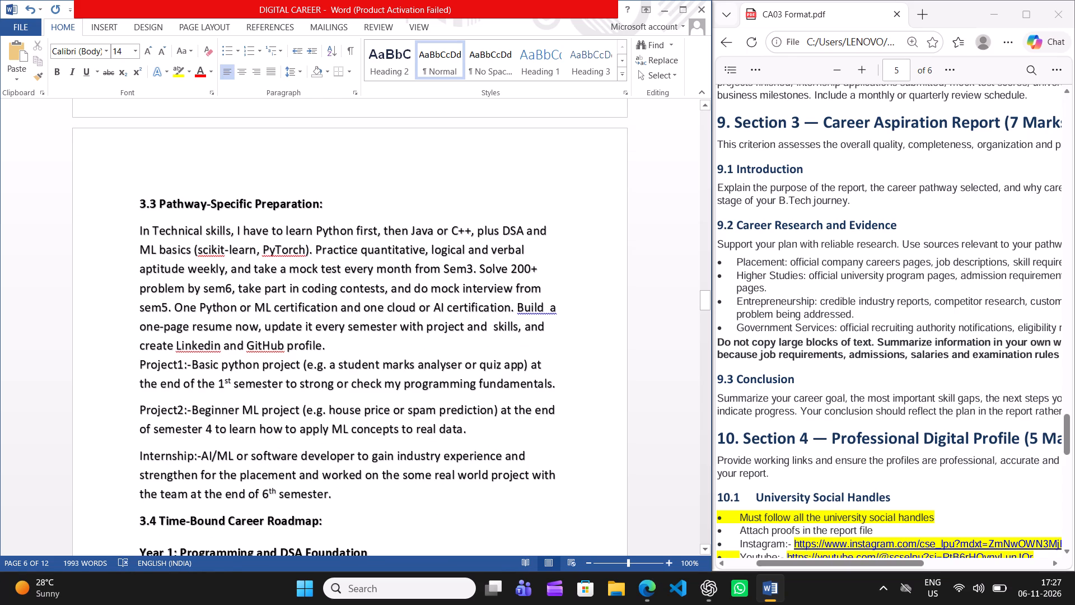
scroll(344, 397, down, 2)
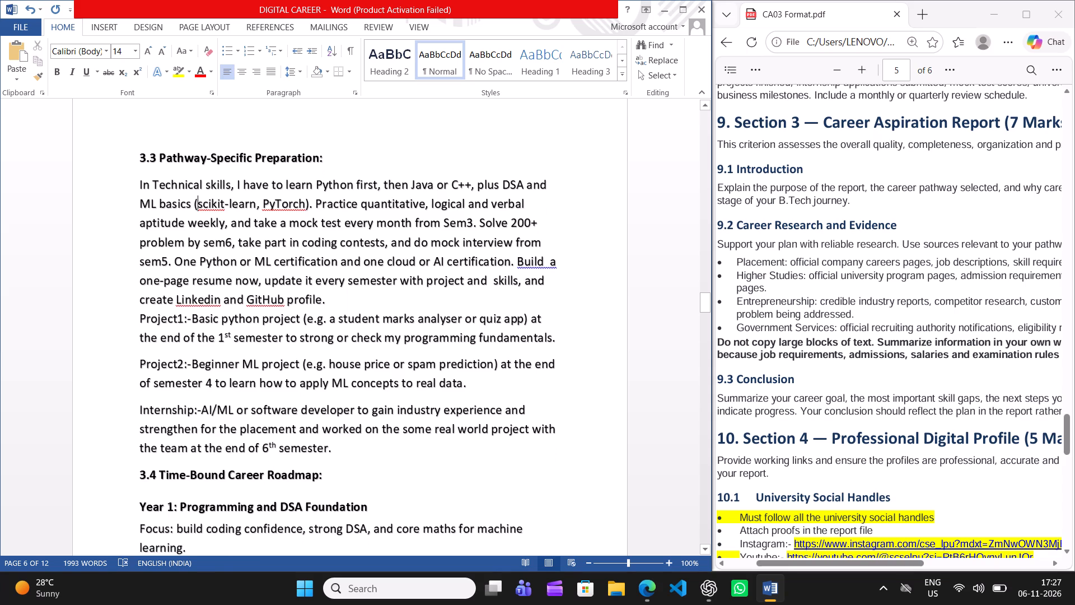
scroll(344, 397, down, 4)
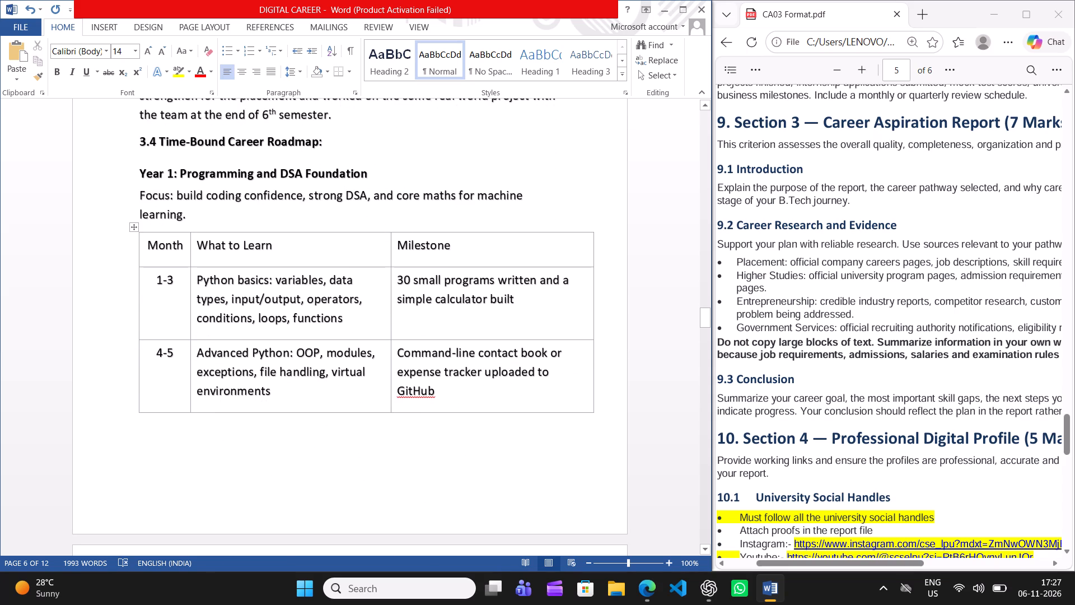
scroll(410, 394, down, 4)
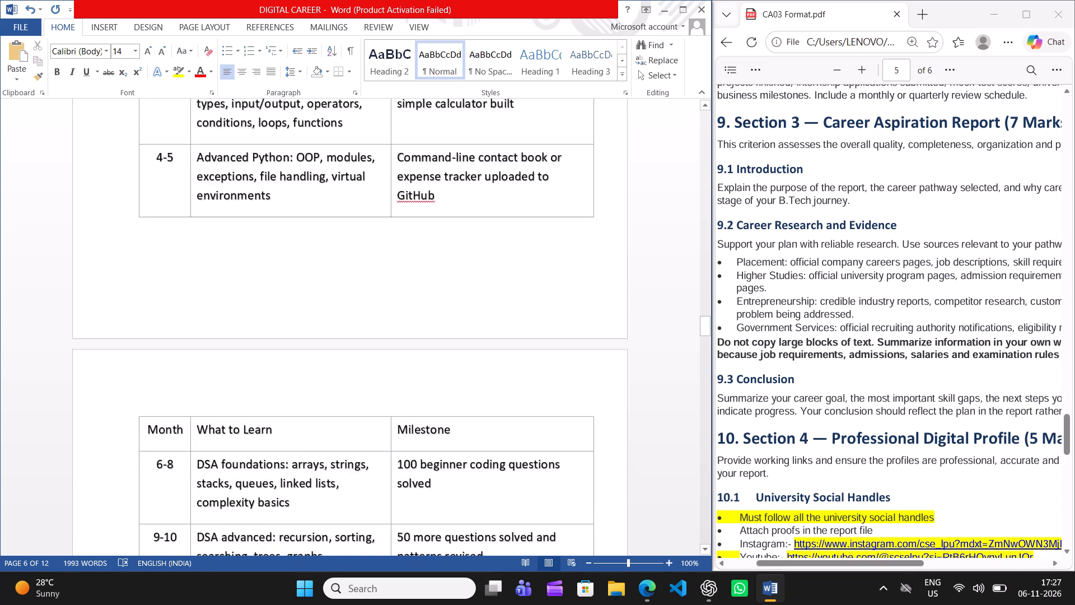
scroll(410, 394, down, 7)
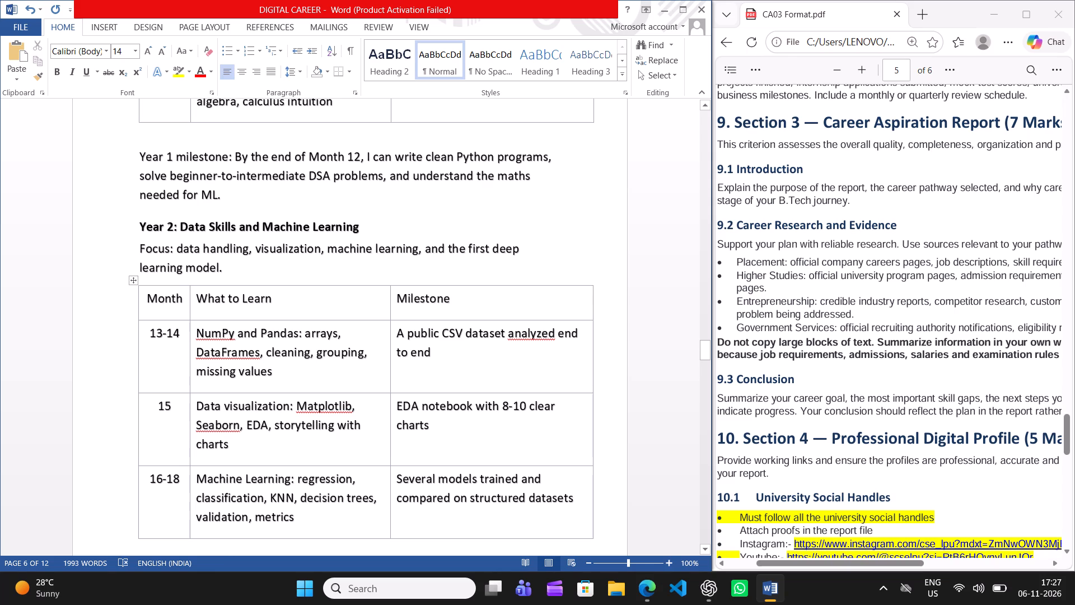
scroll(461, 347, down, 3)
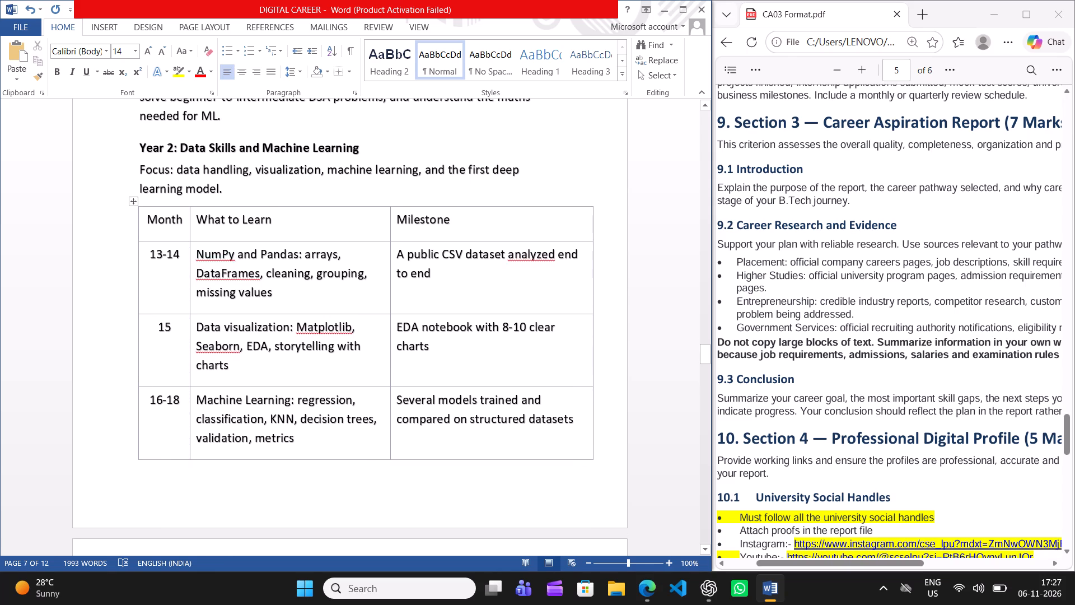
scroll(461, 347, down, 2)
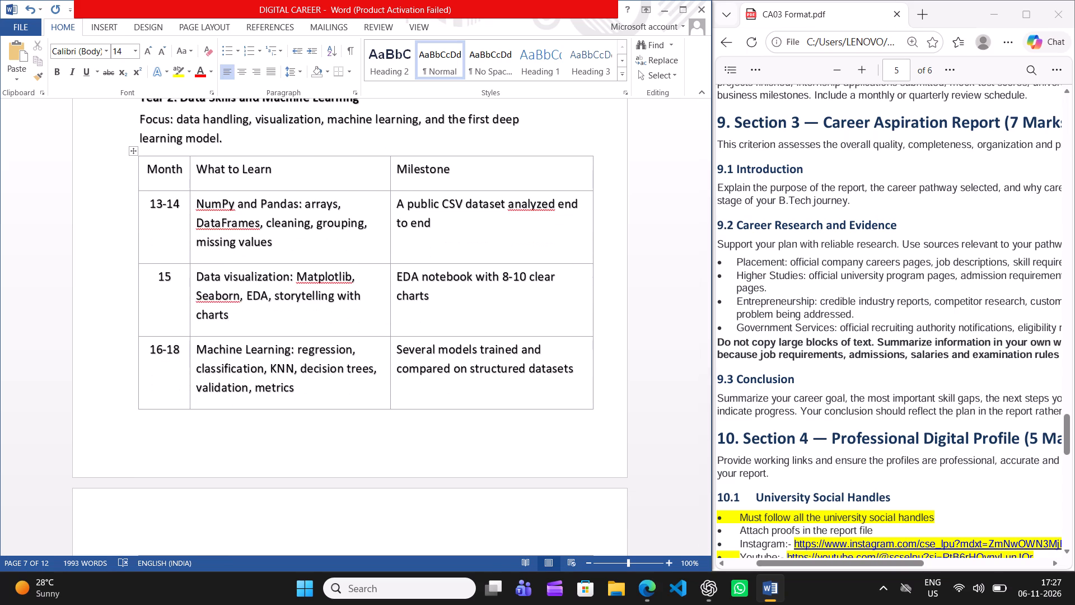
scroll(403, 370, down, 3)
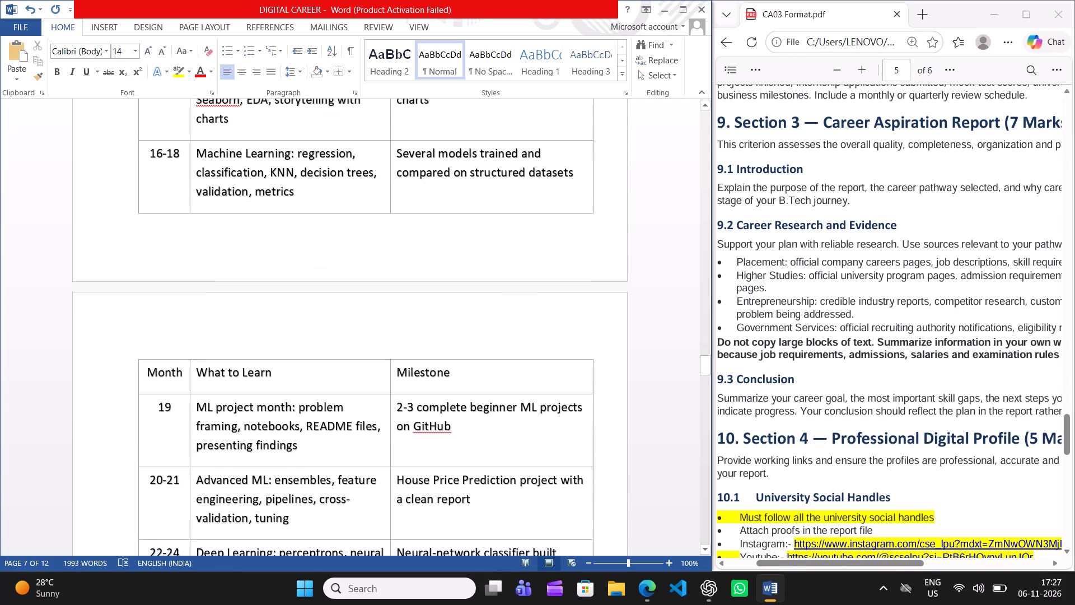
scroll(403, 370, down, 5)
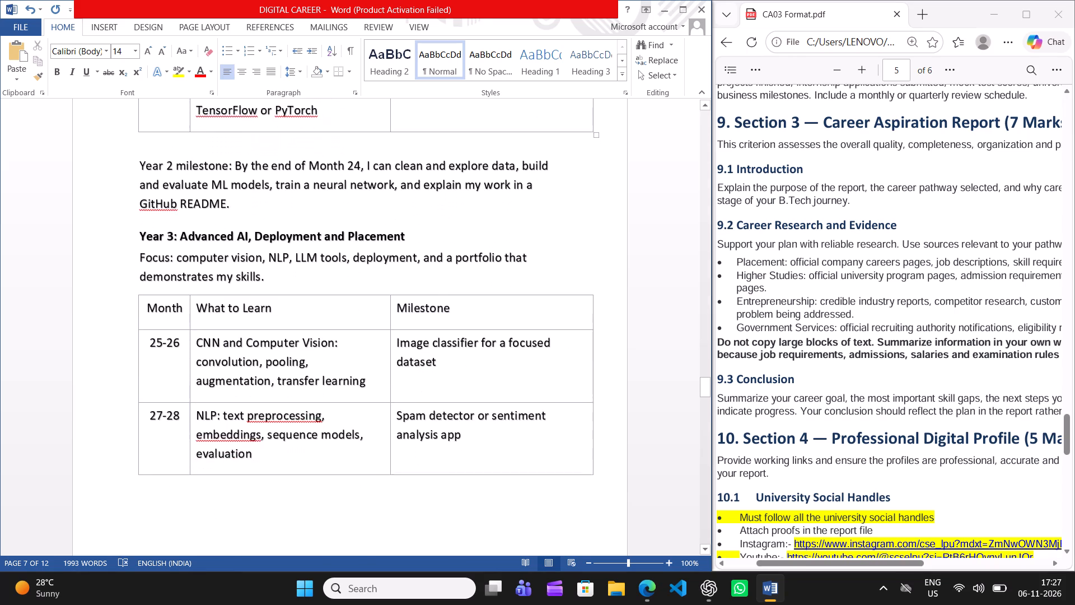
scroll(403, 370, down, 3)
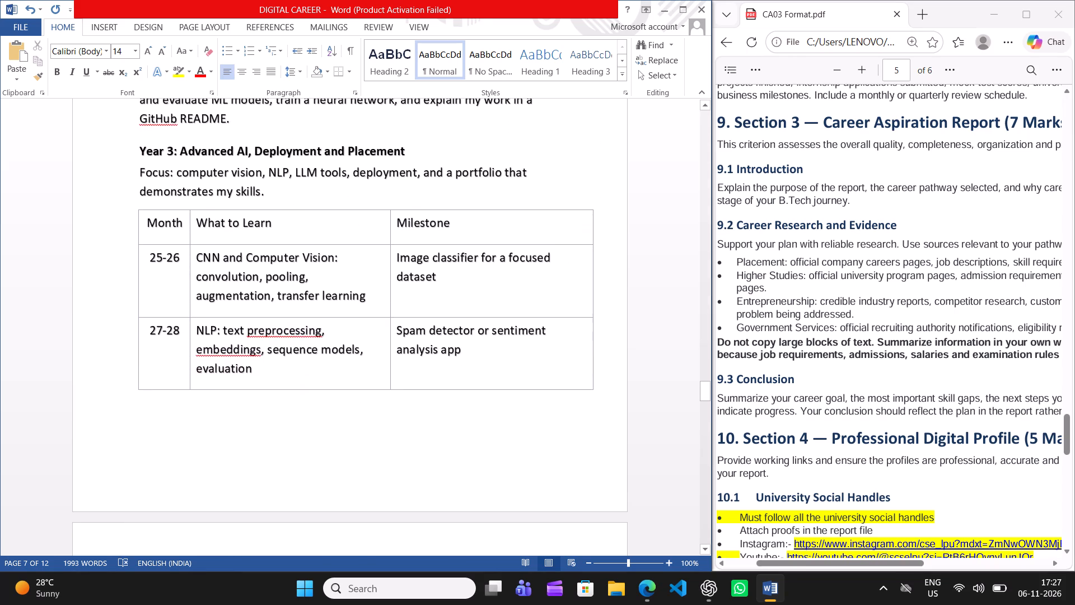
scroll(403, 370, down, 2)
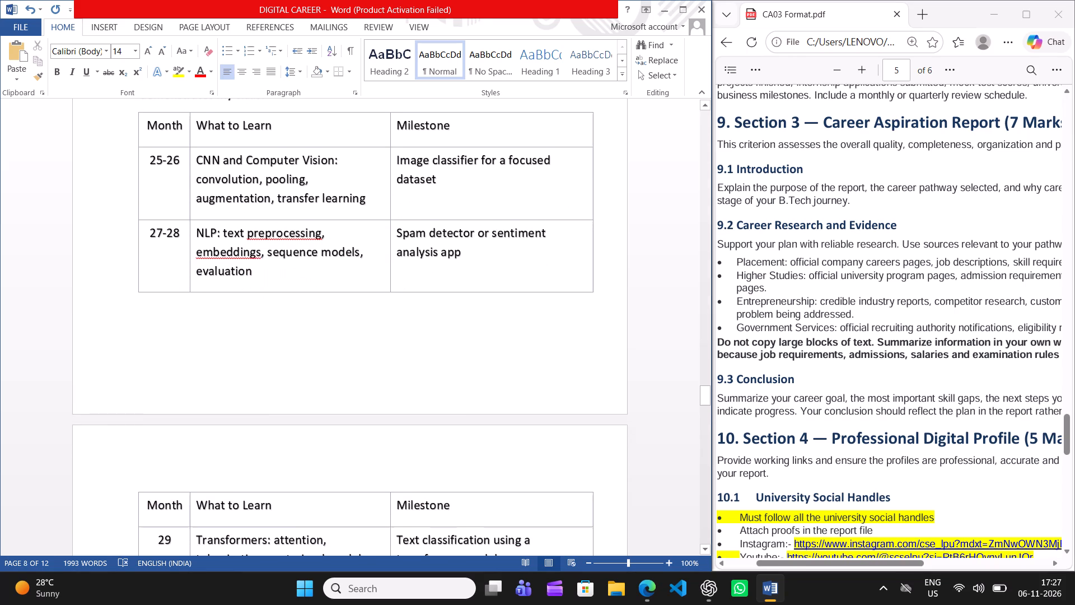
scroll(403, 370, down, 2)
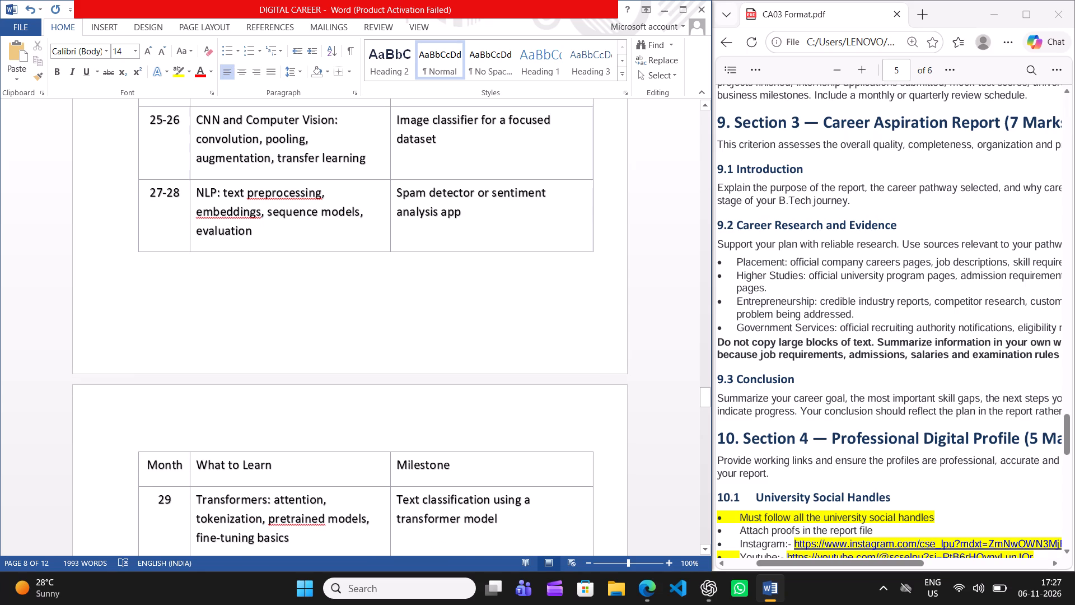
scroll(403, 370, down, 3)
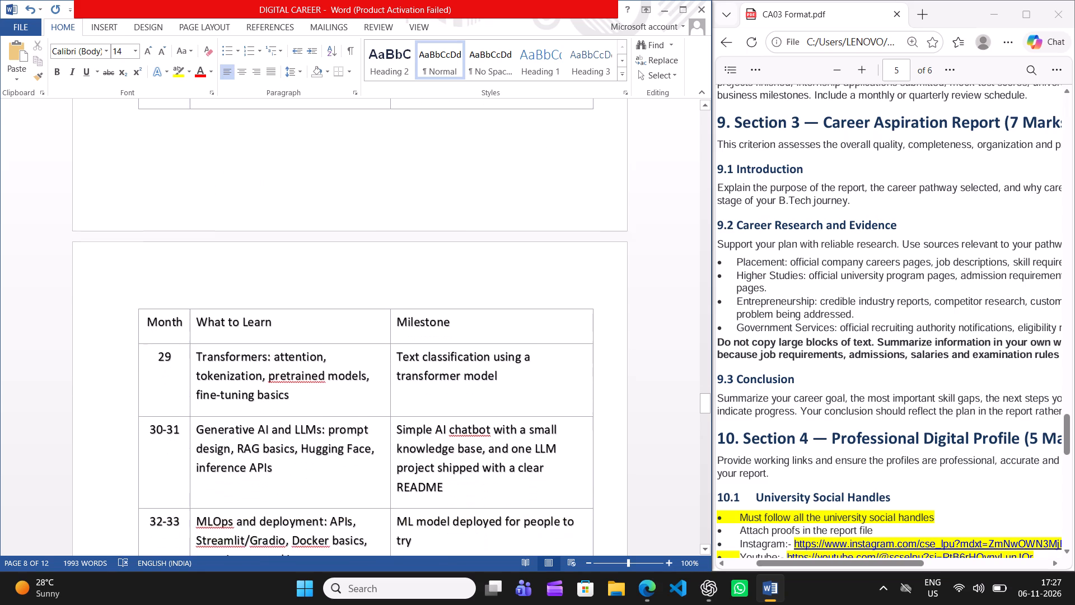
scroll(403, 370, down, 3)
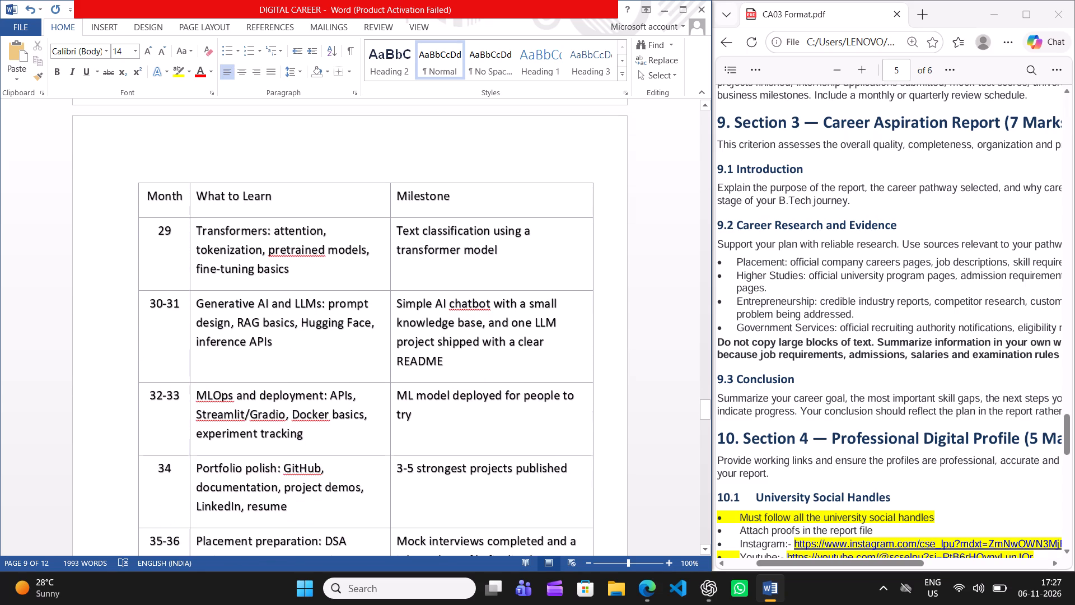
scroll(403, 370, down, 3)
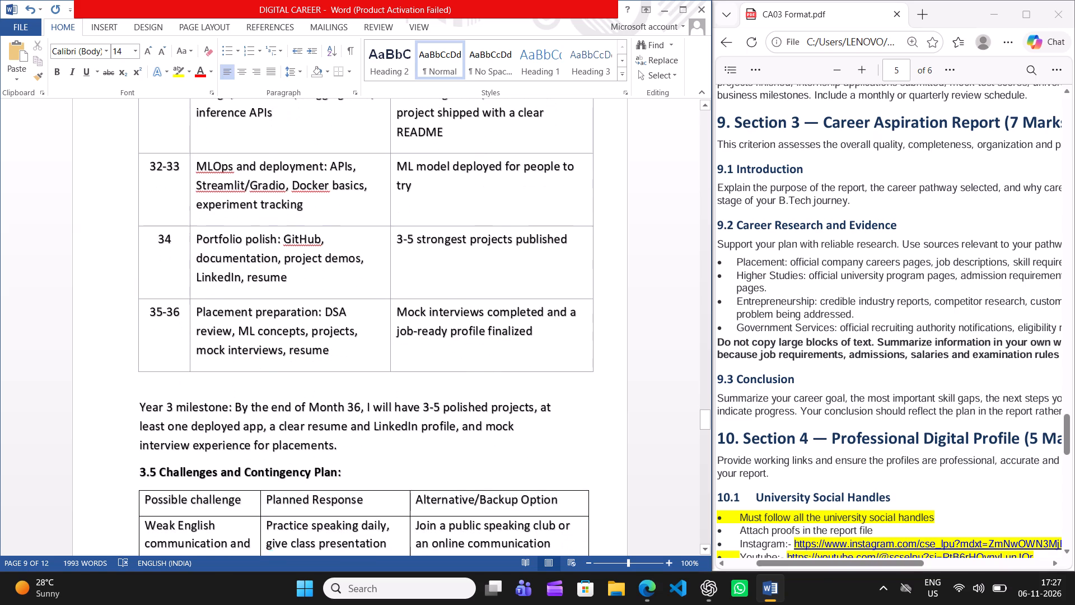
scroll(403, 370, down, 3)
Capitalise the video site's name to "Youtube" in the Mathematics for AI/ML row of the section 3.2 table.
scroll(403, 370, up, 5)
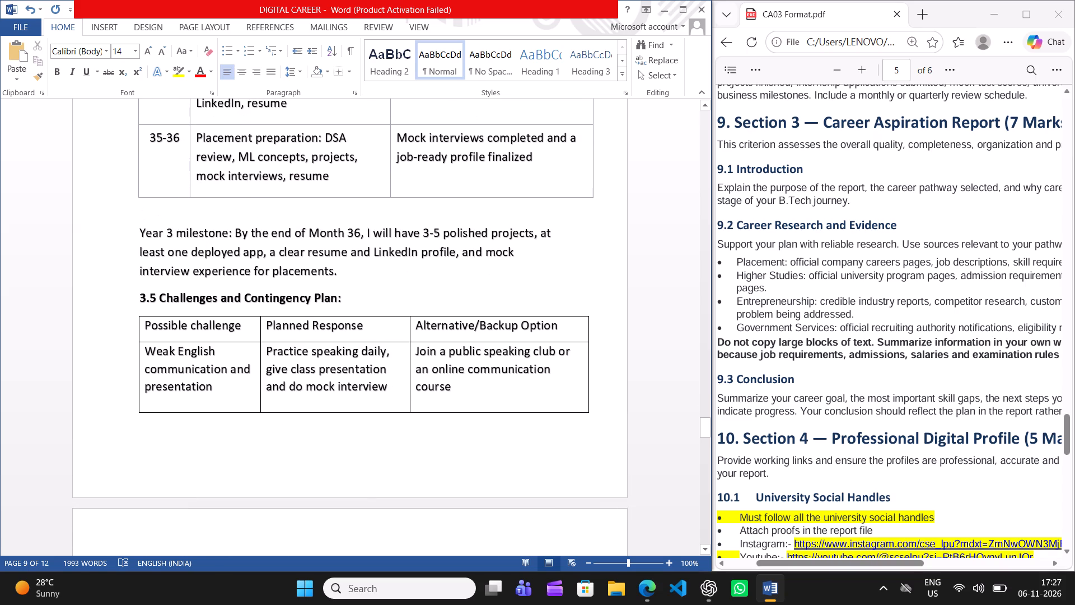
scroll(403, 370, up, 16)
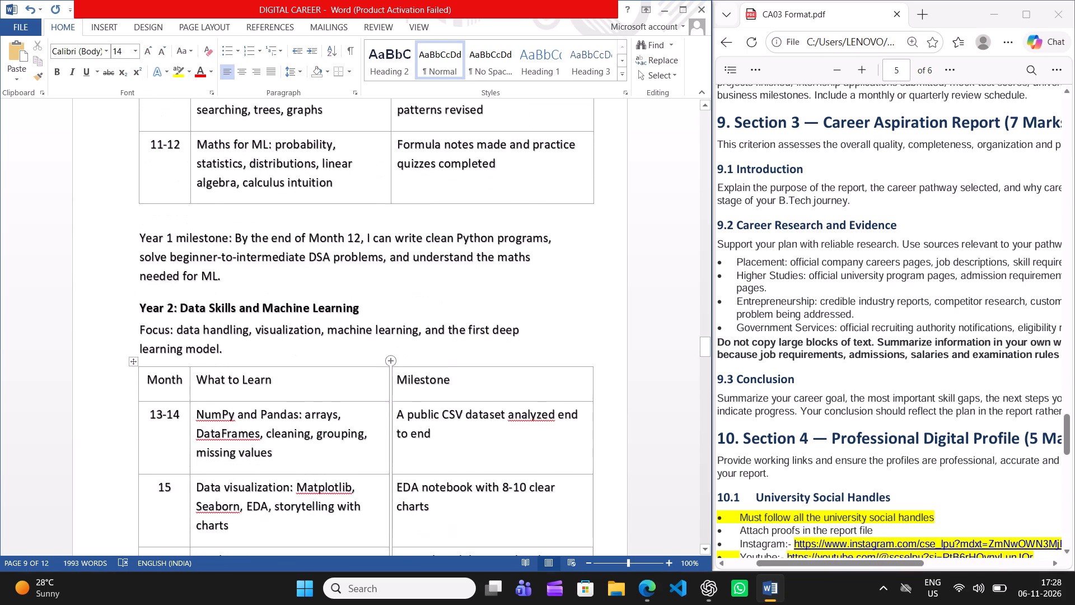
scroll(403, 370, up, 4)
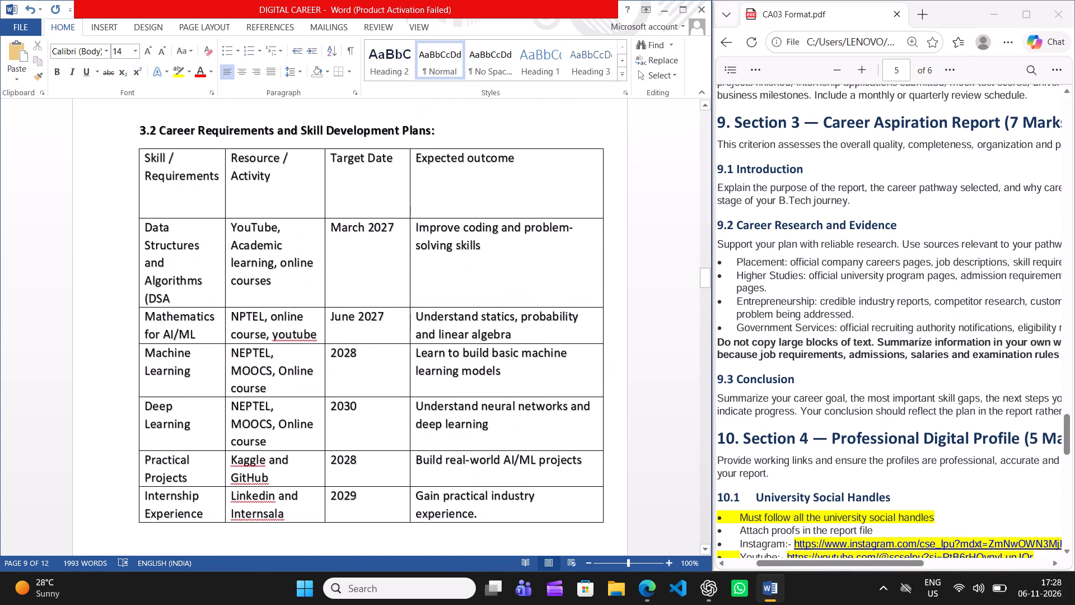
click(278, 337)
key(BackSpace)
key(shift+y)
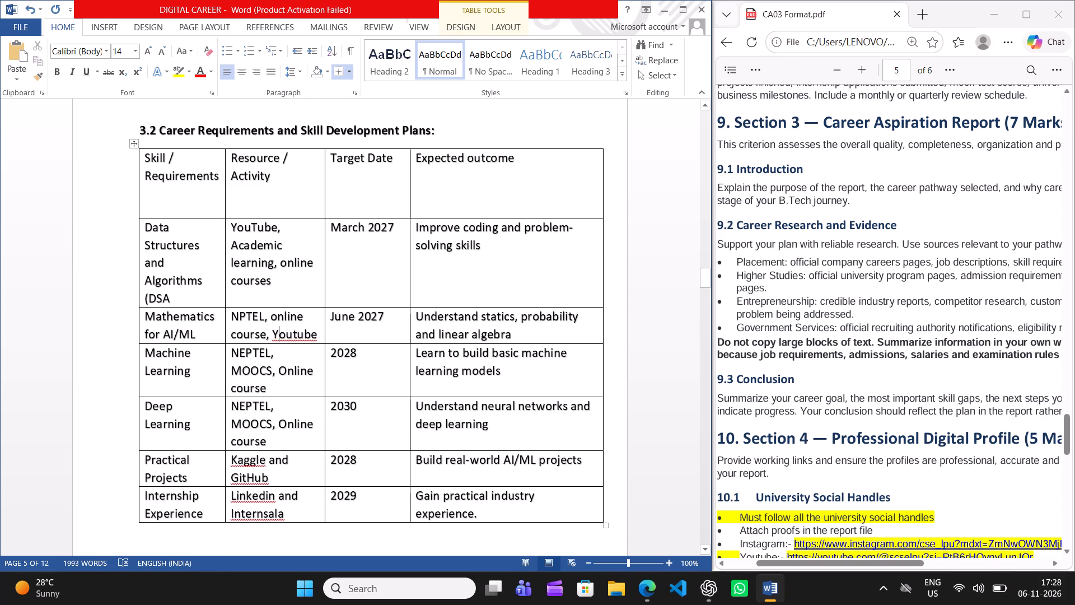
Correct the programming language to "C++" in the experience sentence of section 2, Career Pathway Selection.
scroll(284, 488, up, 9)
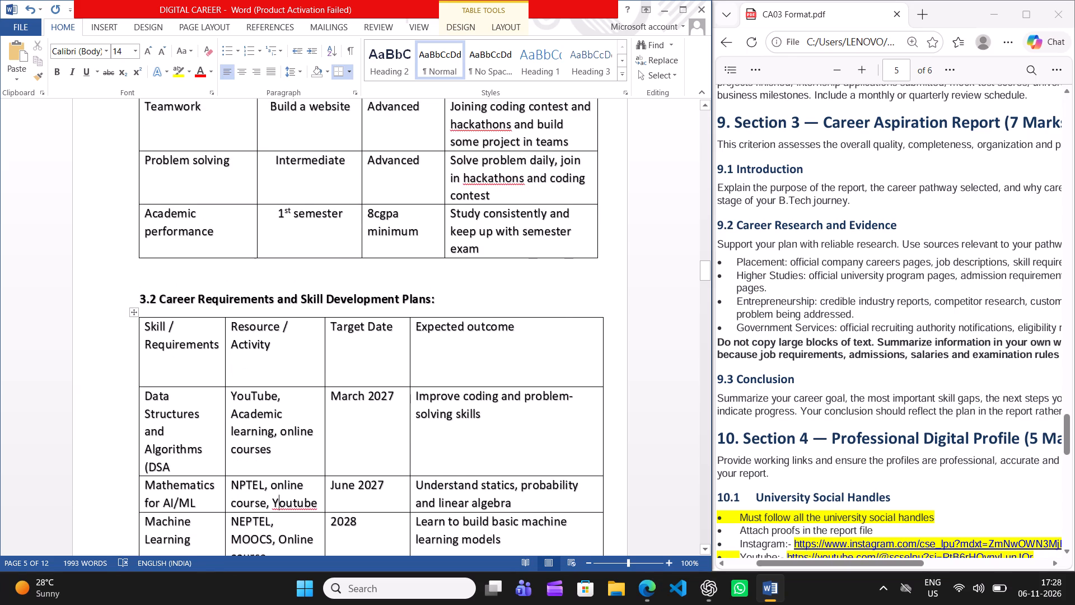
scroll(284, 488, up, 19)
scroll(284, 488, down, 1)
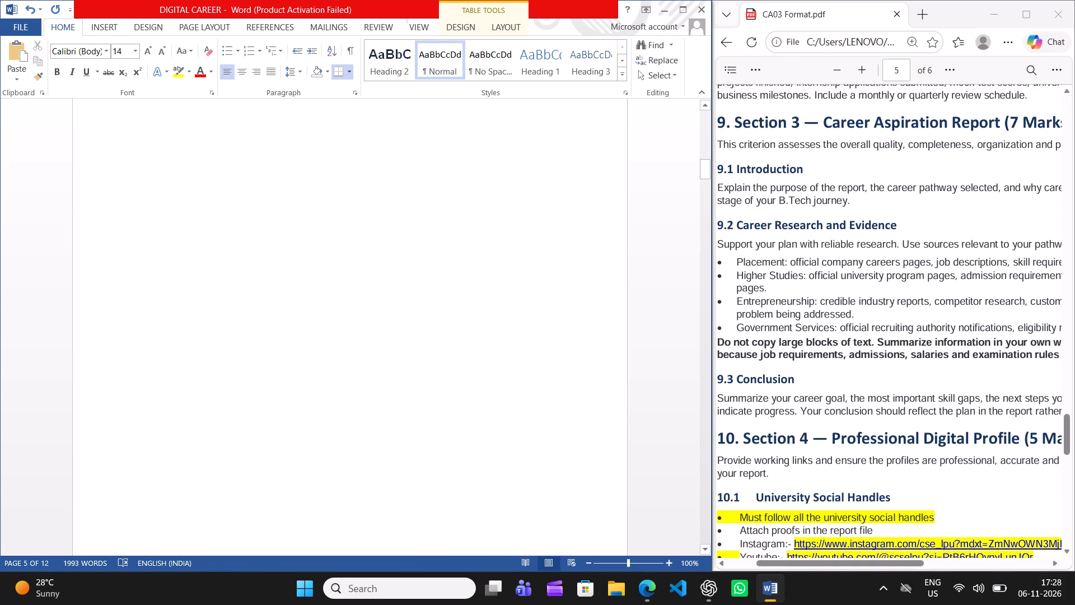
scroll(284, 488, down, 2)
scroll(284, 488, up, 2)
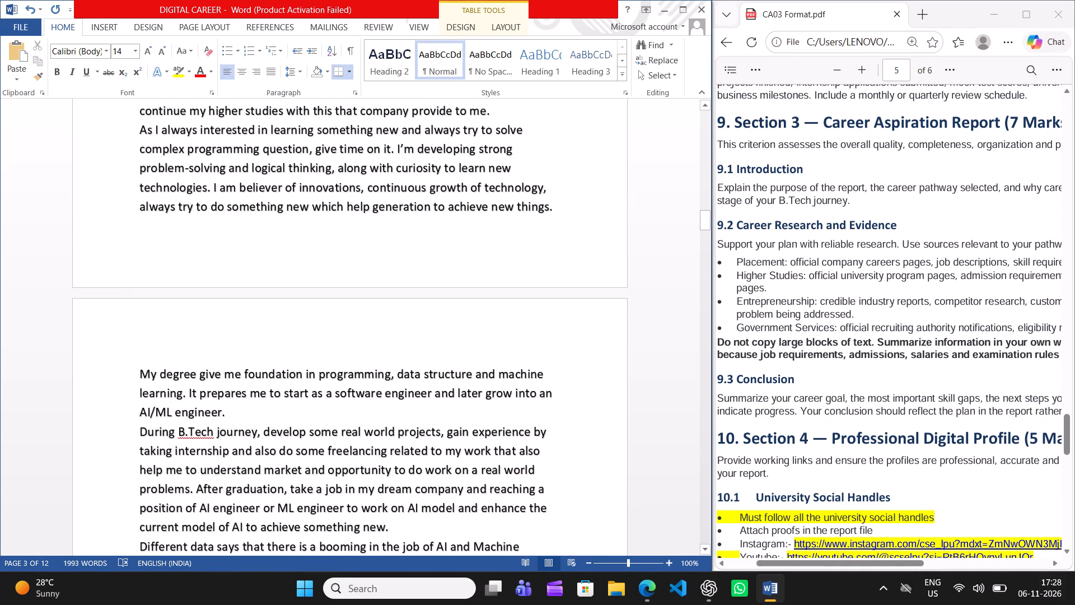
scroll(197, 432, up, 2)
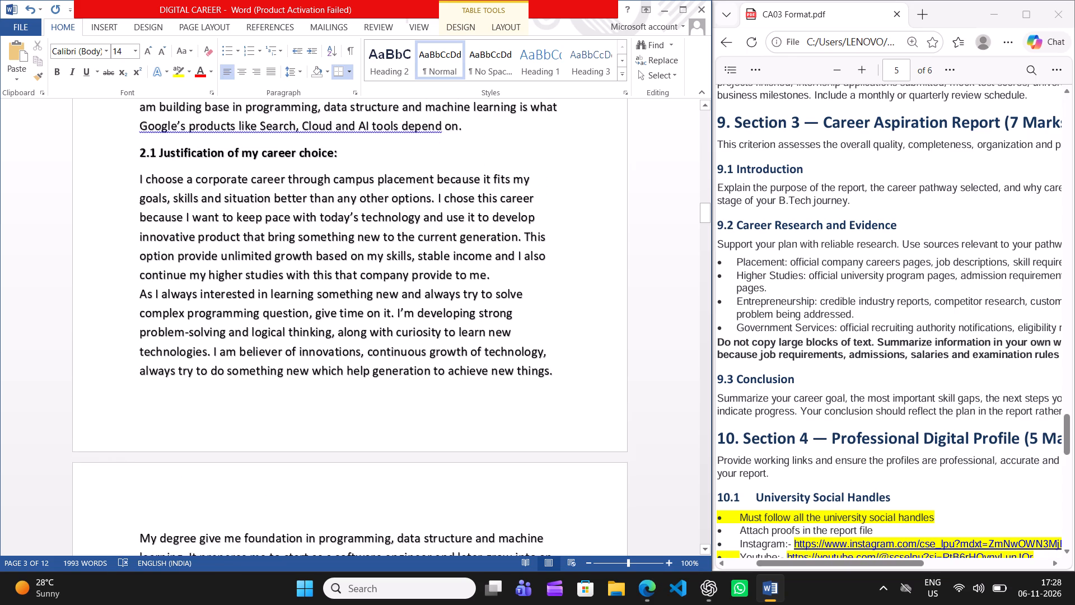
scroll(197, 432, up, 4)
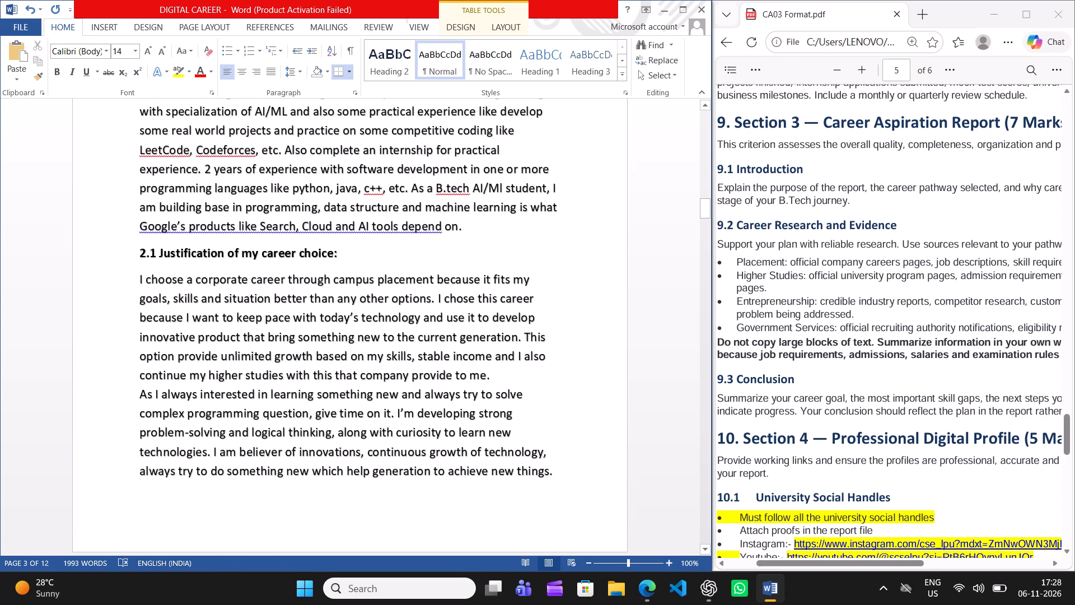
scroll(305, 251, up, 1)
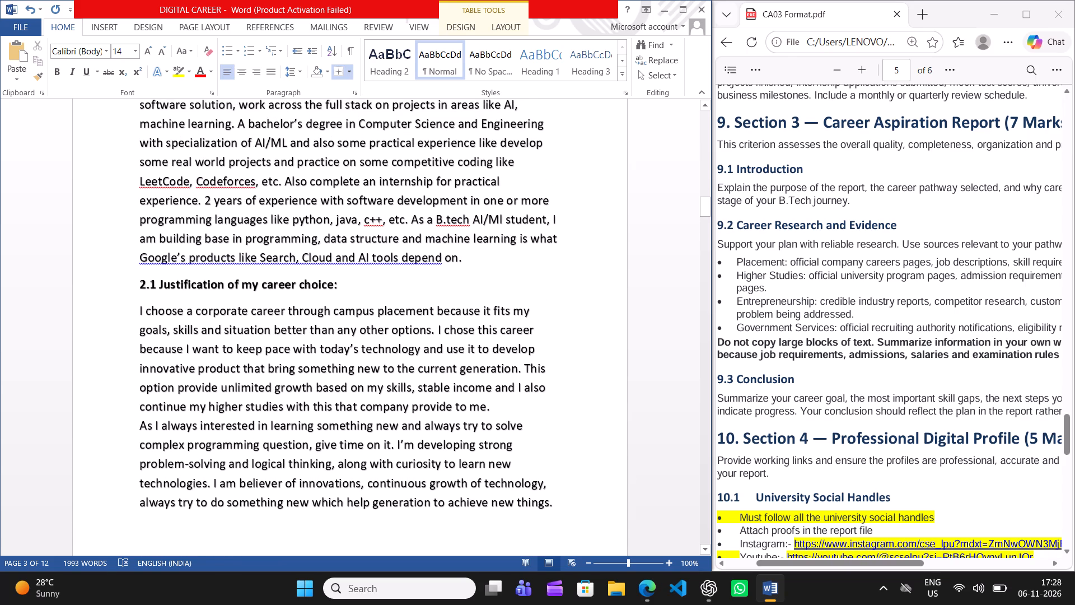
click(366, 218)
key(Right)
key(BackSpace)
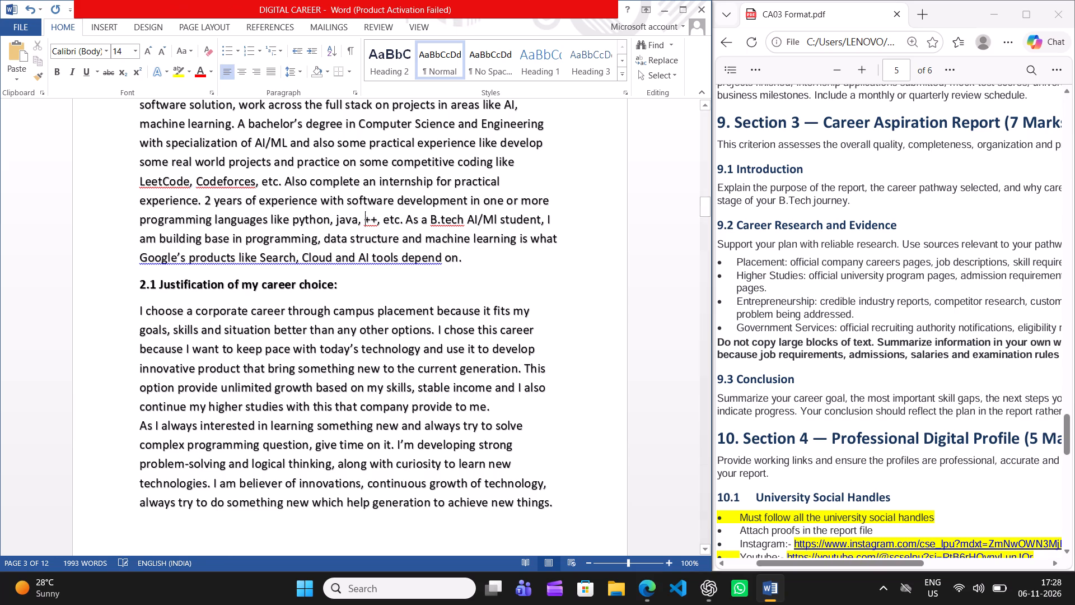
key(shift+c)
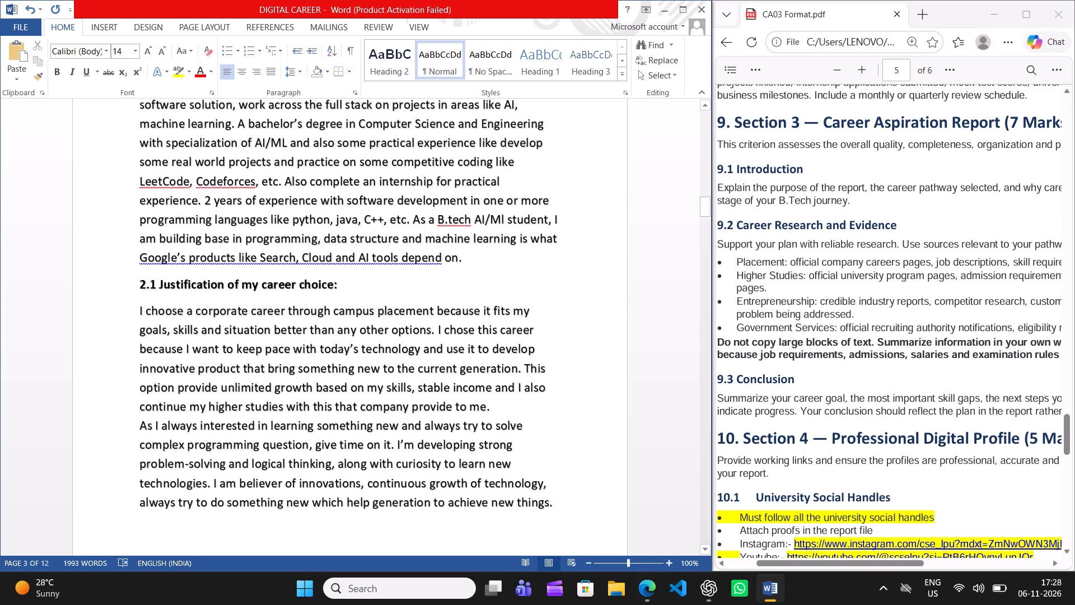
Review the Career Pathway Selection section and the career choice justification in 2.1 for remaining errors.
scroll(493, 305, up, 1)
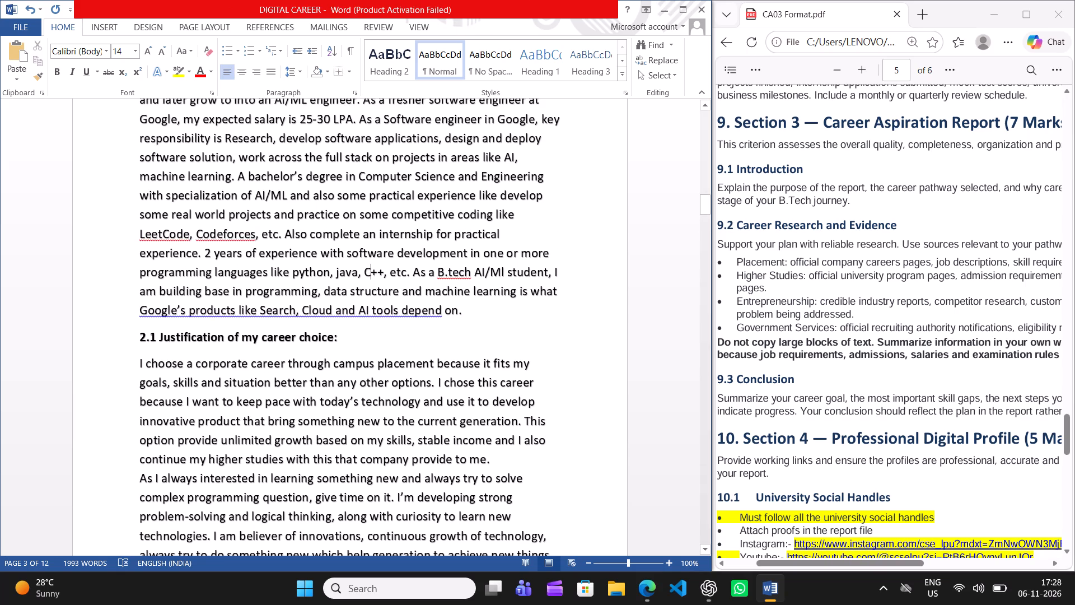
scroll(452, 267, up, 3)
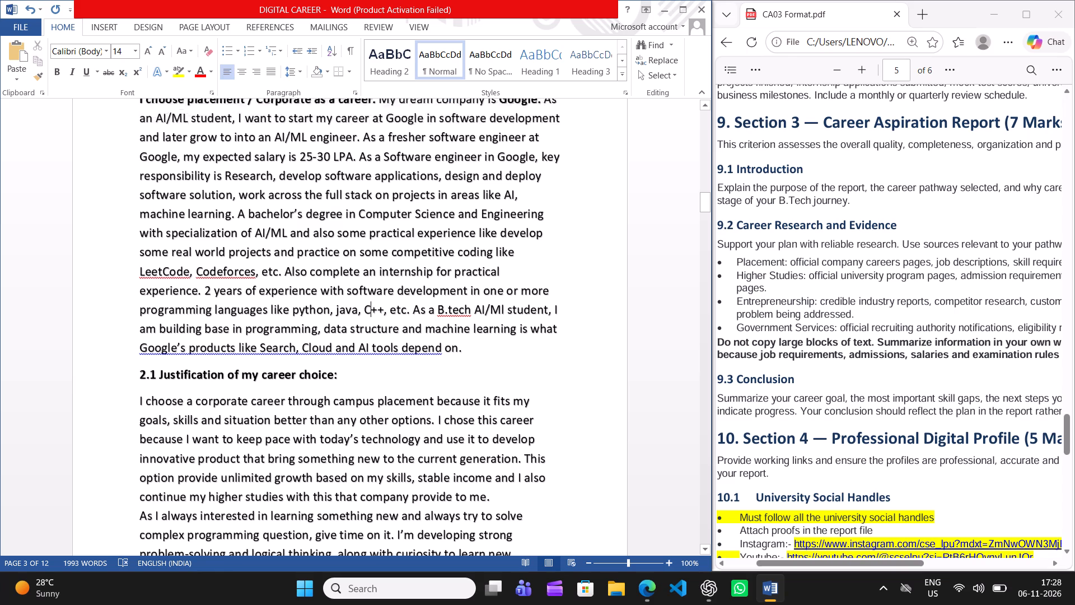
scroll(452, 267, up, 6)
scroll(317, 343, up, 3)
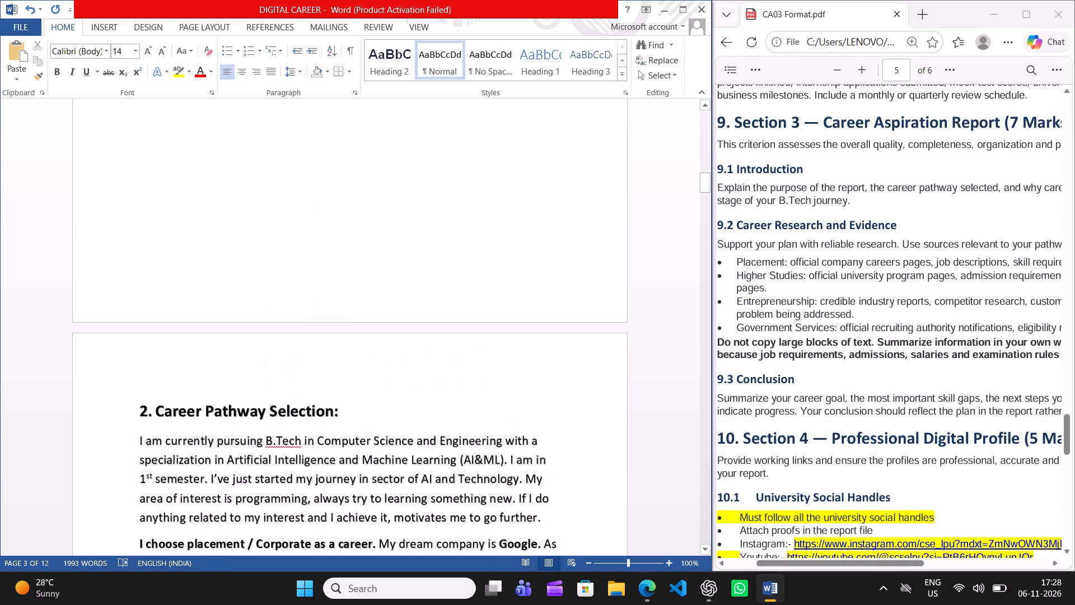
scroll(317, 343, up, 8)
scroll(317, 343, down, 14)
scroll(317, 343, down, 20)
scroll(317, 343, down, 3)
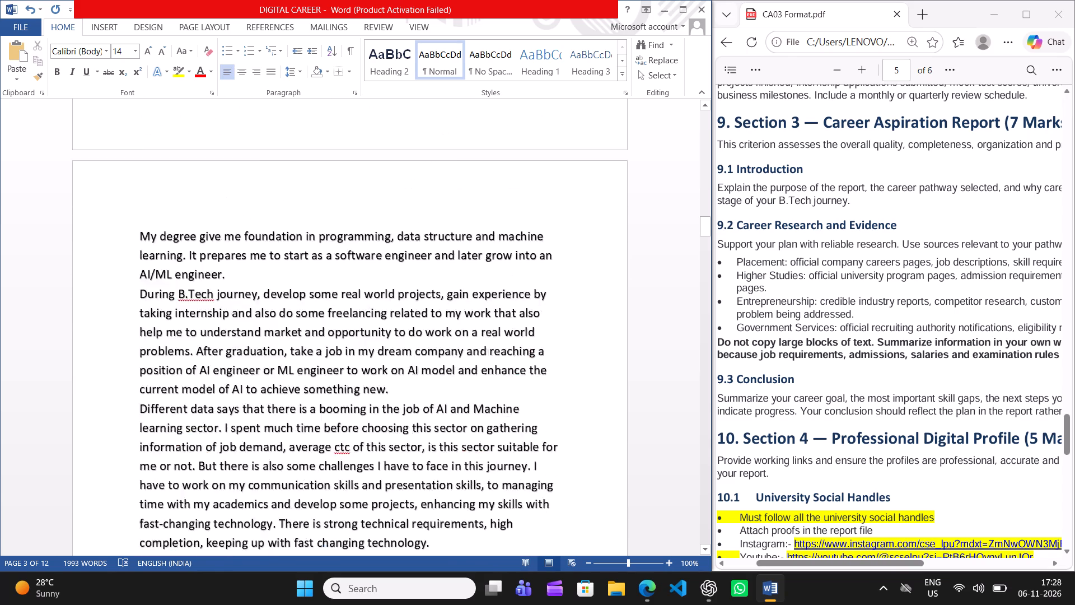
Add the heading "4.2 Conclusion:" on a new line below the "Reference: Google careers, 2026" line.
scroll(317, 343, down, 20)
scroll(317, 343, down, 20)
scroll(317, 343, down, 20)
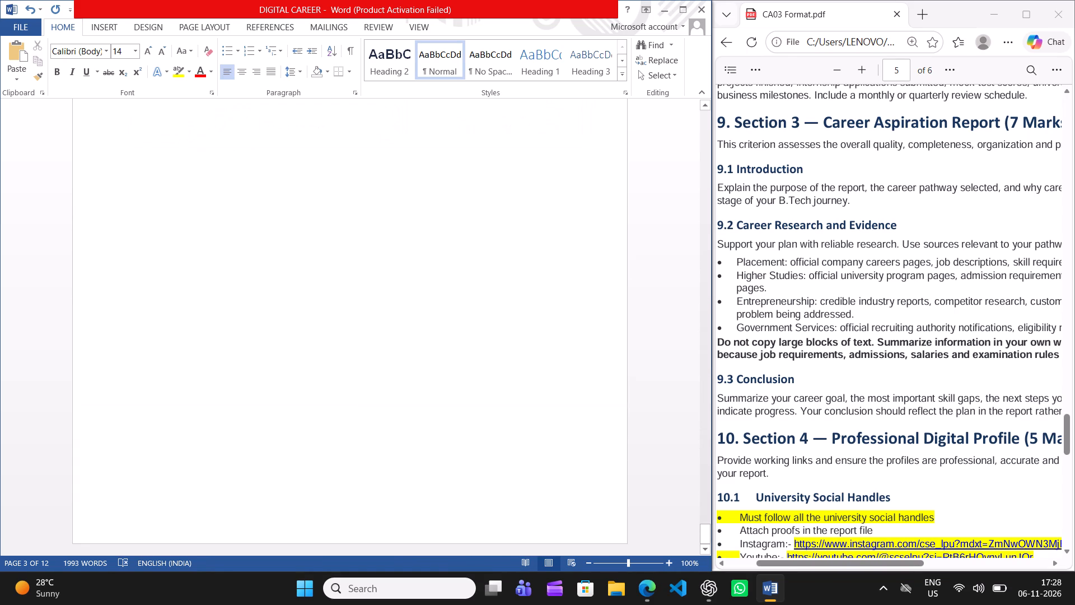
scroll(317, 343, up, 20)
scroll(317, 343, up, 18)
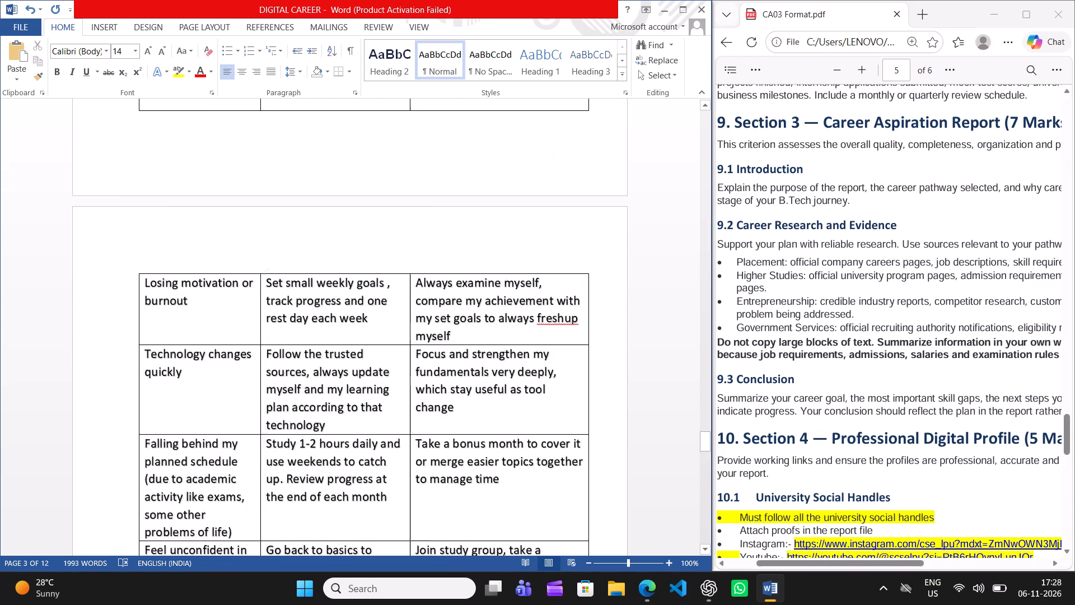
scroll(317, 343, down, 13)
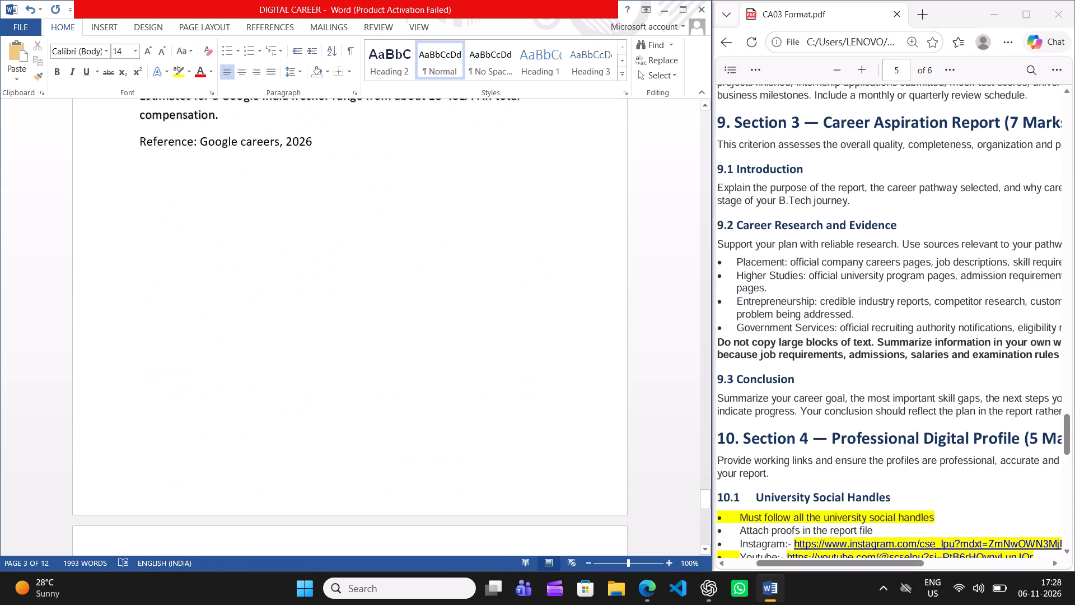
click(334, 142)
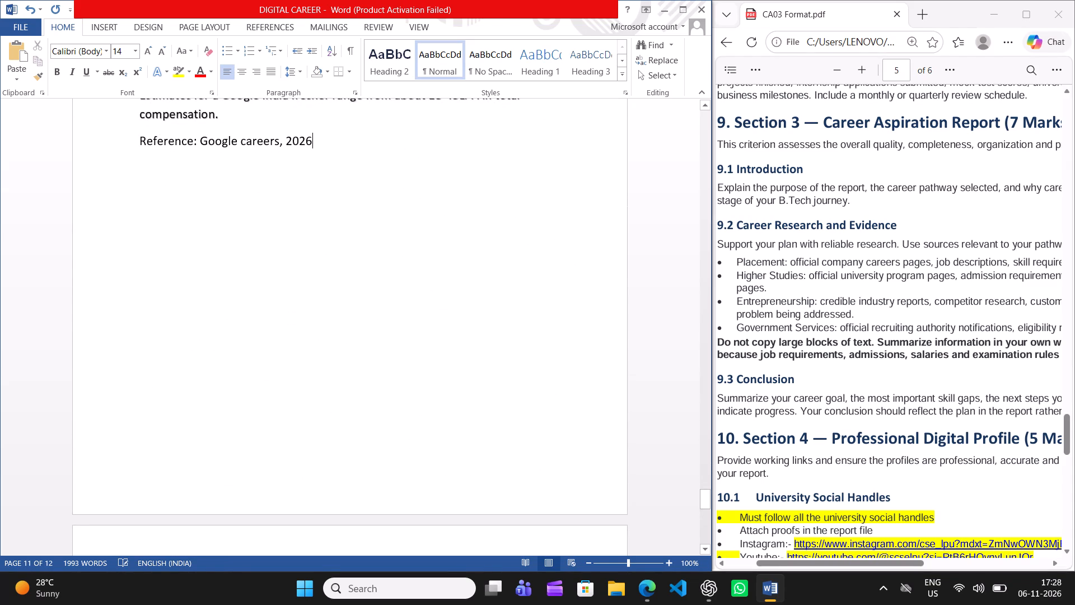
key(Return)
scroll(334, 142, up, 3)
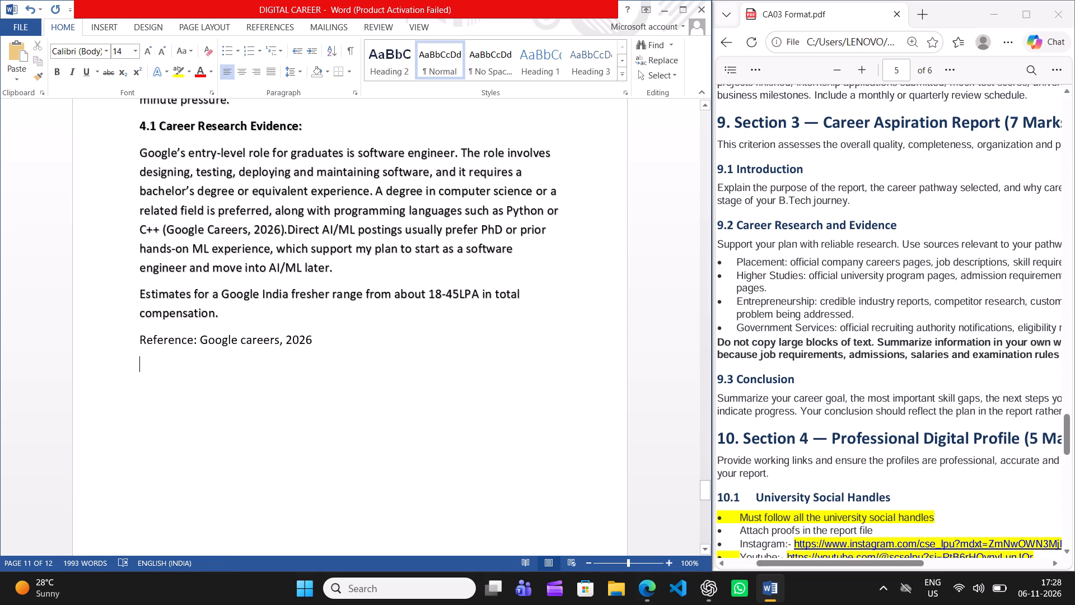
scroll(334, 142, up, 1)
scroll(334, 142, down, 2)
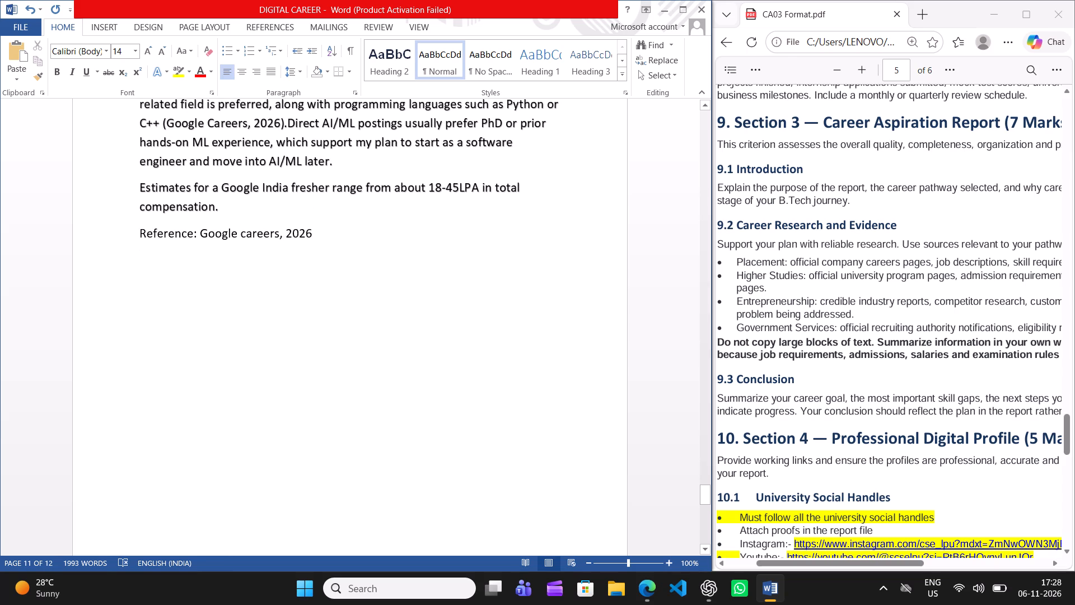
text(4.2)
key(space)
key(shift+c)
key(o)
text(nclusion)
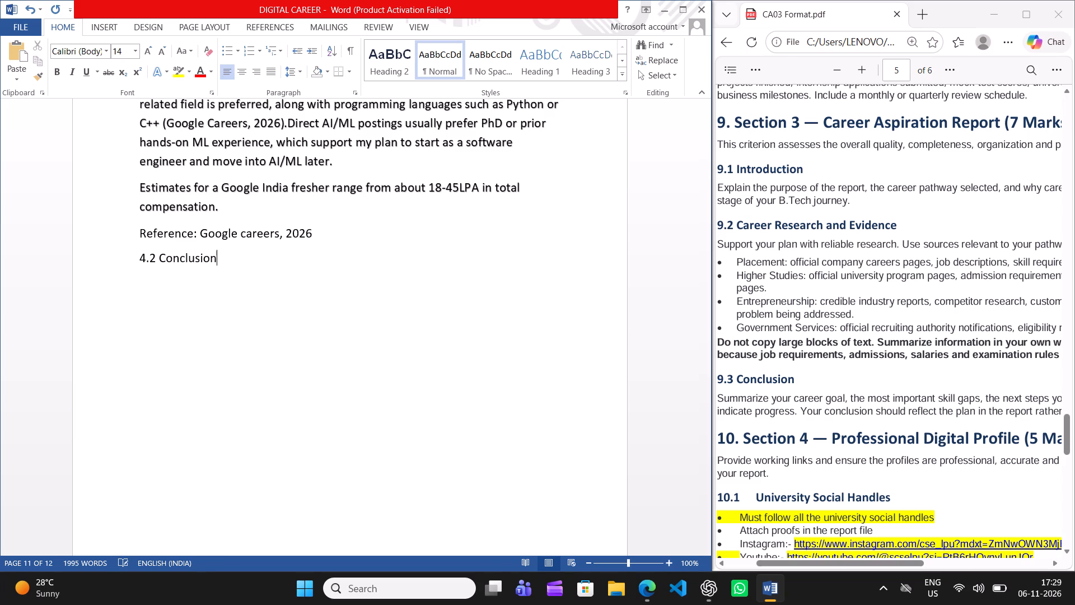
key(shift+colon)
Make the "4.2 Conclusion:" heading bold and start a new non-bold paragraph beneath it.
drag(225, 262, 176, 267)
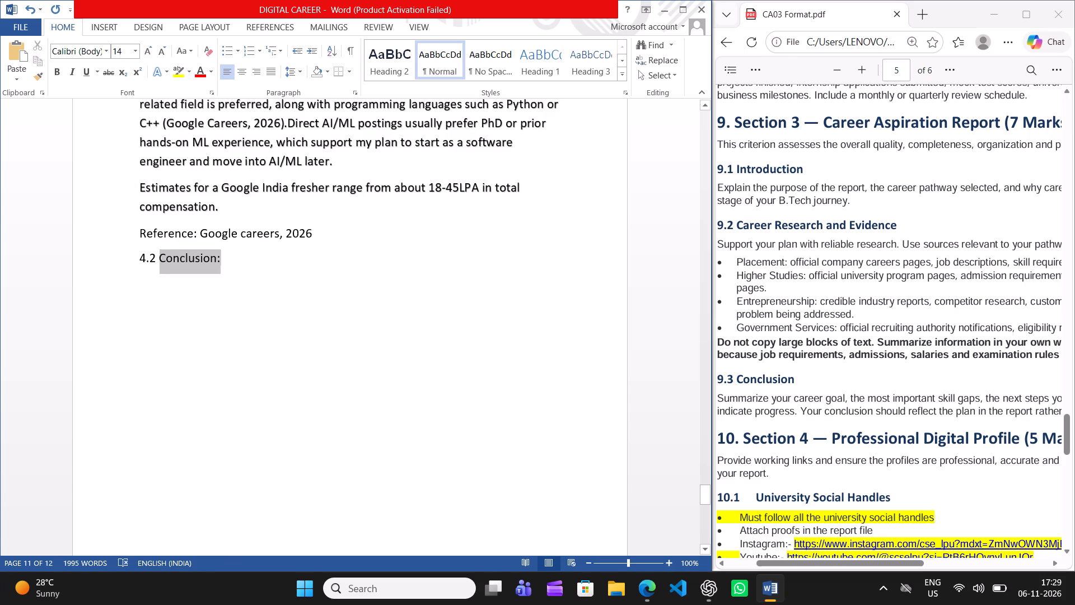
drag(176, 267, 142, 262)
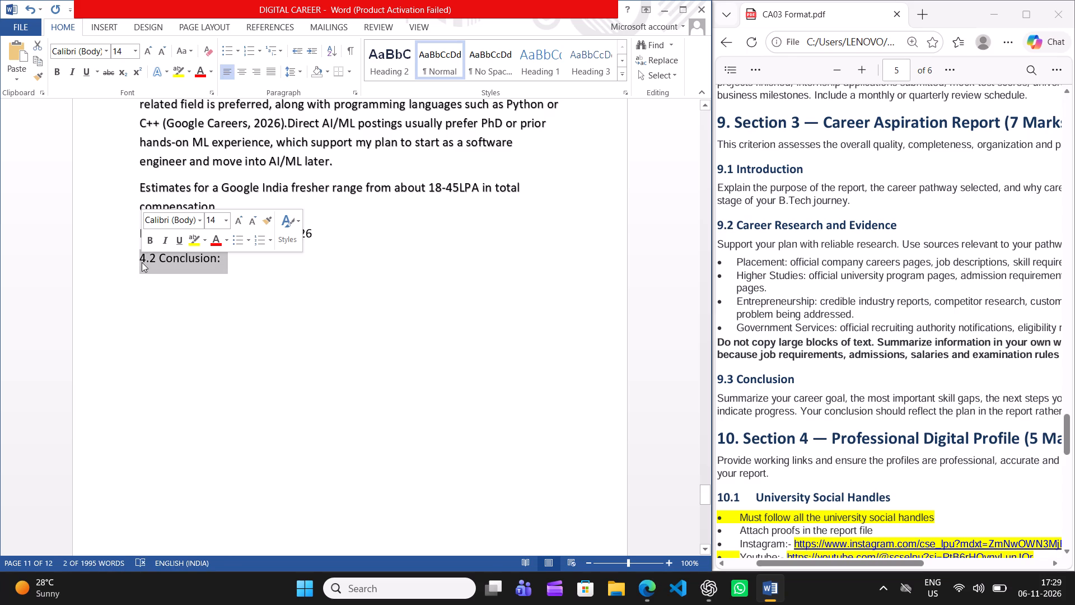
click(221, 217)
click(151, 246)
click(317, 318)
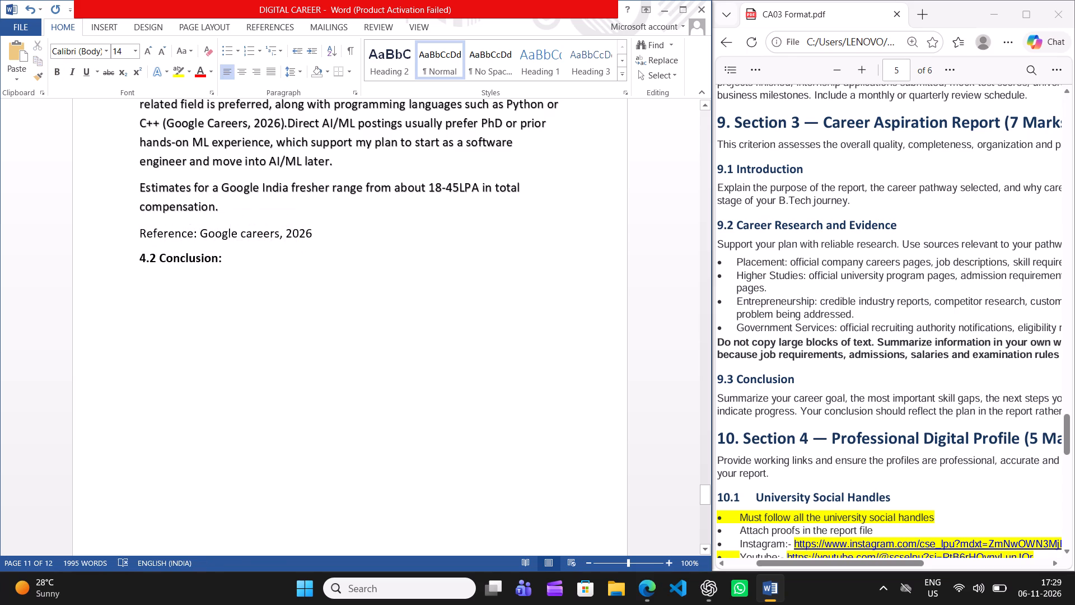
click(235, 269)
click(56, 67)
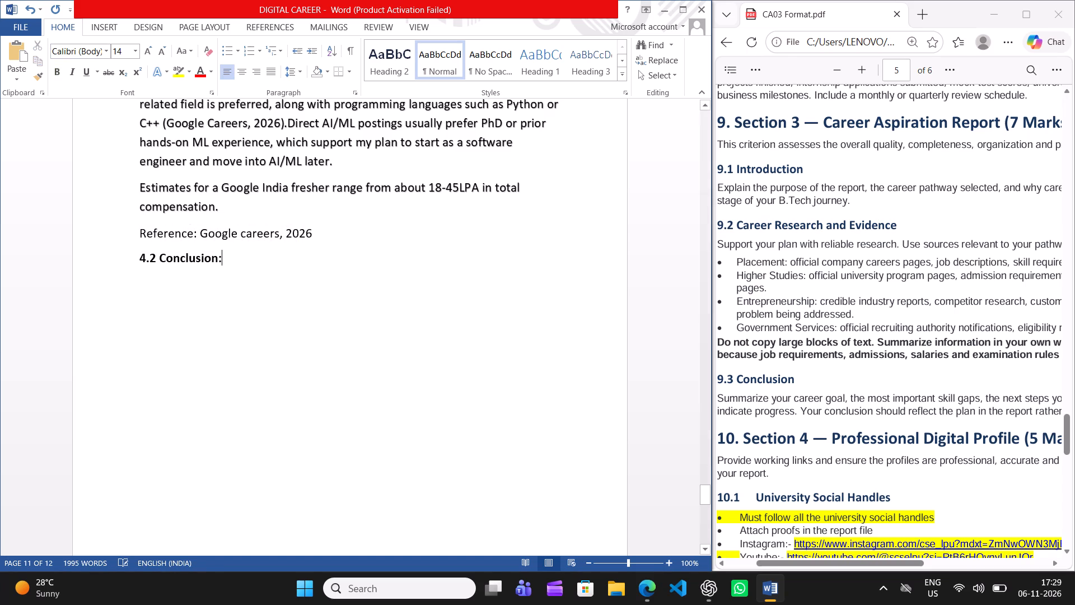
key(Return)
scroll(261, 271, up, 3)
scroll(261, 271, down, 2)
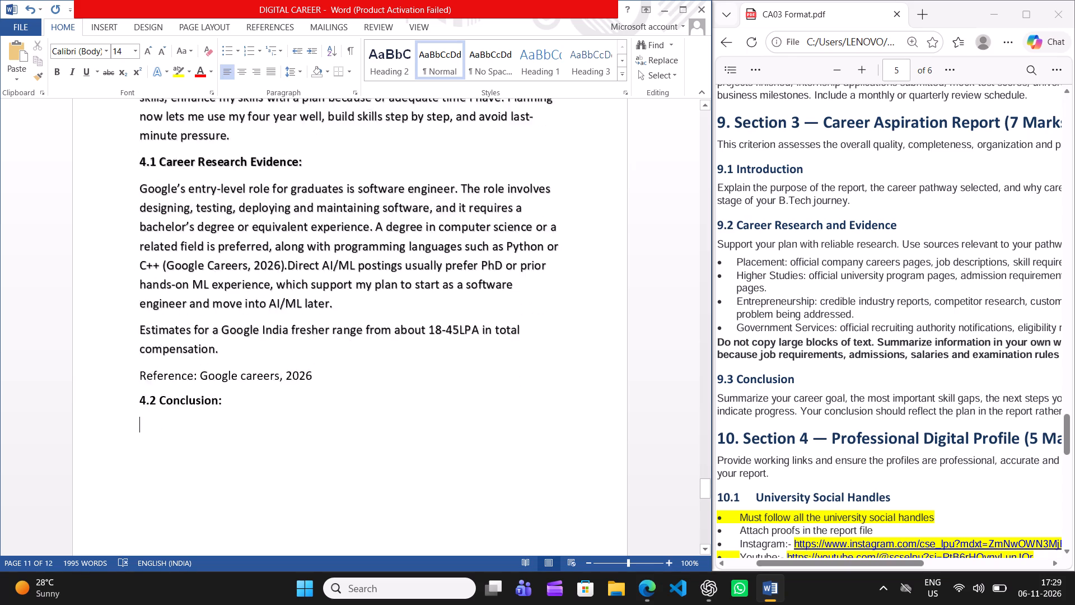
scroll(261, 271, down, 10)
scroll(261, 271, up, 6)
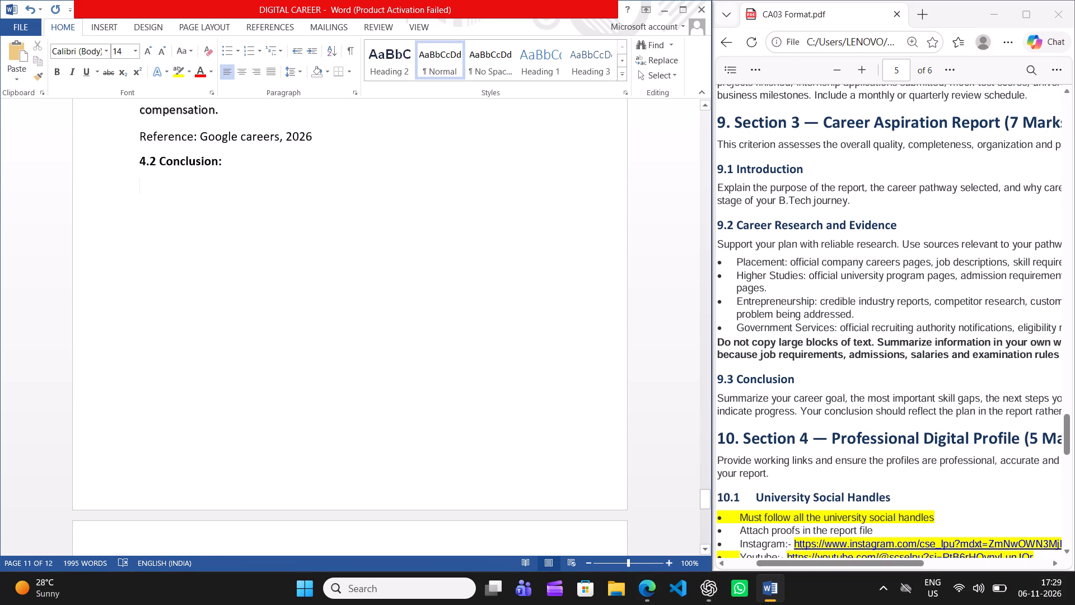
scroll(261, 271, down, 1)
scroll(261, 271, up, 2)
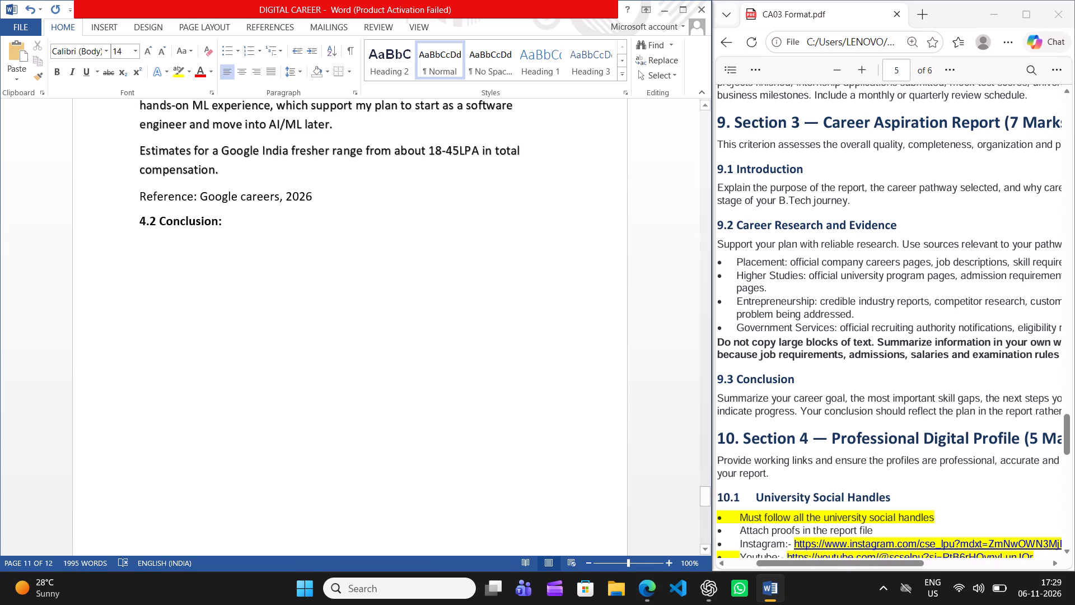
Examine the 9.3 Conclusion requirements and the neighbouring sections in the CA03 Format guide.
scroll(840, 348, down, 2)
scroll(840, 348, up, 1)
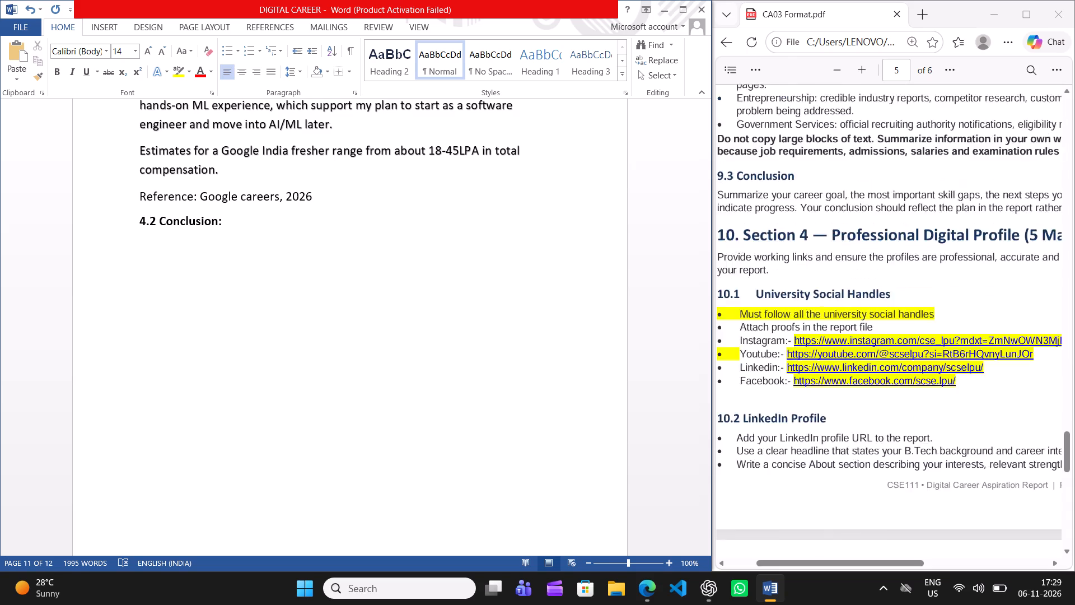
scroll(840, 348, up, 2)
scroll(840, 348, down, 3)
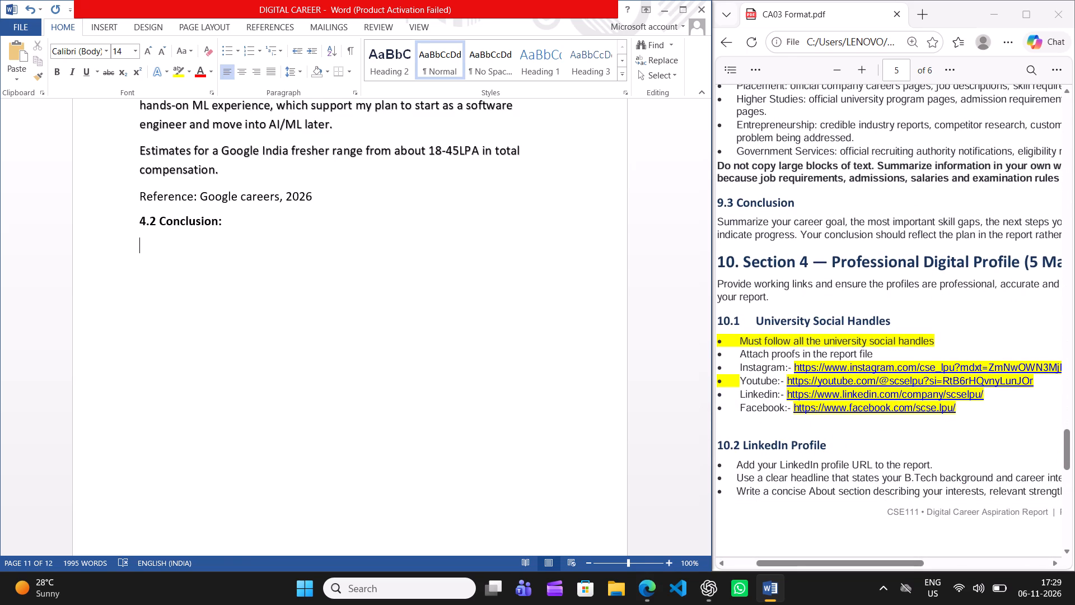
scroll(840, 348, down, 1)
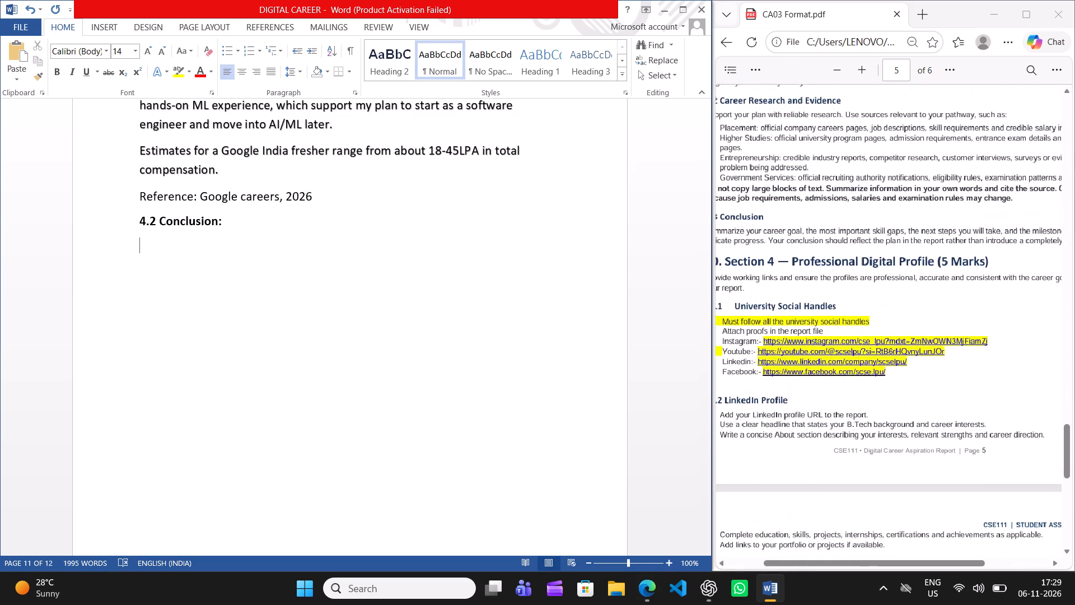
scroll(828, 302, up, 1)
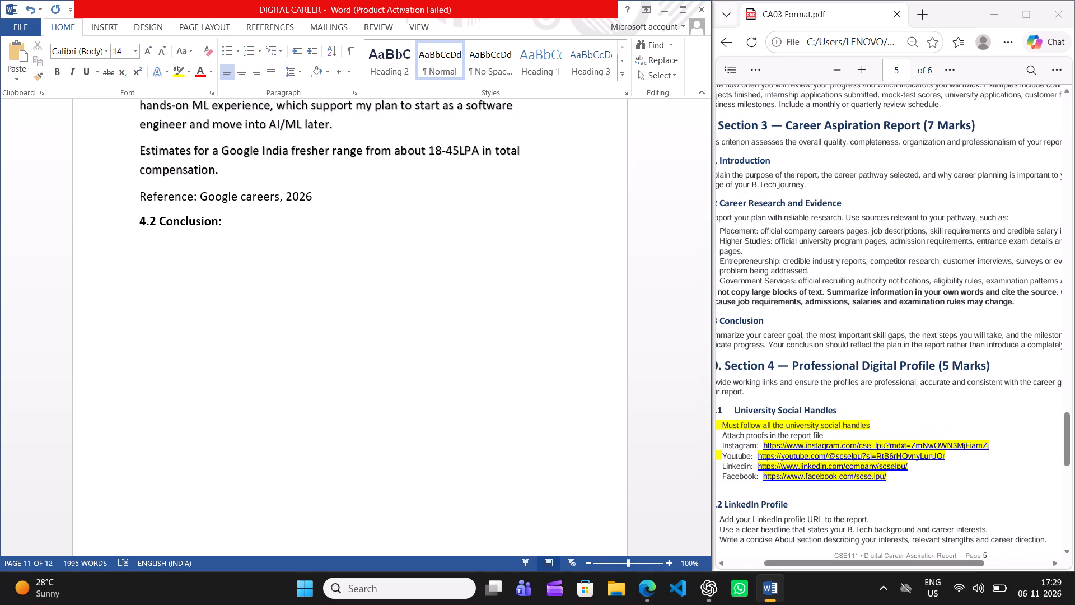
scroll(877, 286, right, 1)
scroll(877, 286, left, 1)
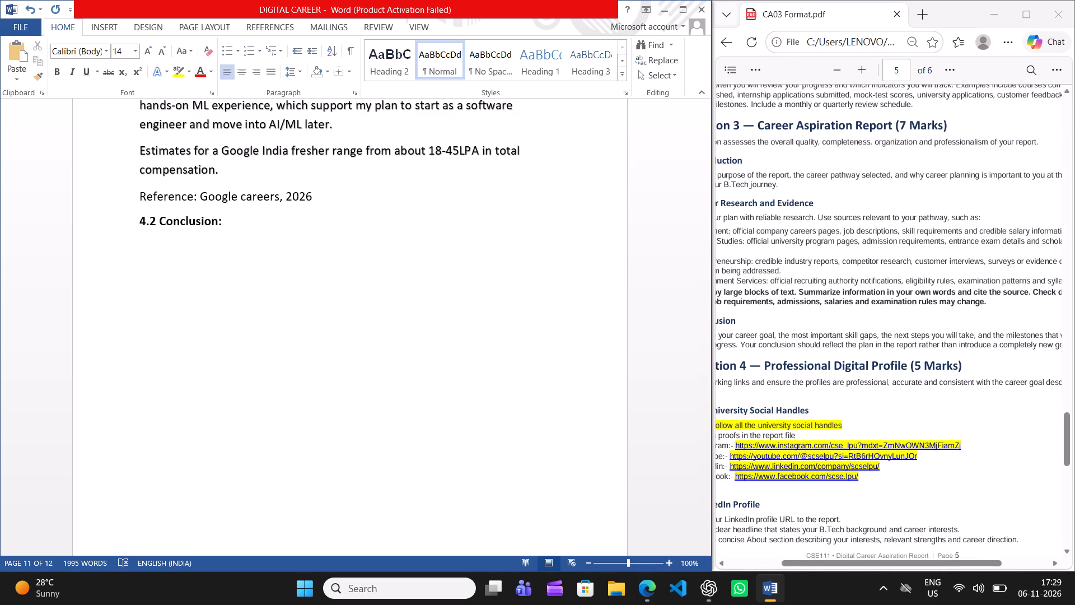
scroll(877, 286, left, 2)
scroll(877, 286, right, 1)
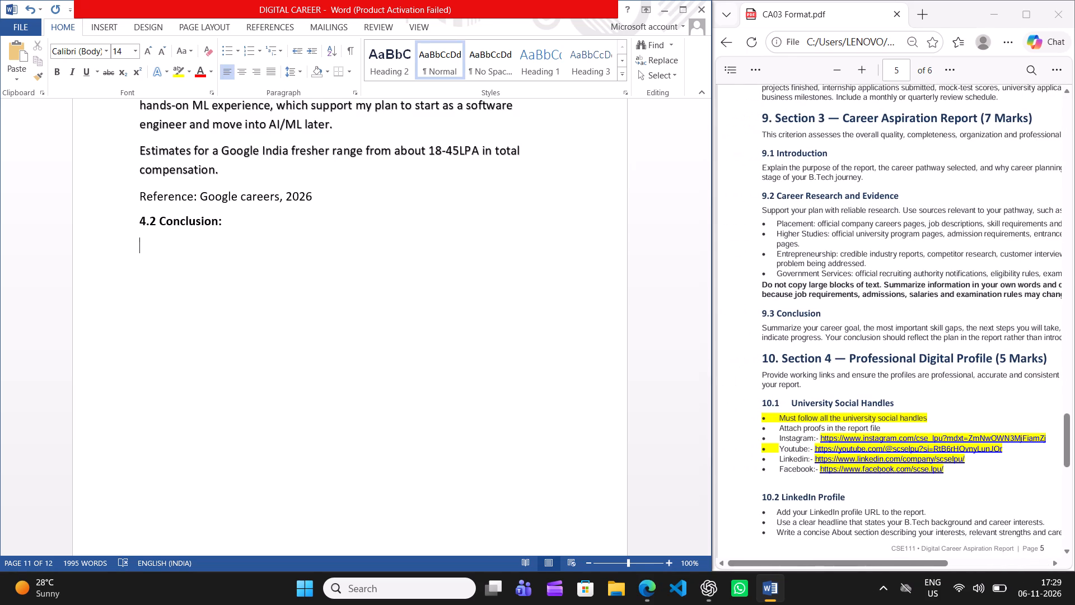
scroll(877, 286, right, 1)
scroll(877, 286, left, 1)
scroll(877, 286, right, 1)
scroll(877, 286, up, 1)
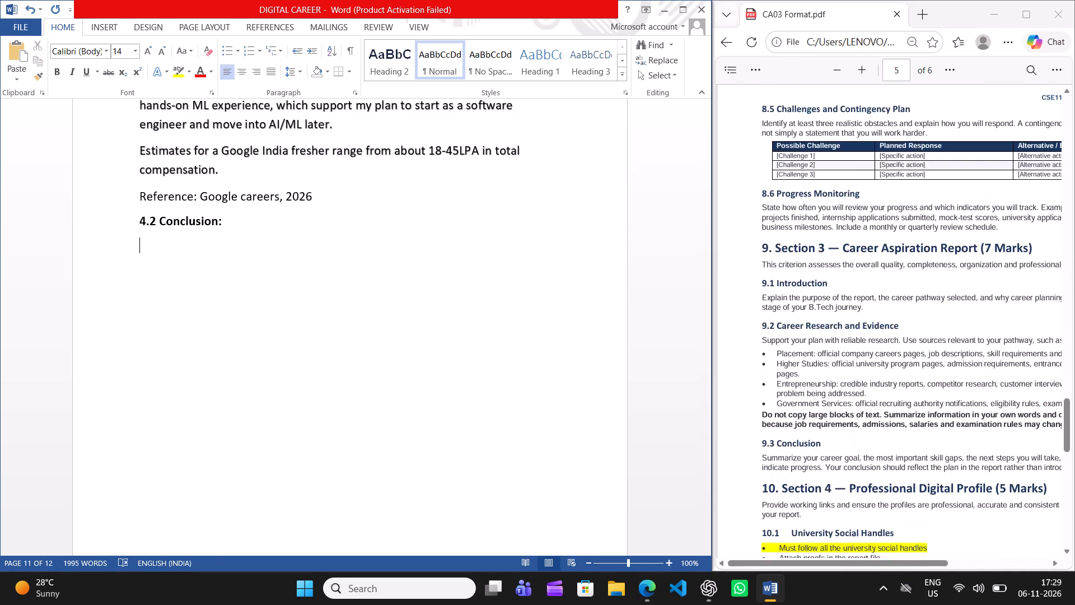
scroll(877, 286, up, 1)
scroll(877, 286, down, 2)
scroll(877, 286, left, 1)
scroll(877, 286, right, 1)
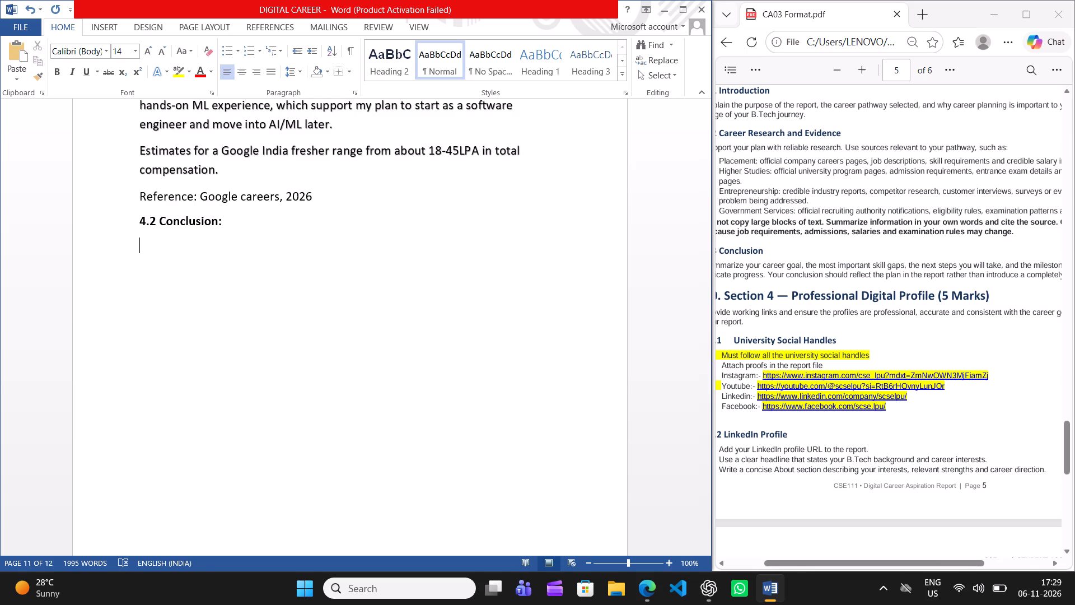
scroll(877, 286, right, 1)
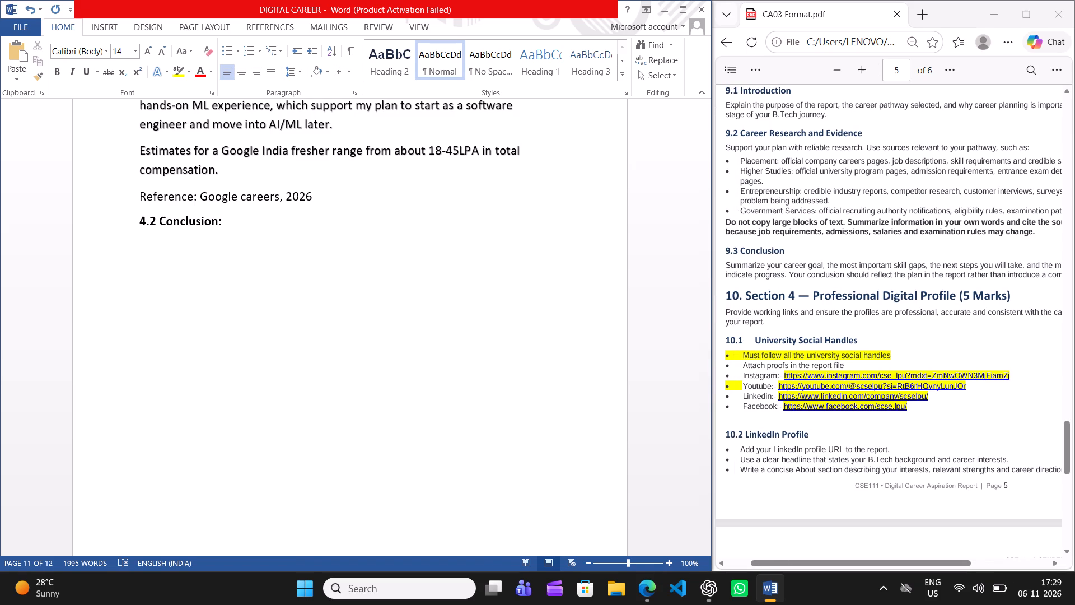
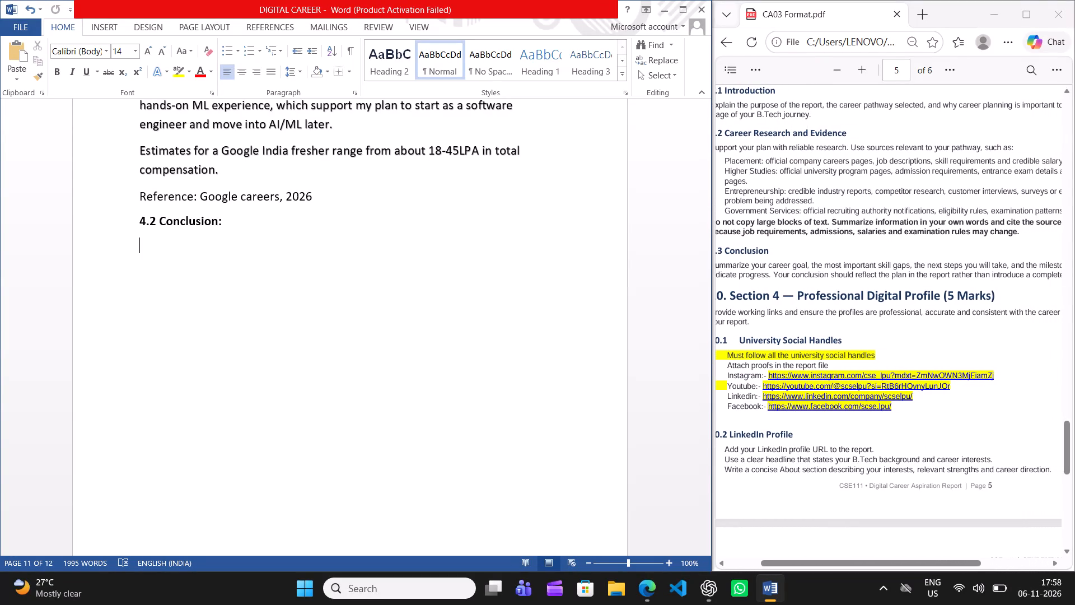
Examine the full text of the 9.3 Conclusion requirements in the CA03 Format guide.
scroll(877, 286, left, 1)
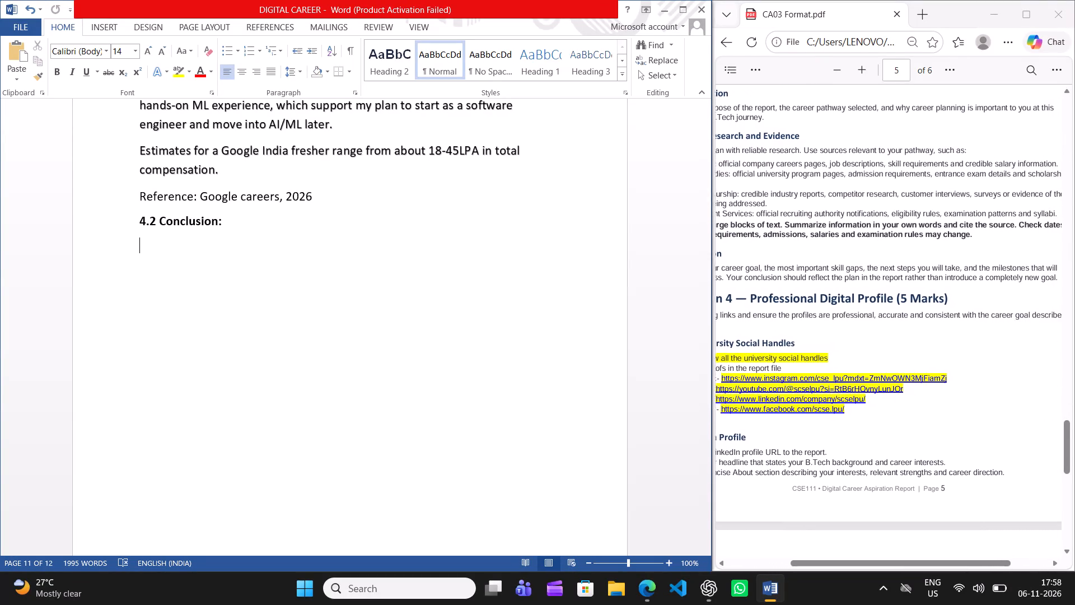
scroll(877, 286, left, 1)
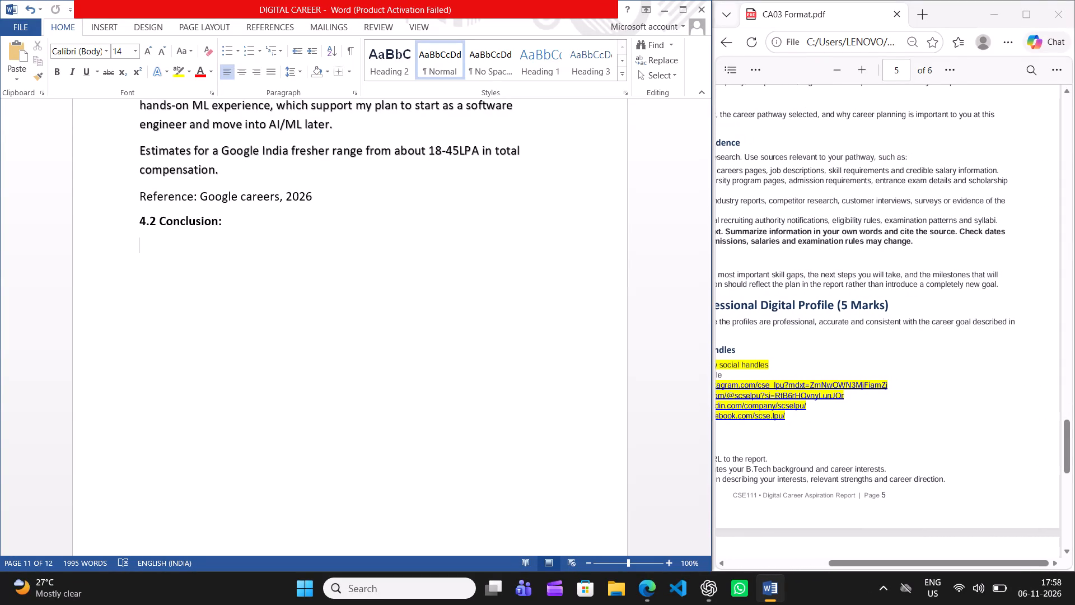
scroll(877, 286, left, 1)
scroll(877, 286, right, 1)
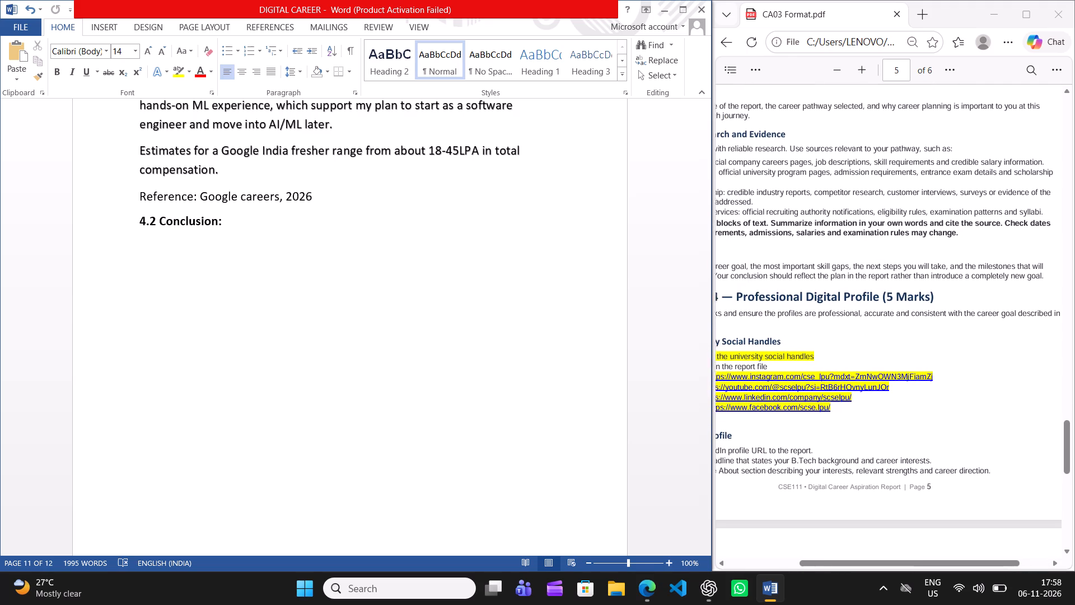
scroll(877, 286, right, 1)
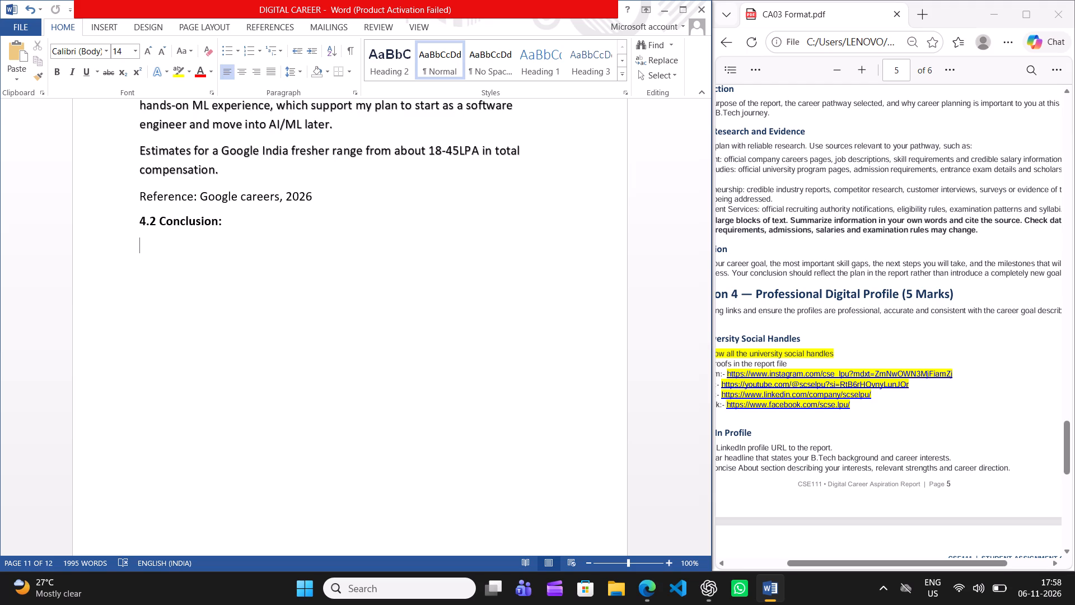
scroll(862, 283, right, 1)
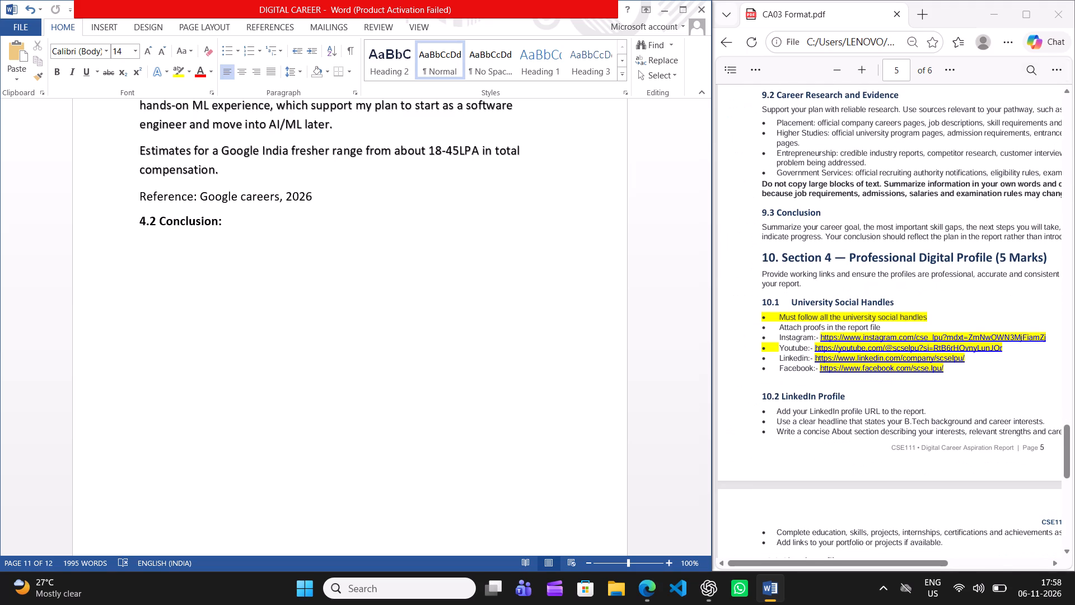
scroll(862, 283, right, 1)
scroll(862, 283, left, 1)
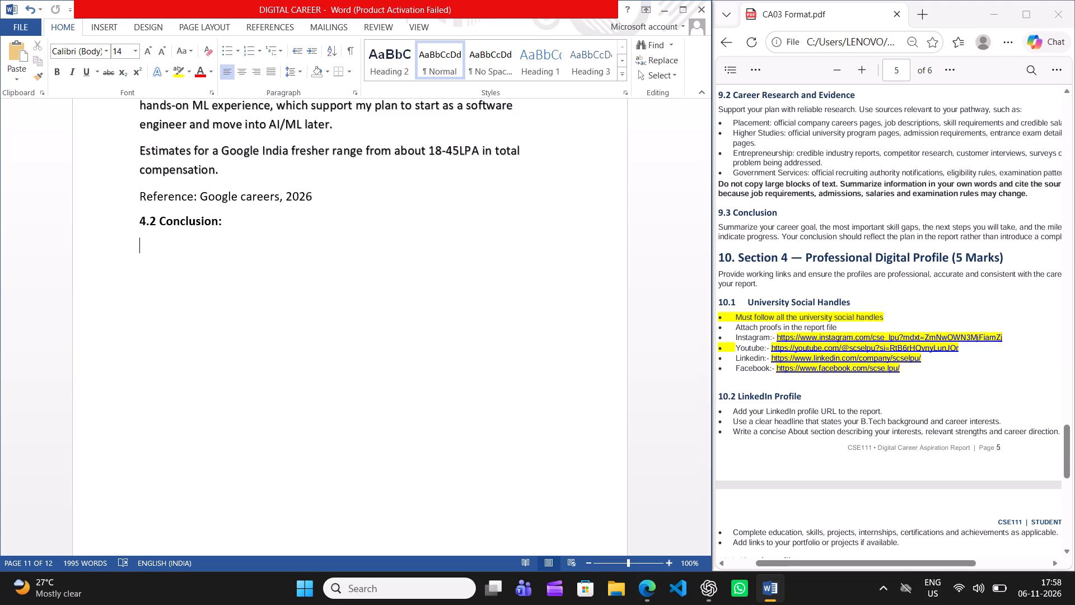
Begin the paragraph under "4.2 Conclusion:" with "My goal is a corporate career through campus placement".
text(My)
key(space)
key(o)
key(equal)
key(BackSpace)
key(BackSpace)
text(goal)
key(space)
text(is a)
key(space)
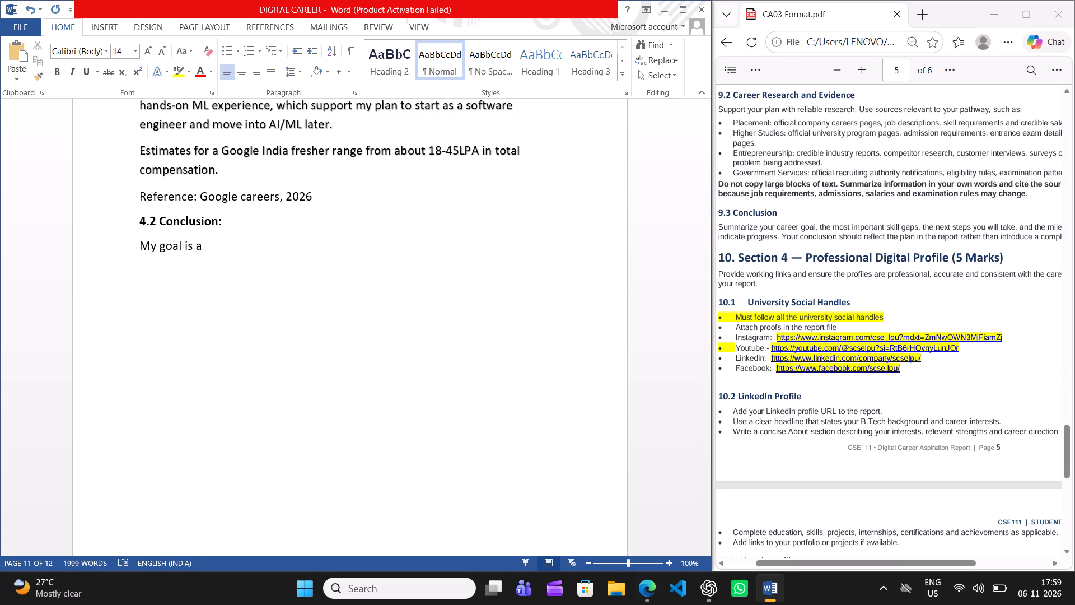
text(cor)
text(porate)
key(space)
text(career)
key(space)
text(through)
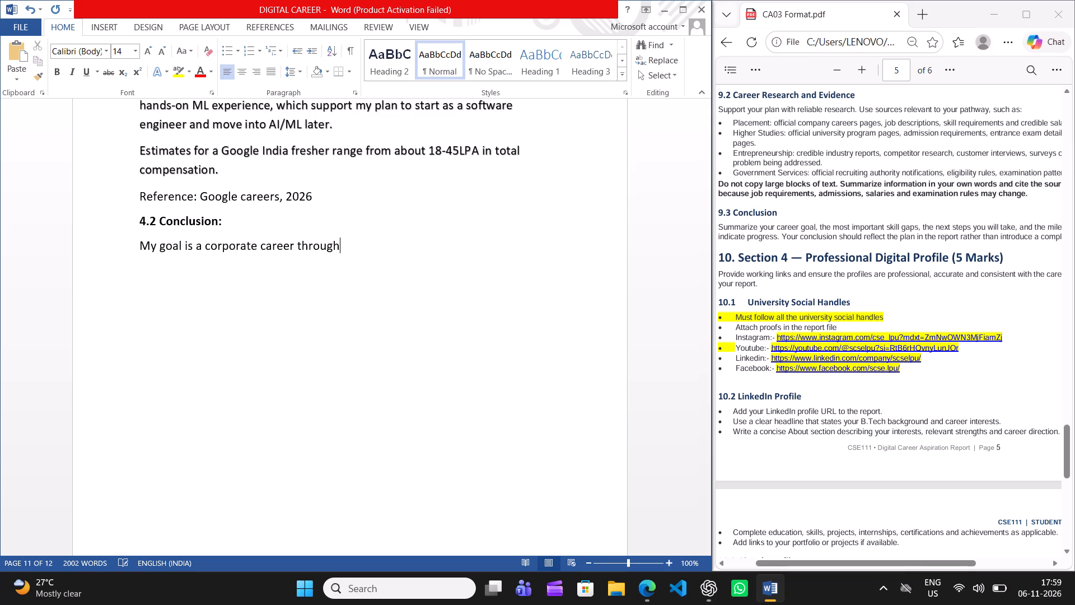
key(space)
text(campu)
text(s placemr)
key(BackSpace)
key(e)
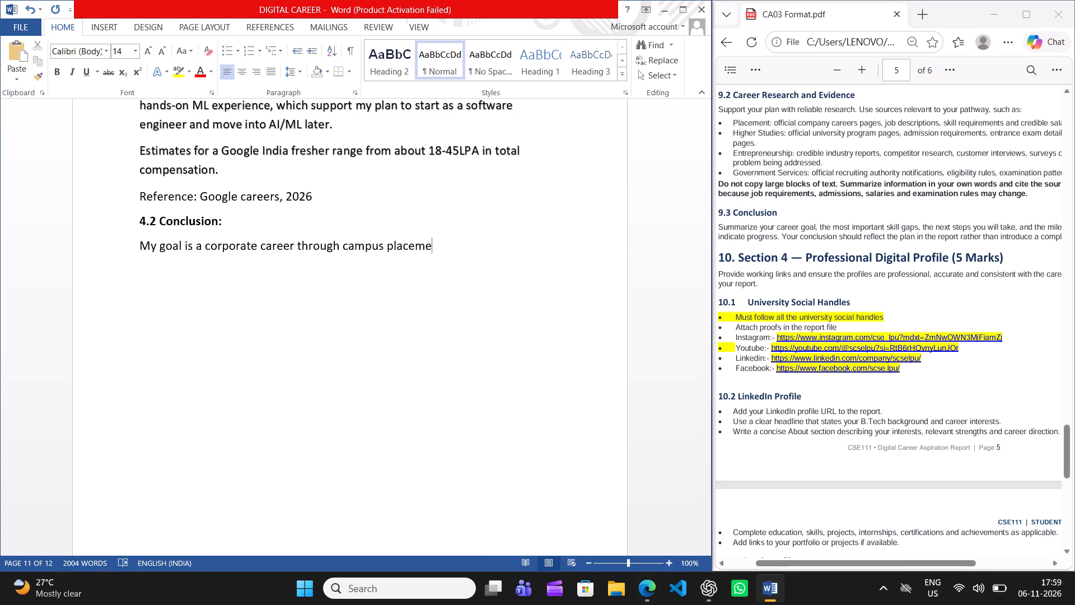
text(ne)
key(BackSpace)
key(t)
Continue the conclusion with ". I plan to start as a software engineer at a company like Google and later grow into an AI/ML engineer.".
text(. I plan to start as a software engin)
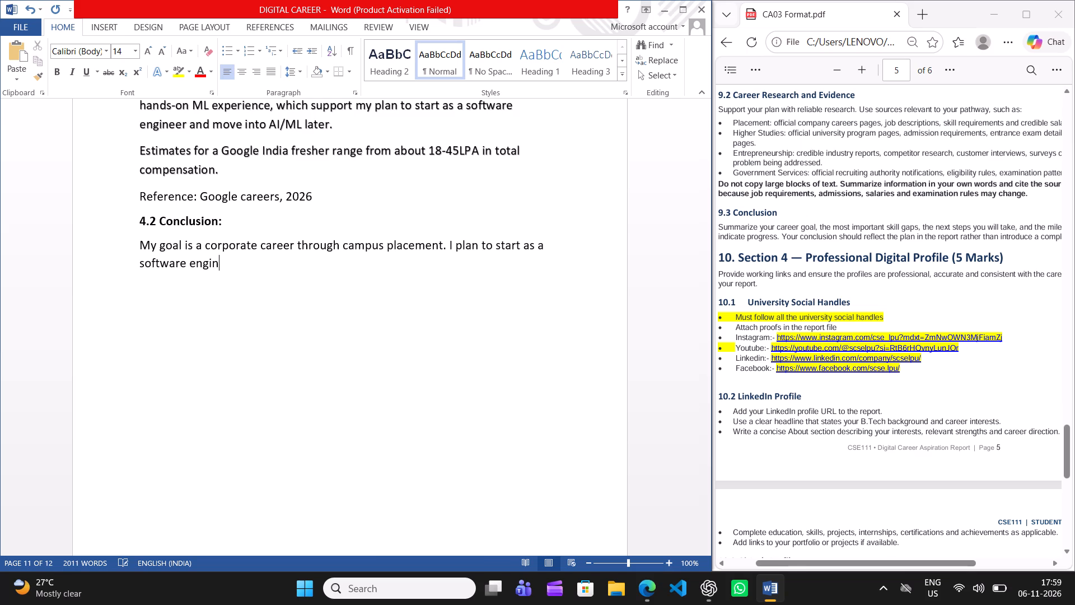
text(eer)
key(space)
text(at a)
key(space)
text(company like)
key(space)
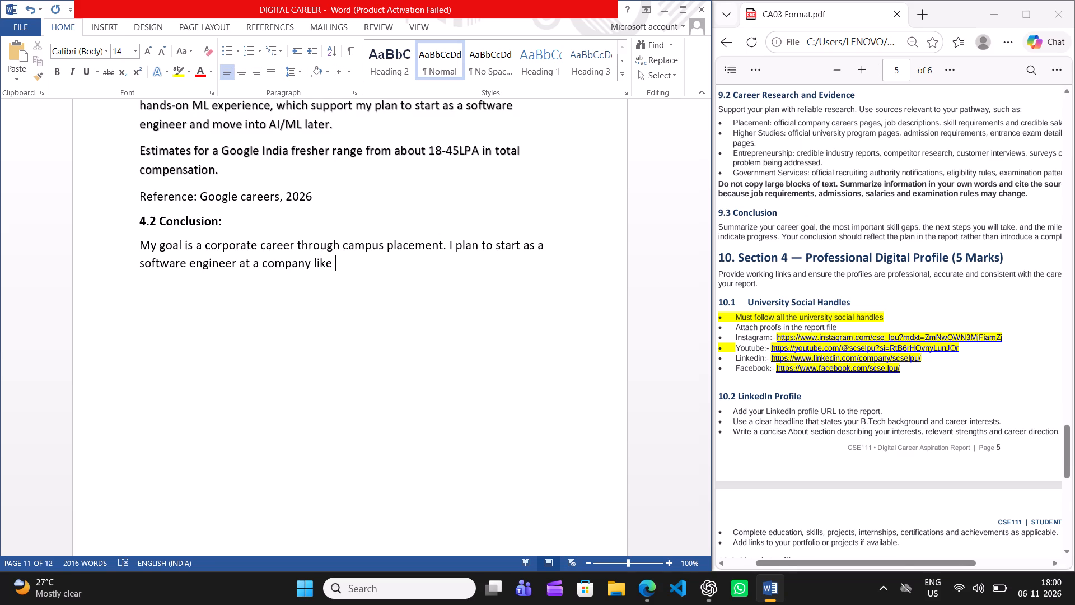
text(Google)
key(space)
text(and t)
key(BackSpace)
text(later)
key(space)
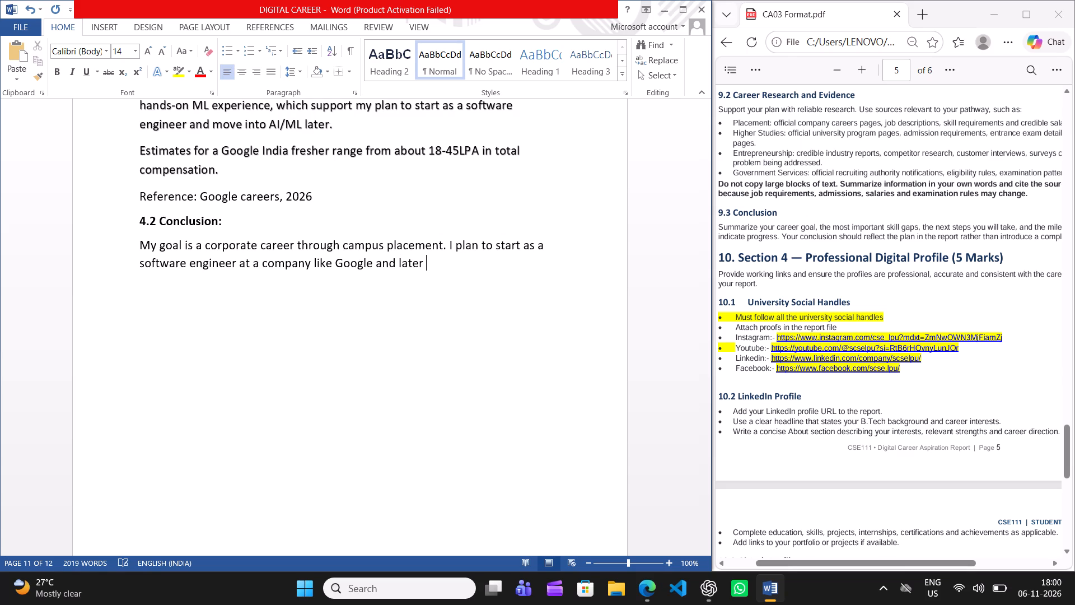
text(groe)
key(BackSpace)
text(w into)
key(space)
text(an AI)
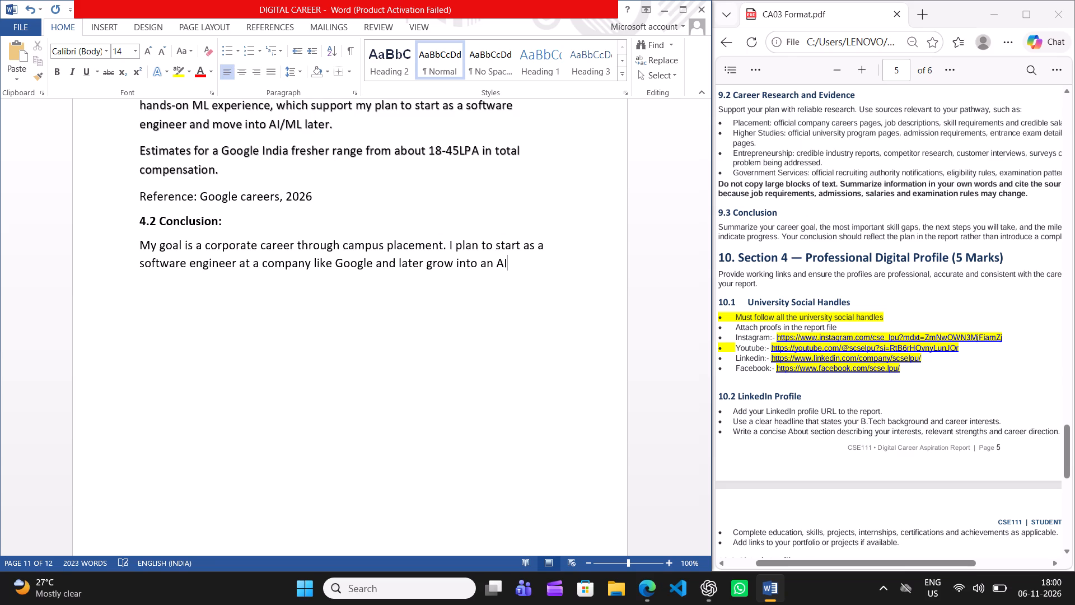
key(slash)
text(ML)
key(space)
text(engineer)
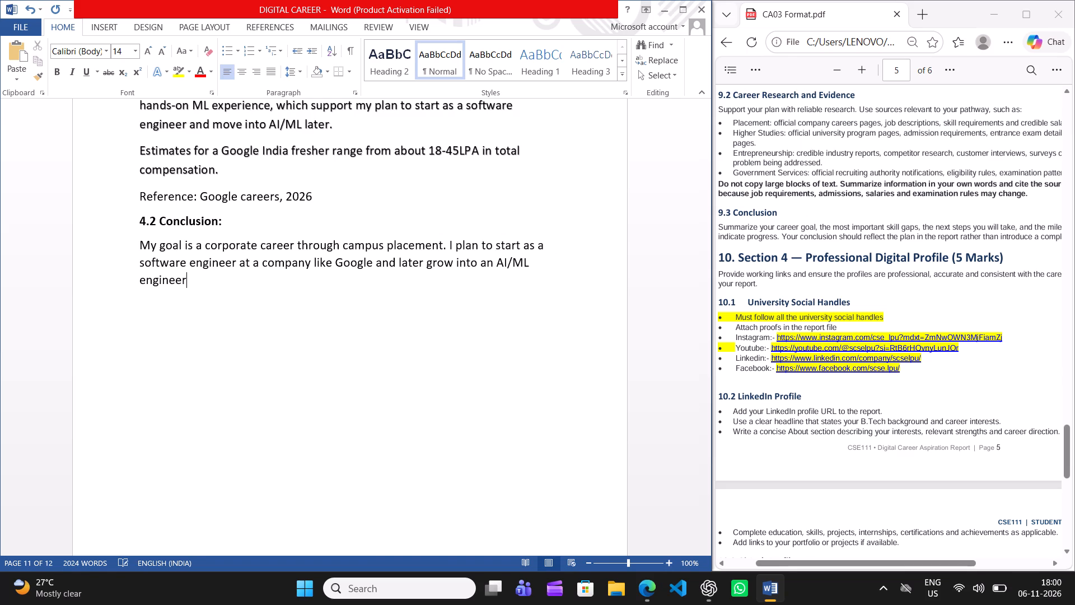
key(period)
Continue the 4.2 Conclusion paragraph with "As a first semester student, my biggest gap is programming and".
key(space)
text(As a fir=)
key(BackSpace)
text(st semester student)
key(space)
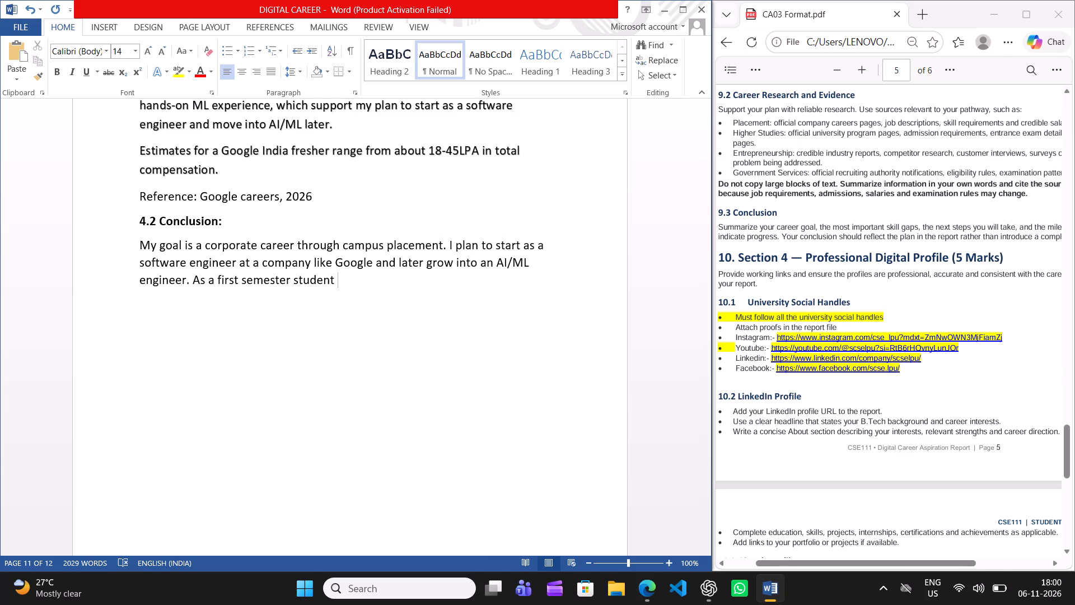
text(, my biggest gap)
key(space)
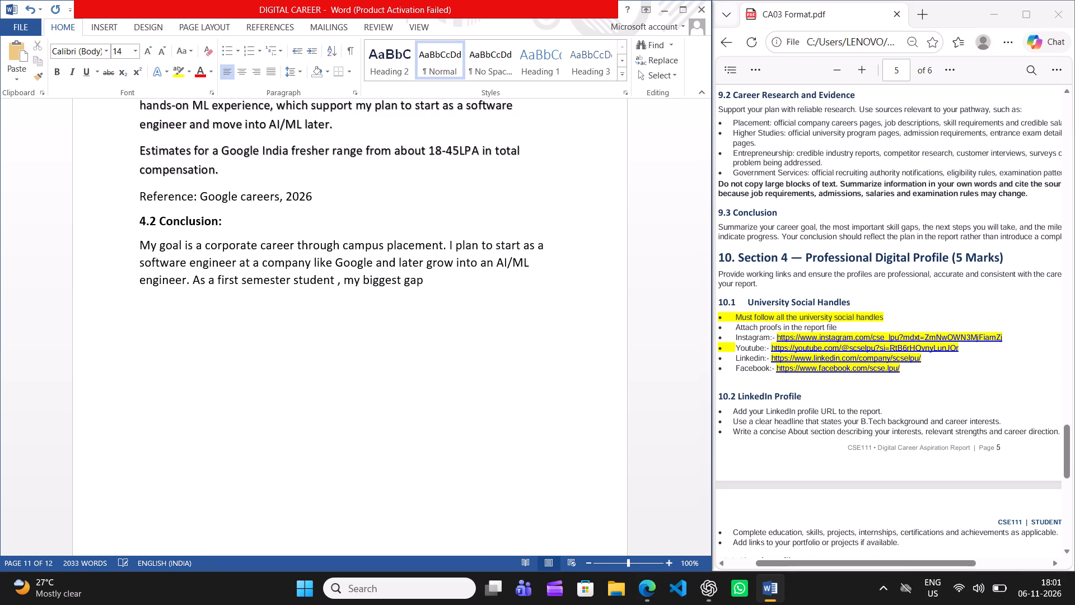
text(is programi)
key(BackSpace)
text(ming)
key(space)
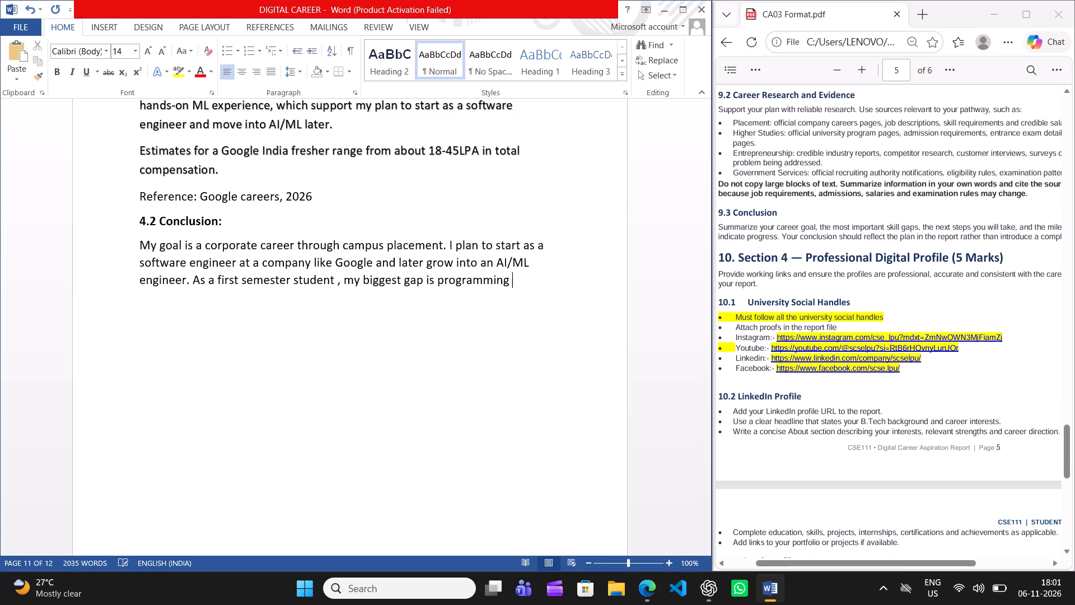
key(space)
text(and)
key(space)
Add "Data" to the sentence and remove the extra spaces after "student" and after "programming".
text(Dat)
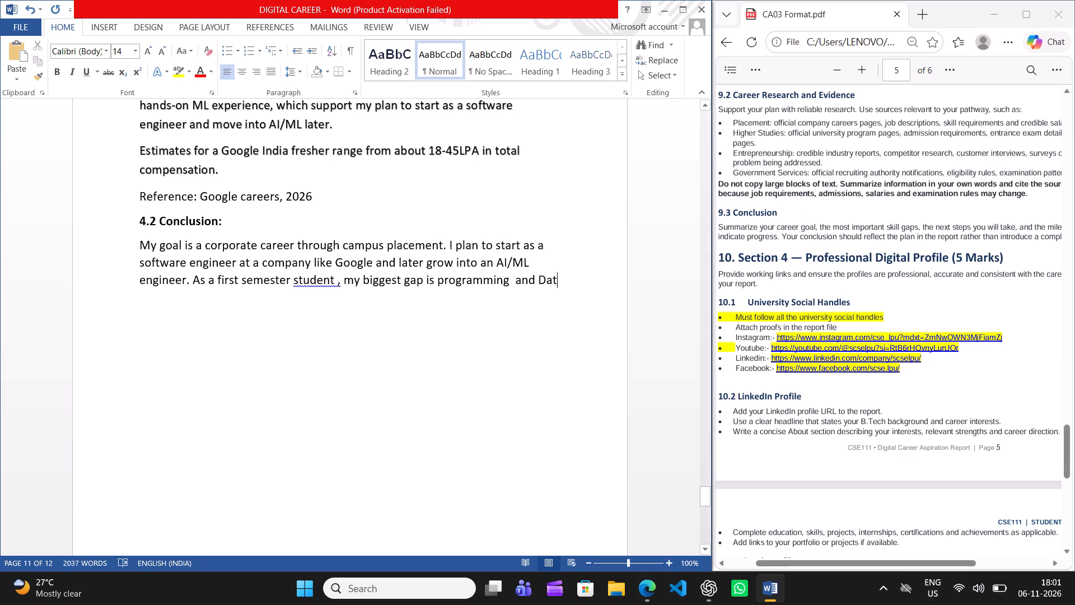
click(336, 280)
key(BackSpace)
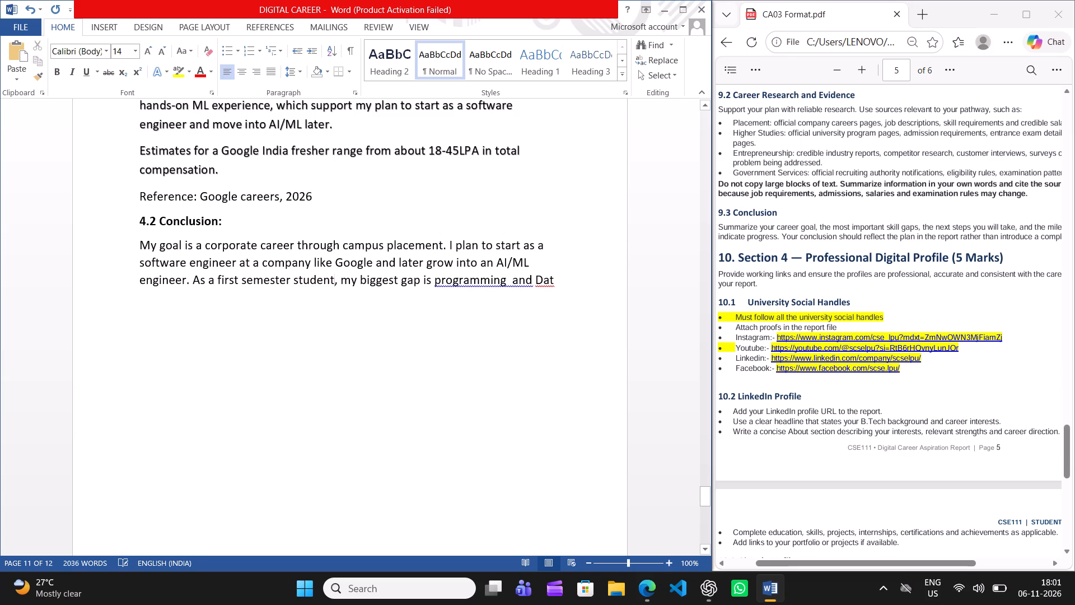
click(563, 280)
text(a)
key(space)
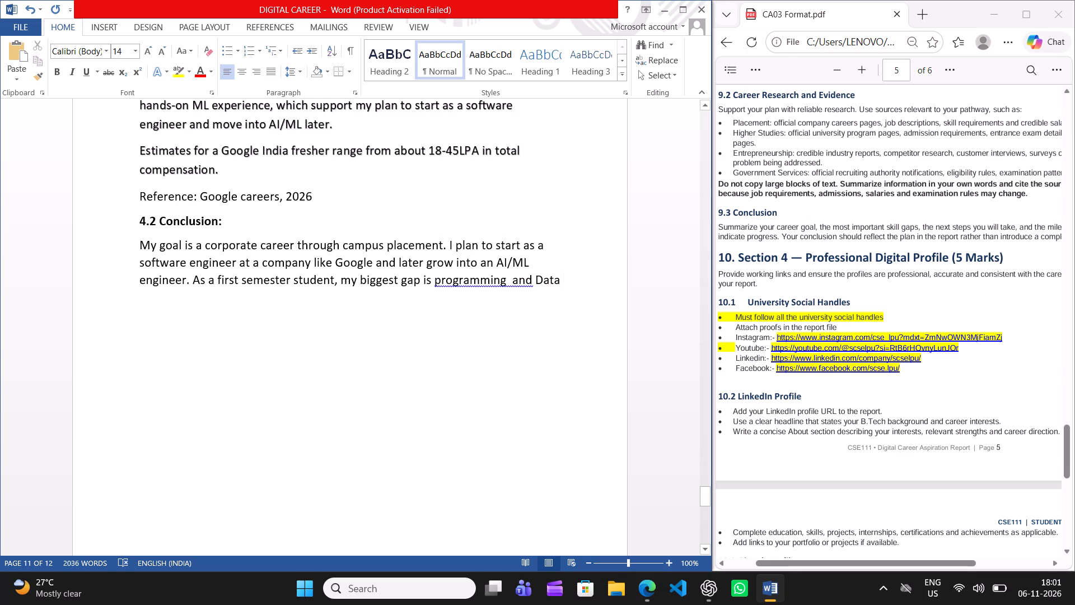
click(514, 281)
key(BackSpace)
click(563, 279)
Complete the skill gap phrase after "Data" with "structures& Algorithm", keeping a space after the ampersand.
text(s)
key(space)
key(BackSpace)
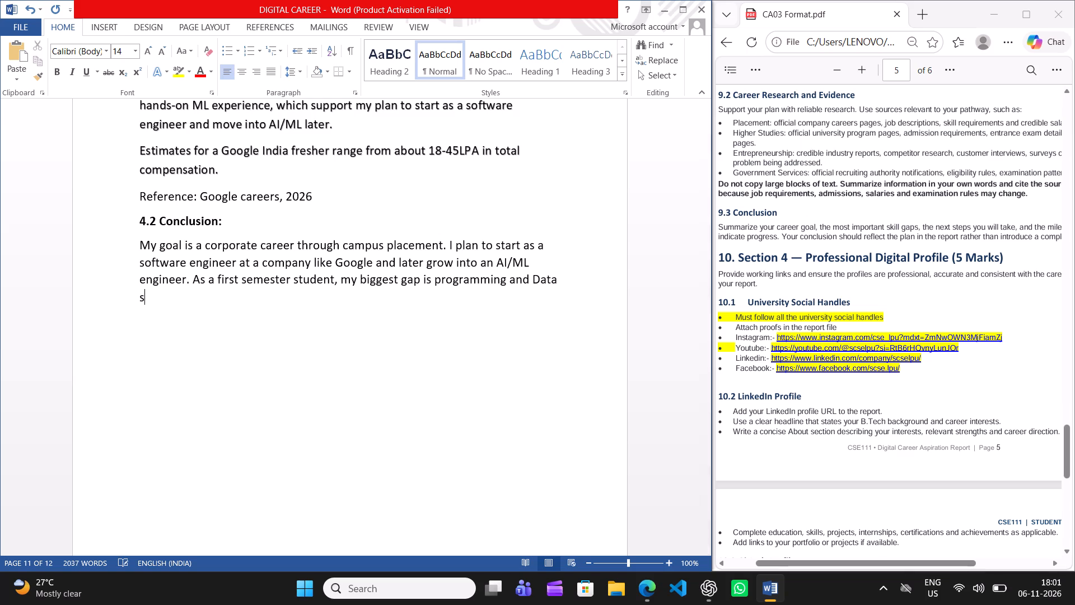
text(tructure)
key(s)
key(shift+ampersand)
text(Al)
text(gorithm)
key(space)
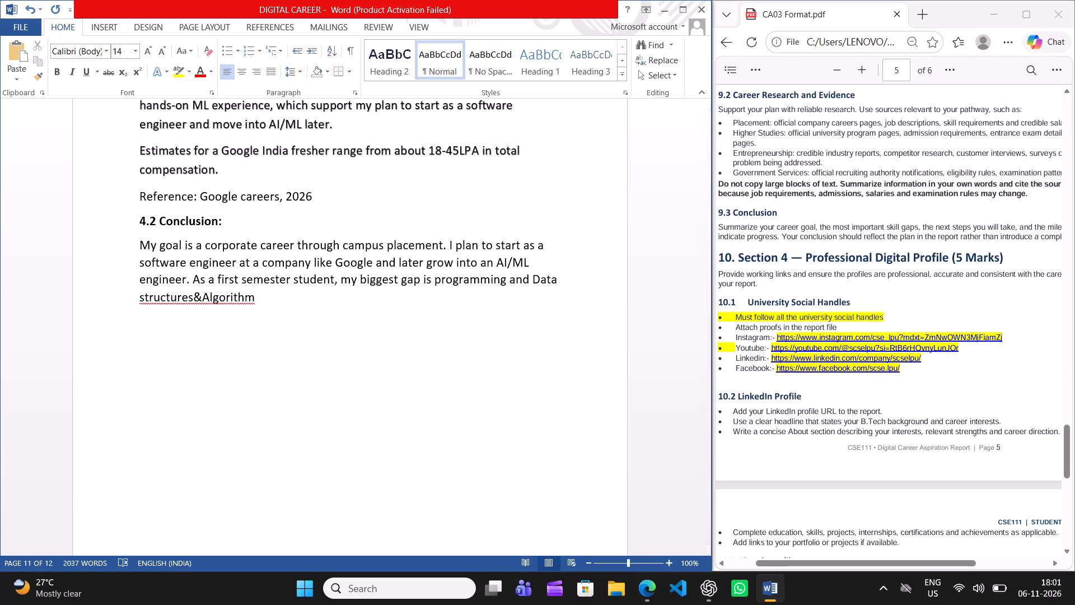
click(203, 295)
key(space)
click(275, 295)
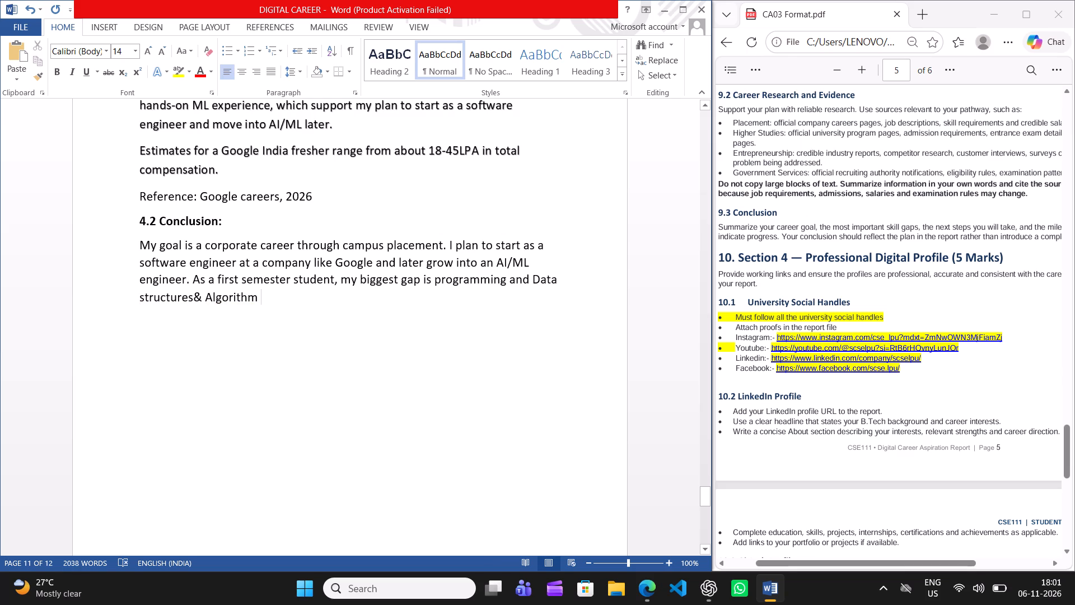
key(BackSpace)
key(space)
key(shift+c)
key(BackSpace)
key(BackSpace)
End the sentence after "Algorithm" with a full stop and add "DSA is the core of technical interview at Google".
text(. D)
text(SA)
key(space)
text(is the core of t)
text(echnicla)
key(space)
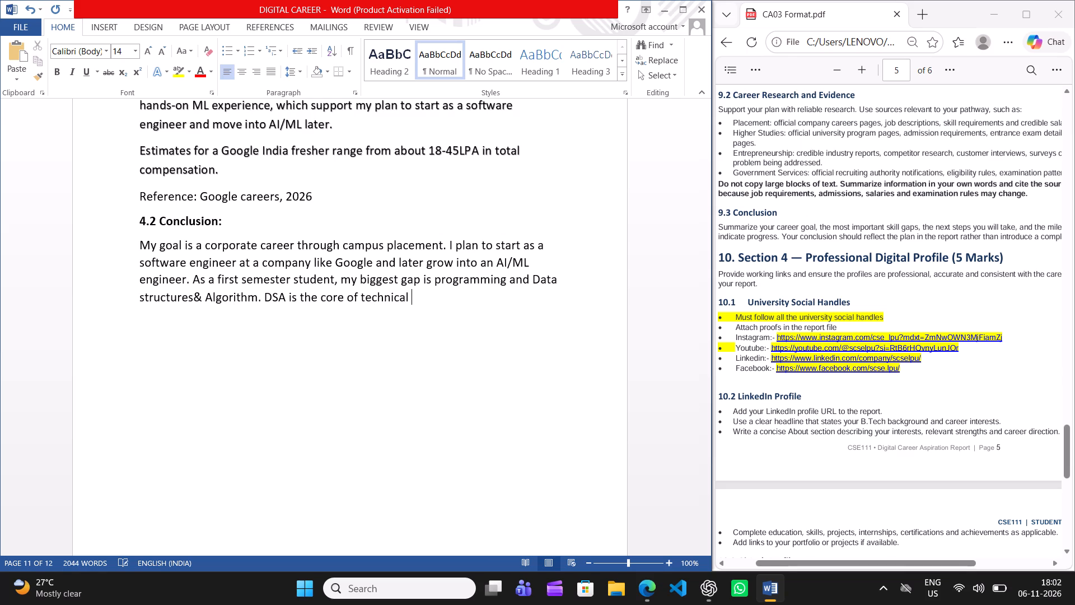
text(ei)
key(BackSpace)
key(BackSpace)
text(inter)
text(view)
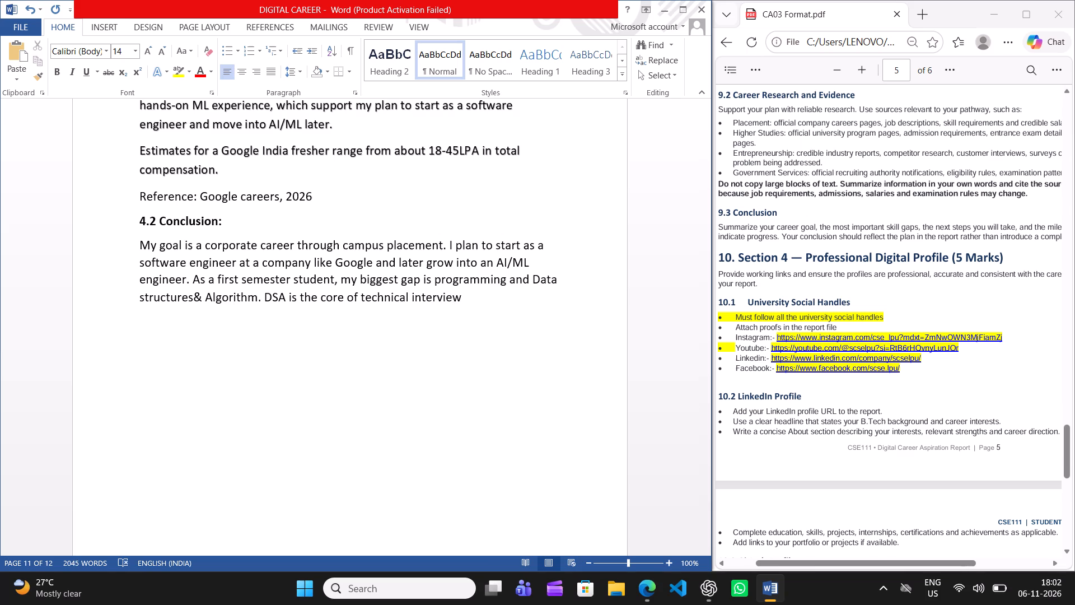
key(space)
text(at)
key(space)
key(shift+g)
text(oogle)
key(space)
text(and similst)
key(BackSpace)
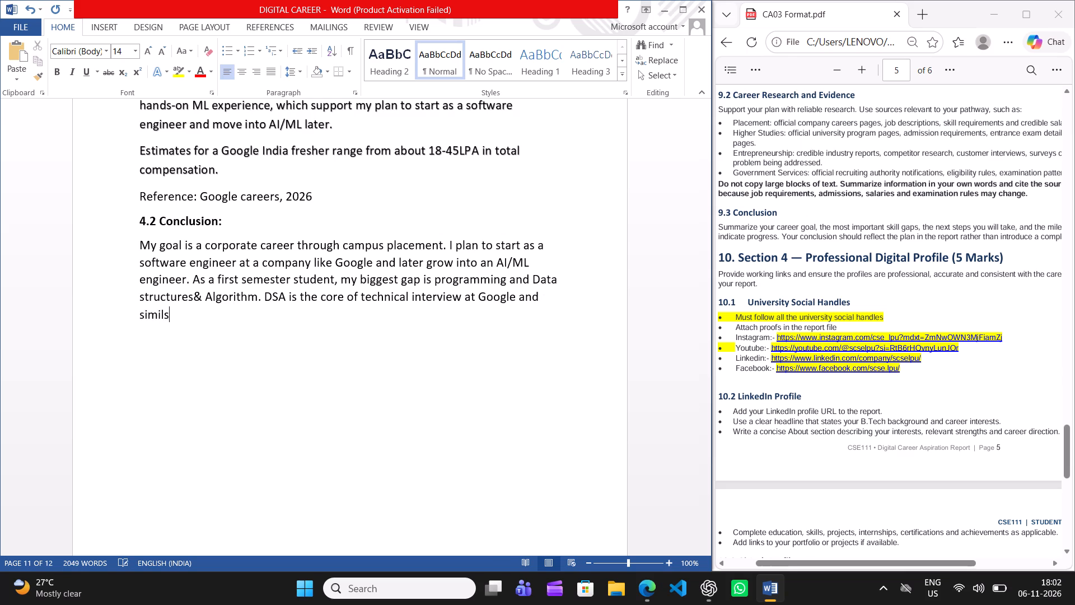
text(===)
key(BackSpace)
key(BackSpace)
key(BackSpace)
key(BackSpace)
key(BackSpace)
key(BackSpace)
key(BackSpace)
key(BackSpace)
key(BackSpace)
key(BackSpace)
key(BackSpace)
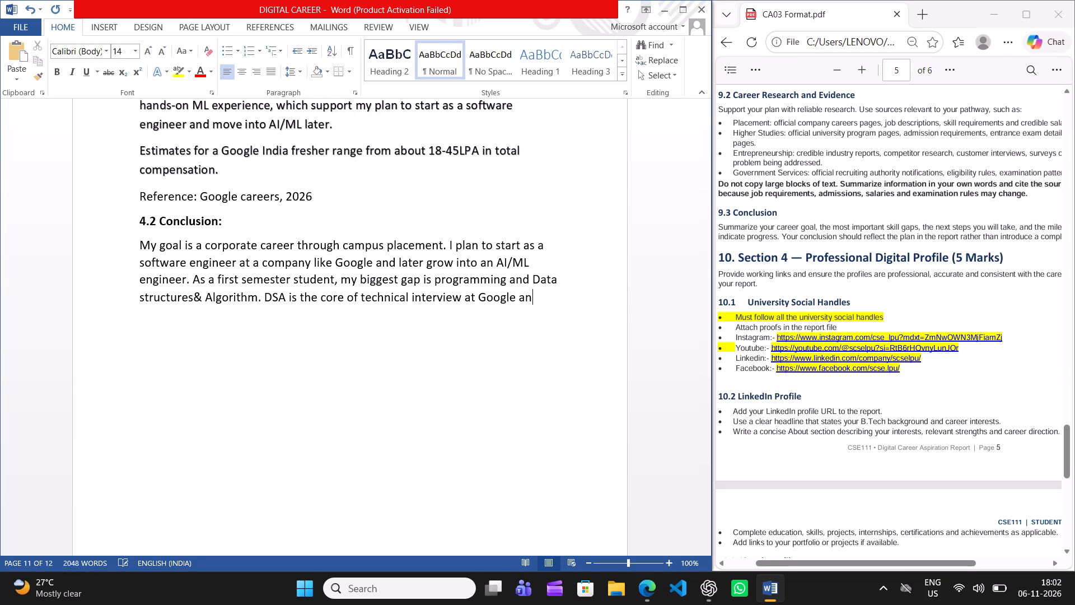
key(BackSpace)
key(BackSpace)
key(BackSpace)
Extend the sentence after "Google" with ", ML skills depend on strong programming.".
text(,)
key(space)
text(Ml)
key(space)
key(BackSpace)
key(BackSpace)
key(l)
key(BackSpace)
text(L skills)
key(space)
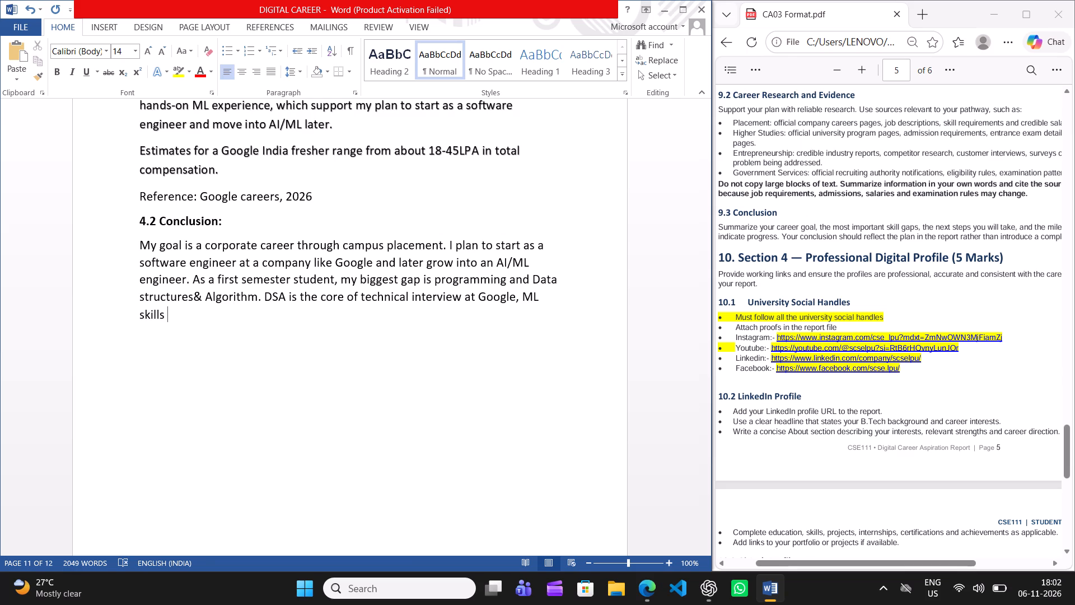
text(depend on str)
text(ong)
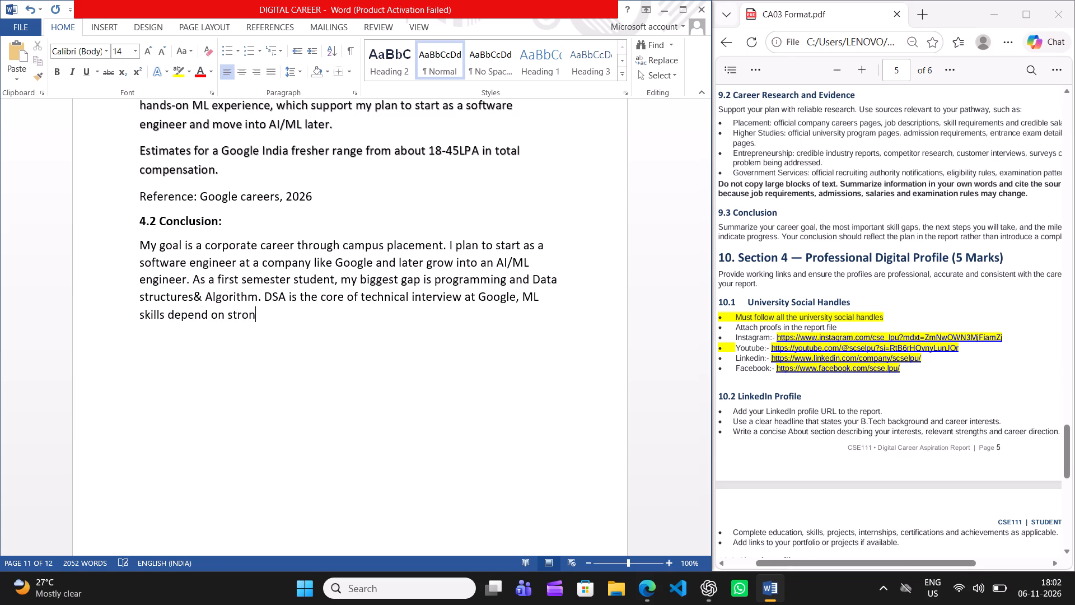
key(space)
text(programming)
key(period)
Add the sentence "I also need to improve my communication and presentation skills." to the end of the conclusion paragraph.
key(space)
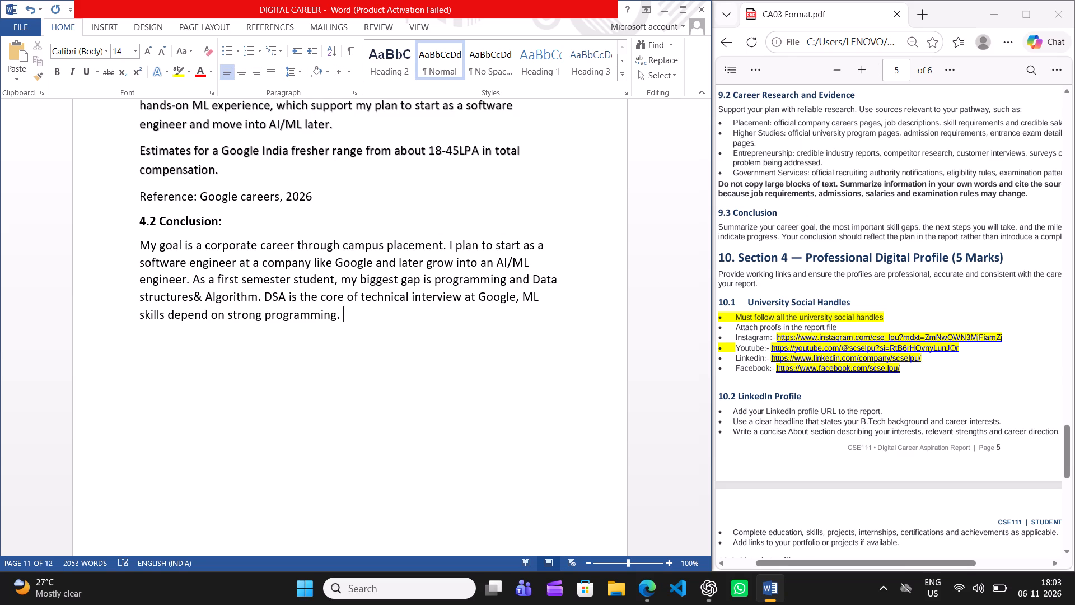
text(I also need to in)
key(BackSpace)
text(mprove my communication skills)
key(space)
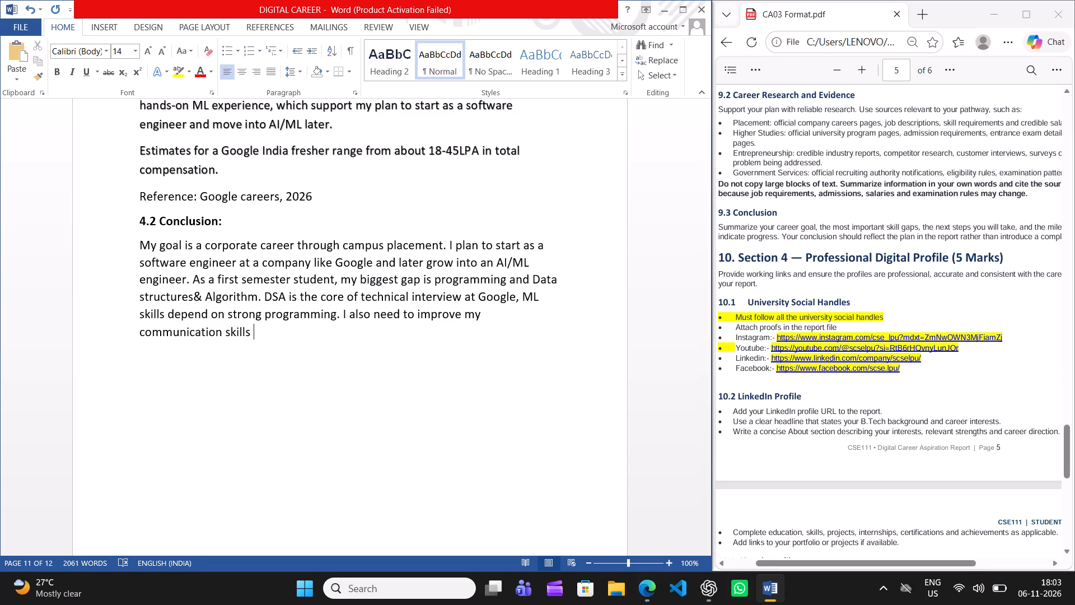
key(BackSpace)
key(BackSpace)
key(BackSpace)
key(BackSpace)
key(BackSpace)
key(BackSpace)
key(BackSpace)
text(and presentation skills)
key(space)
key(BackSpace)
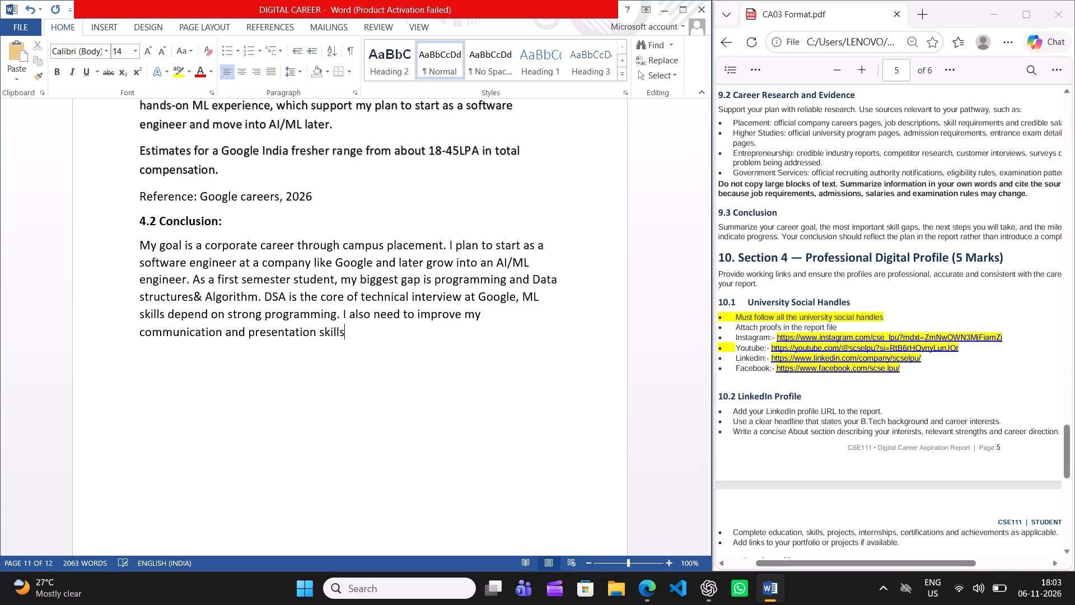
text(.)
key(space)
Start a new paragraph under 4.2 Conclusion with "My next steps is study DSA".
key(Return)
text(My)
key(space)
text(nes)
key(BackSpace)
text(xt sy)
key(BackSpace)
text(teps)
key(space)
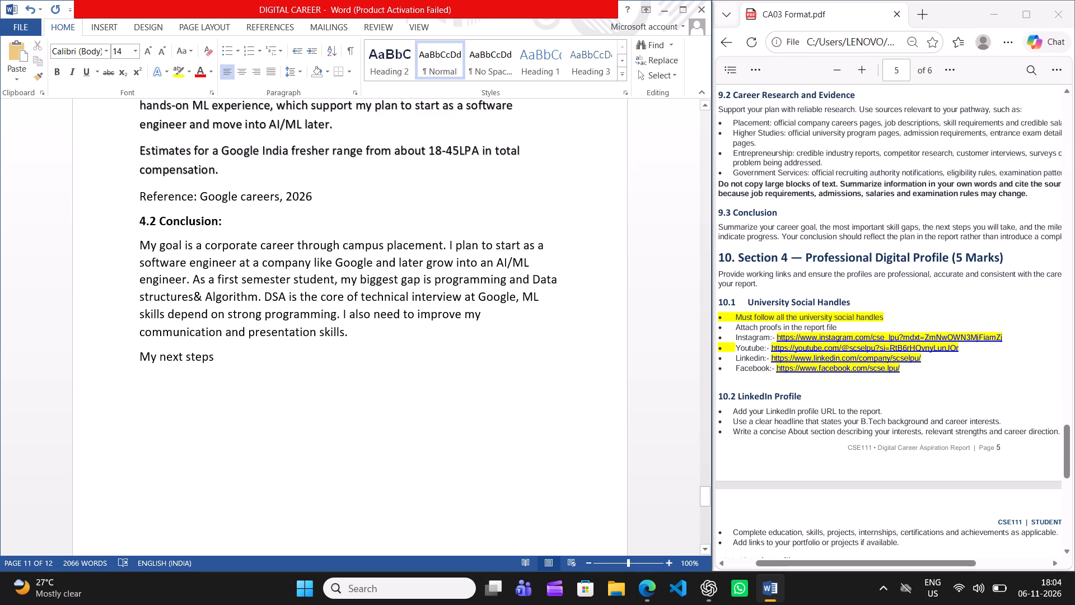
text(is st)
text(udy)
key(space)
text(DSA)
key(space)
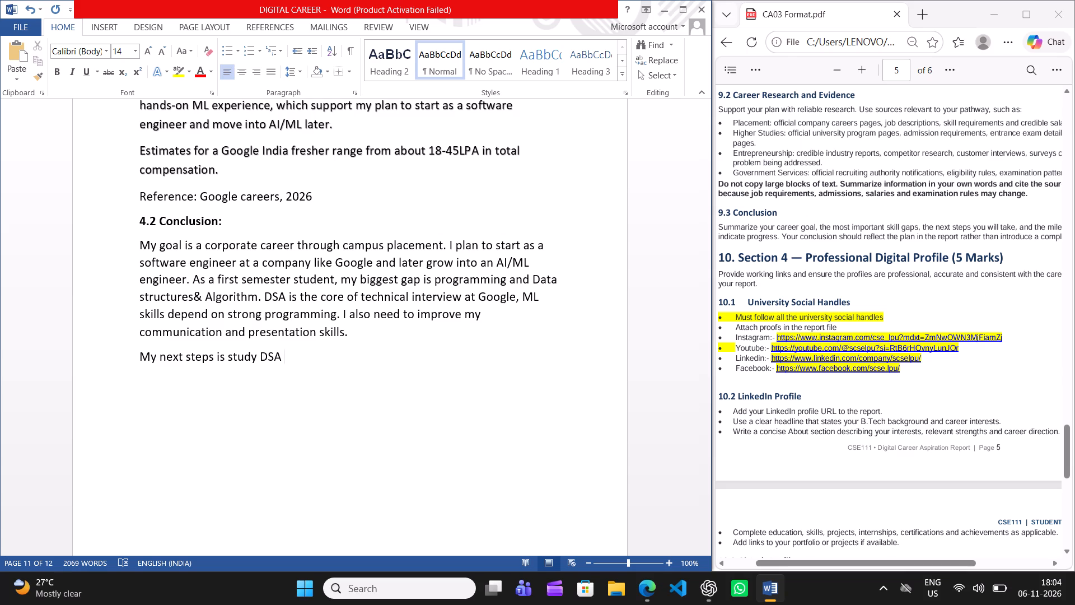
Complete the next-steps sentence after "DSA" with "and solve coding problems regularly.".
text(and s)
text(olve)
key(space)
text(coding)
key(space)
text(problems regularly)
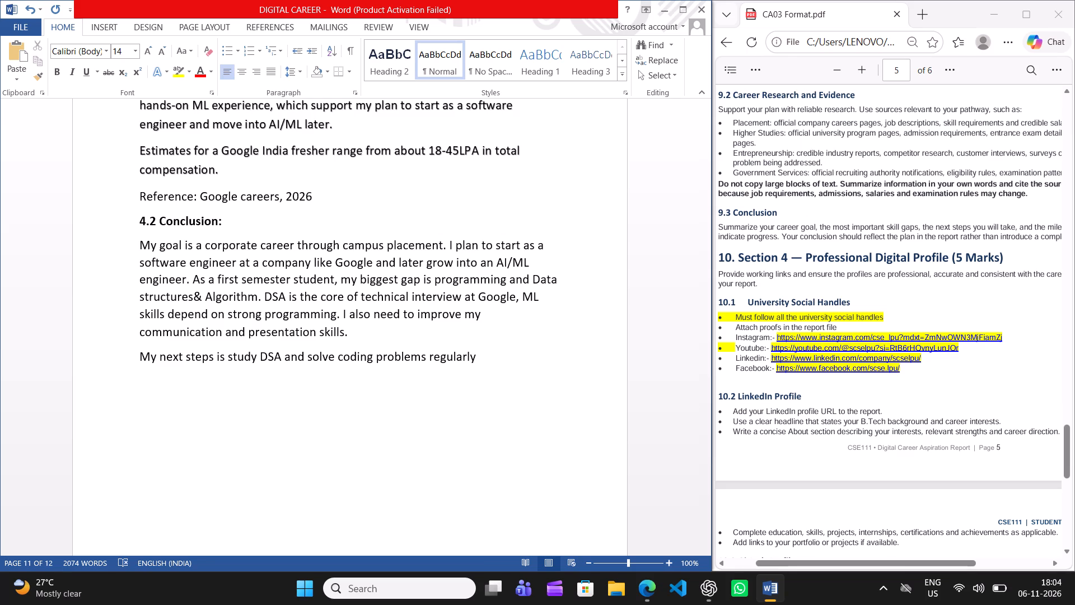
text(. pr)
key(BackSpace)
key(BackSpace)
Begin another sentence in the next-steps paragraph with "Give mock test".
key(shift+p)
key(BackSpace)
text(Give Mo)
key(BackSpace)
key(BackSpace)
text(mi)
key(BackSpace)
text(ock test)
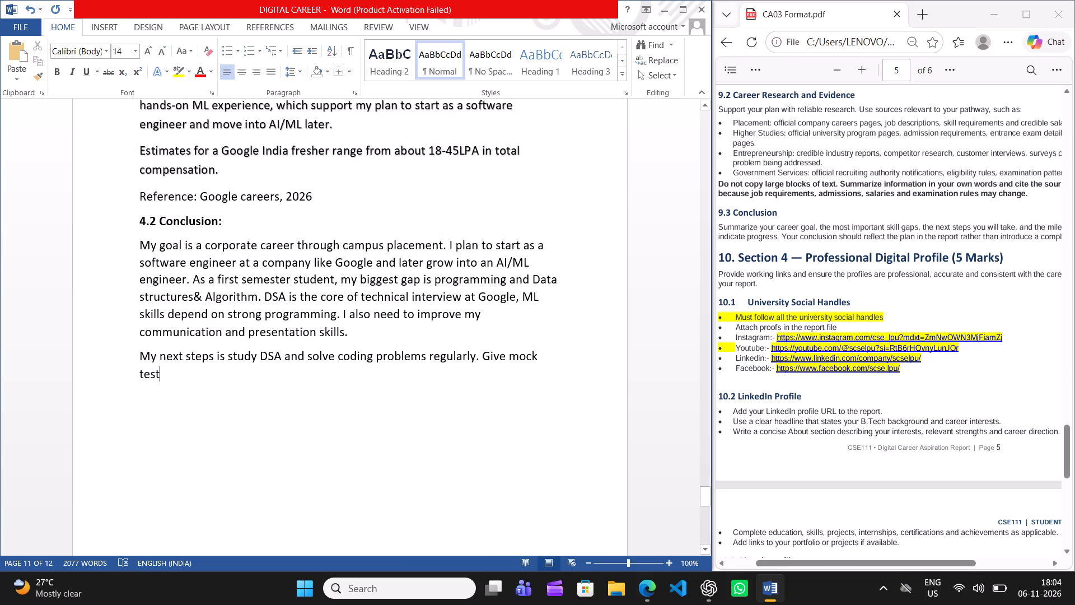
Continue the sentence after "Give mock test" with "and build mu GitHub and Linkedin profile".
key(space)
text(and build m;)
key(BackSpace)
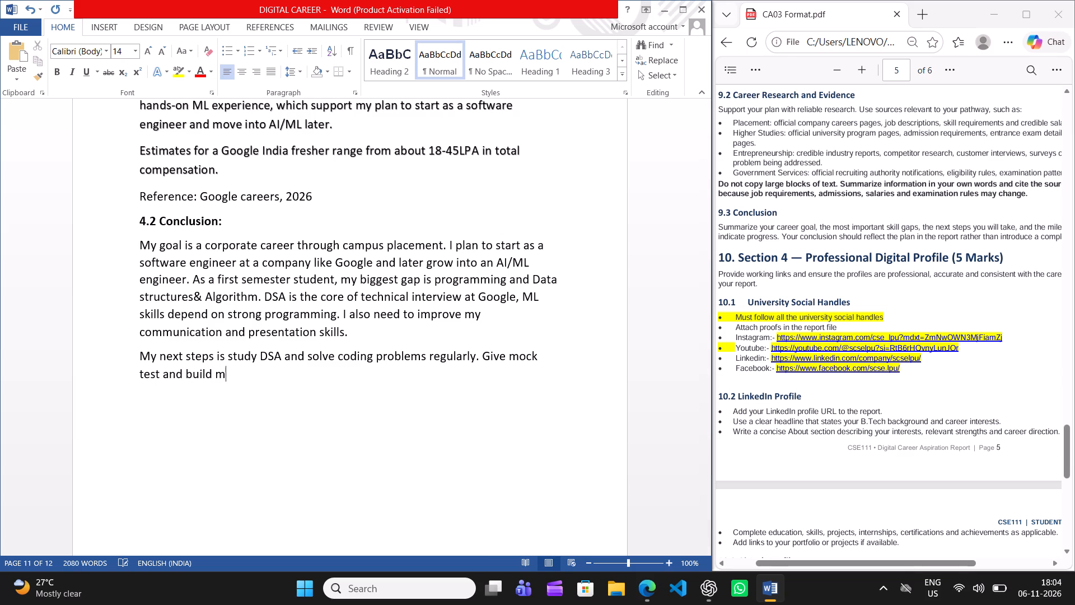
text(u)
key(space)
text(Git)
text(Hub pr)
key(BackSpace)
key(BackSpace)
text(and)
key(space)
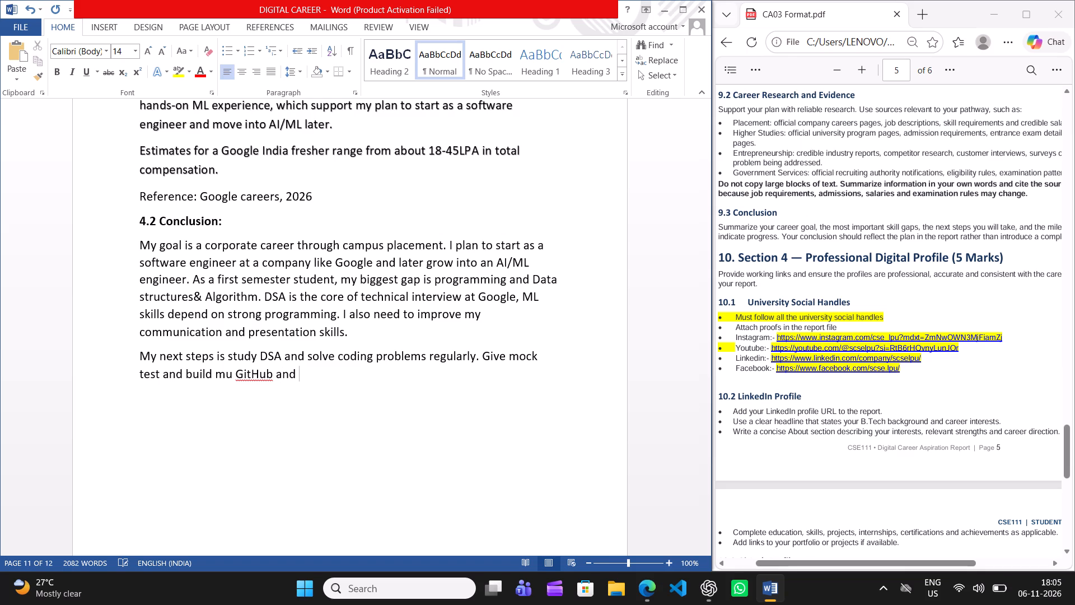
text(Linkedin profile)
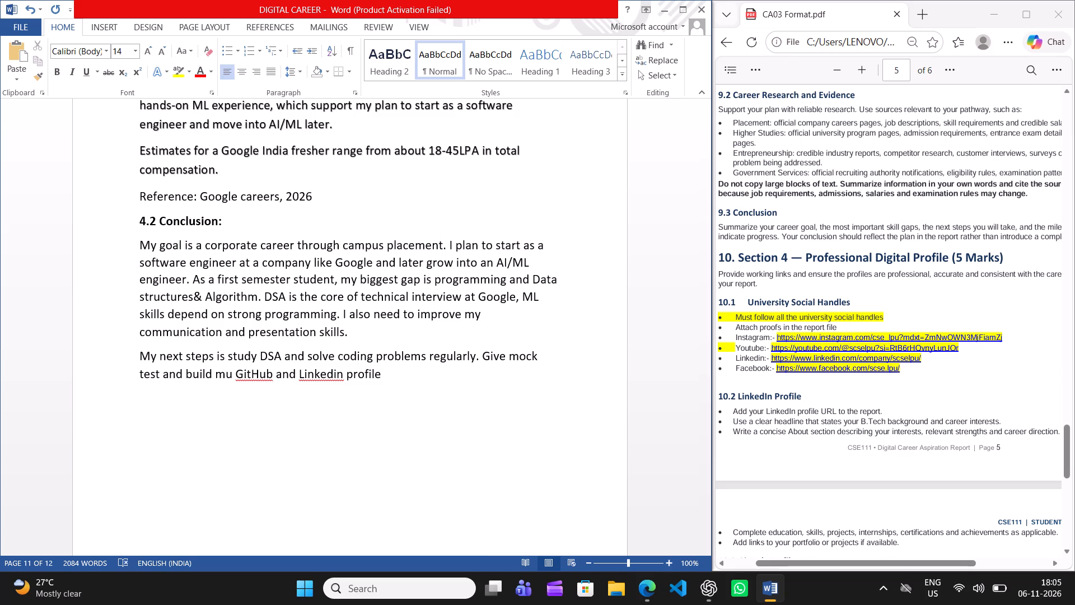
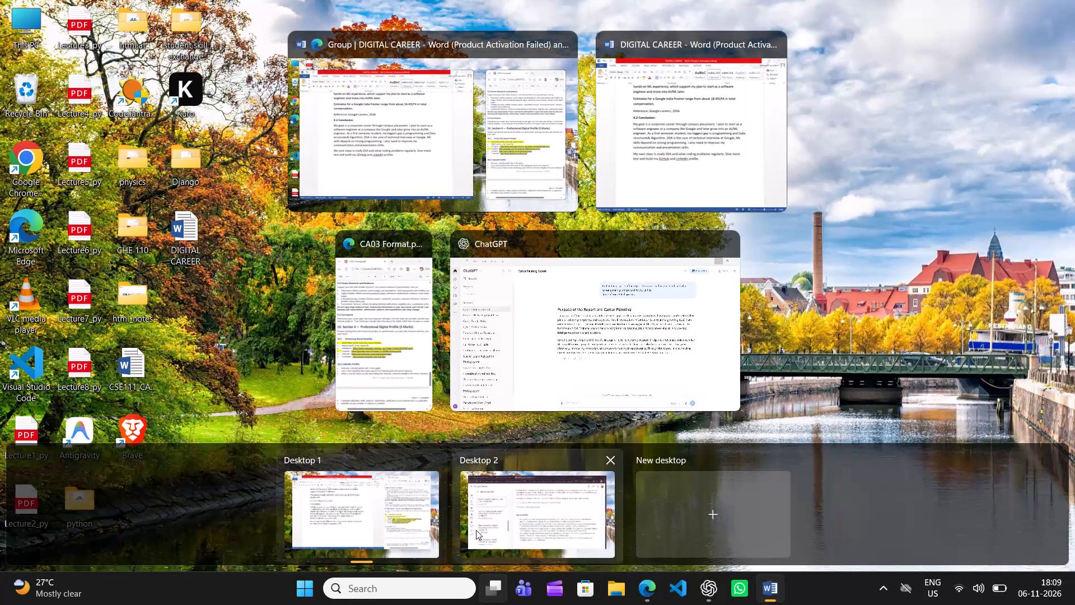
Switch to Chrome on Desktop 2, search YouTube for "humse soch kar koi wada karo" and play the first result.
click(499, 543)
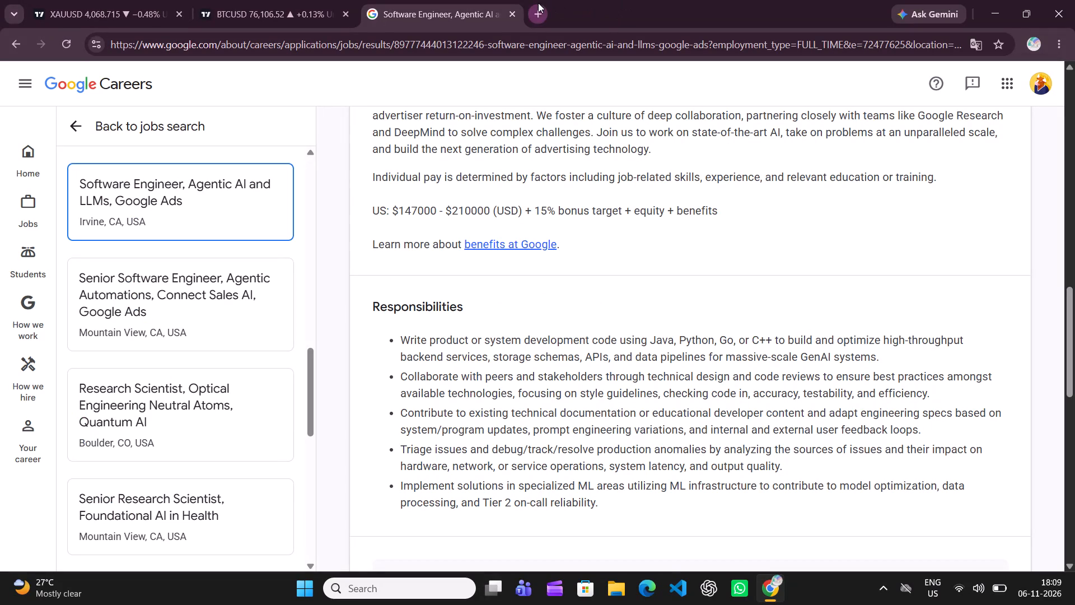
click(538, 3)
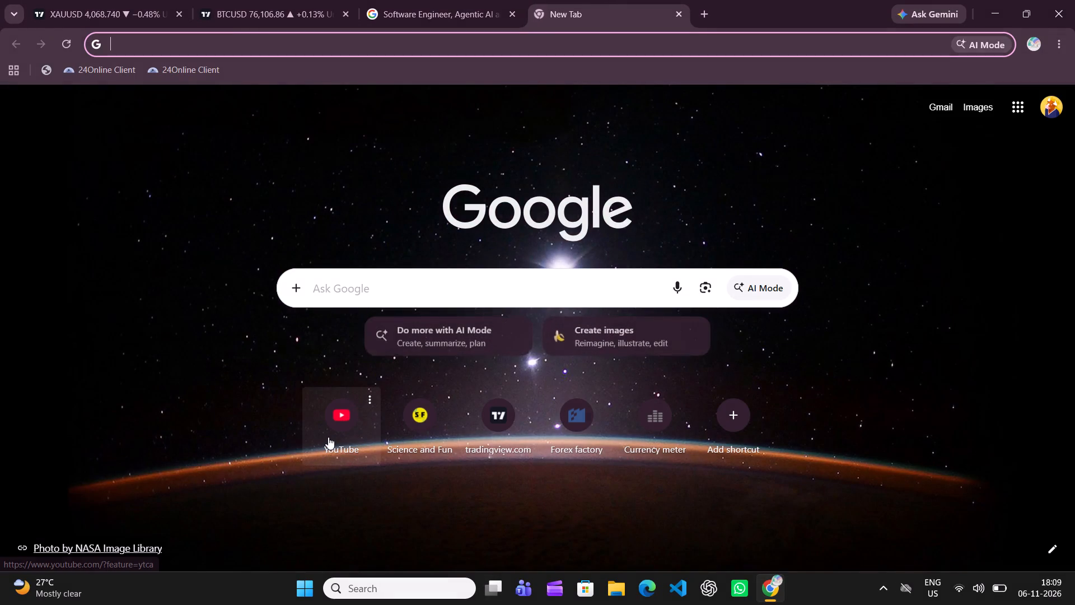
click(328, 437)
click(328, 437)
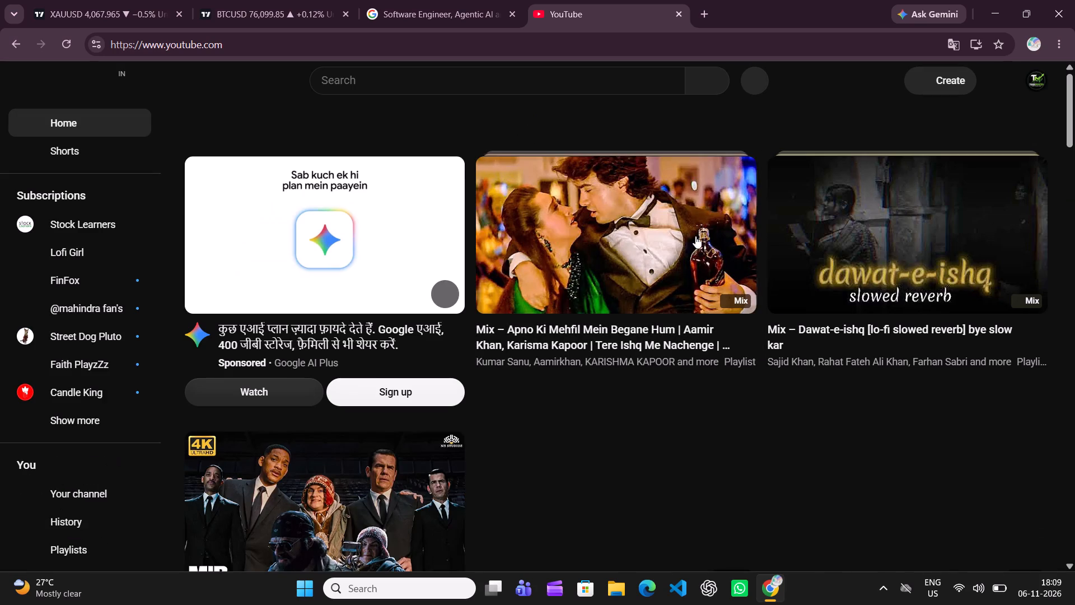
click(504, 89)
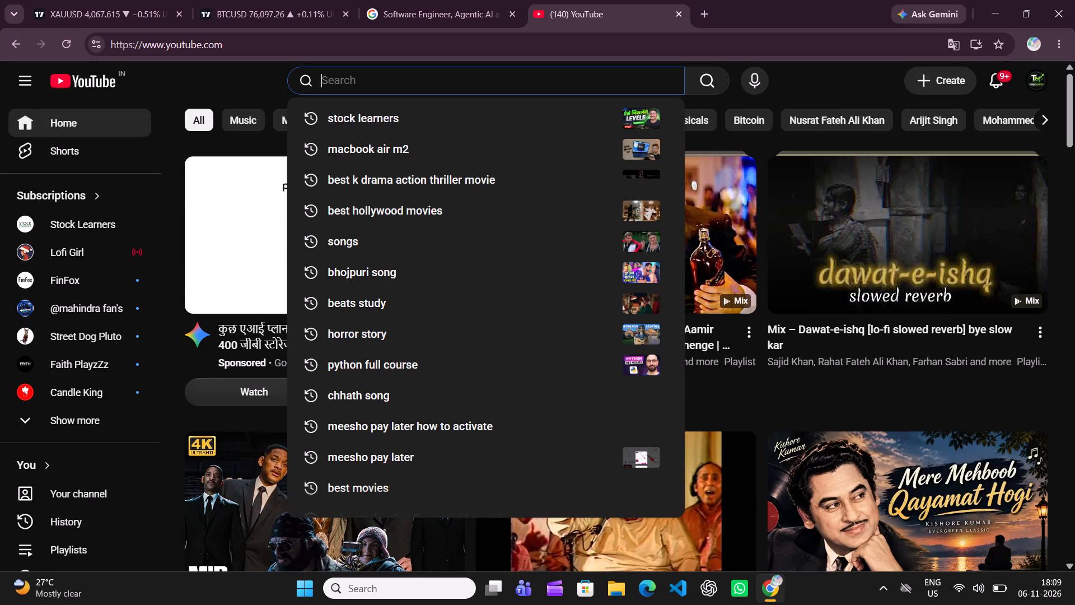
key(h)
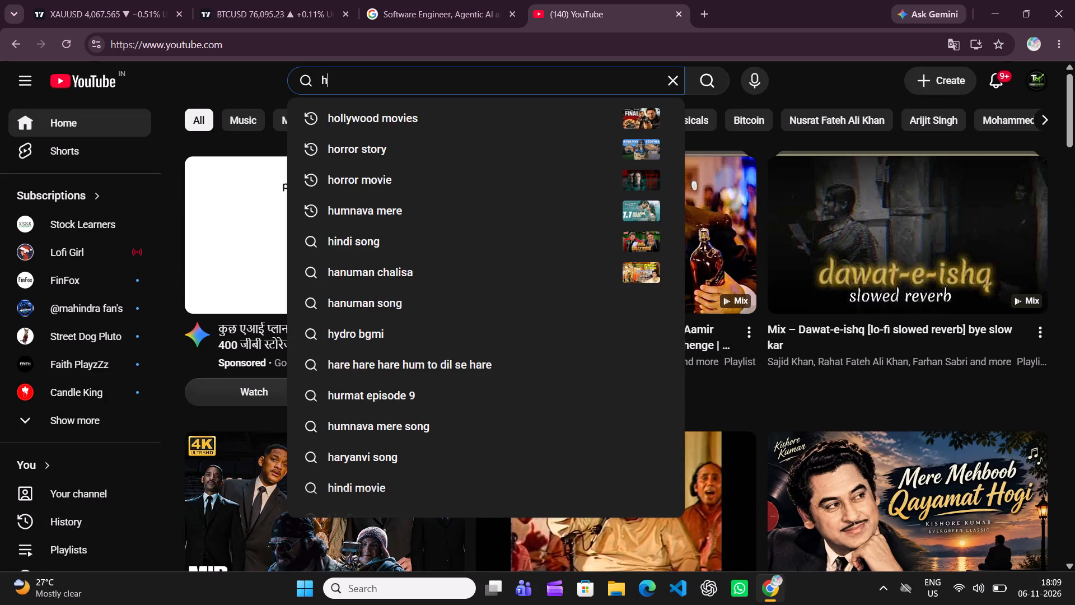
text(umse so)
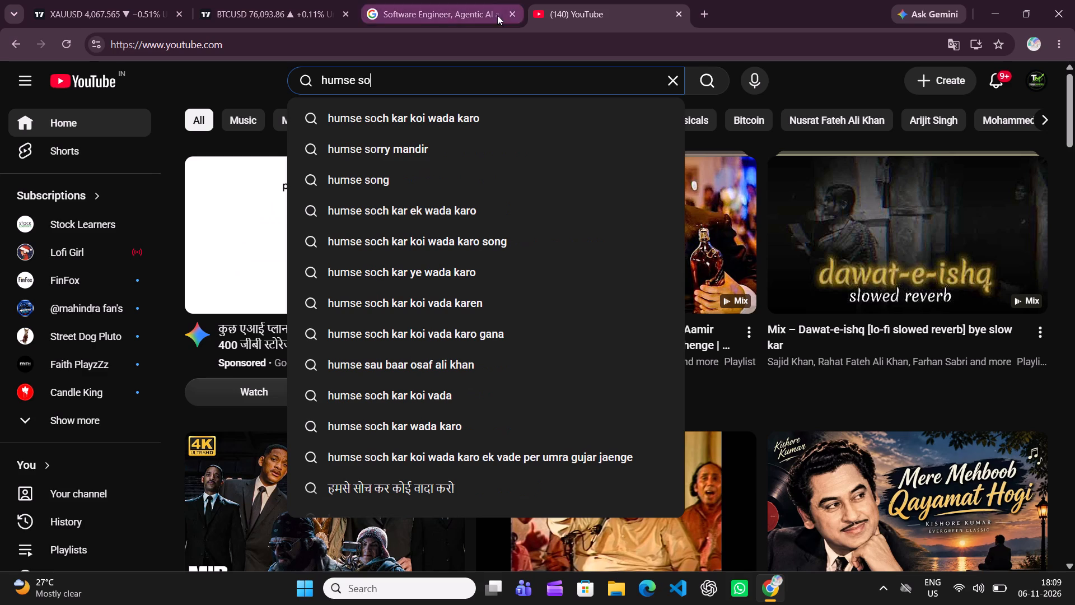
click(461, 122)
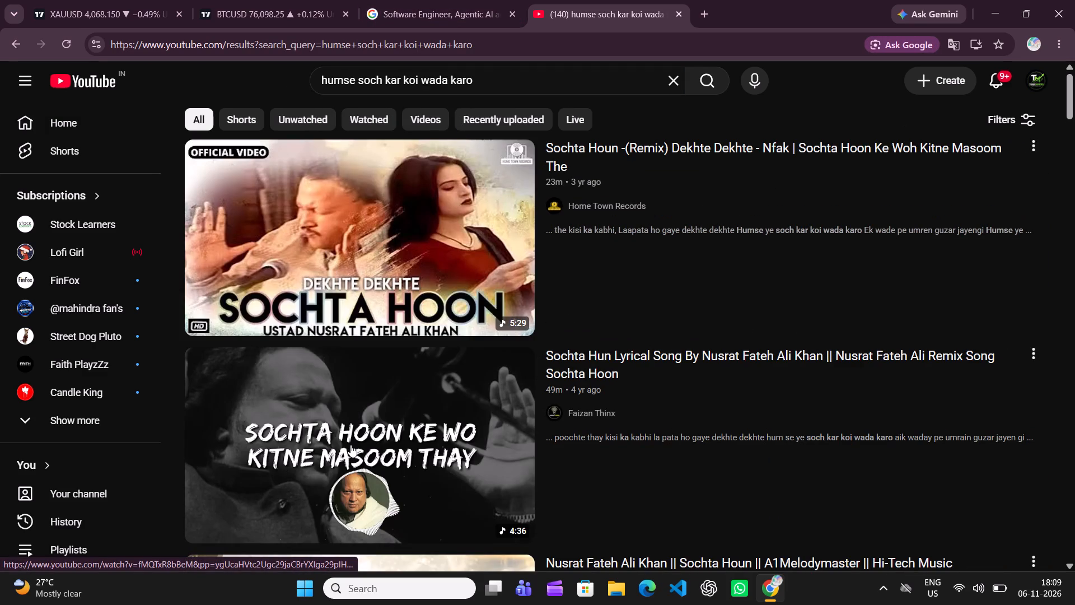
click(392, 249)
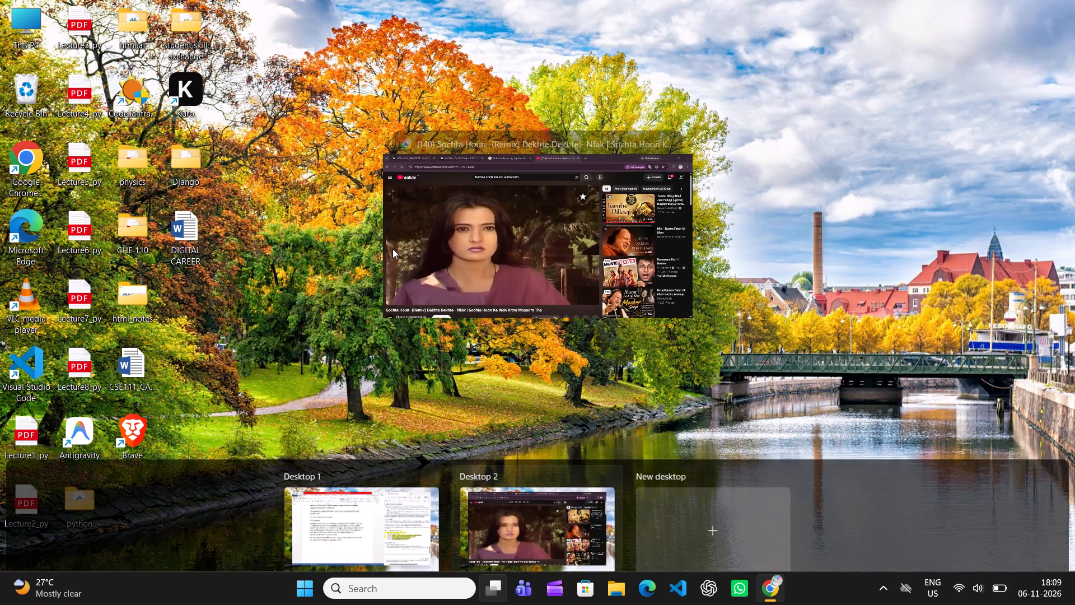
Return to the Word report on Desktop 1 and replace "mu" with "a" before "GitHub" in the next-steps paragraph.
click(356, 488)
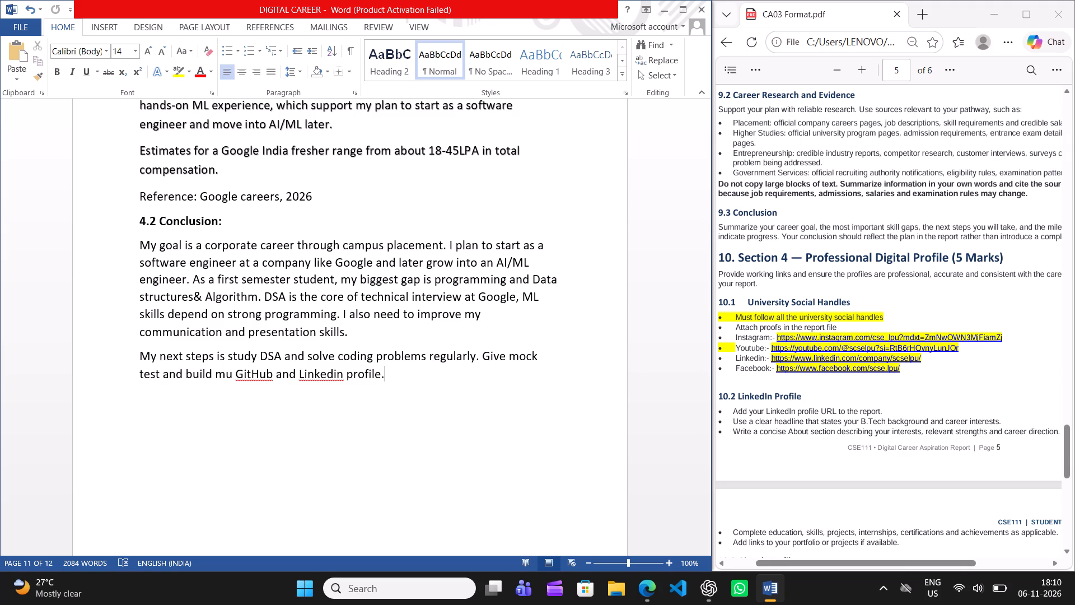
click(444, 389)
click(230, 372)
key(BackSpace)
key(BackSpace)
key(a)
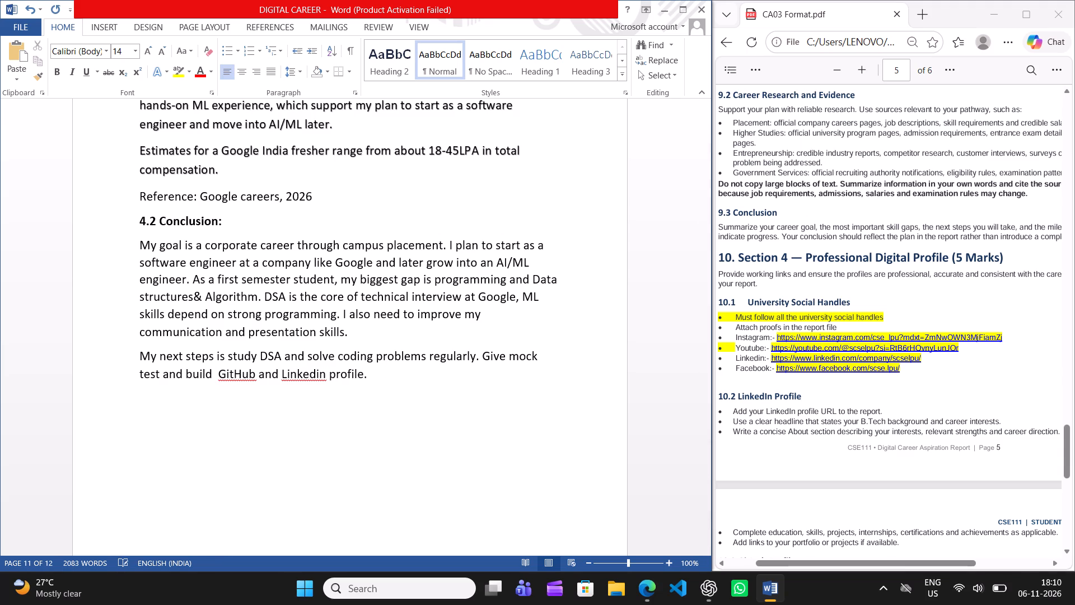
Begin another sentence at the end of the next-steps paragraph with "Try to complete my work on time that".
click(405, 373)
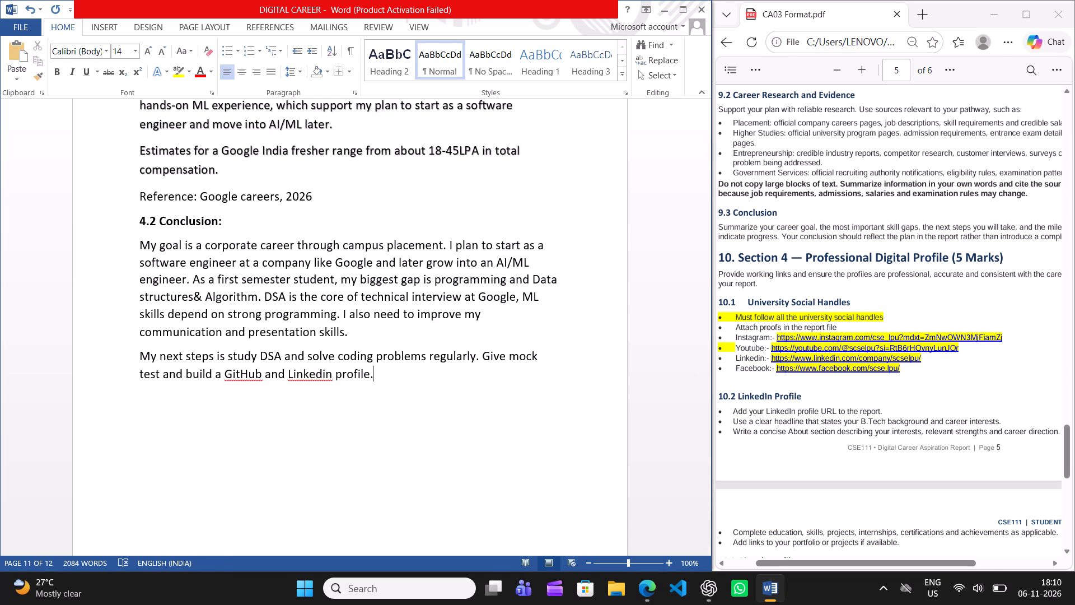
key(space)
text(try to)
key(space)
text(com)
text(plete my)
key(space)
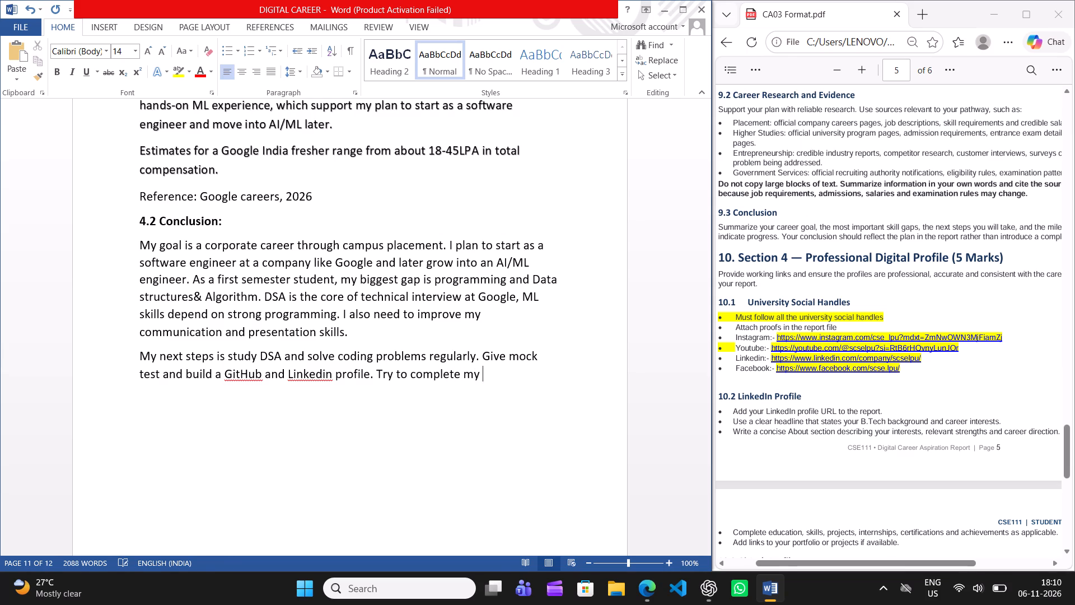
text(work on tim)
text(li)
text(ne)
key(space)
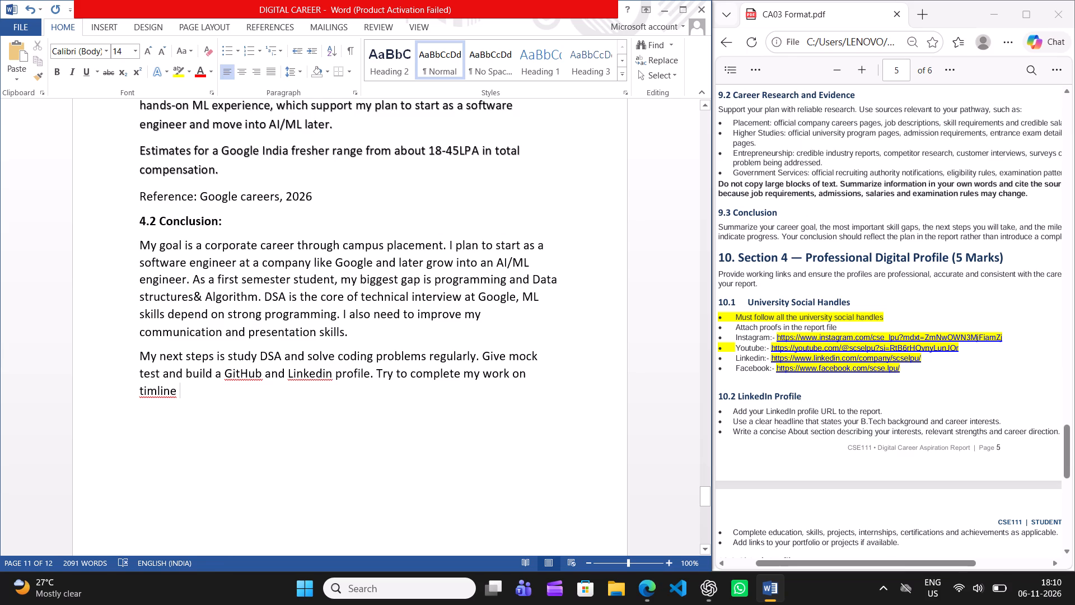
key(BackSpace)
key(BackSpace)
key(BackSpace)
key(BackSpace)
key(BackSpace)
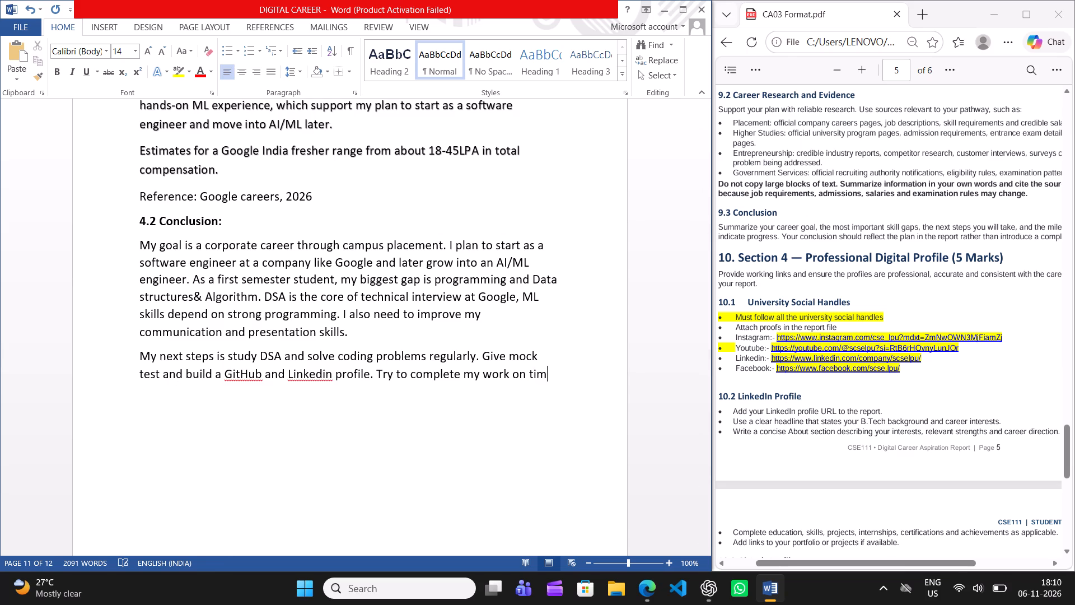
text(e that)
key(space)
Complete the sentence after "on time that" with "I decide to achieve.".
text(i decite to acchieve)
key(BackSpace)
key(BackSpace)
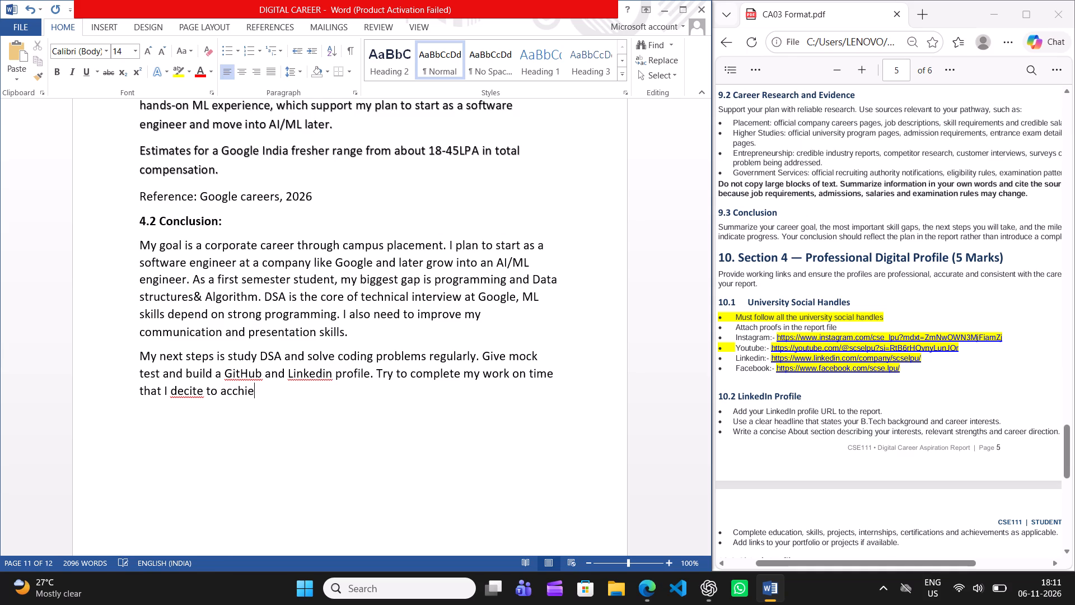
key(BackSpace)
key(BackSpace)
key(BackSpace)
key(BackSpace)
key(BackSpace)
key(BackSpace)
key(BackSpace)
key(BackSpace)
key(BackSpace)
key(BackSpace)
key(BackSpace)
key(BackSpace)
text(de)
key(space)
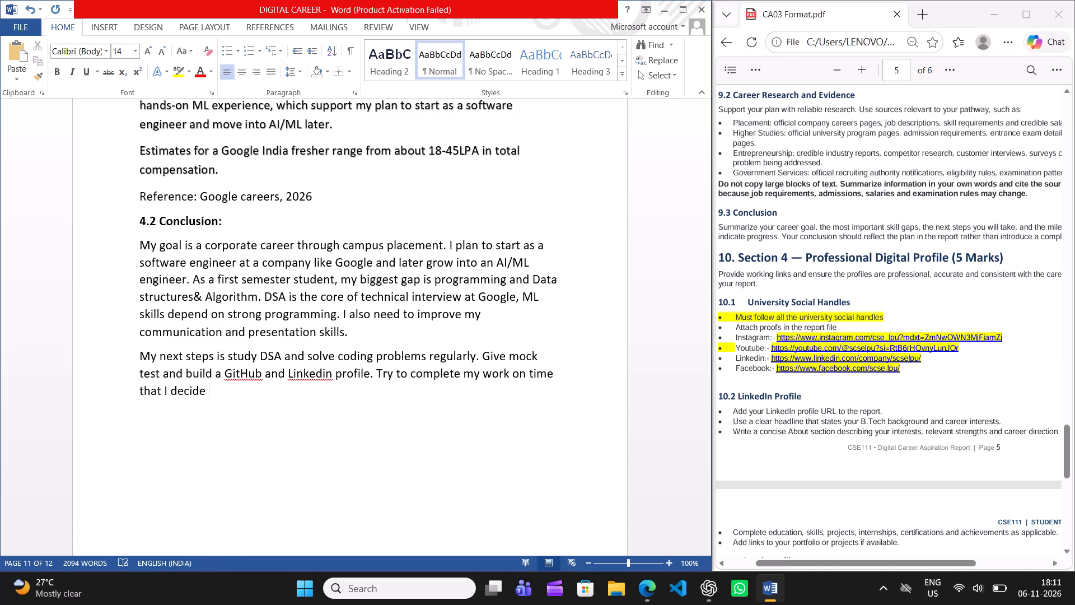
text(to achieve.)
Add a new paragraph below the next-steps paragraph reading "End of year1 100+ DSA questions solved and python projects built.".
key(Return)
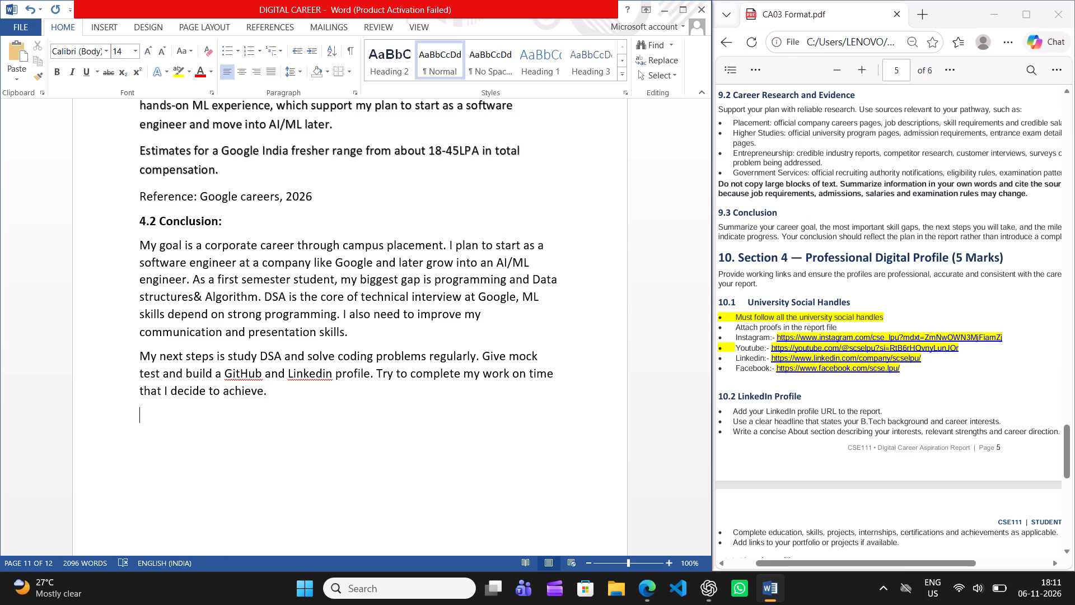
key(e)
key(BackSpace)
key(shift+e)
text(nd of)
key(space)
text(year1)
key(space)
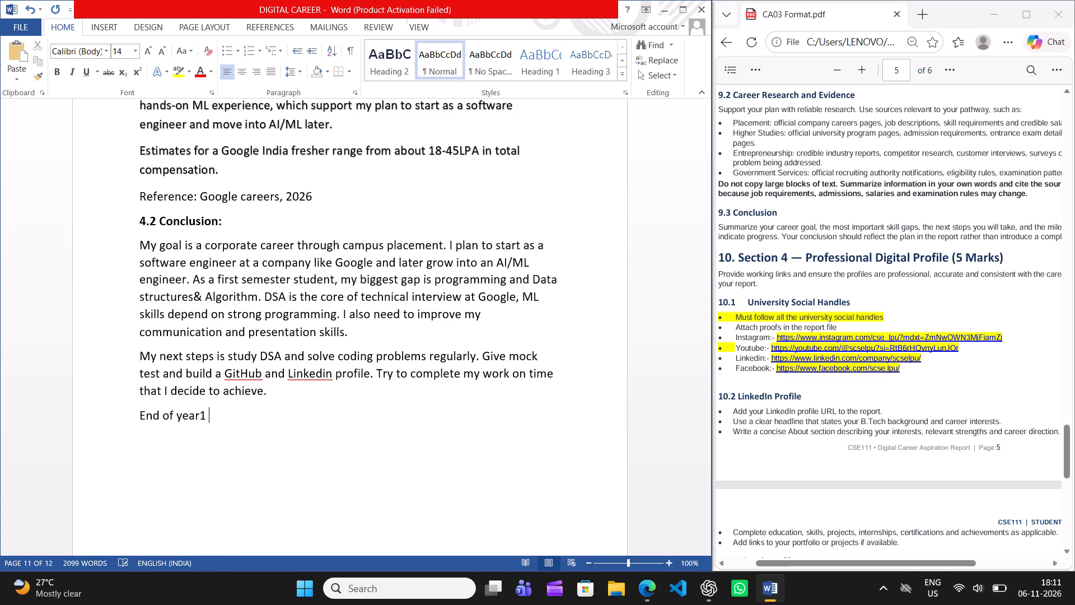
text(100)
key(shift+plus)
key(space)
text(DSA)
key(space)
text(questions)
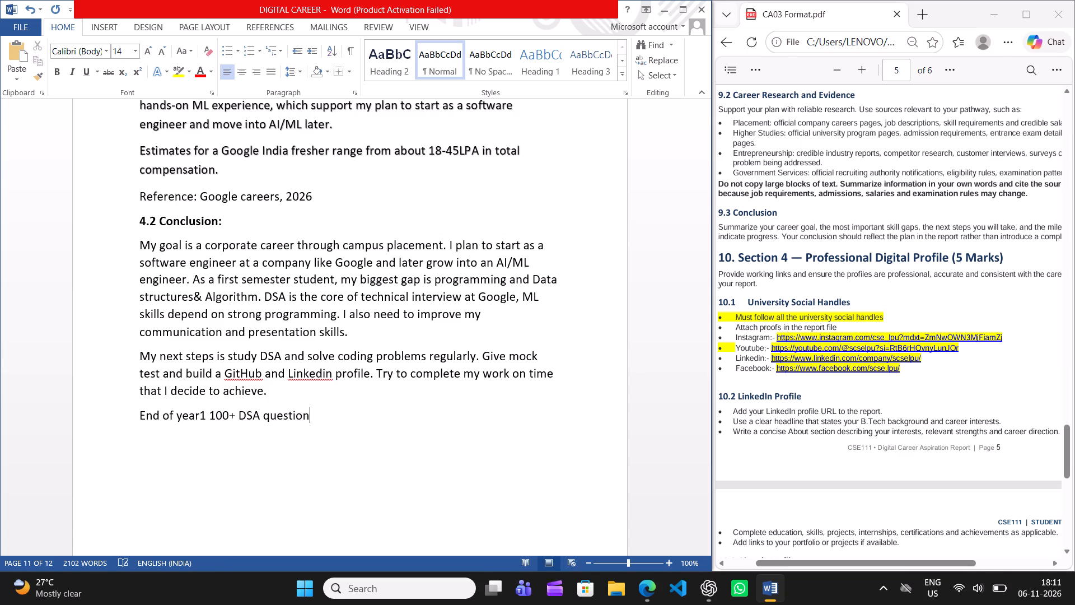
key(space)
key(BackSpace)
key(space)
text(solved)
key(space)
text(and)
key(space)
text(py)
text(thon)
key(space)
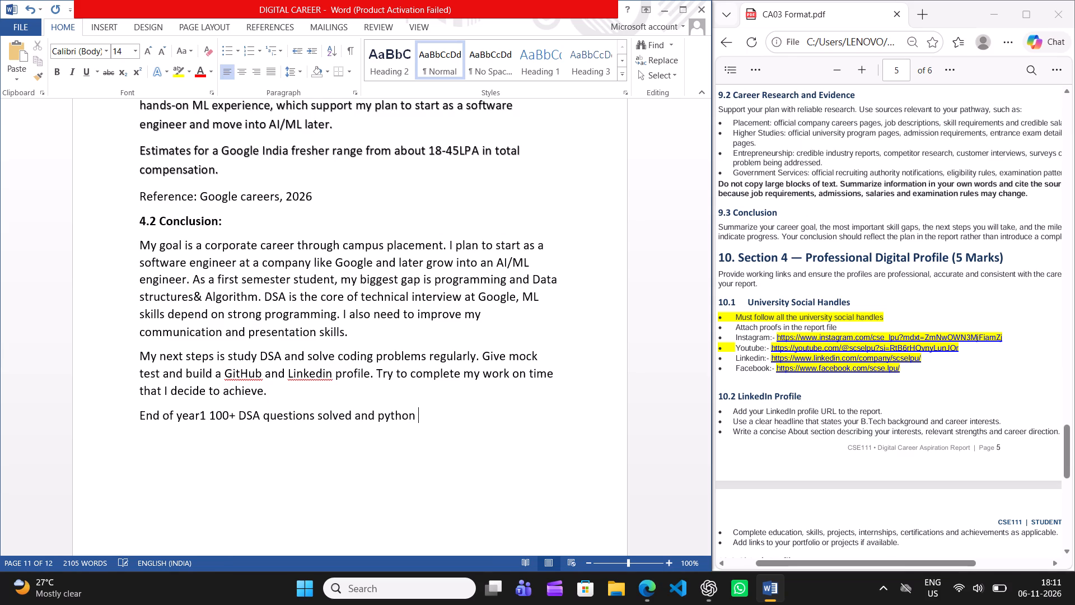
text(pro)
text(jects)
key(space)
text(built.)
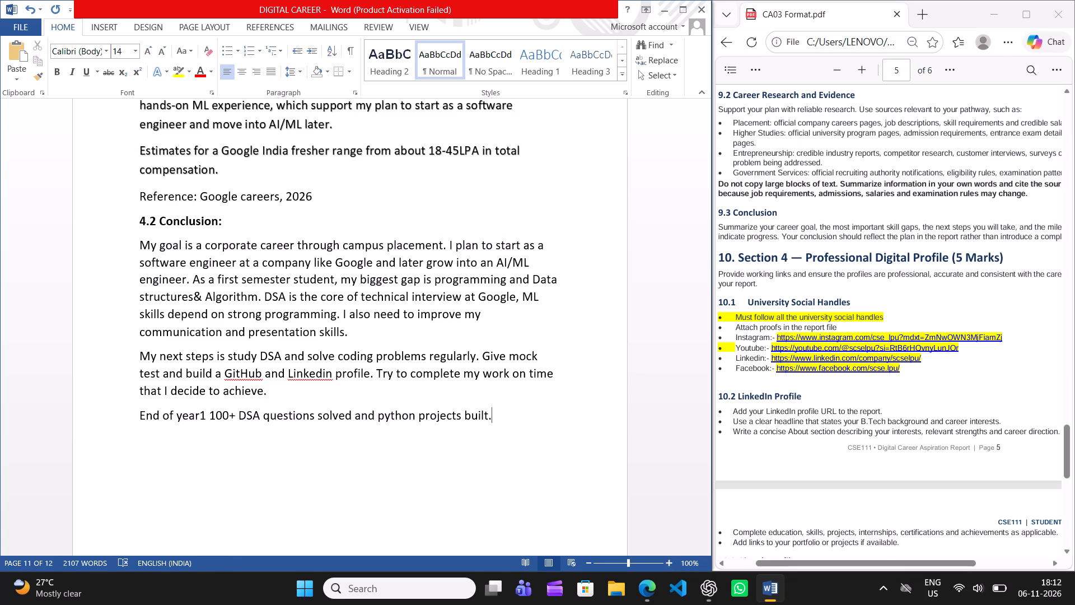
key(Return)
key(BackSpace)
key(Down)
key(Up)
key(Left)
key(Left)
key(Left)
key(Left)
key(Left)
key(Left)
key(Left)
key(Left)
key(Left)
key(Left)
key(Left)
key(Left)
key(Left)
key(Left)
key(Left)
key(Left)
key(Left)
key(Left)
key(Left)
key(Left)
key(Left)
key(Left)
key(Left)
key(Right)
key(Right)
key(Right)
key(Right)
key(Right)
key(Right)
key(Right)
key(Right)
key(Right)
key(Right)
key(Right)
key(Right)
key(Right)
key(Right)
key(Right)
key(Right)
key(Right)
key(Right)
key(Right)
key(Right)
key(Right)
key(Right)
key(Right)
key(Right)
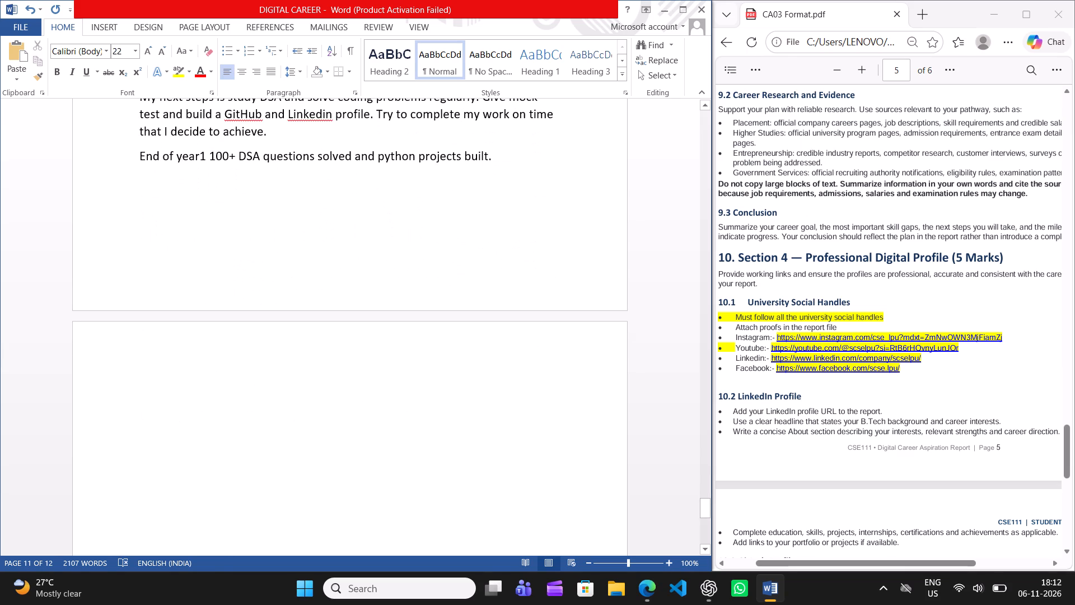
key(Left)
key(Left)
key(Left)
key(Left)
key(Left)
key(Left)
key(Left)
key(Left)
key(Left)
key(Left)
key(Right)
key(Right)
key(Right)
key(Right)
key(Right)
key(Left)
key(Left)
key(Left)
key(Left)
Pad the end of the year1 sentence with spaces and start the following line with "End of year2".
key(Right)
key(space)
key(space)
key(space)
key(space)
key(space)
key(space)
key(space)
key(space)
key(space)
key(space)
key(space)
key(space)
key(space)
key(space)
key(space)
key(space)
key(space)
key(space)
key(space)
key(space)
key(space)
key(space)
key(space)
key(space)
key(space)
key(space)
key(space)
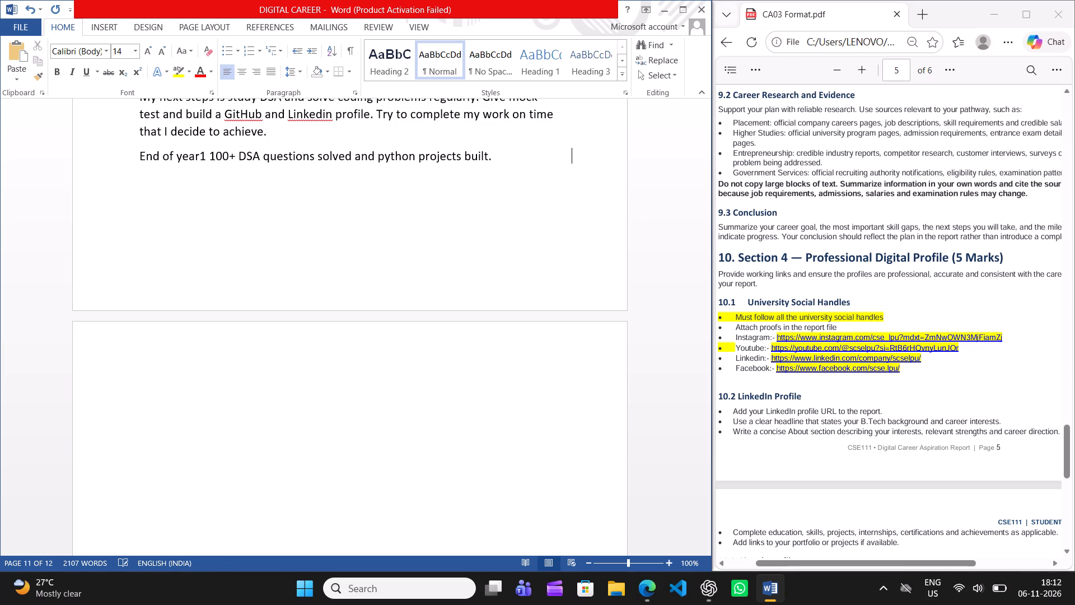
key(shift+e)
text(nd of)
key(space)
text(year)
key(space)
key(BackSpace)
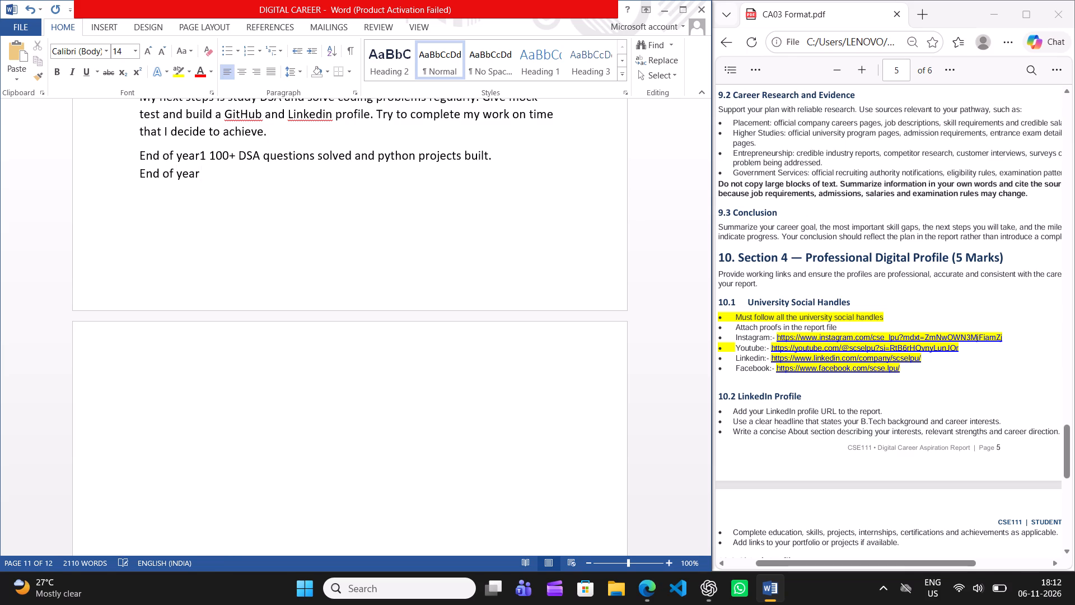
text(2)
key(space)
Continue the year2 milestone after "End of year2" with "enhance my skills.".
text(en)
text(hance my sl)
key(BackSpace)
text(kills)
key(space)
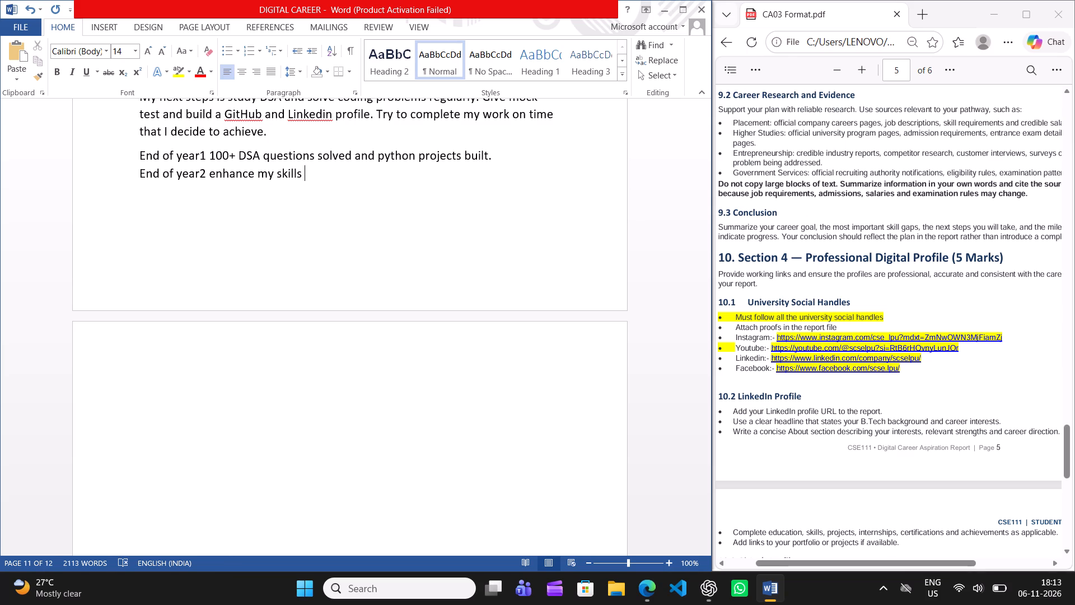
key(BackSpace)
key(period)
Replace the full stop after "enhance my skills" in the year2 milestone with ", projected documented on GitHub.".
key(BackSpace)
text(, pro)
text(jected)
key(space)
text(documented on)
key(space)
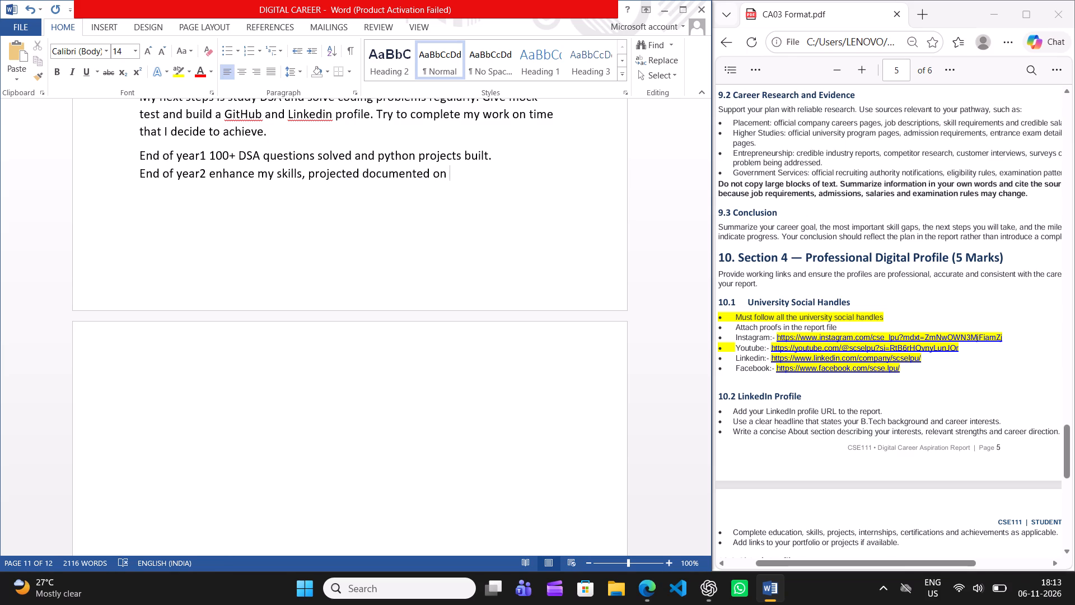
text(GitHu)
key(b)
key(period)
Add the sentence "Start ML models and neural network." to the end of the year2 milestone.
key(space)
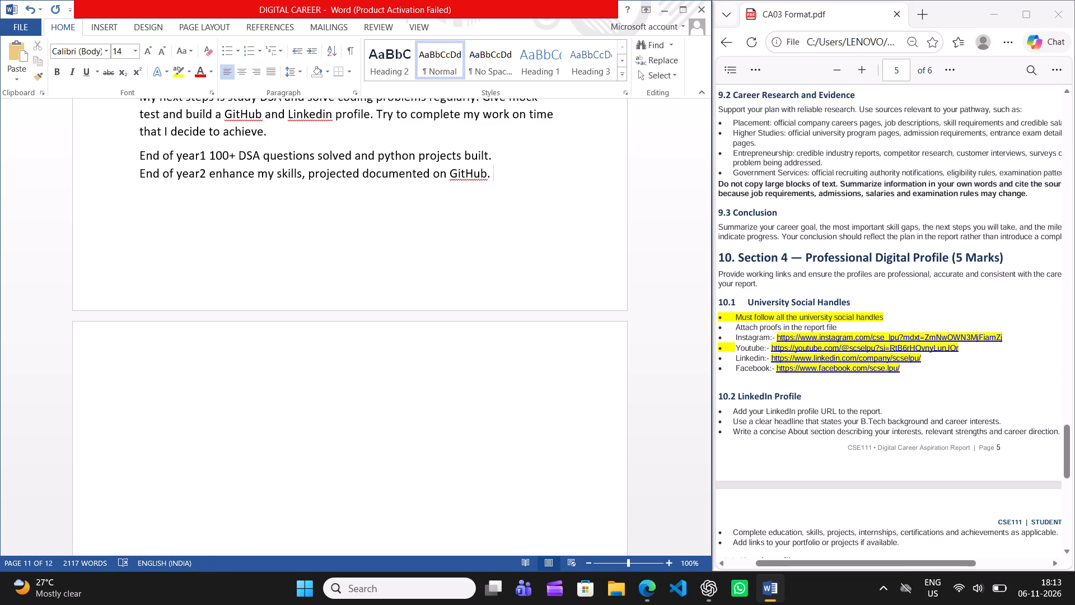
text(st)
key(BackSpace)
key(BackSpace)
key(shift+s)
text(tart)
key(space)
text(ML models)
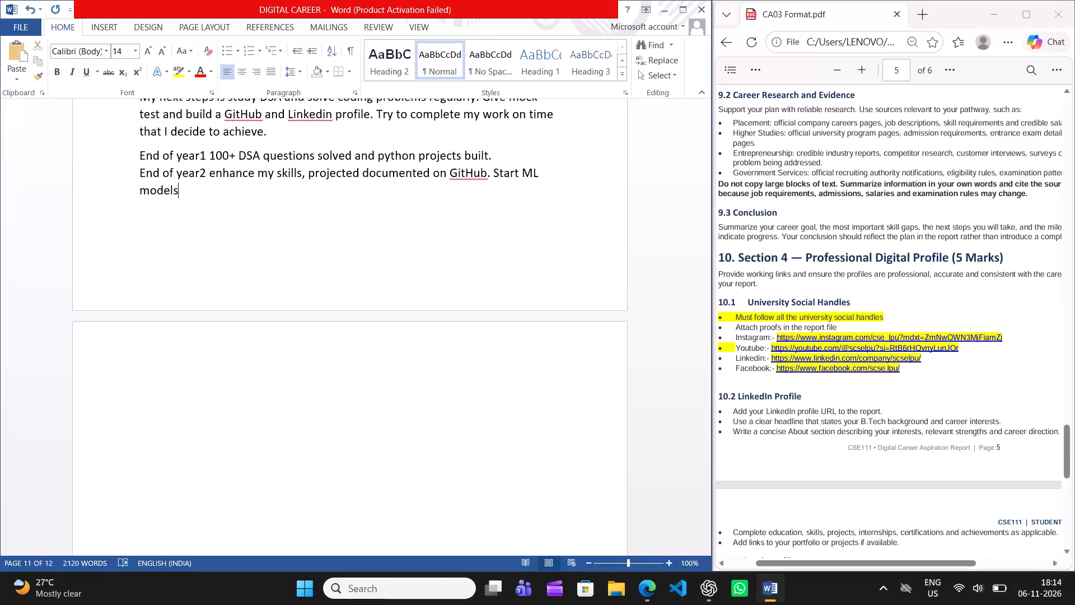
key(space)
text(and)
key(space)
text(neural network.)
Pad the end of the year2 milestone with spaces and start the following line with "End of year3".
key(space)
key(space)
key(space)
key(space)
key(space)
key(space)
key(space)
key(space)
key(space)
key(space)
key(space)
key(space)
key(space)
key(space)
key(space)
key(space)
key(space)
key(space)
key(space)
key(space)
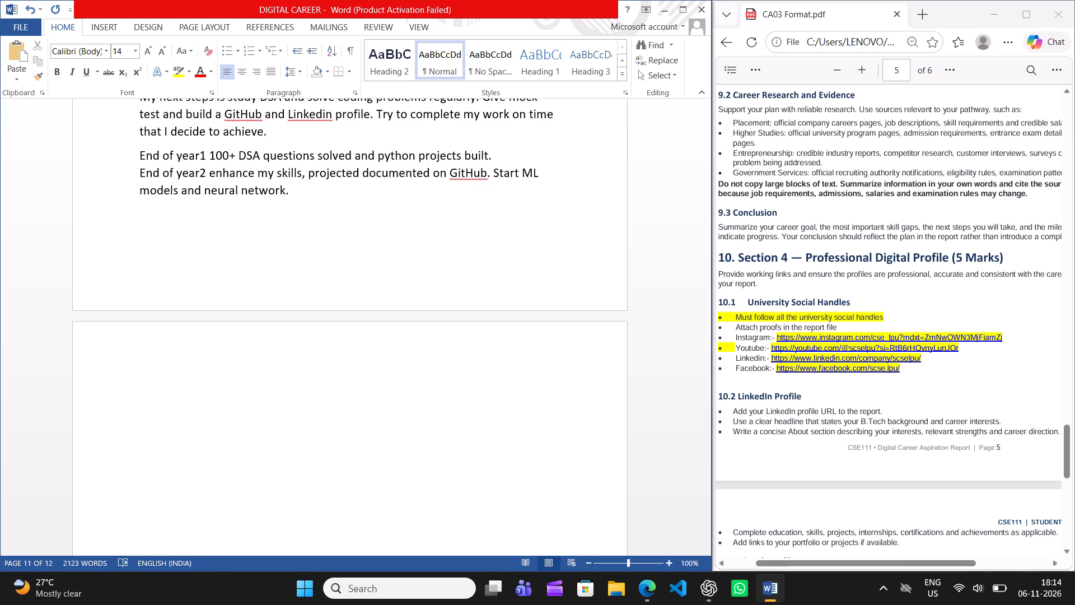
key(shift+e)
key(BackSpace)
key(space)
key(space)
key(space)
text(E)
text(nd of)
key(space)
text(year)
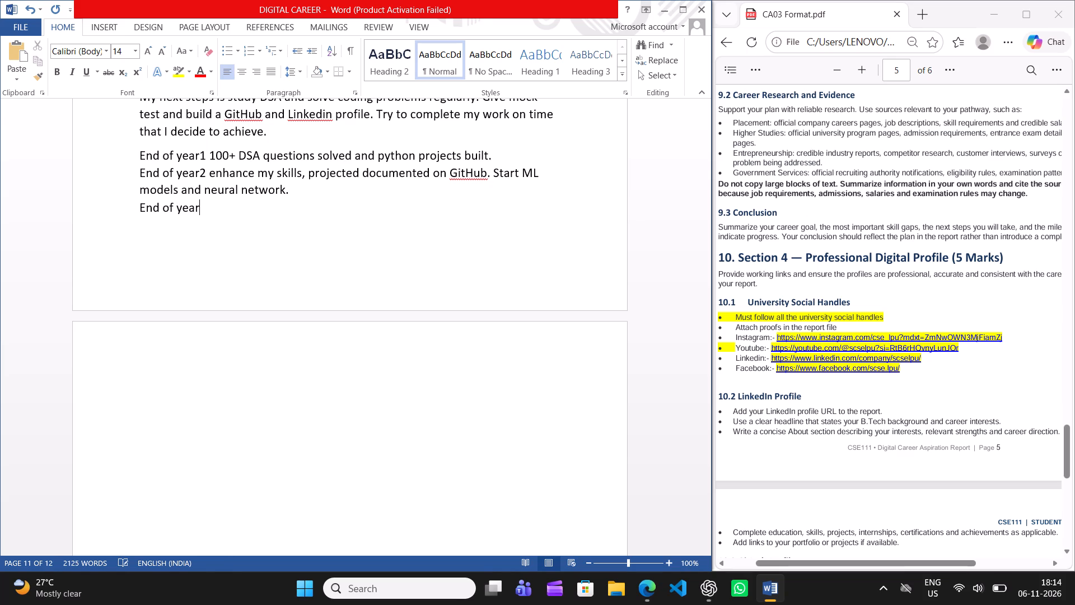
key(space)
key(BackSpace)
key(3)
Continue the year3 milestone after "End of year3" with "3-5 polished projects, one deployed app".
key(space)
text(3-5)
key(space)
text(polished)
key(space)
text(projects)
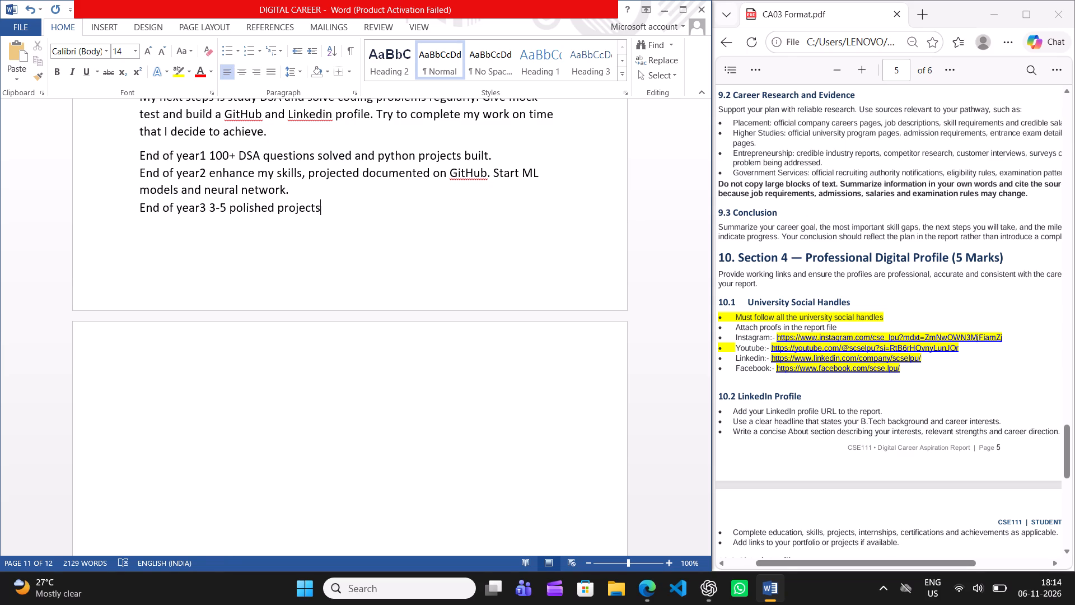
text(, one deplo)
text(yed app)
key(space)
key(BackSpace)
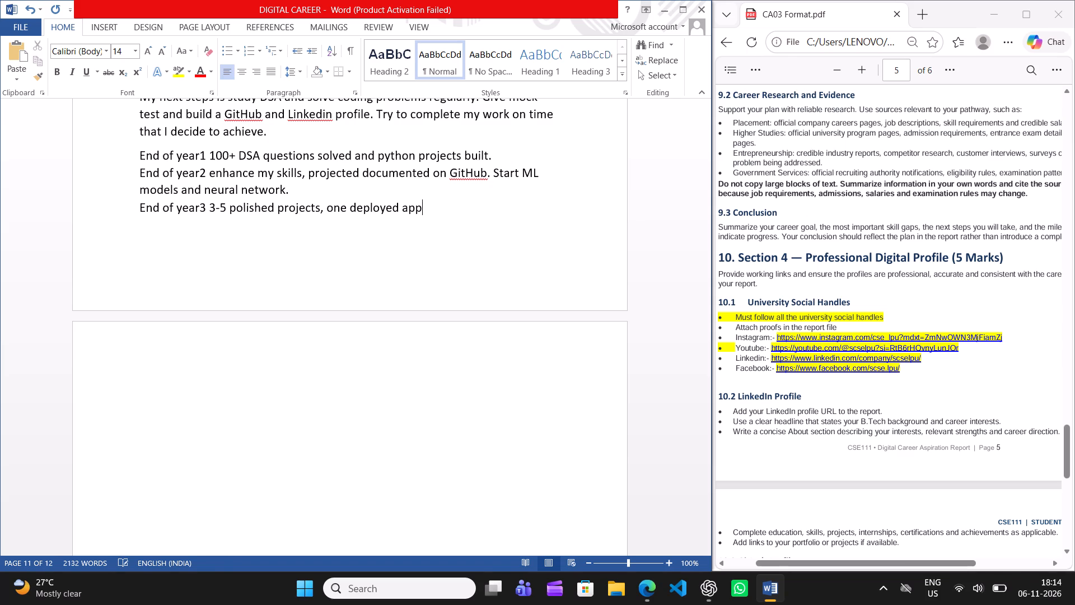
Complete the year3 milestone with ", an internship and attempt mock interviews.".
text(, an)
key(space)
text(internship)
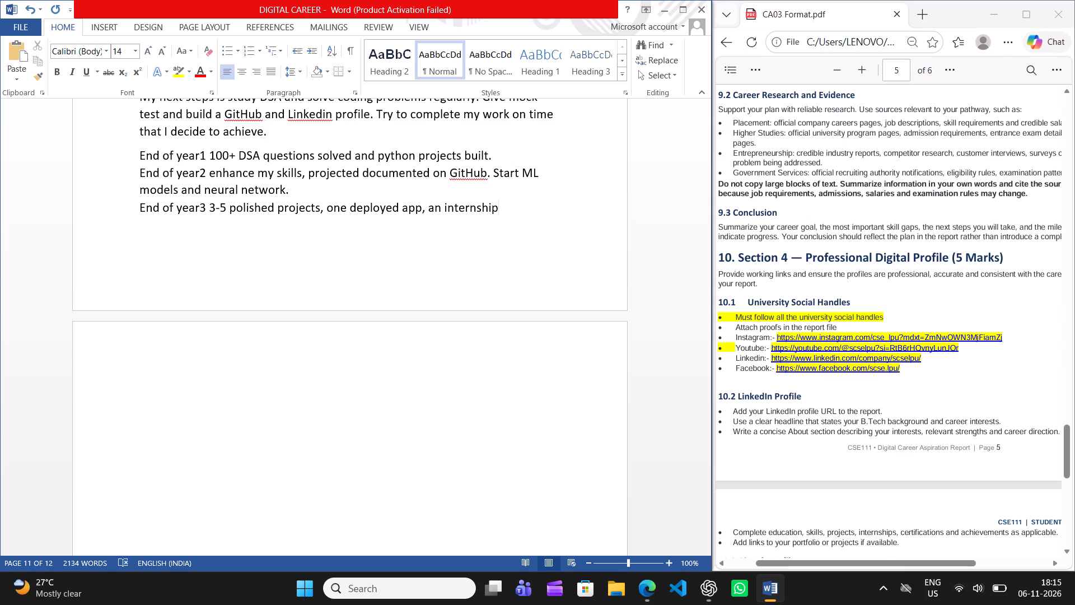
key(space)
text(and comple)
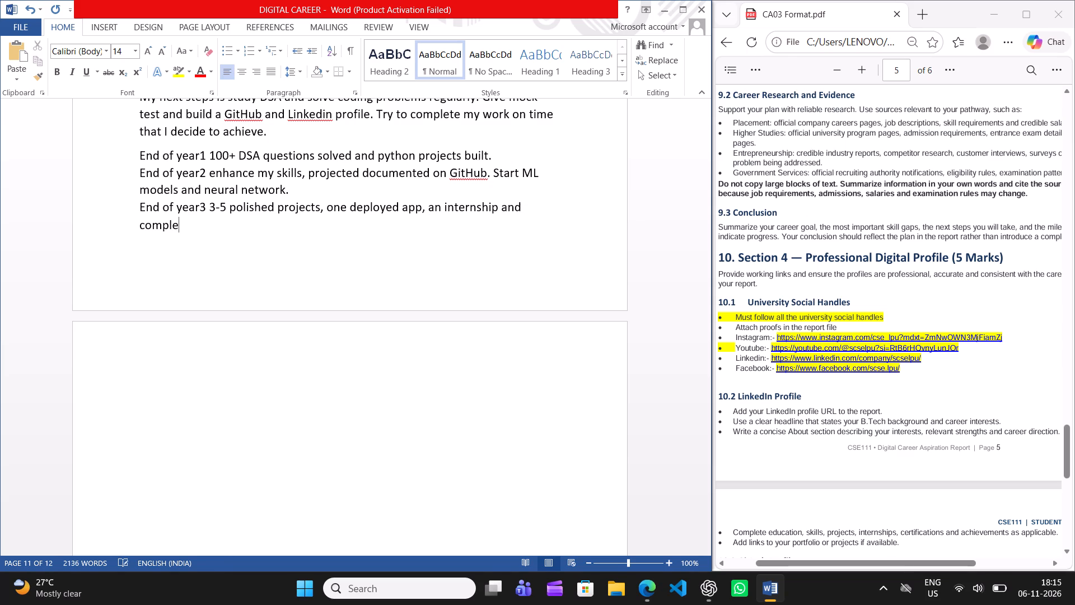
key(BackSpace)
key(BackSpace)
key(BackSpace)
key(BackSpace)
key(BackSpace)
key(BackSpace)
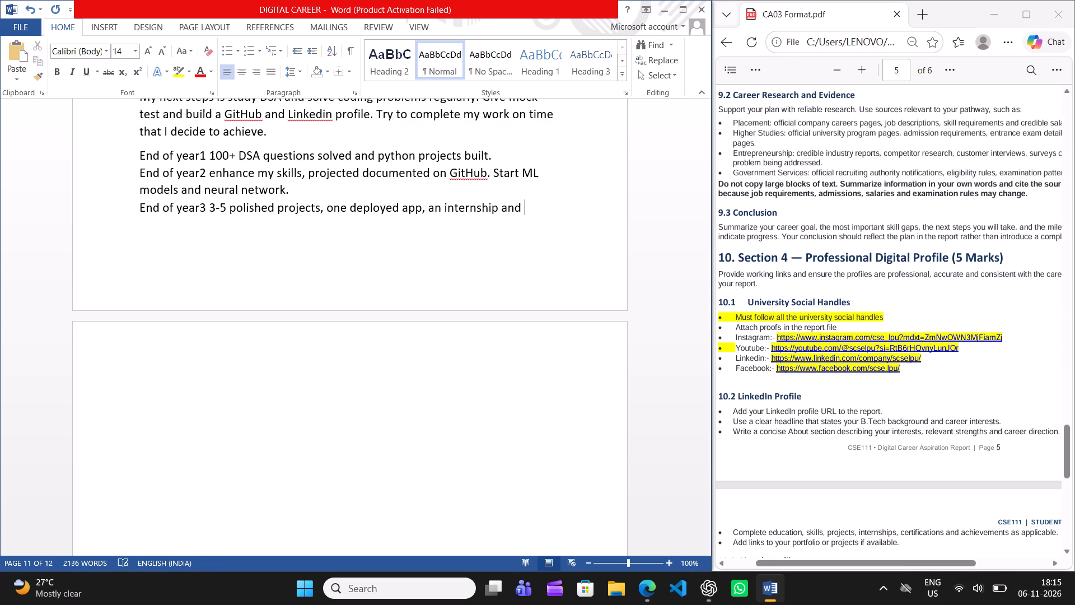
text(attempt mock interview)
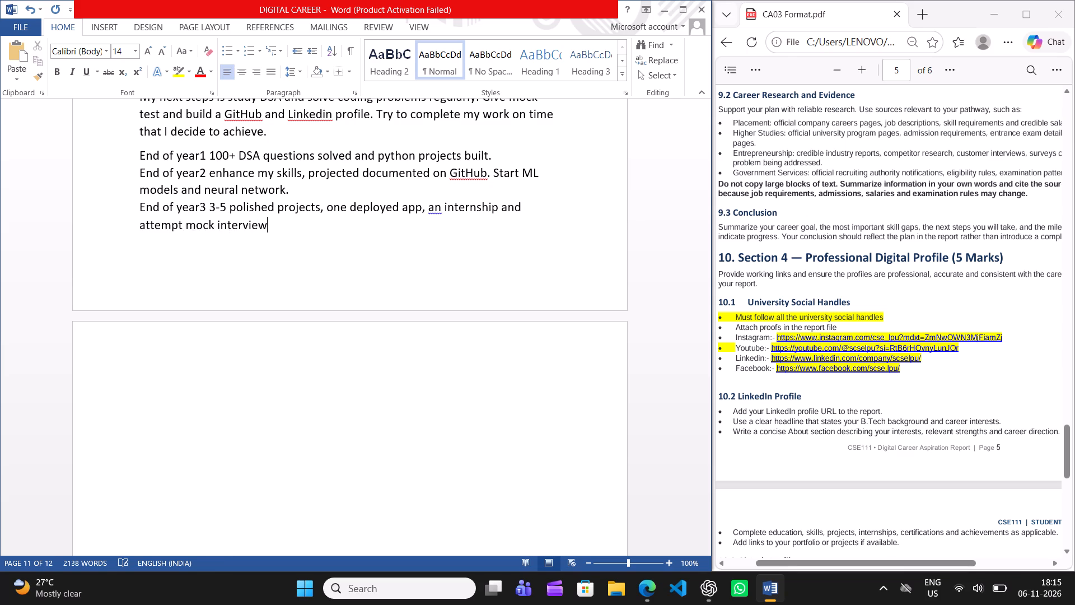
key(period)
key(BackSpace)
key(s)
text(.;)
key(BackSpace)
Switch to the browser window showing the YouTube video page.
click(554, 505)
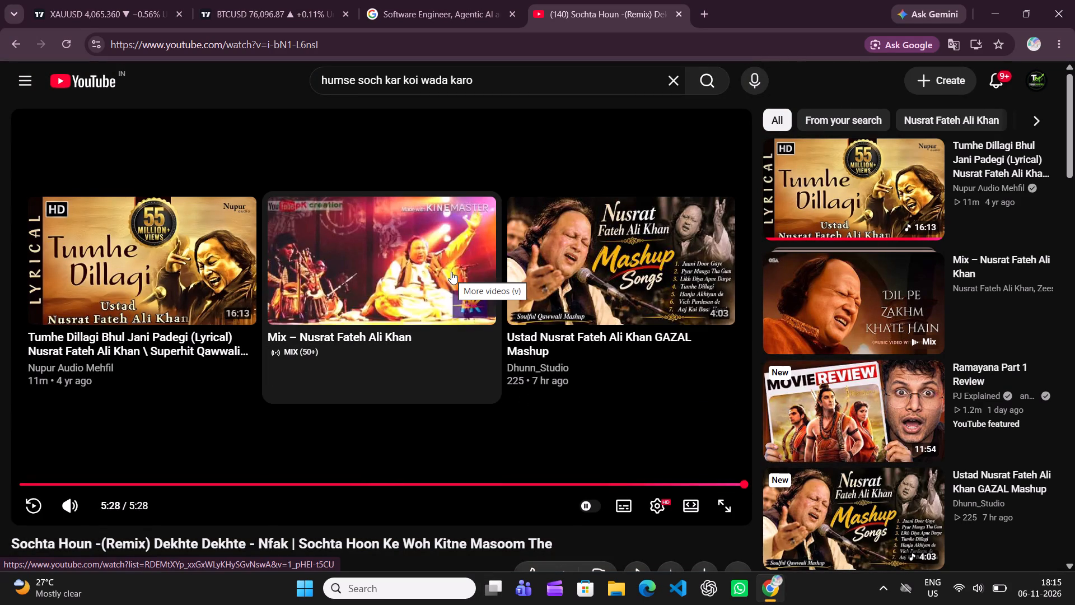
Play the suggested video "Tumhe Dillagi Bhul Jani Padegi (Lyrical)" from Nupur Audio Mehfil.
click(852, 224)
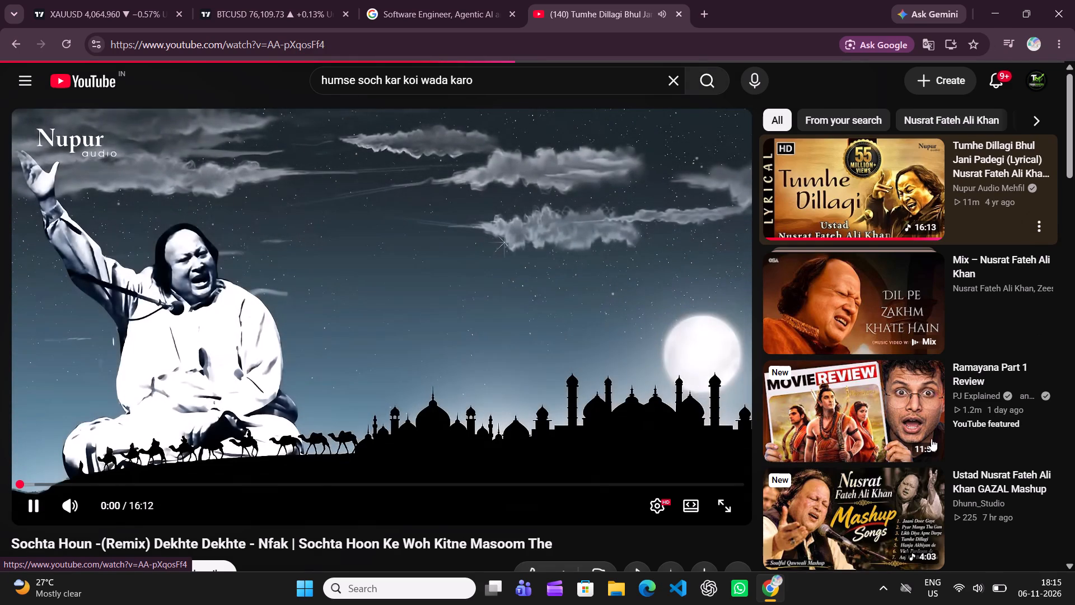
Browse the suggested videos and start the "Mix – Hindi film music" playlist.
scroll(910, 460, down, 3)
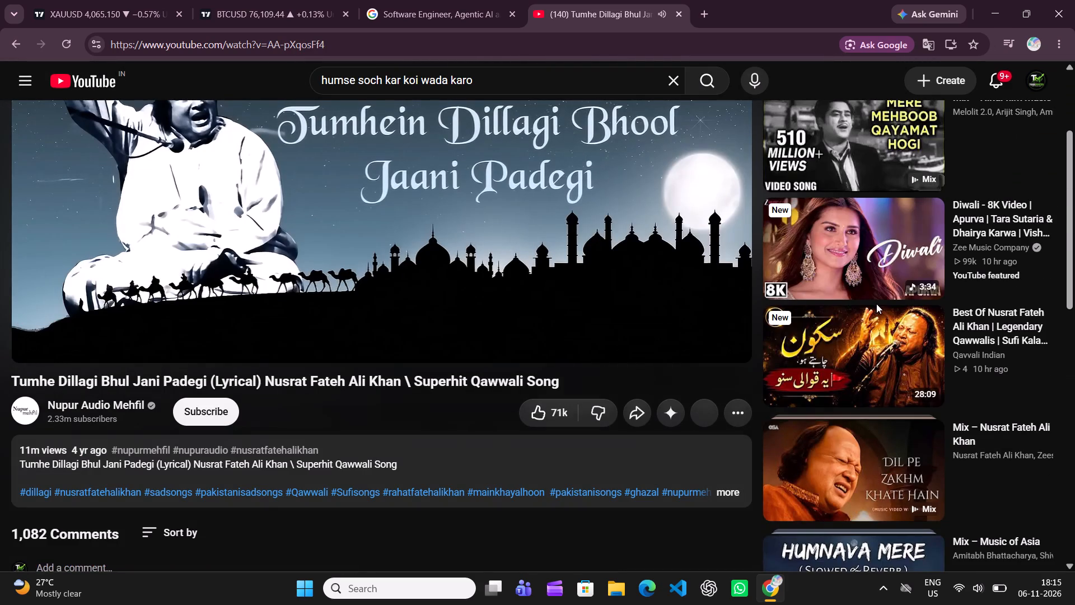
scroll(876, 304, up, 3)
scroll(876, 304, down, 1)
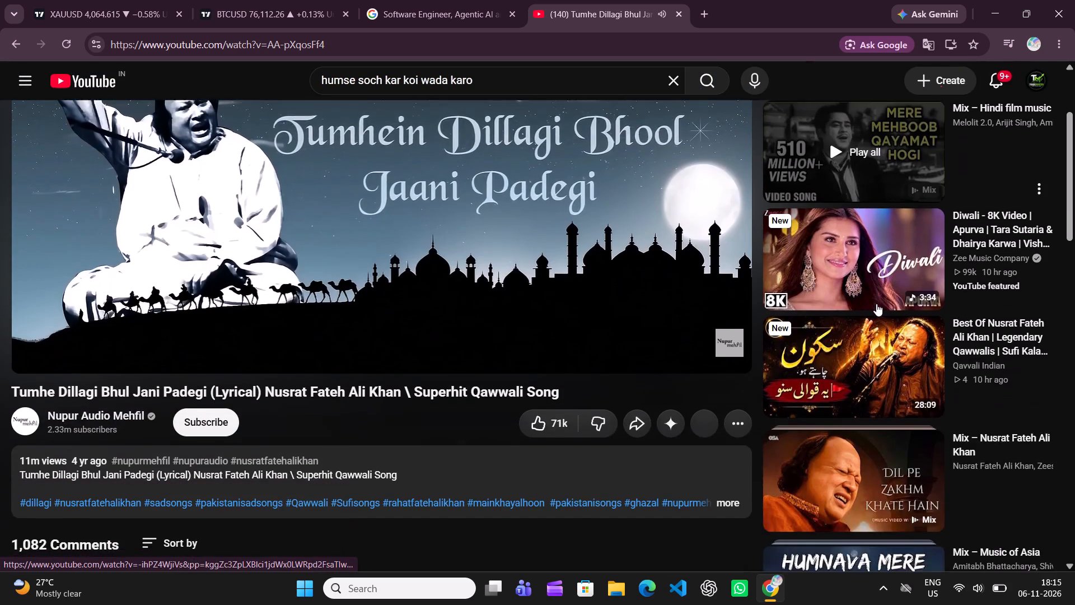
scroll(876, 304, up, 3)
click(876, 304)
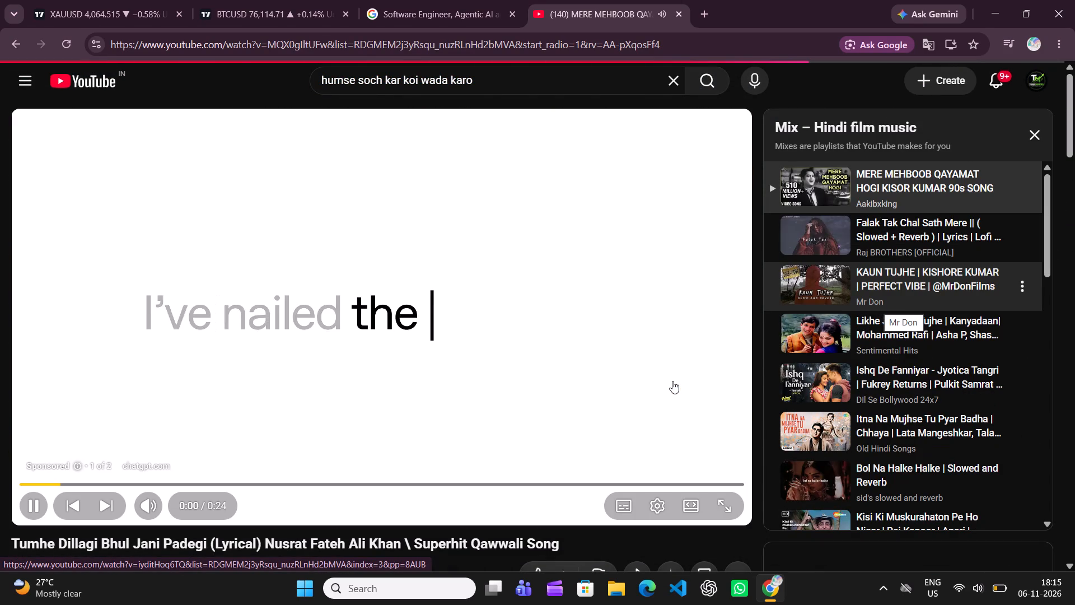
Turn off Energy saver in the Windows quick settings.
click(1011, 604)
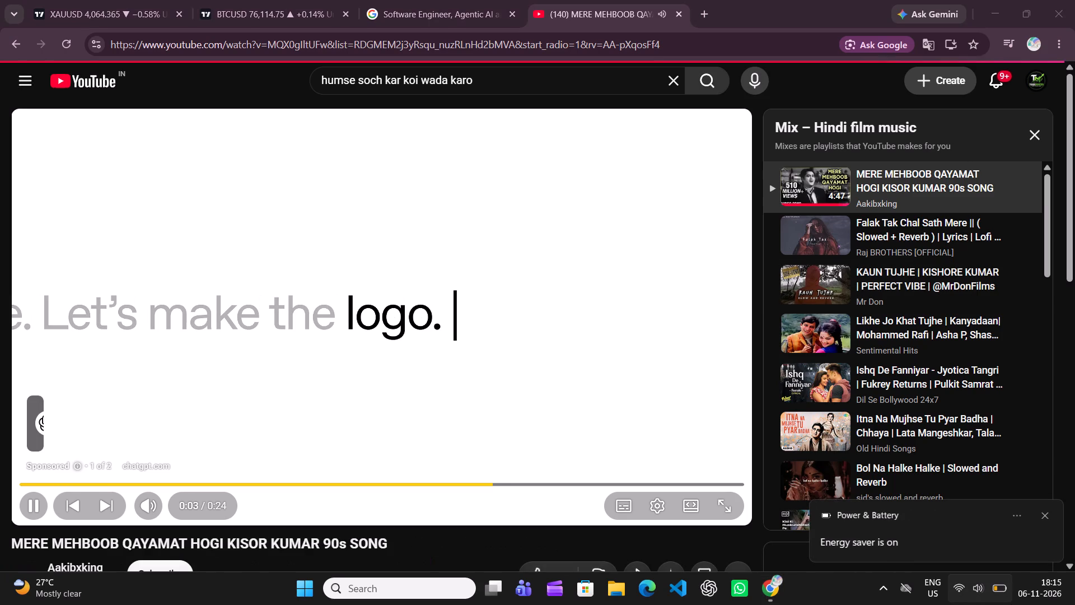
click(955, 600)
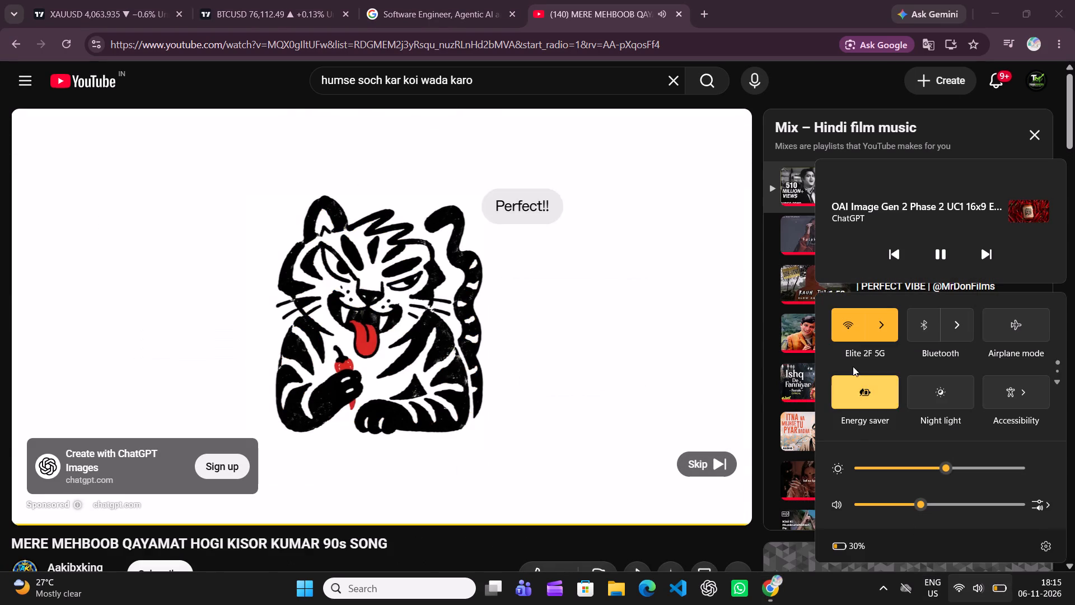
click(867, 407)
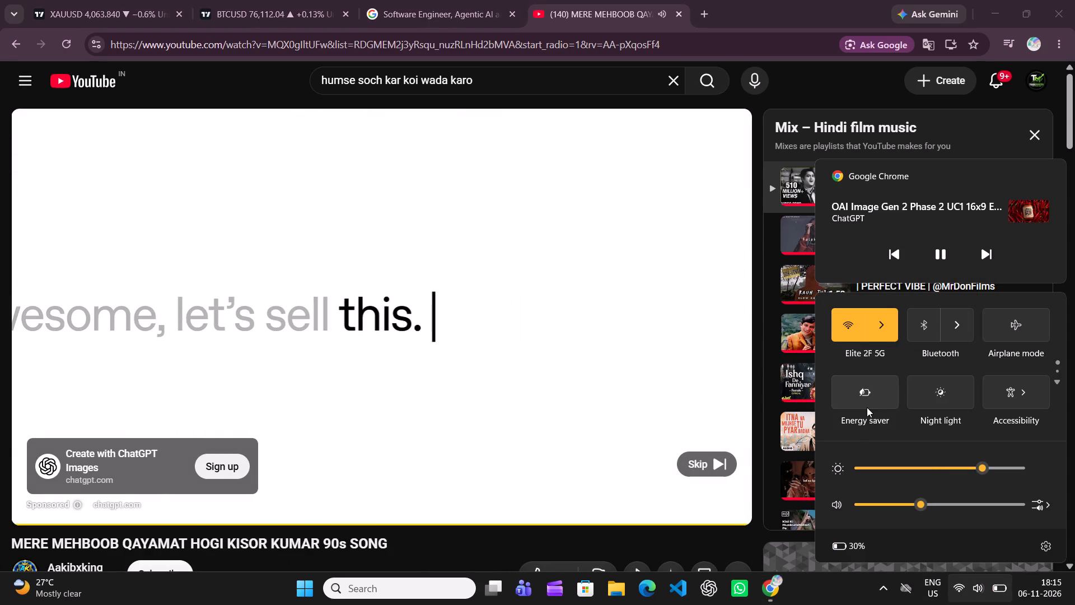
Skip the advertisement playing before the song video.
click(717, 458)
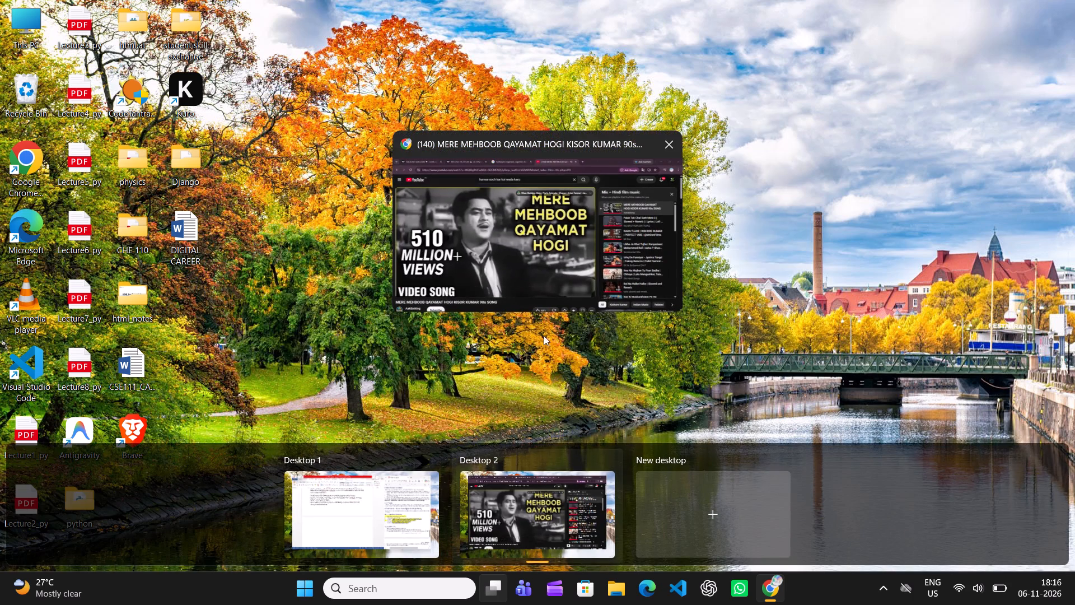
Switch to Desktop 1 with the Word report and open the Instagram link under University Social Handles in the CA03 Format PDF.
click(368, 528)
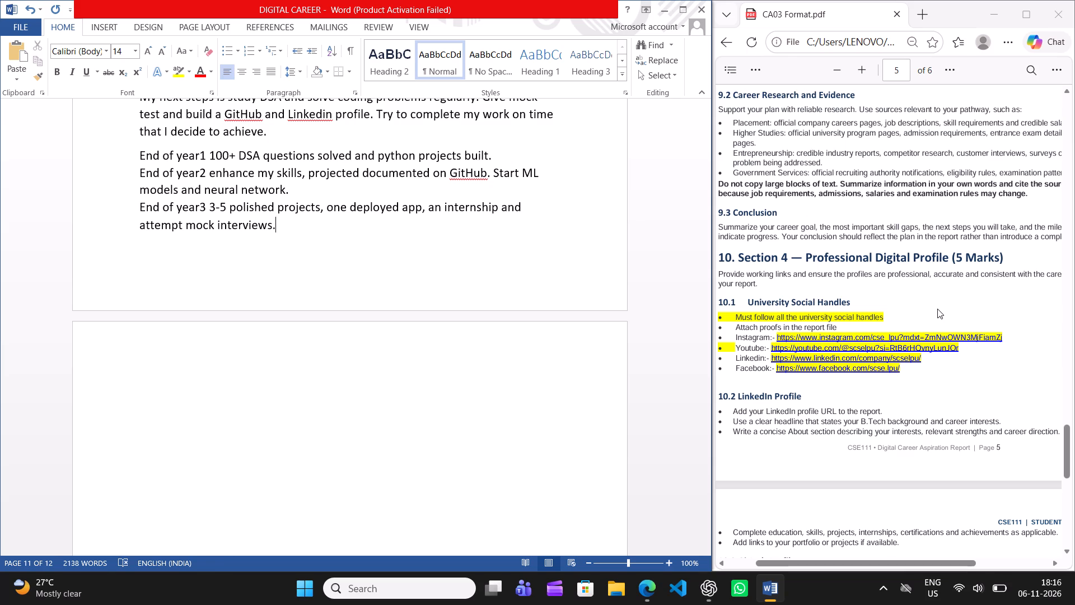
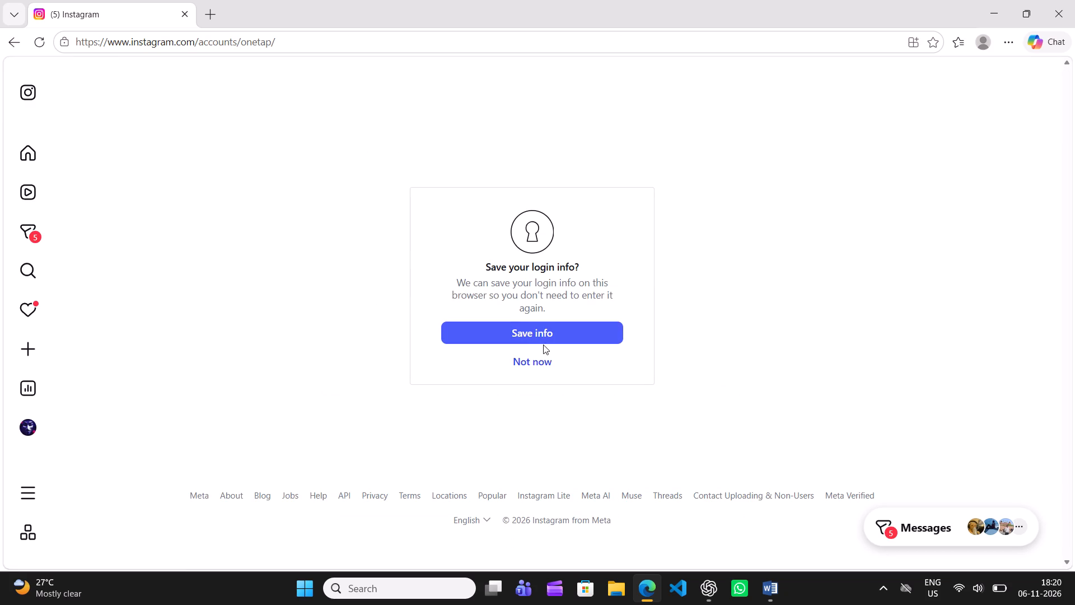
Decline saving the Instagram login info on this browser.
click(545, 372)
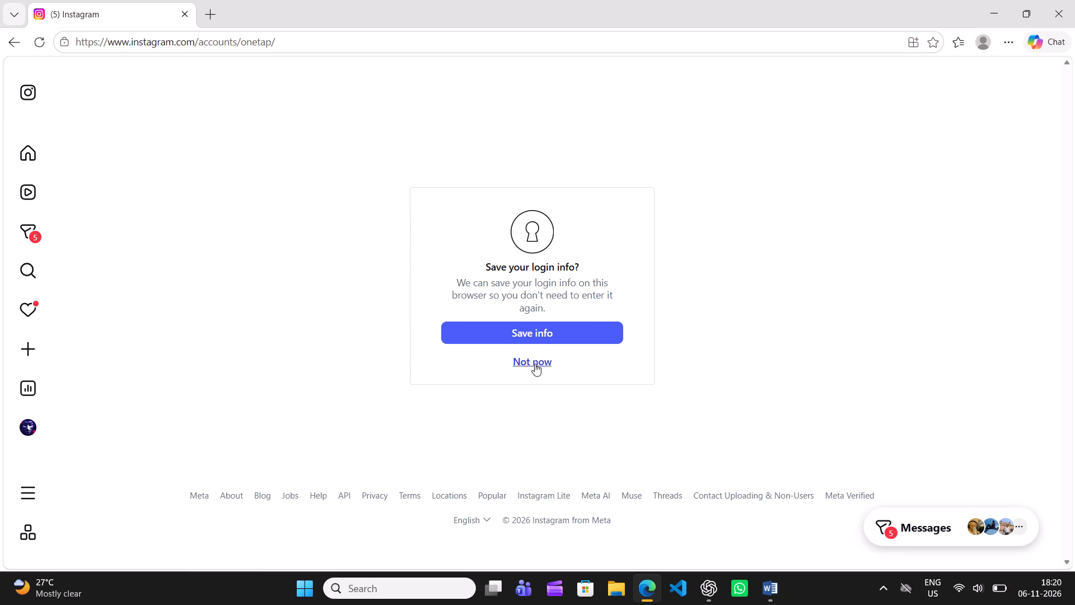
click(531, 357)
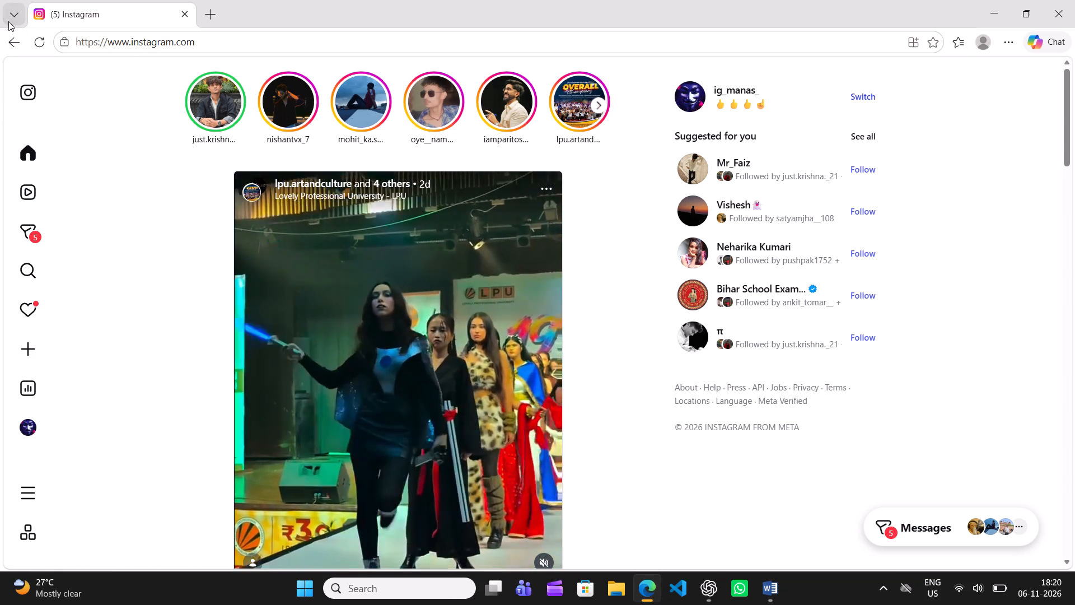
Return to the CA03 Format PDF and open the university's Instagram link under 10.1 University Social Handles.
click(14, 39)
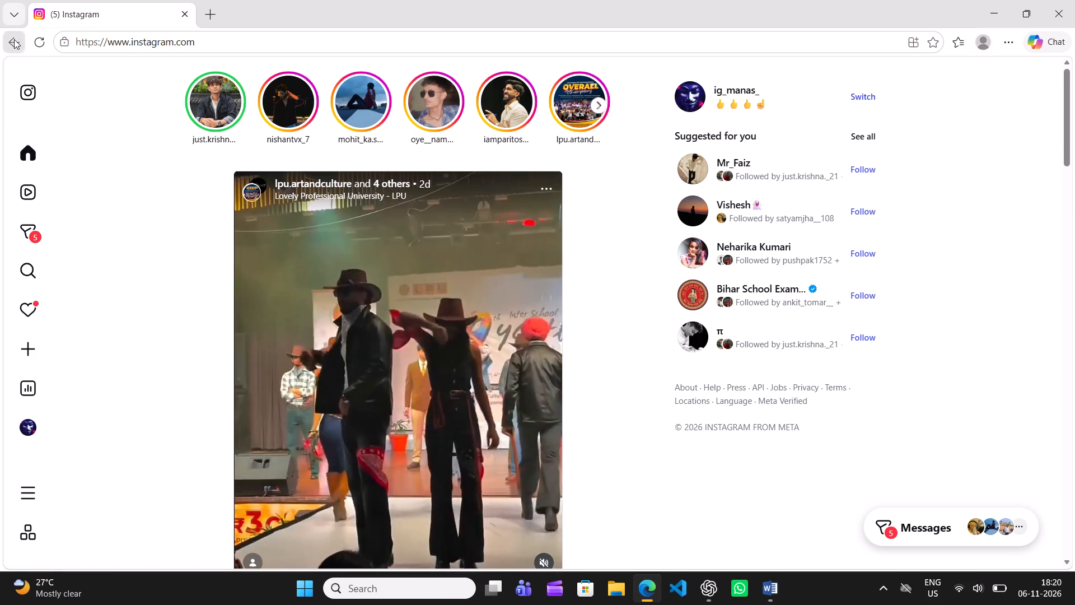
click(14, 39)
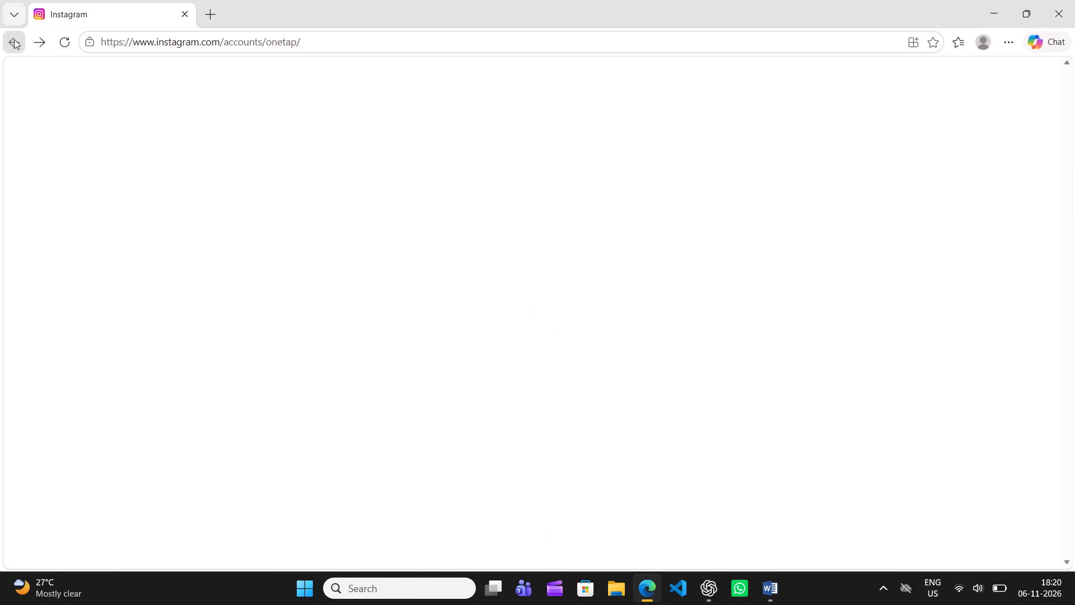
click(14, 39)
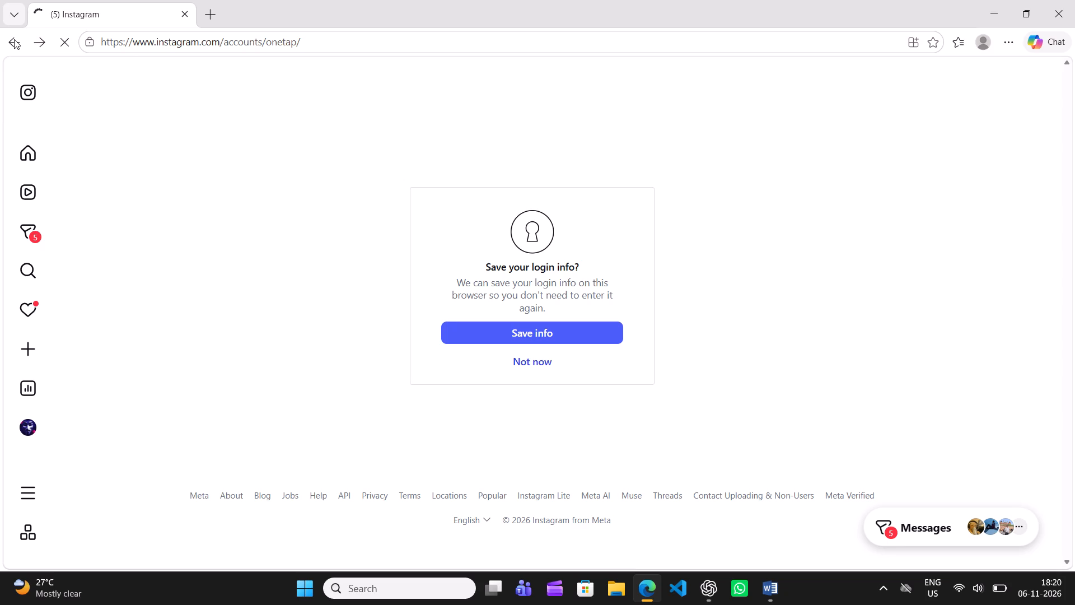
click(14, 39)
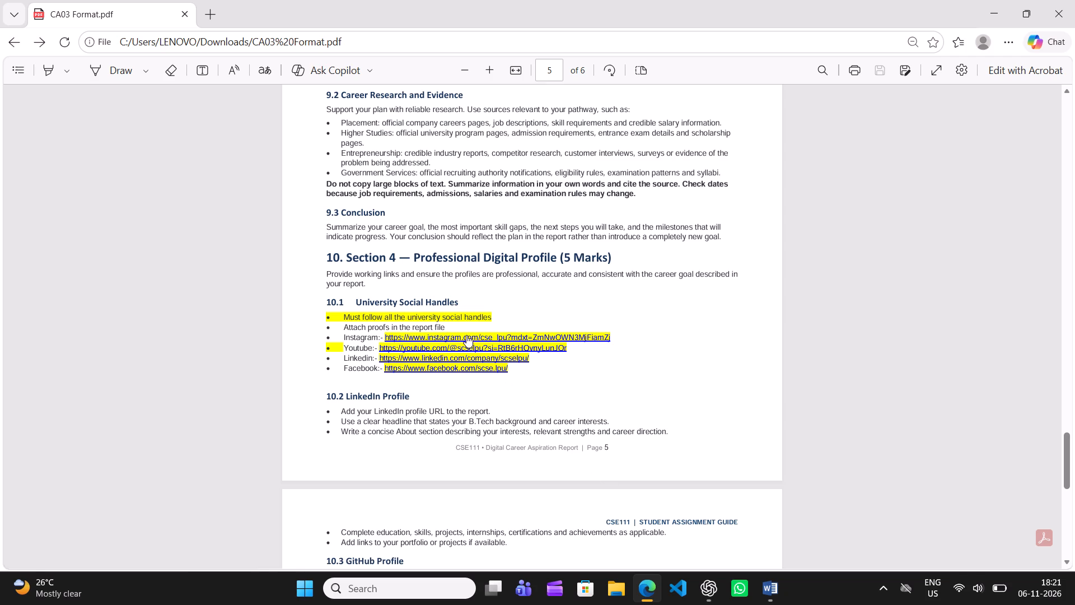
click(466, 334)
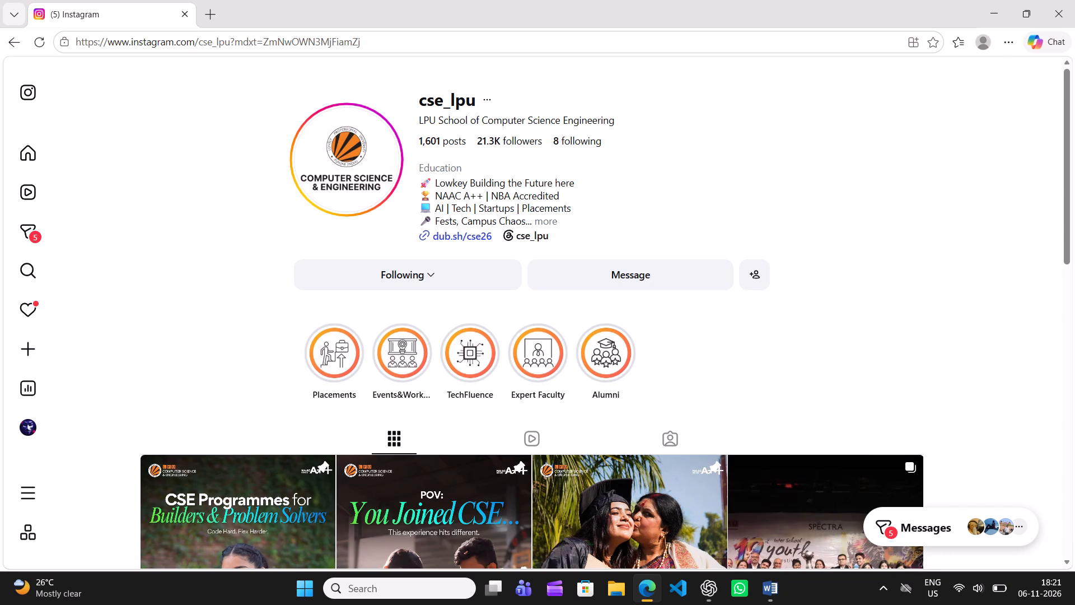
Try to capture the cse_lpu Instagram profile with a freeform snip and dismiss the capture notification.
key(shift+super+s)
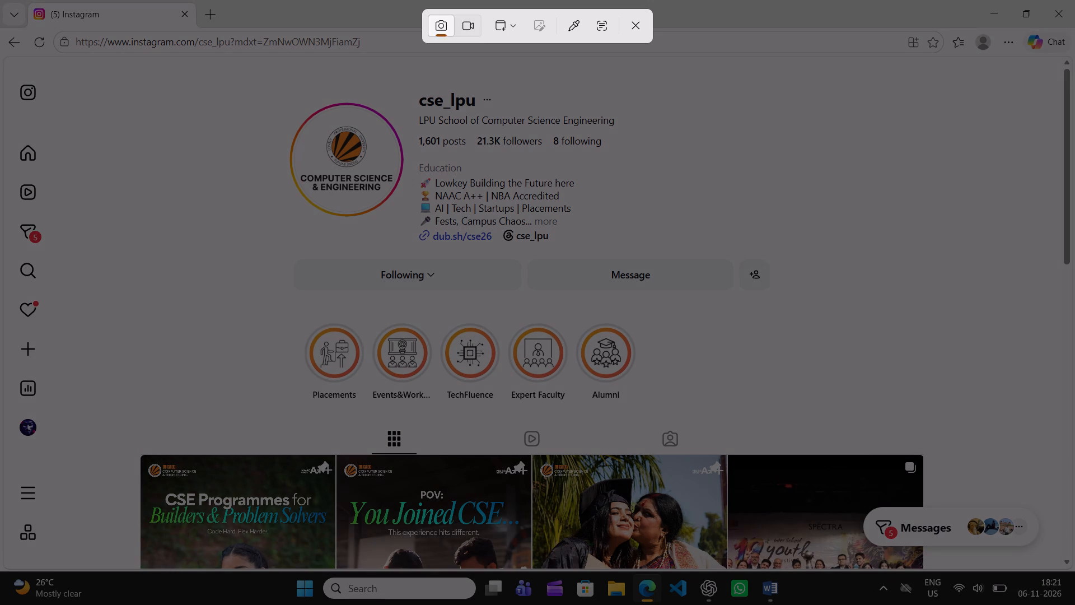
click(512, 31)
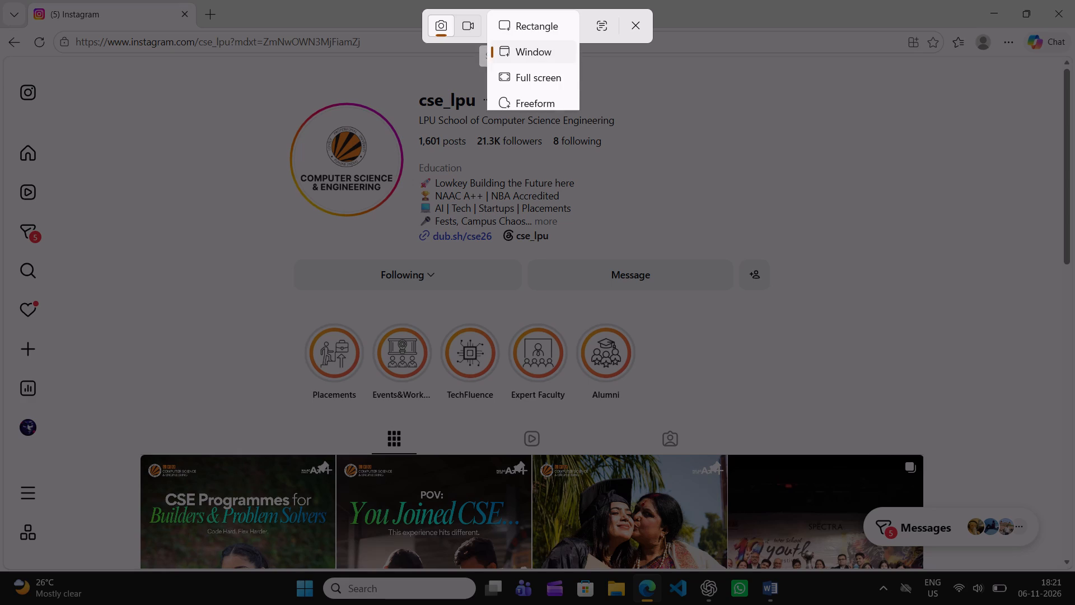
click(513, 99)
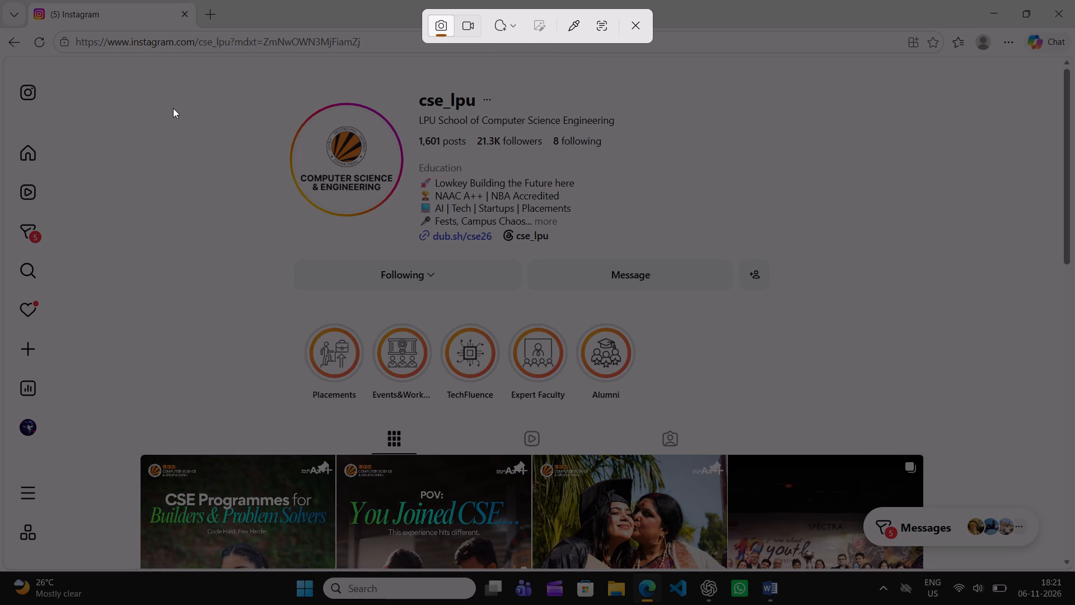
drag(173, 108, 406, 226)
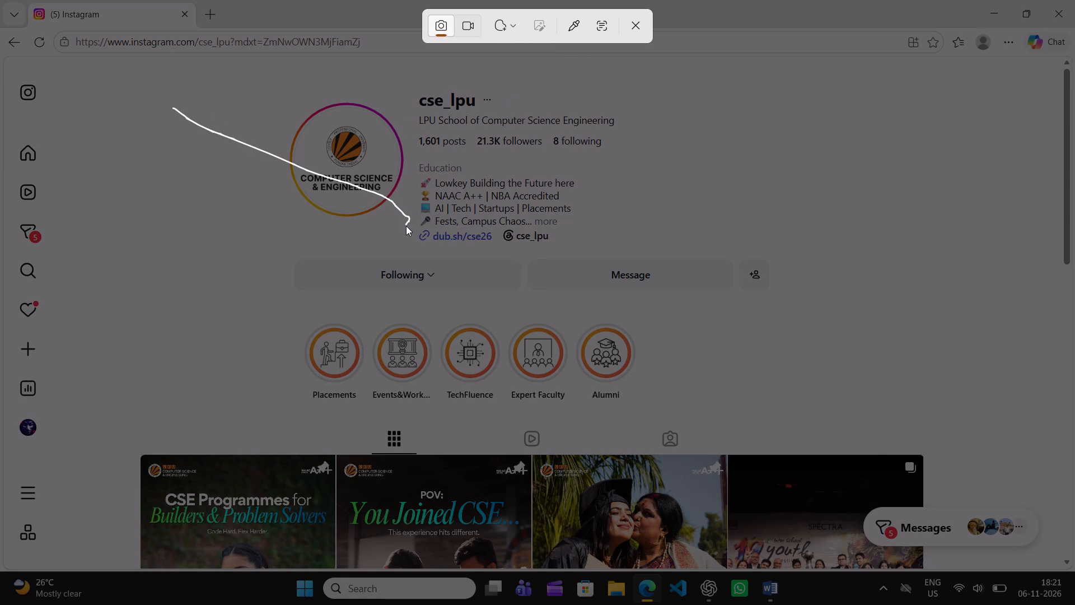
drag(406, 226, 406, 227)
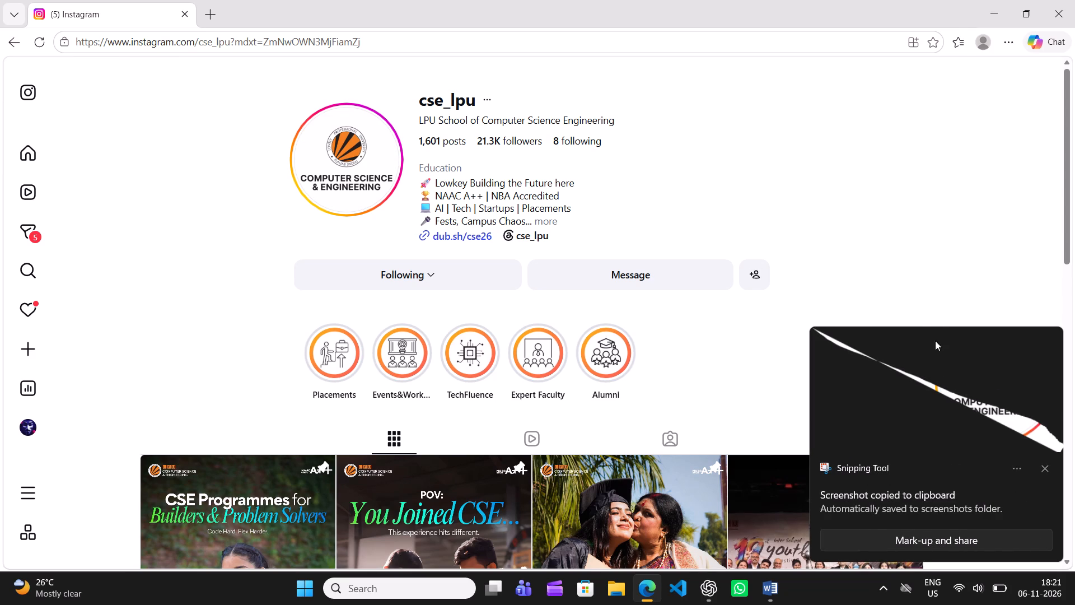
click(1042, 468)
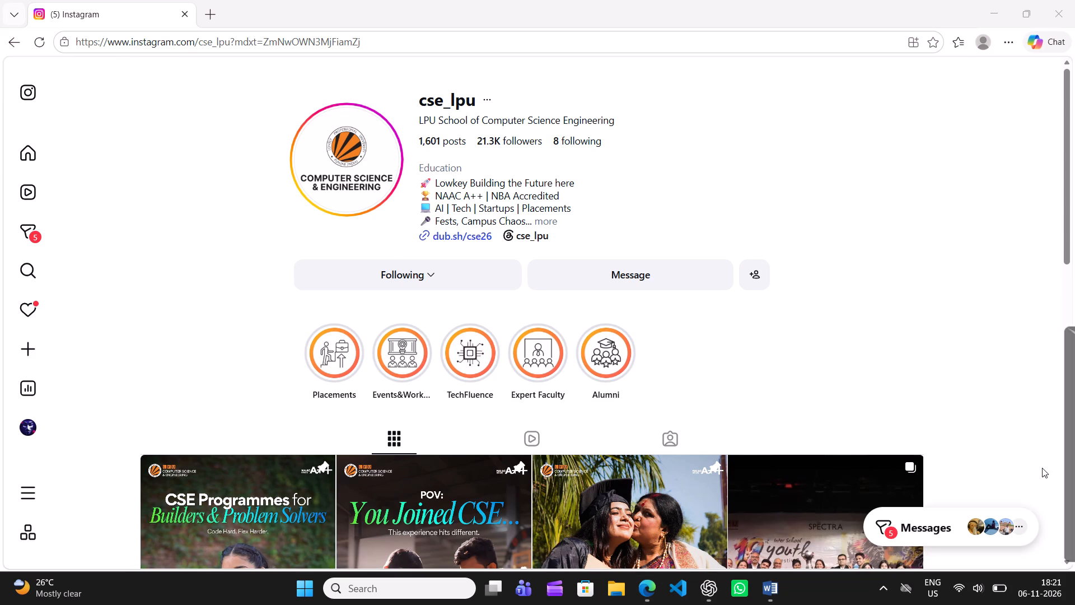
Capture a rectangular screenshot of the cse_lpu Instagram profile page, including its Following status, as proof for the report.
key(shift+super+s)
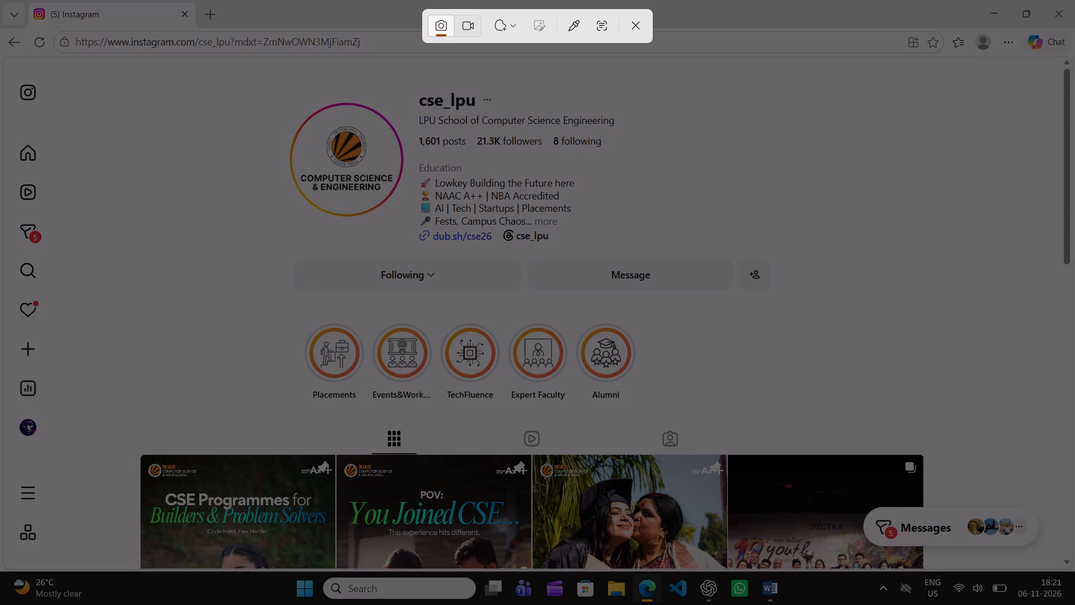
click(522, 28)
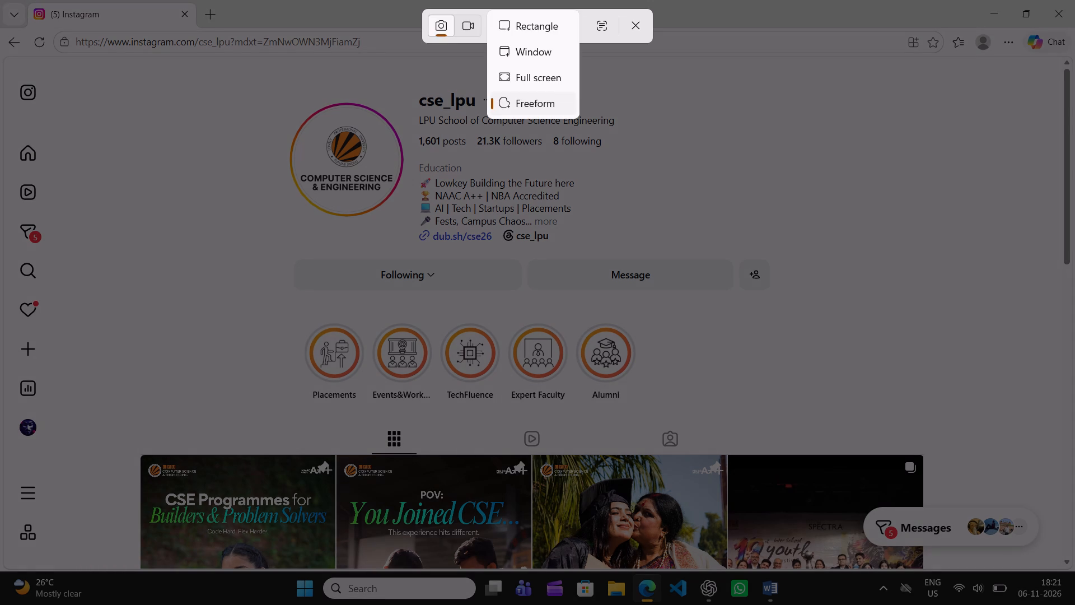
click(523, 26)
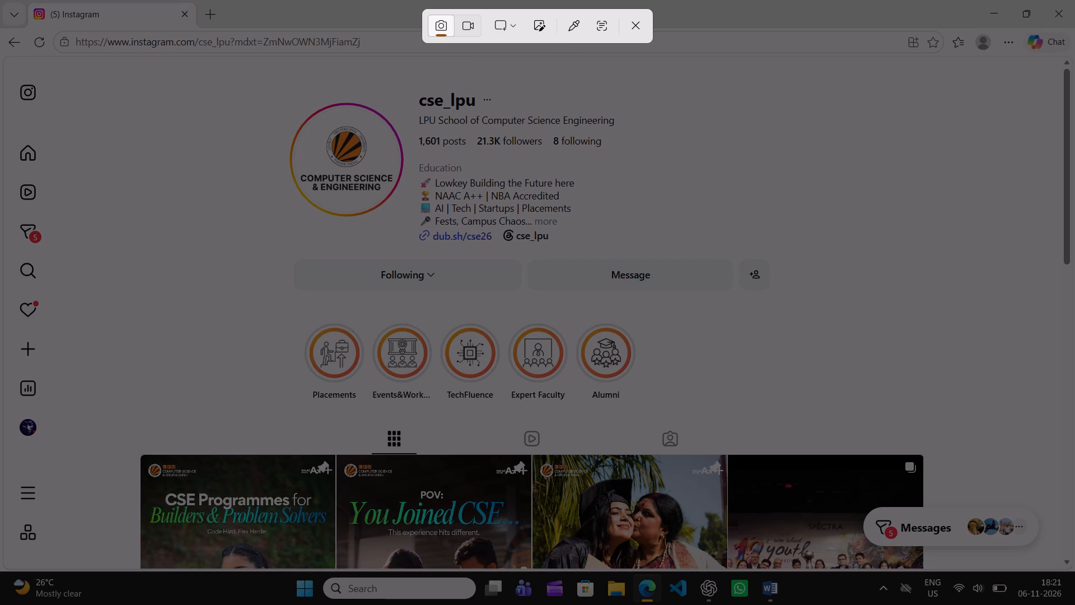
drag(11, 67, 872, 553)
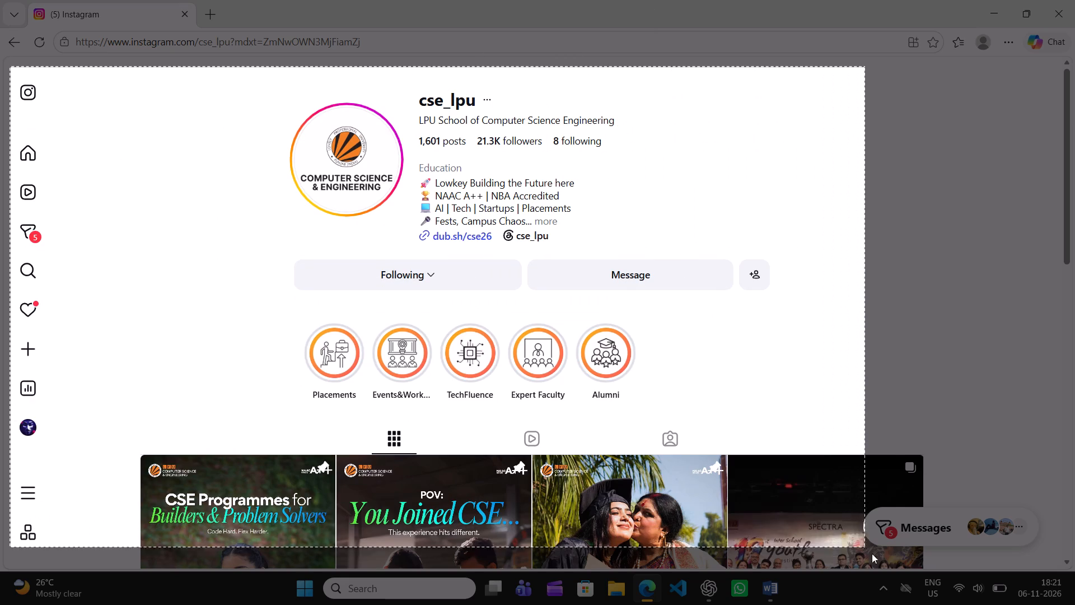
drag(872, 553, 880, 542)
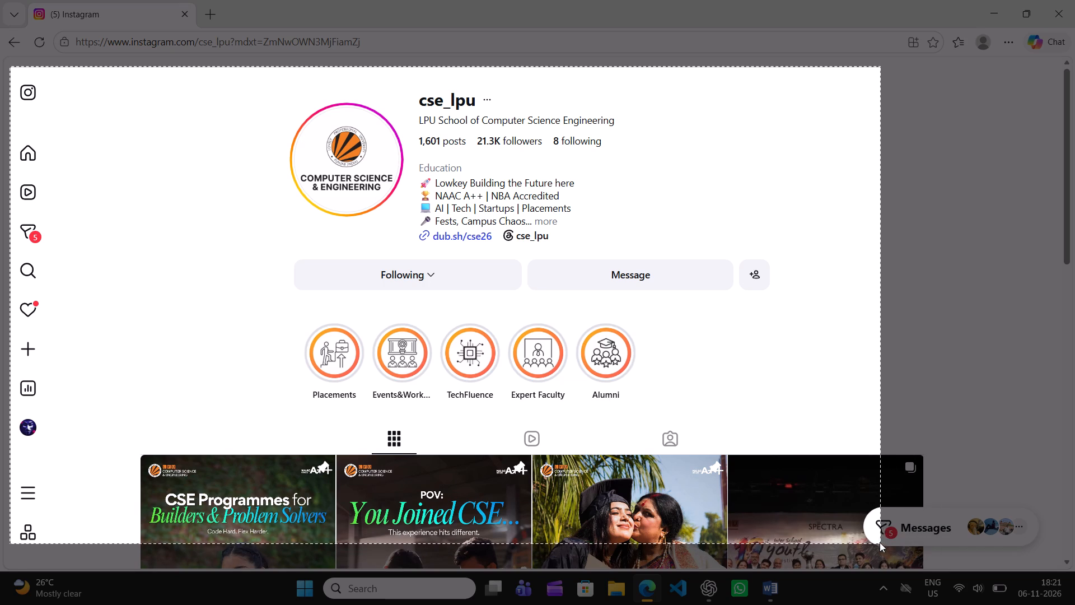
drag(880, 542, 975, 452)
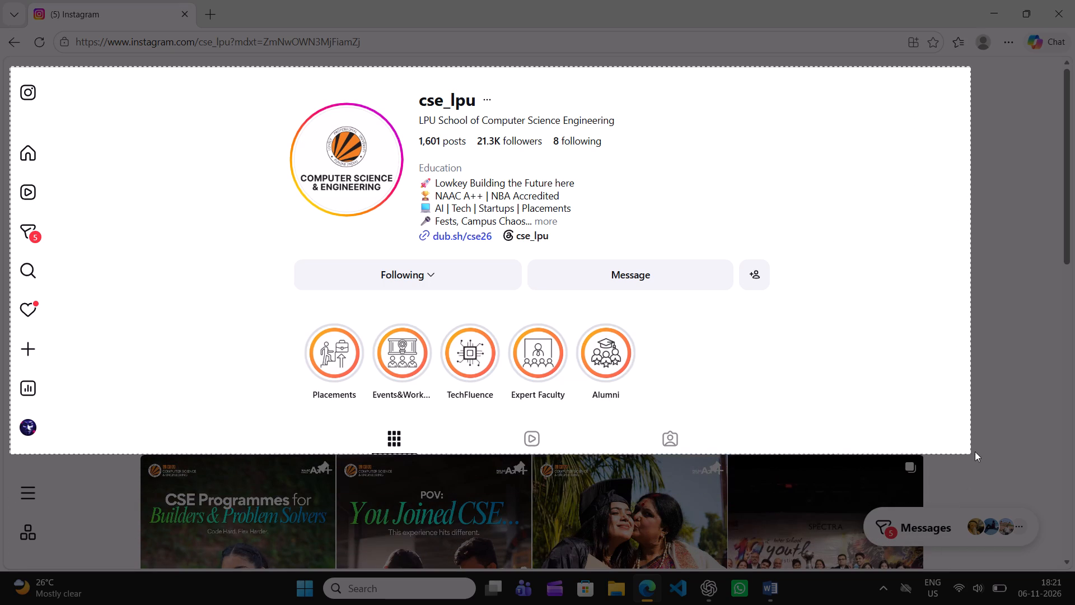
drag(975, 452, 999, 422)
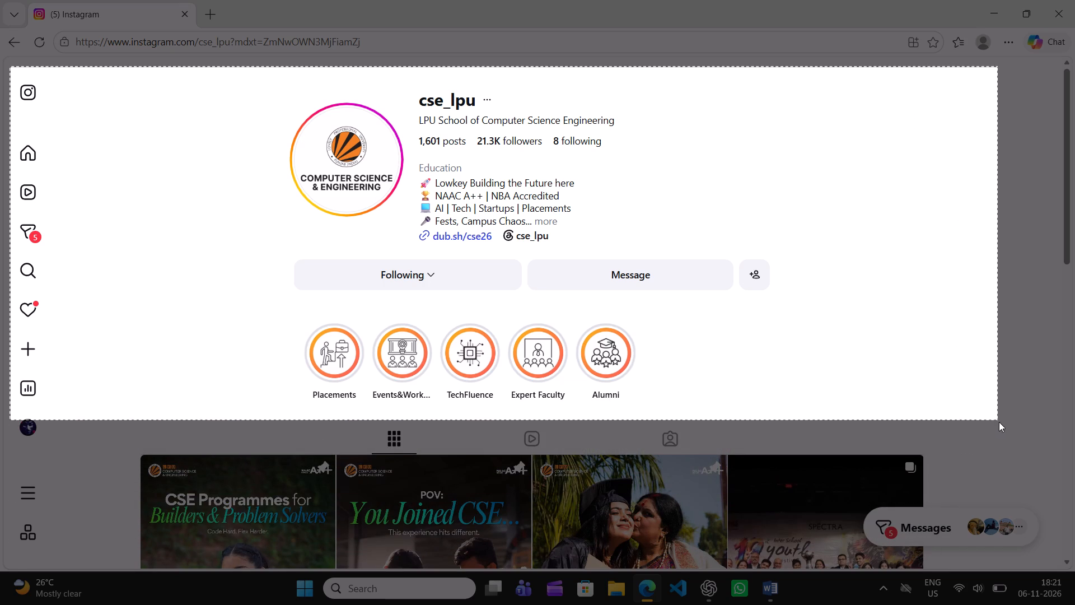
drag(999, 422, 985, 439)
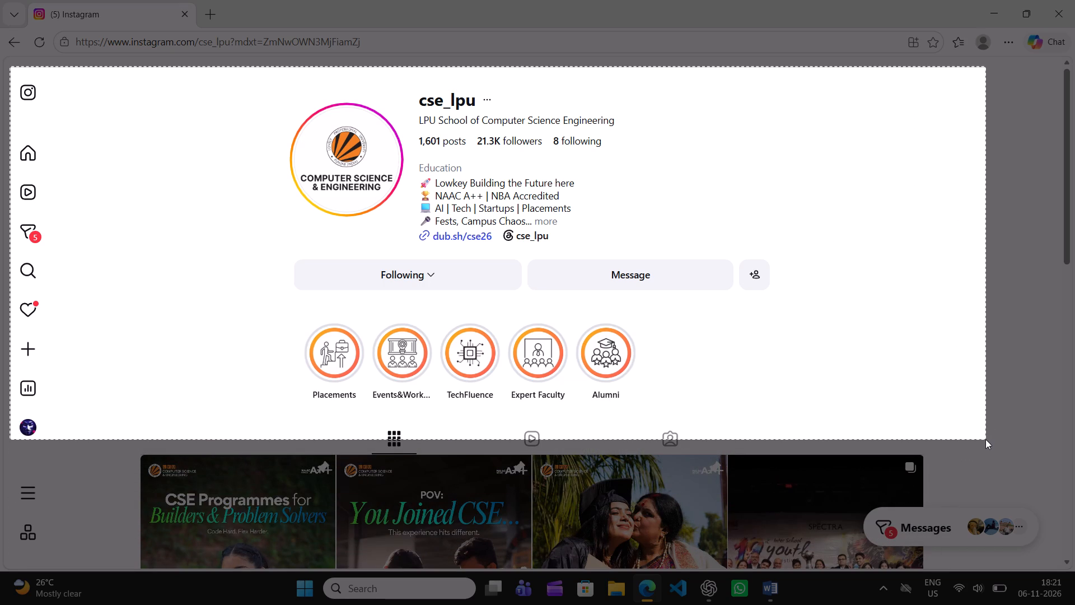
drag(985, 439, 1034, 560)
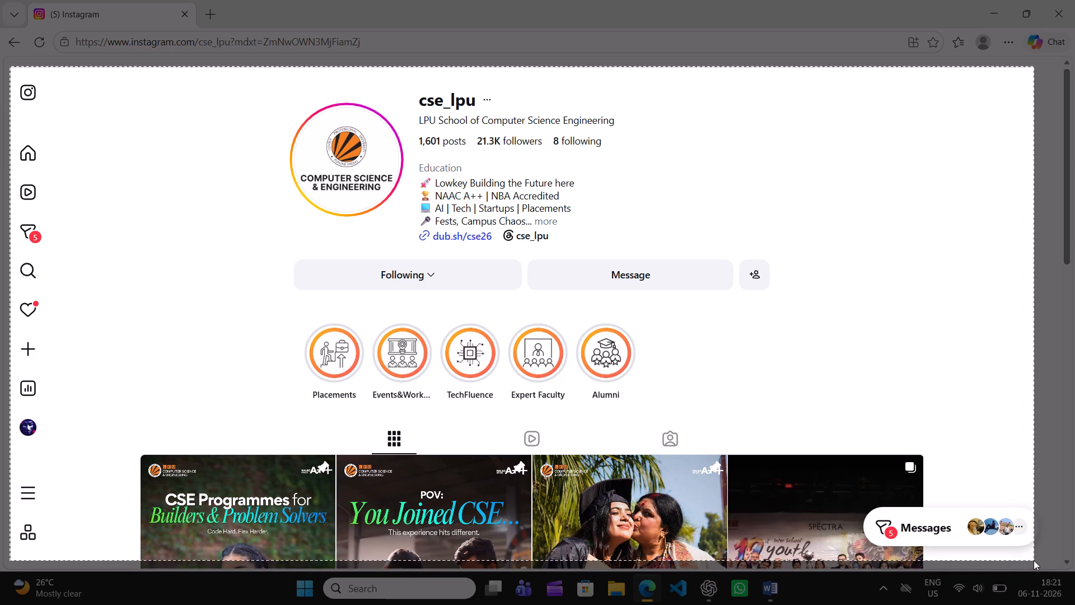
drag(1034, 560, 1044, 564)
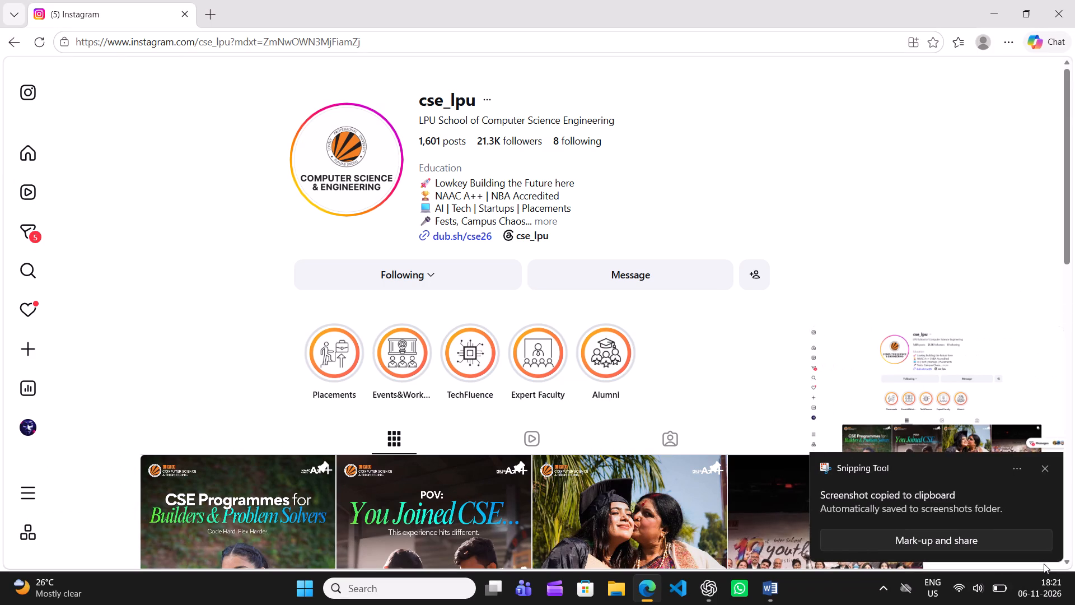
click(1041, 469)
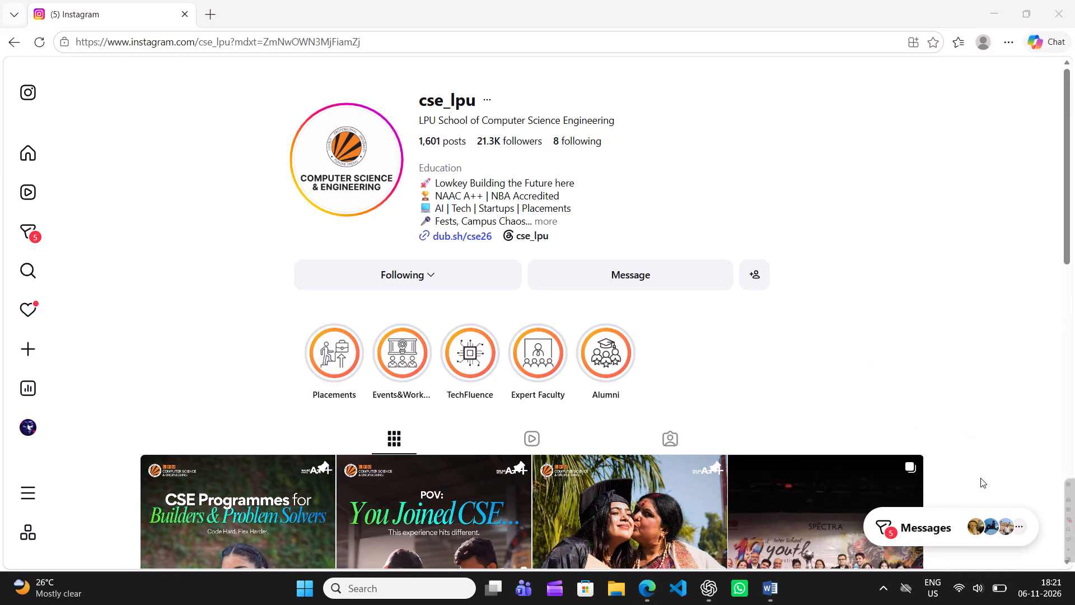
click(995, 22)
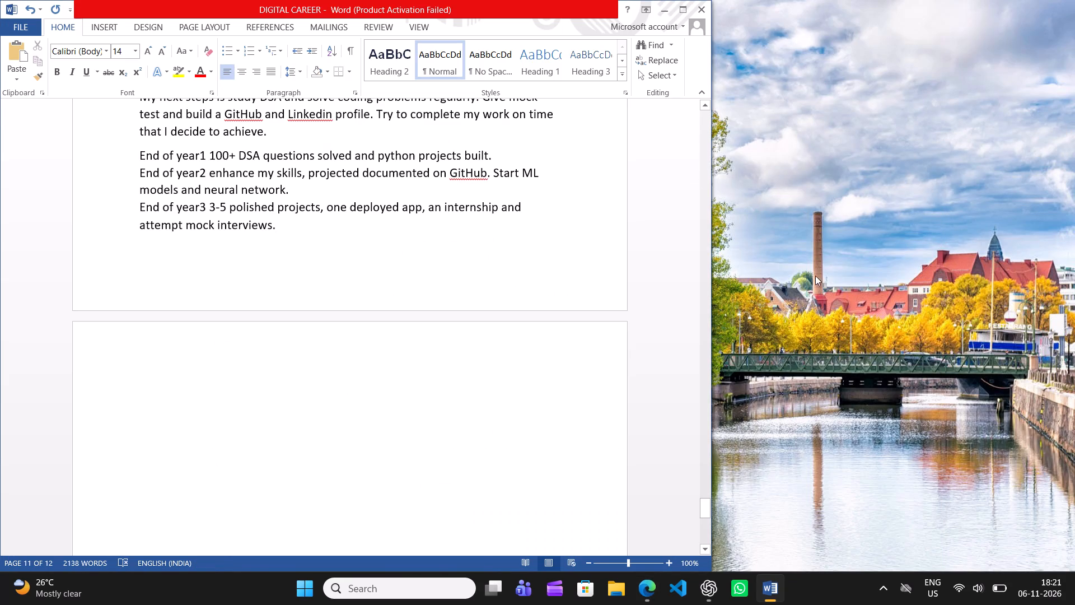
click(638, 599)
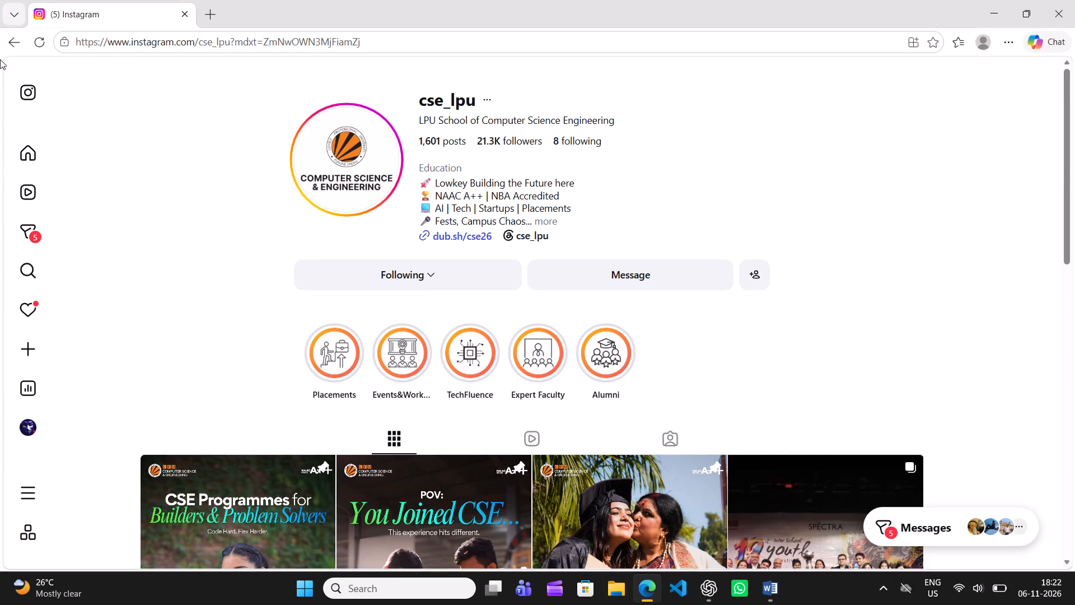
Subscribe to the LPU School of Computer Science Engineering channel through the YouTube link in section 10.1 of the CA03 Format PDF.
click(0, 45)
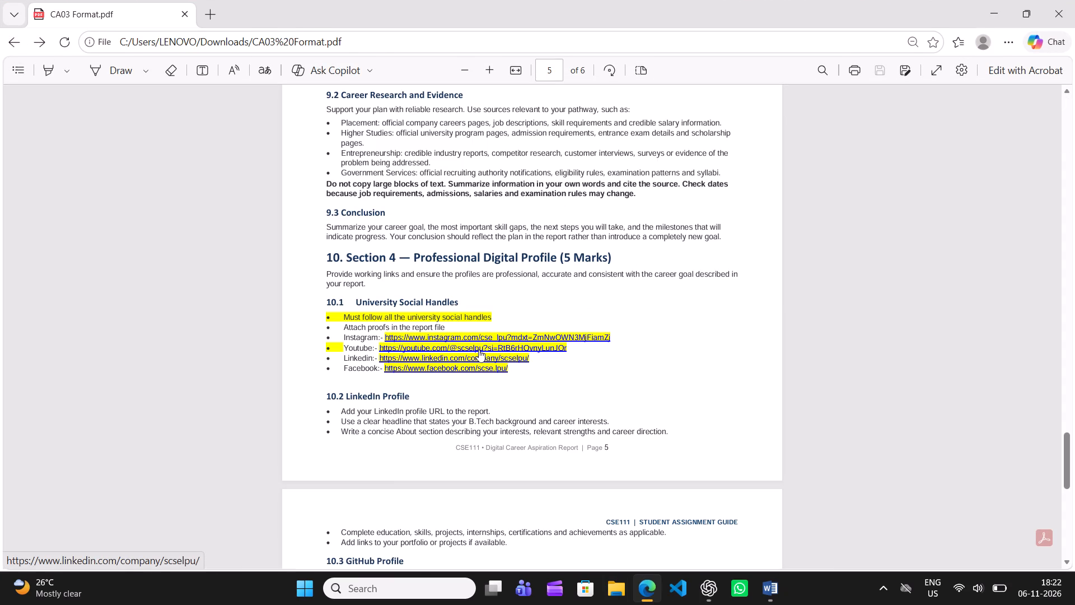
click(473, 347)
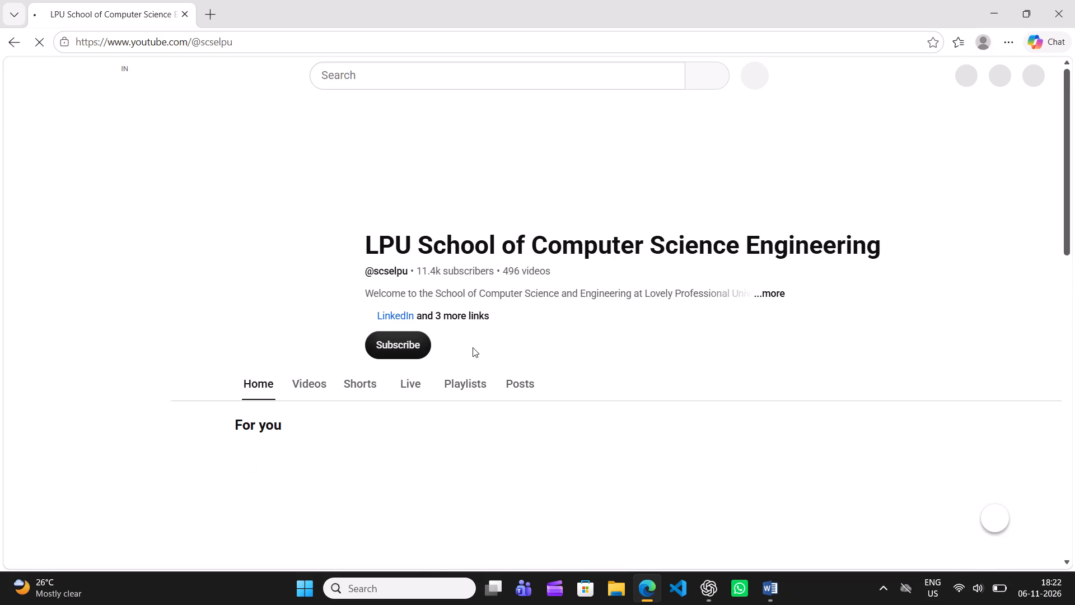
click(402, 348)
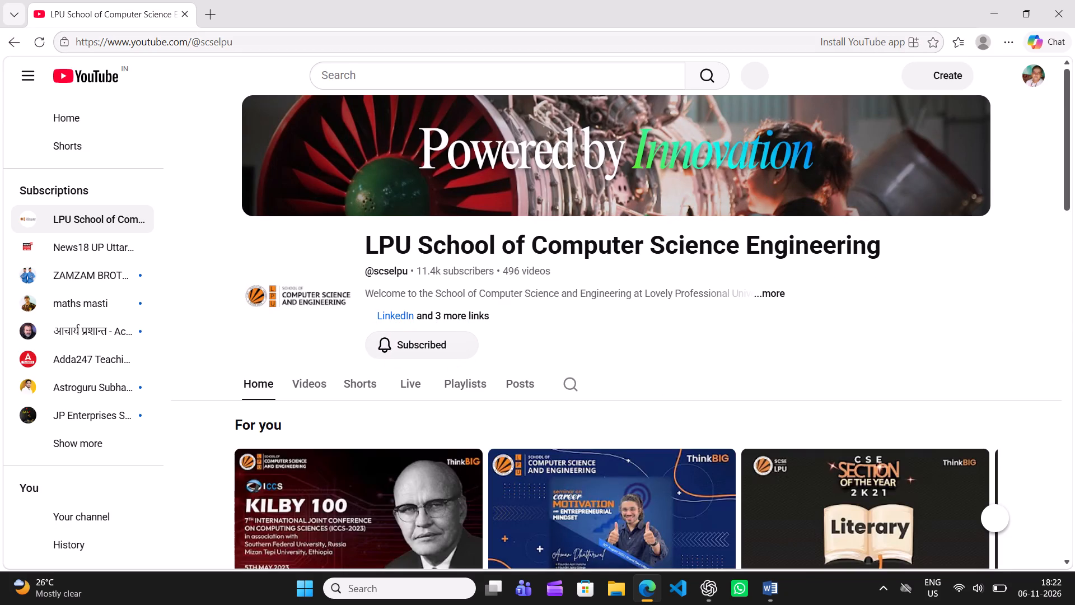
Capture a screenshot of the LPU School of Computer Science Engineering YouTube channel page showing the Subscribed status.
key(shift+super+s)
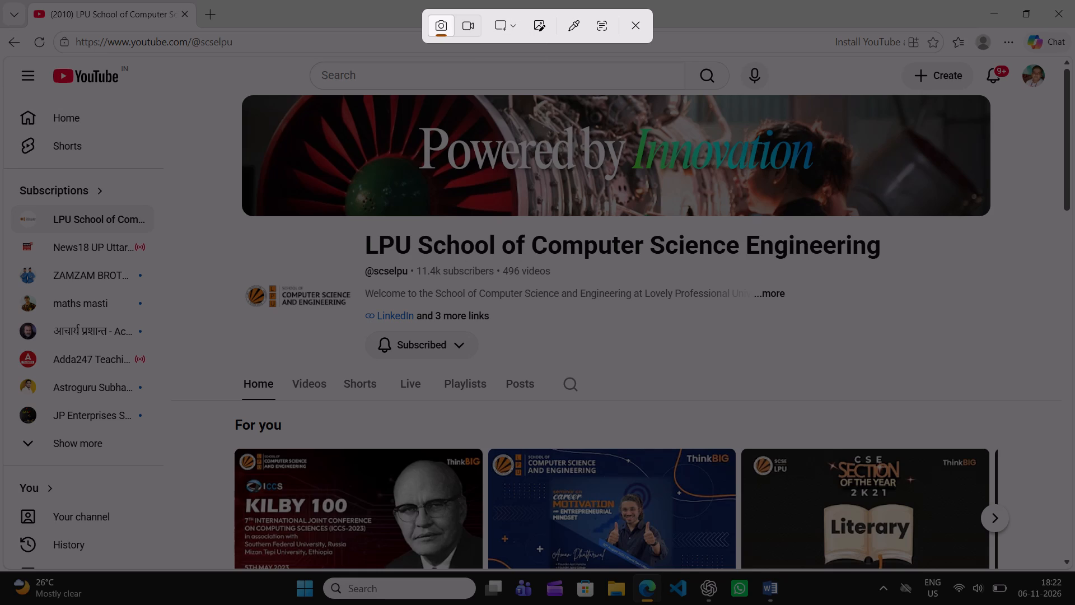
Capture a rectangular snip of the LPU School of Computer Science Engineering channel page, from the YouTube header down to the For you videos.
drag(6, 73, 899, 403)
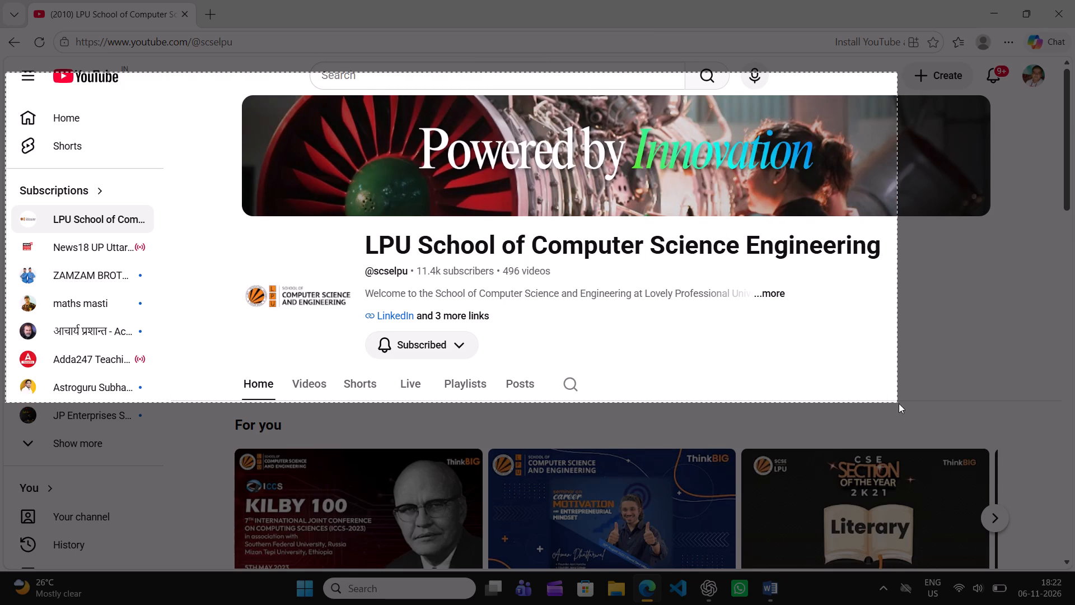
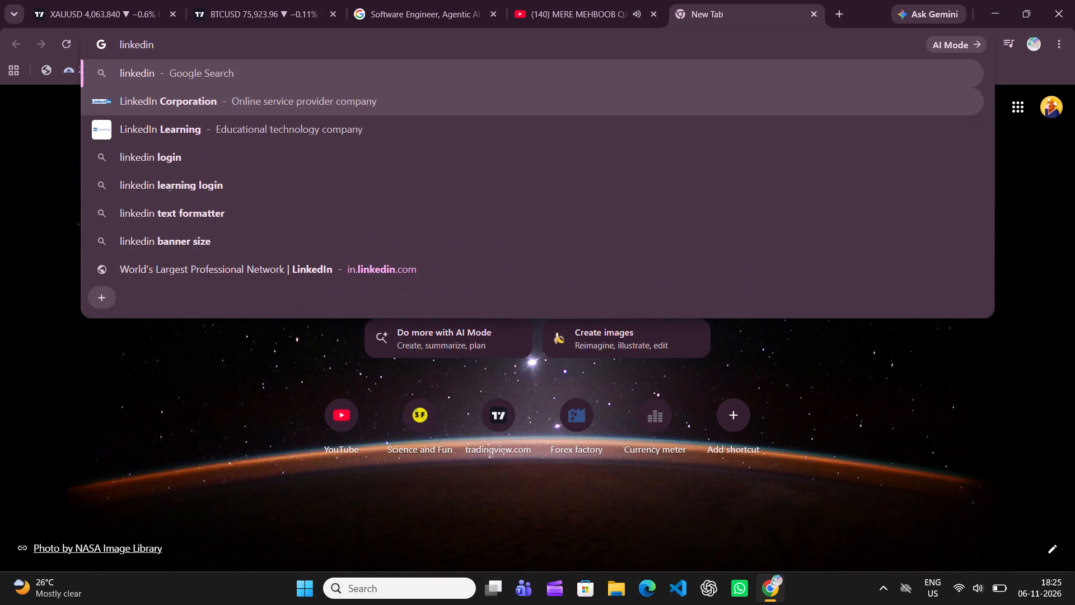
Search Google for linkedin in the new browser tab.
key(Return)
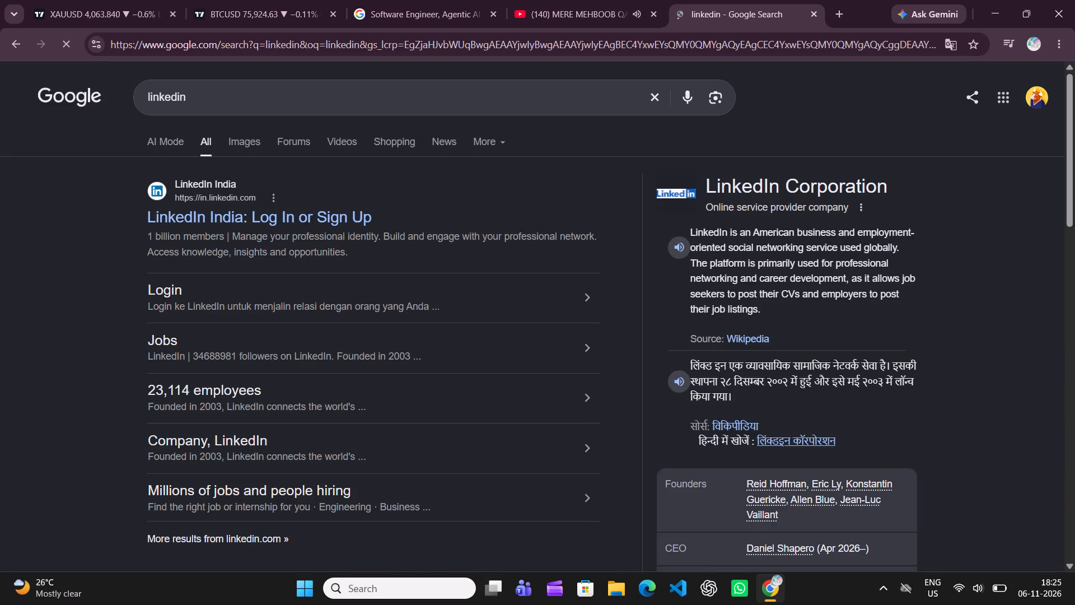
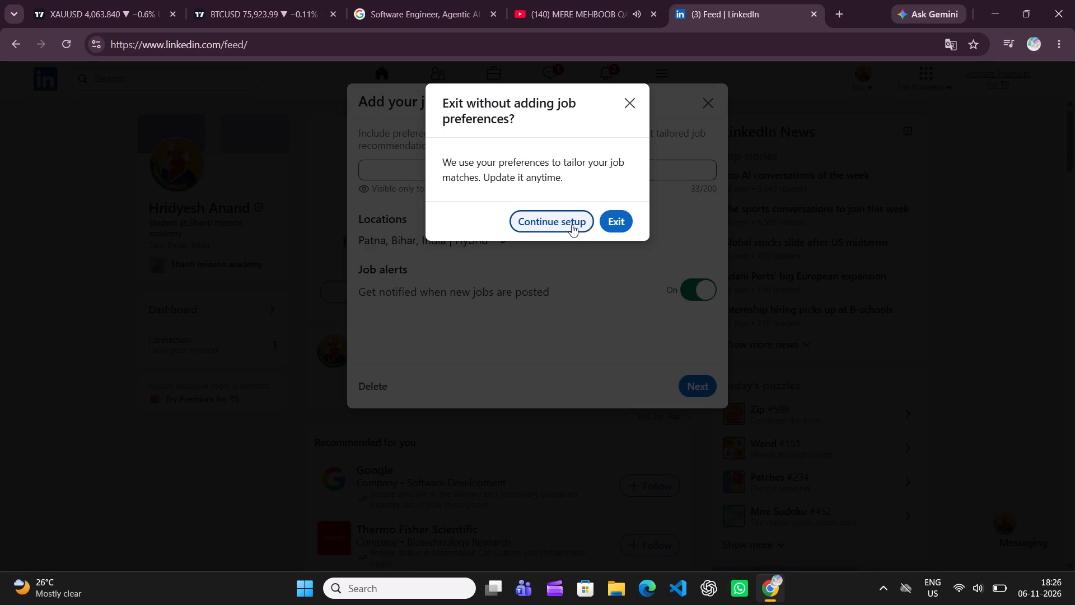
Return to the job preferences setup and delete the saved job preferences.
click(572, 225)
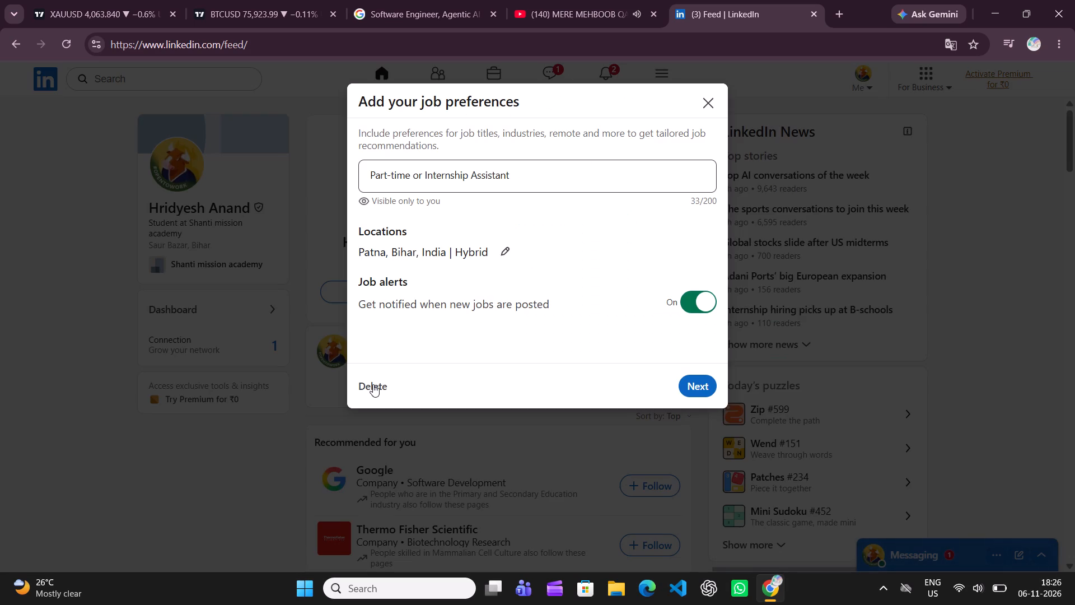
click(371, 384)
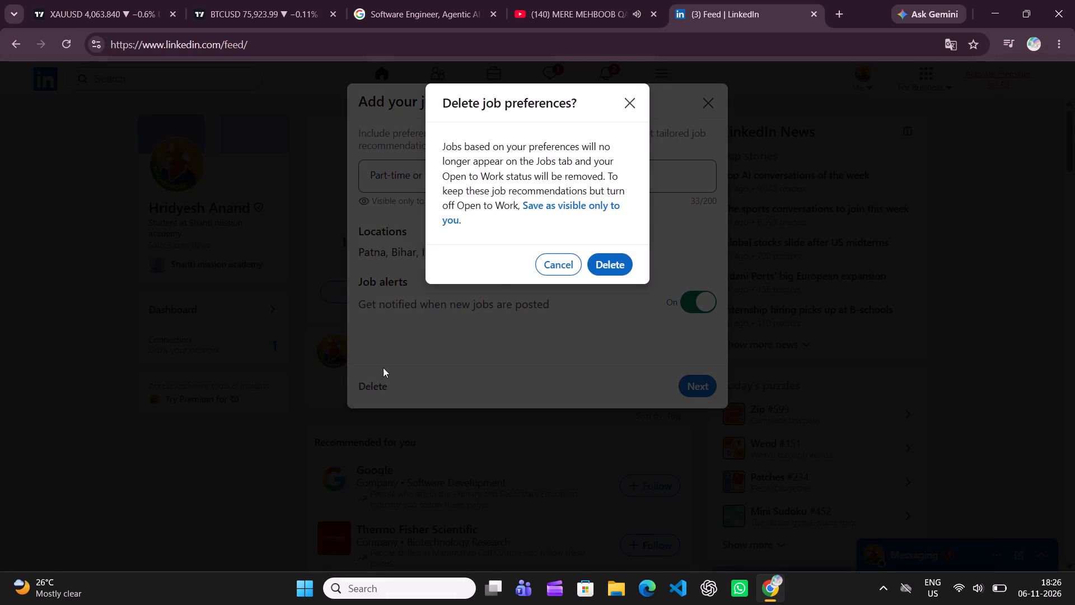
click(615, 263)
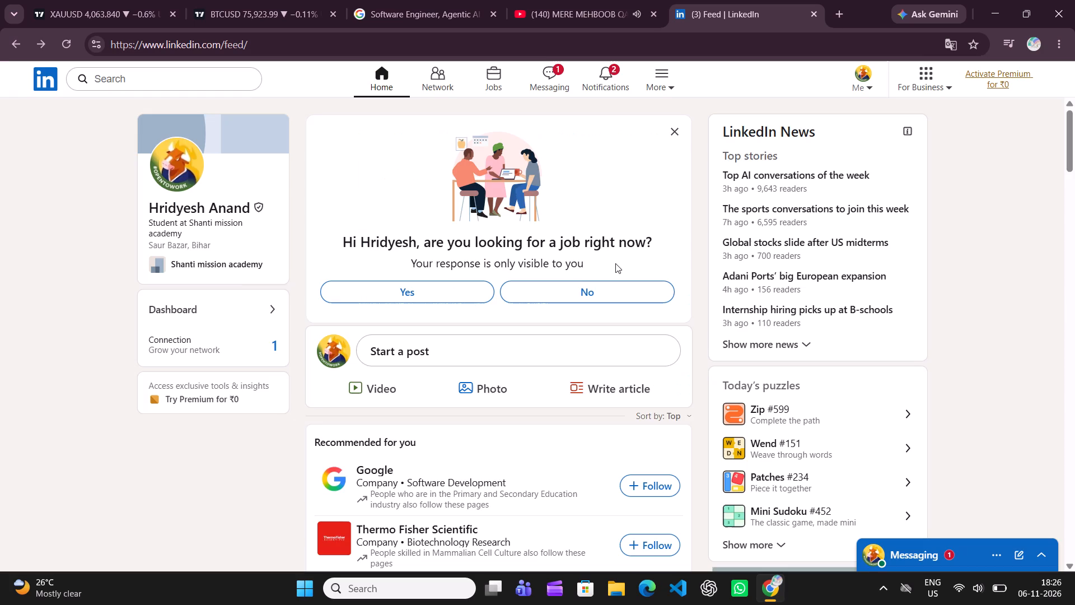
Open the account's own LinkedIn profile and look through its Education, suggestions, Dashboard and Activity sections.
click(218, 256)
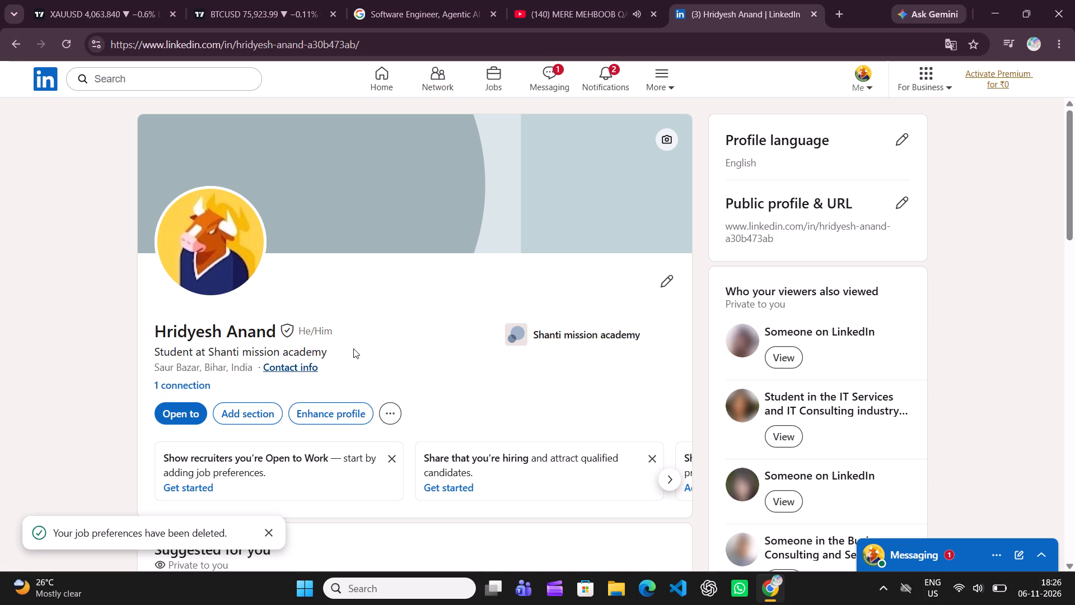
click(527, 332)
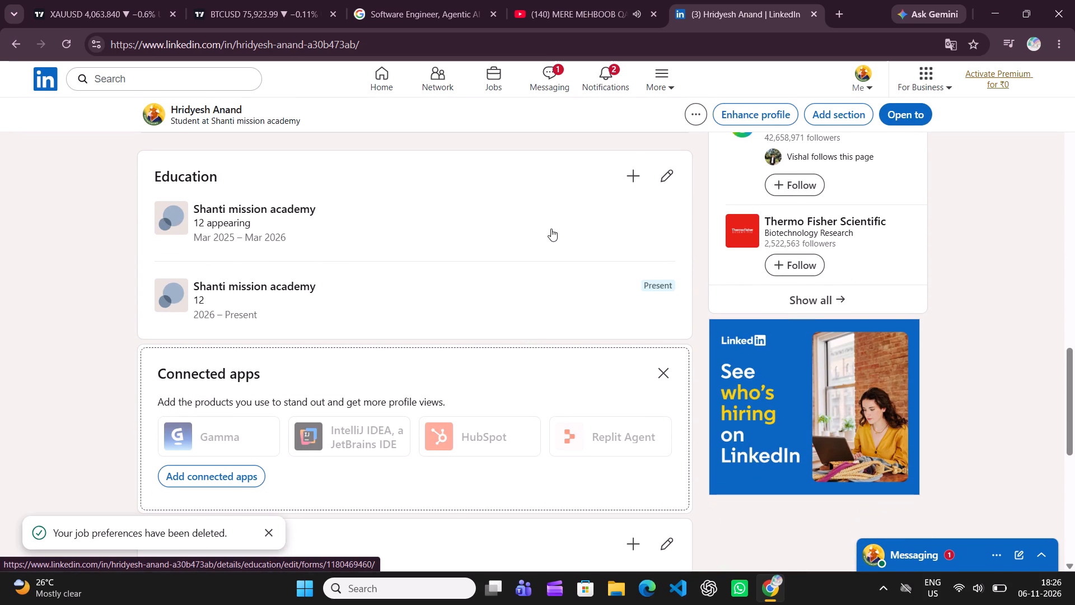
right_click(480, 308)
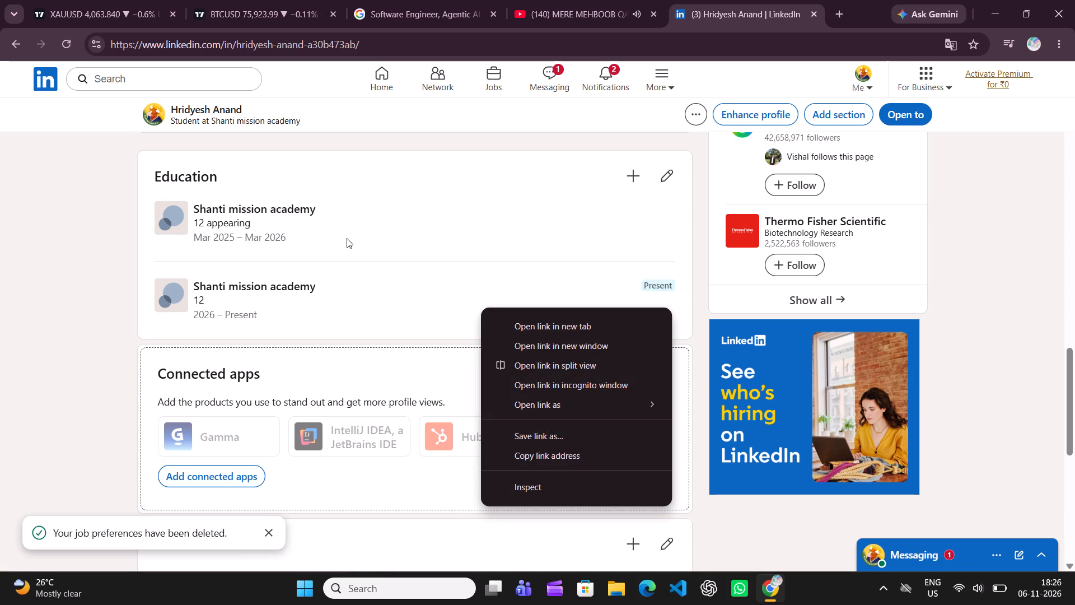
drag(347, 238, 183, 211)
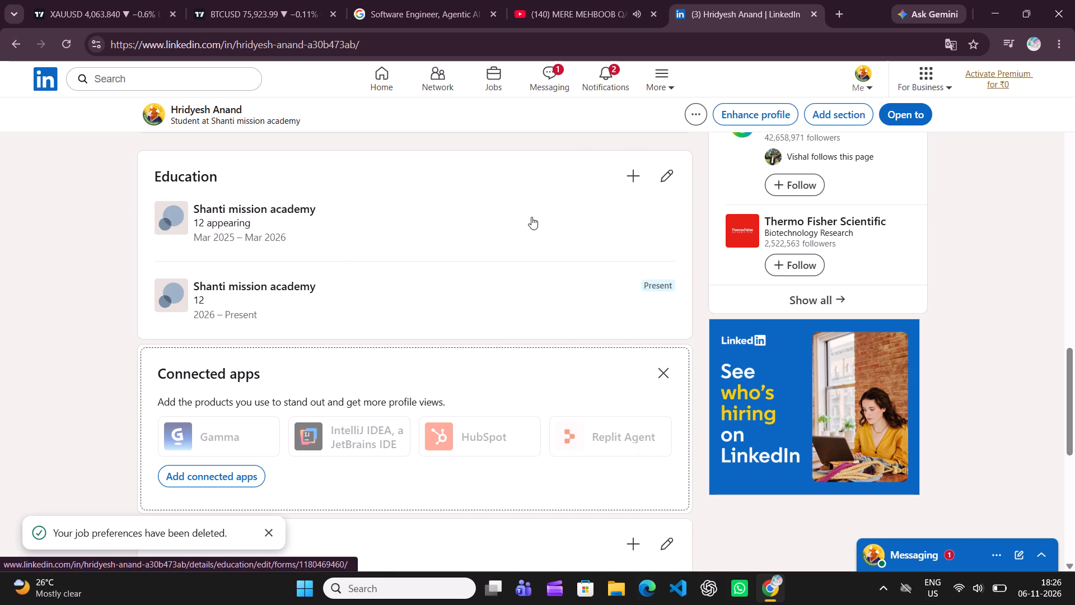
scroll(531, 217, up, 9)
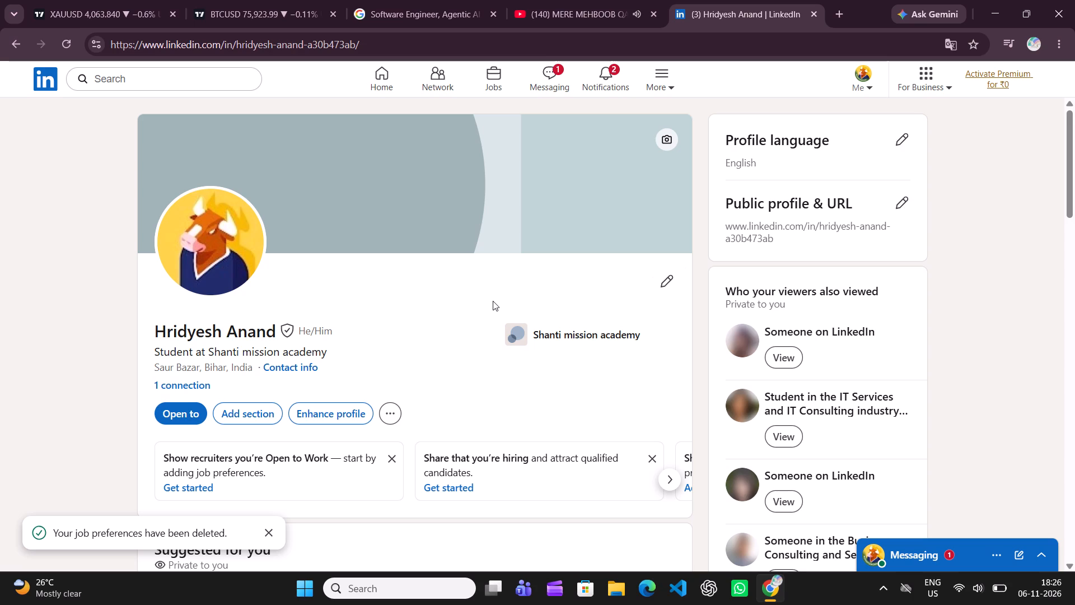
scroll(493, 301, down, 1)
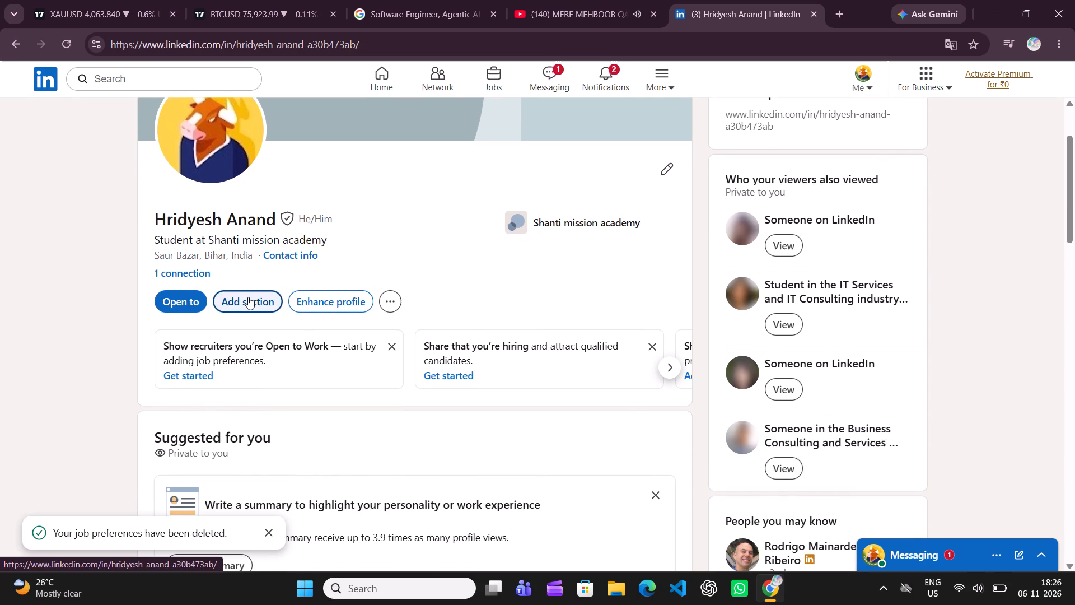
click(386, 298)
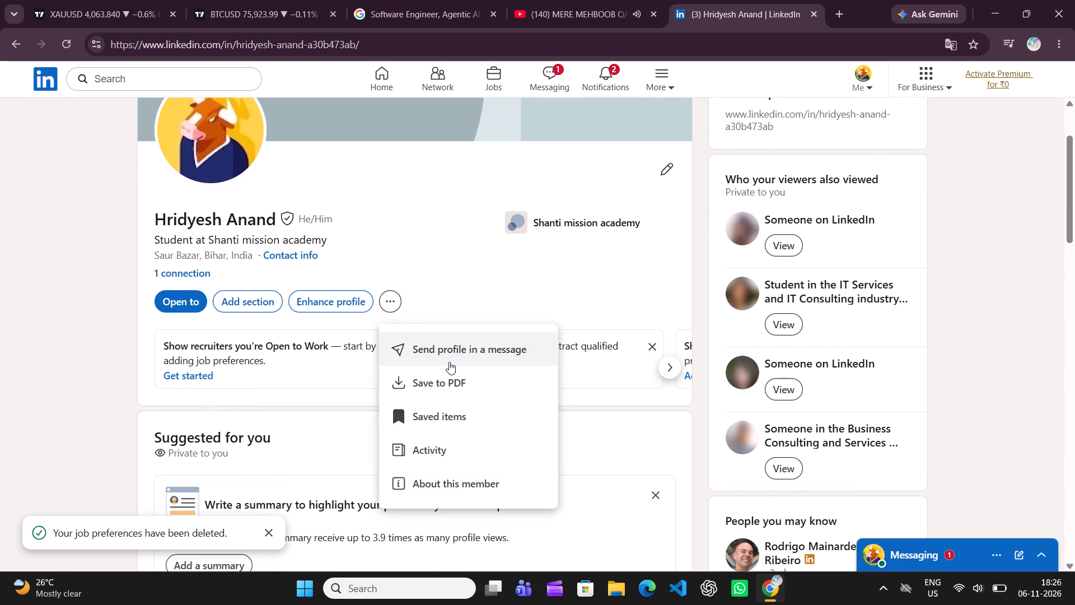
click(541, 286)
scroll(360, 484, down, 2)
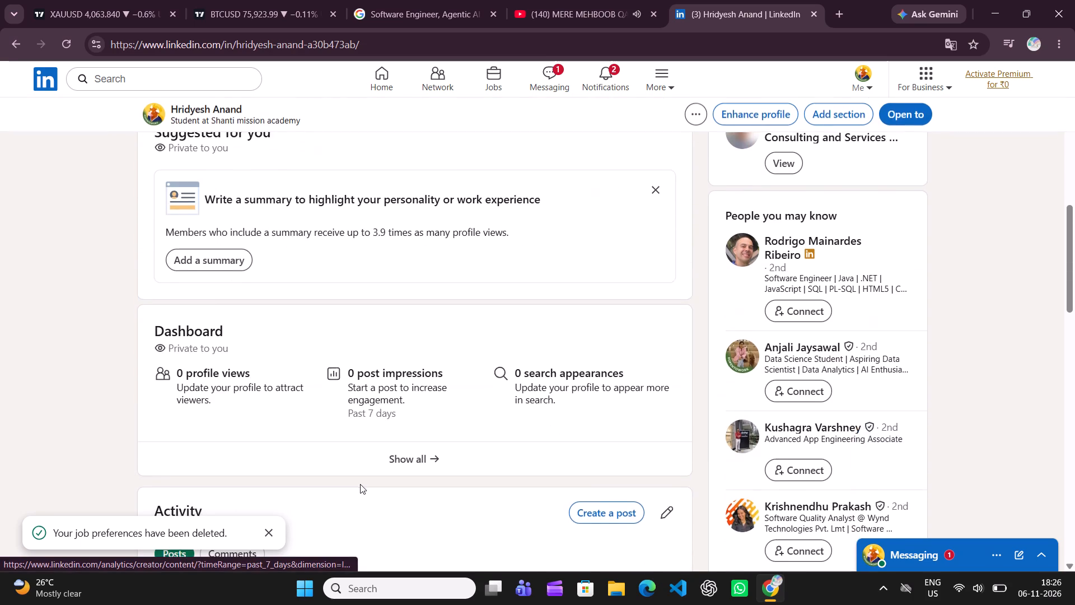
scroll(360, 484, down, 3)
scroll(360, 484, up, 7)
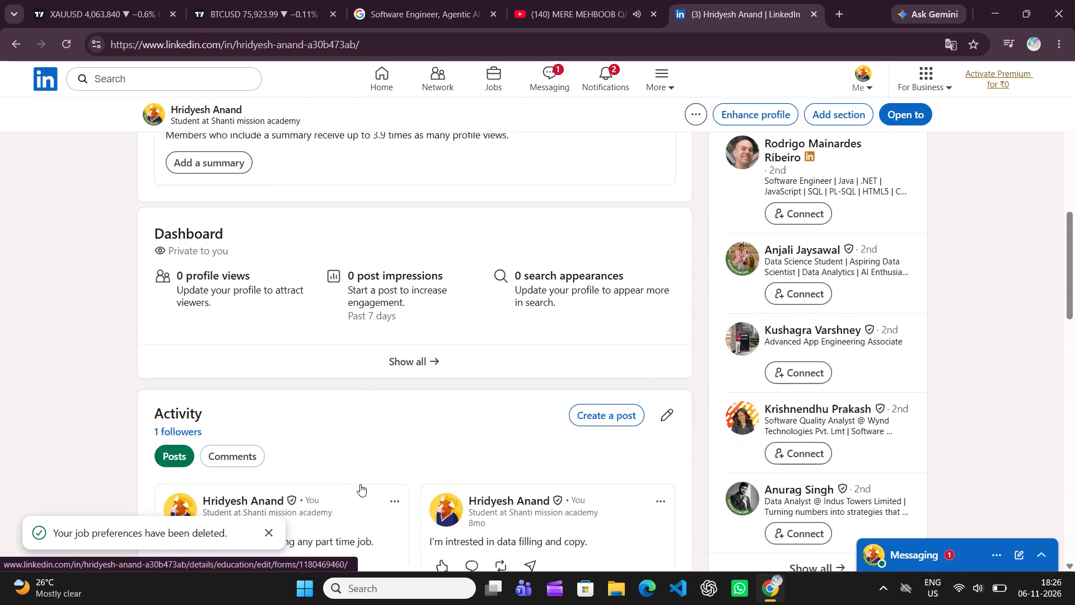
View the LinkedIn performance dashboard and return to the account's own profile.
click(860, 80)
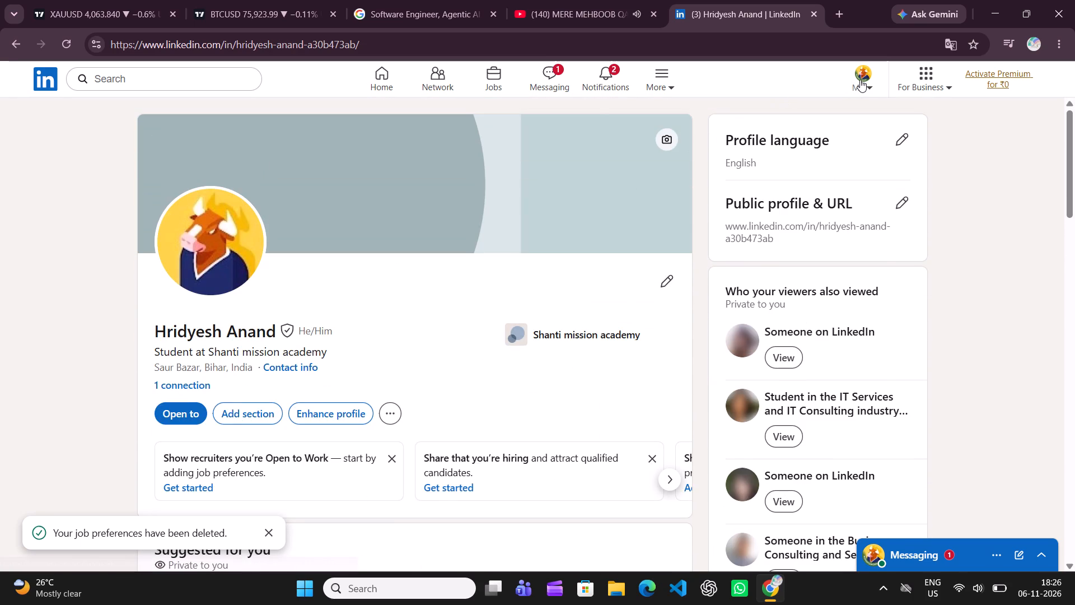
click(711, 182)
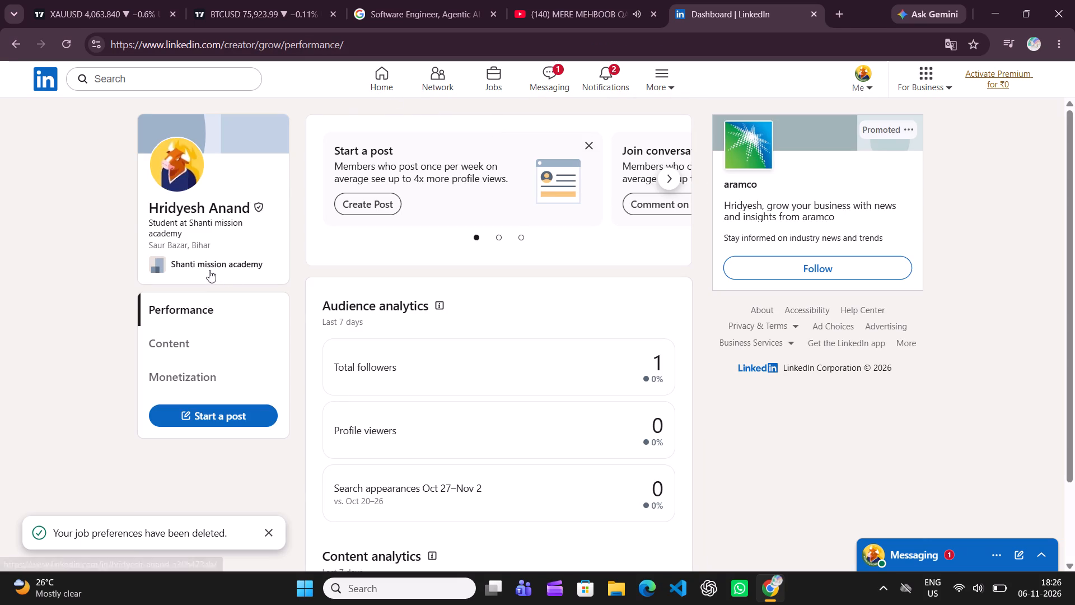
click(205, 210)
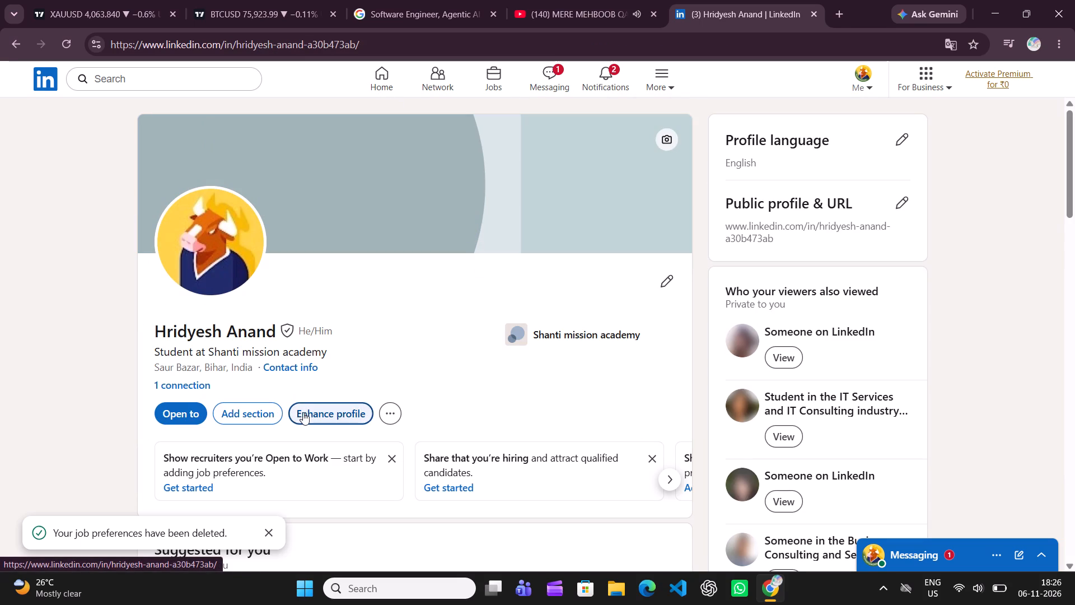
View the profile enhancement offer and dismiss it without activating Premium.
click(305, 412)
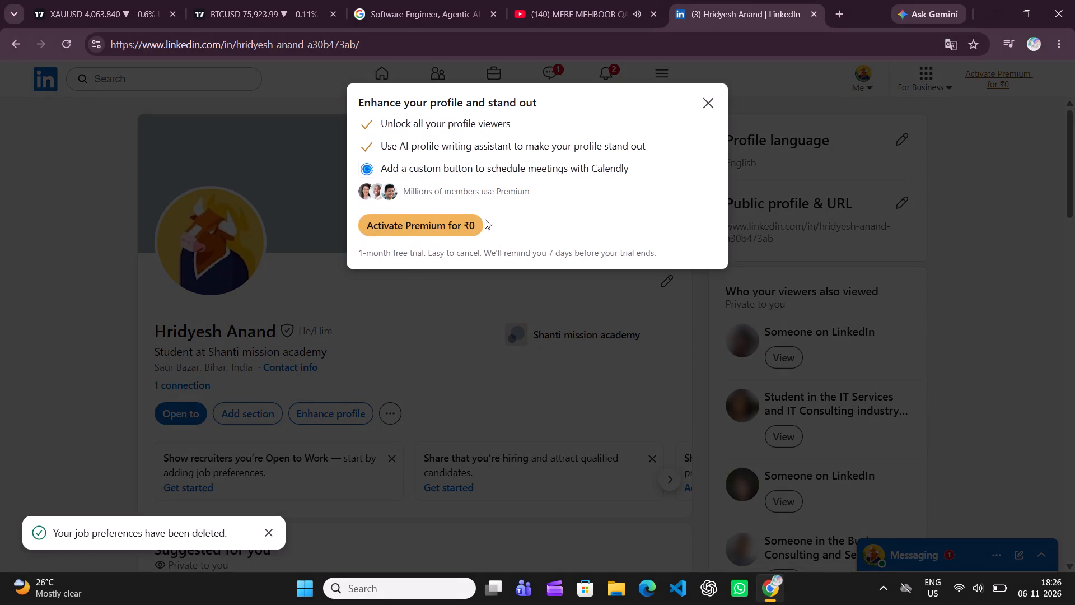
click(708, 108)
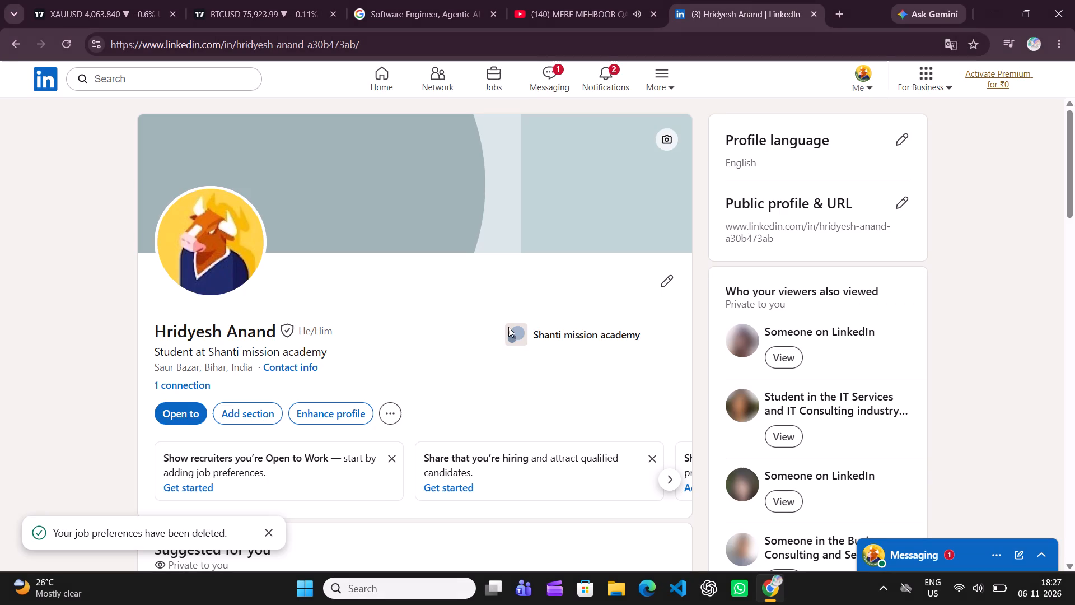
Examine the whole profile, including the Activity posts, Education, Connected apps, Skills and Interests sections.
scroll(374, 485, down, 5)
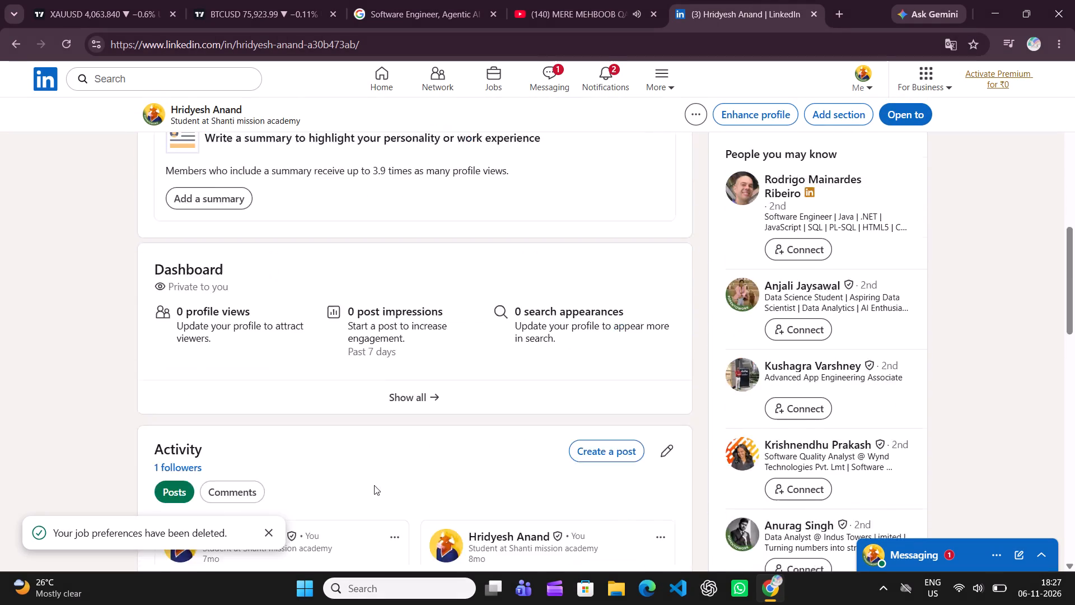
scroll(374, 485, down, 1)
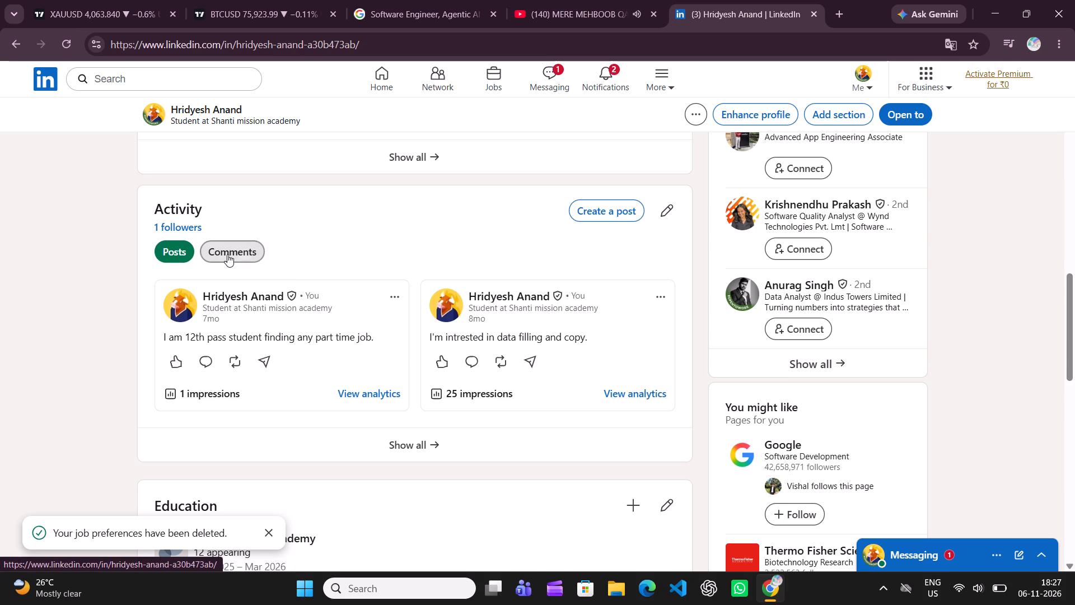
right_click(480, 401)
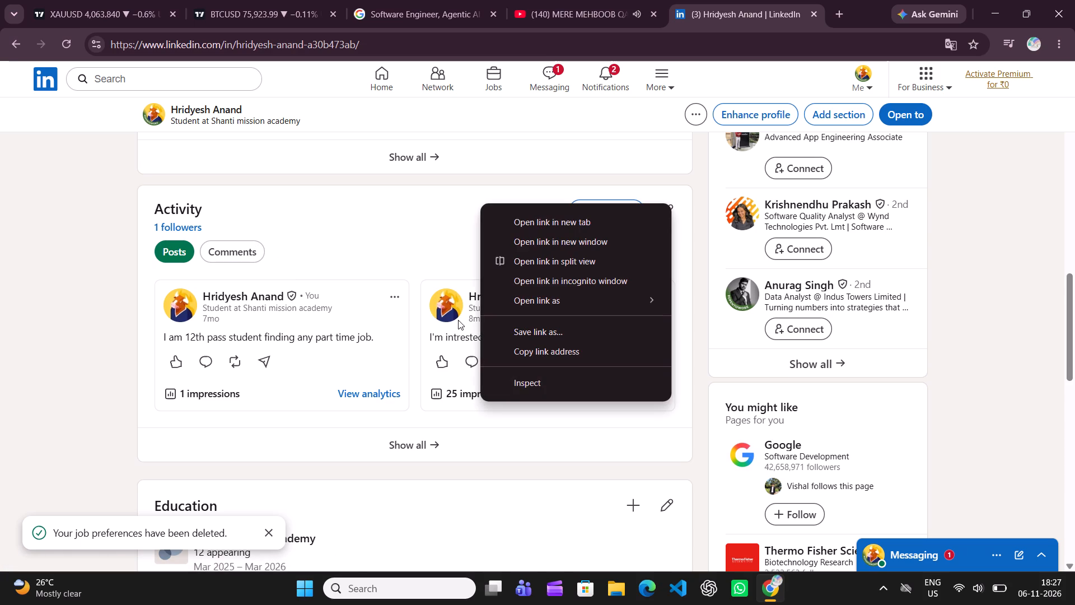
click(458, 320)
click(458, 320)
click(446, 311)
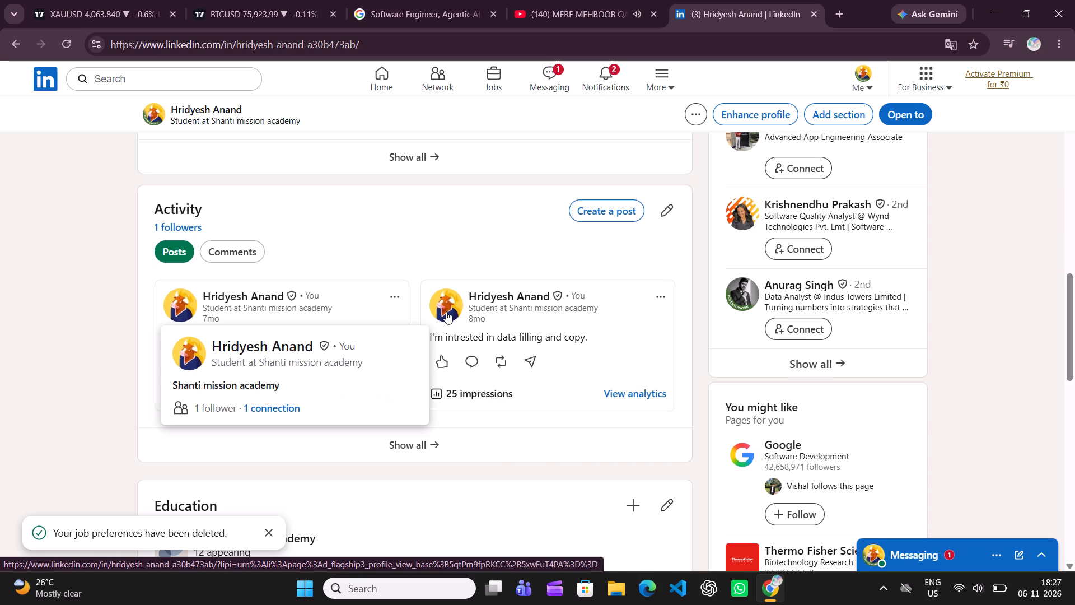
scroll(559, 376, down, 5)
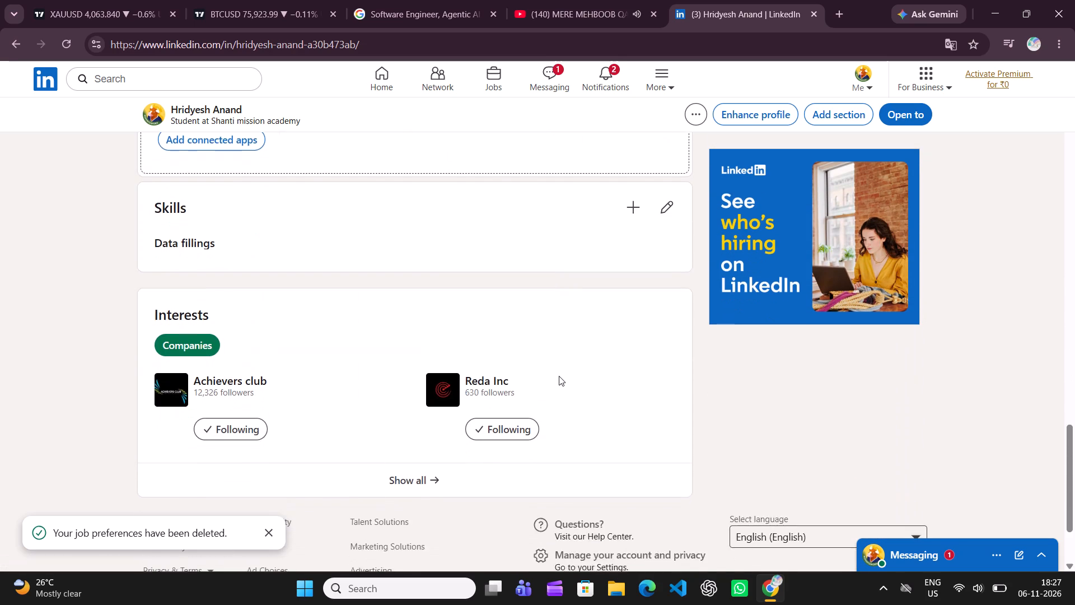
scroll(559, 376, down, 3)
scroll(559, 376, up, 13)
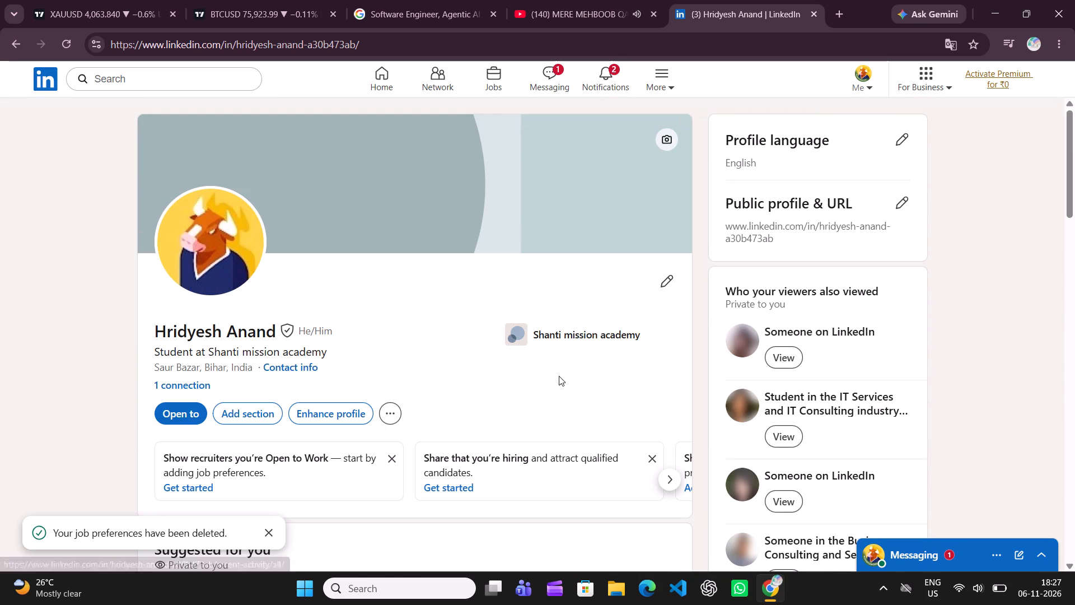
scroll(890, 176, down, 1)
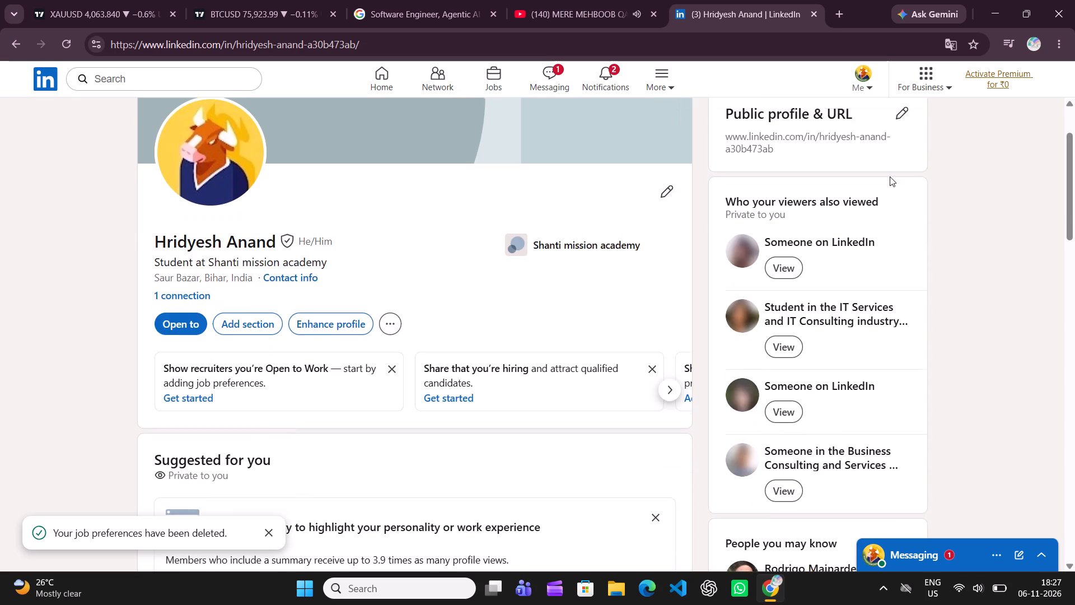
scroll(890, 176, down, 1)
scroll(890, 176, up, 1)
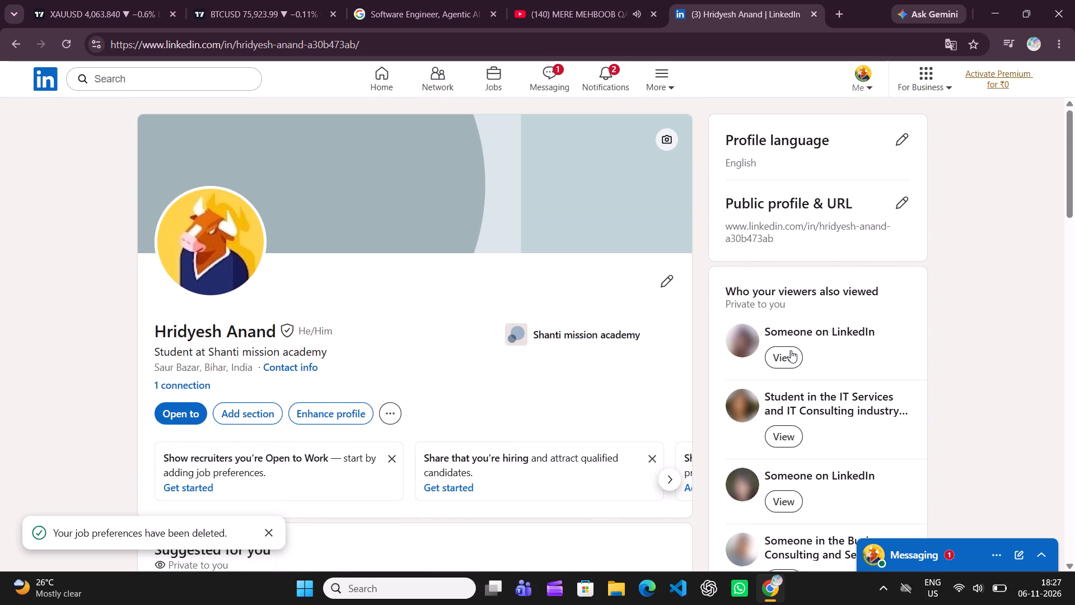
scroll(787, 366, down, 9)
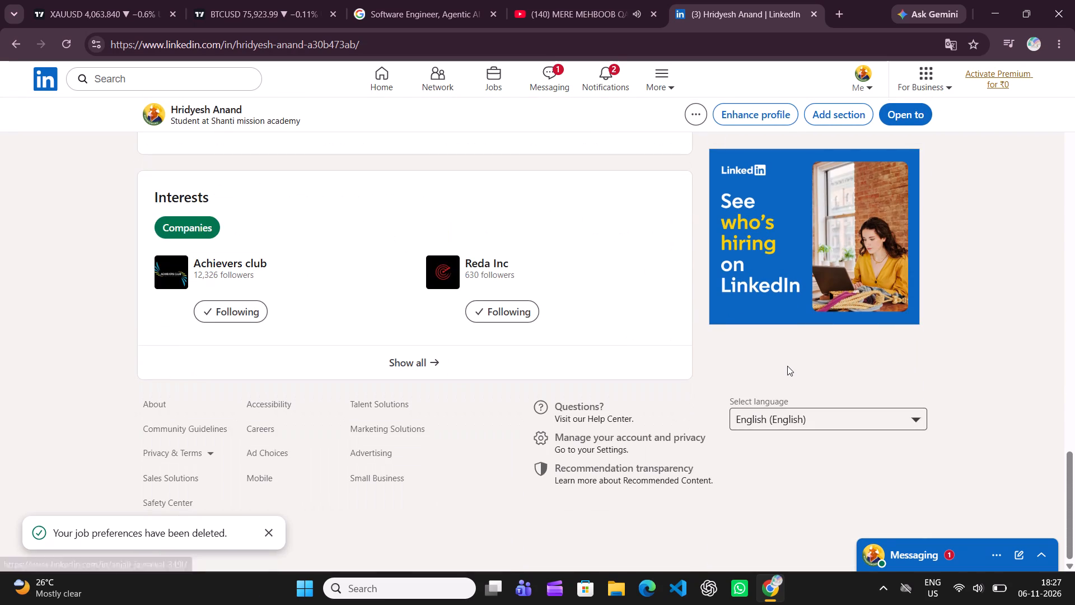
scroll(787, 366, down, 1)
scroll(787, 366, up, 5)
scroll(787, 366, down, 2)
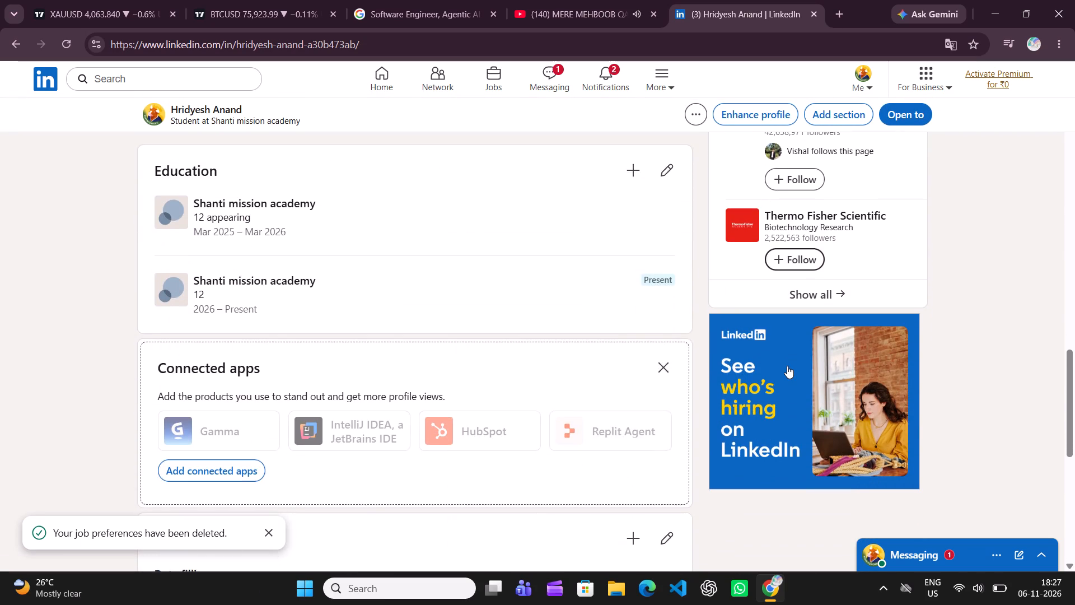
scroll(787, 366, down, 1)
scroll(787, 366, up, 15)
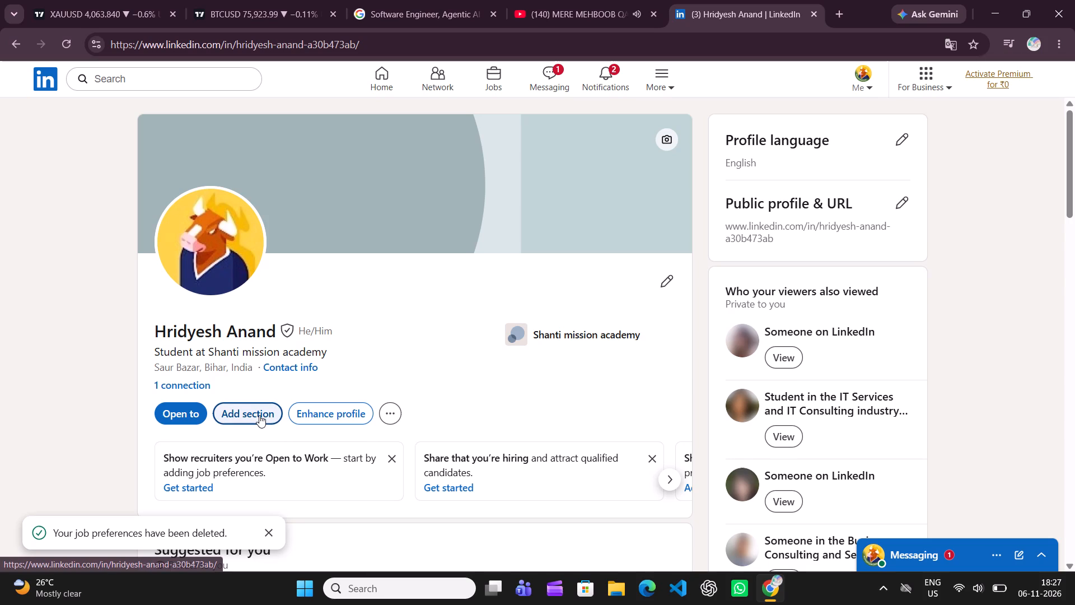
Check the profile's Open to options and close them without choosing one.
click(188, 413)
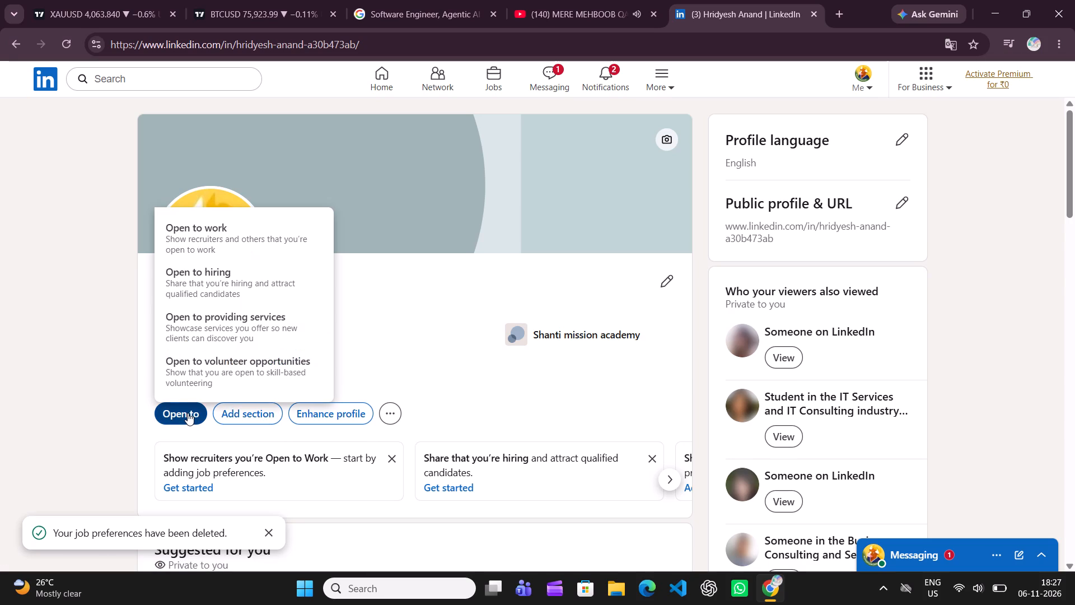
click(385, 376)
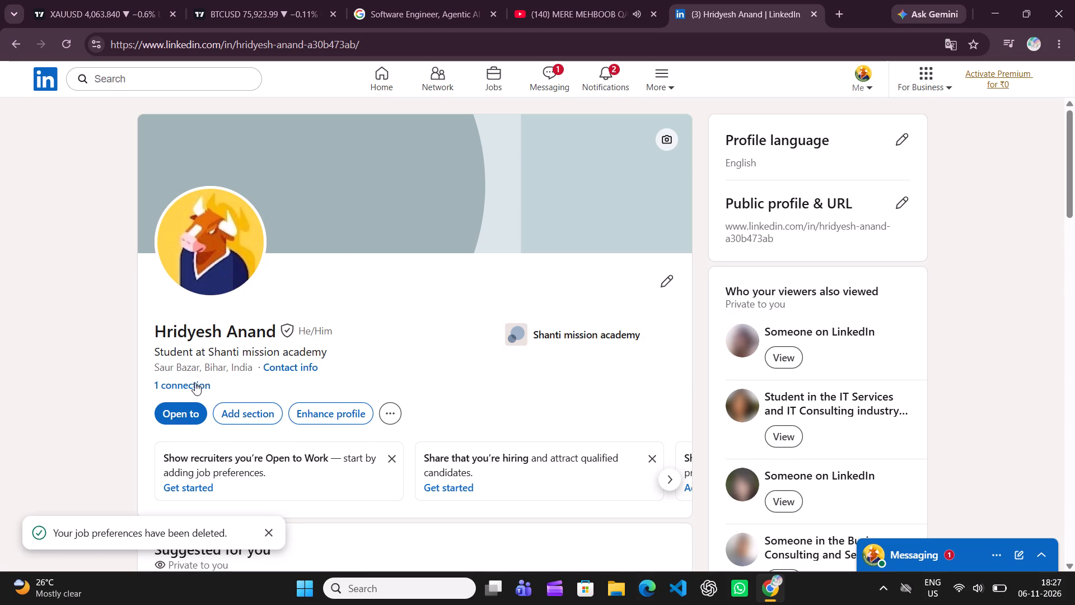
Open the profile's contact info for editing and set the phone type to Mobile.
click(292, 370)
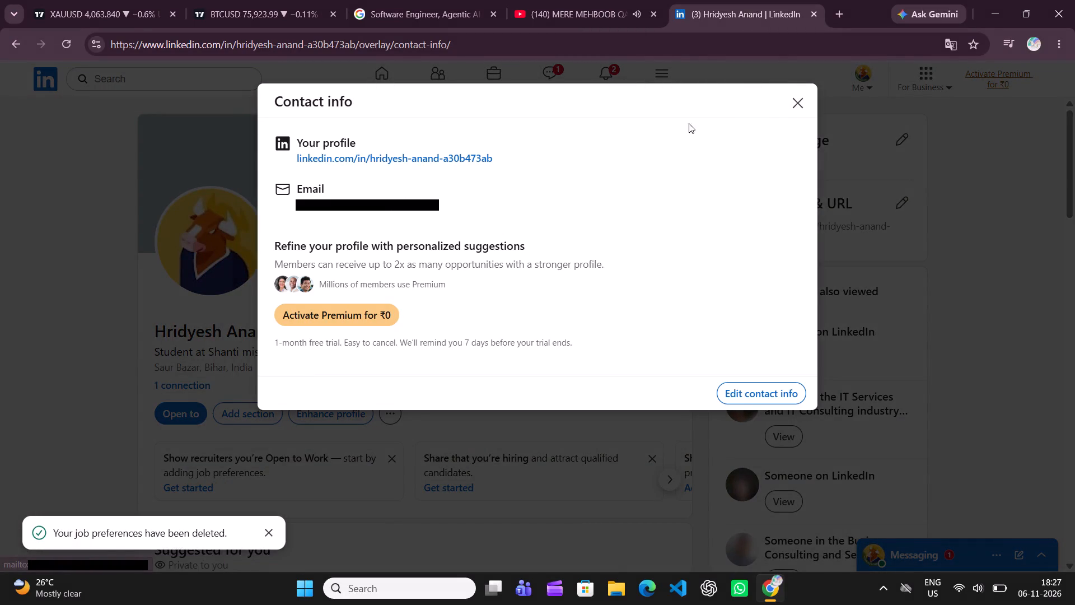
click(750, 394)
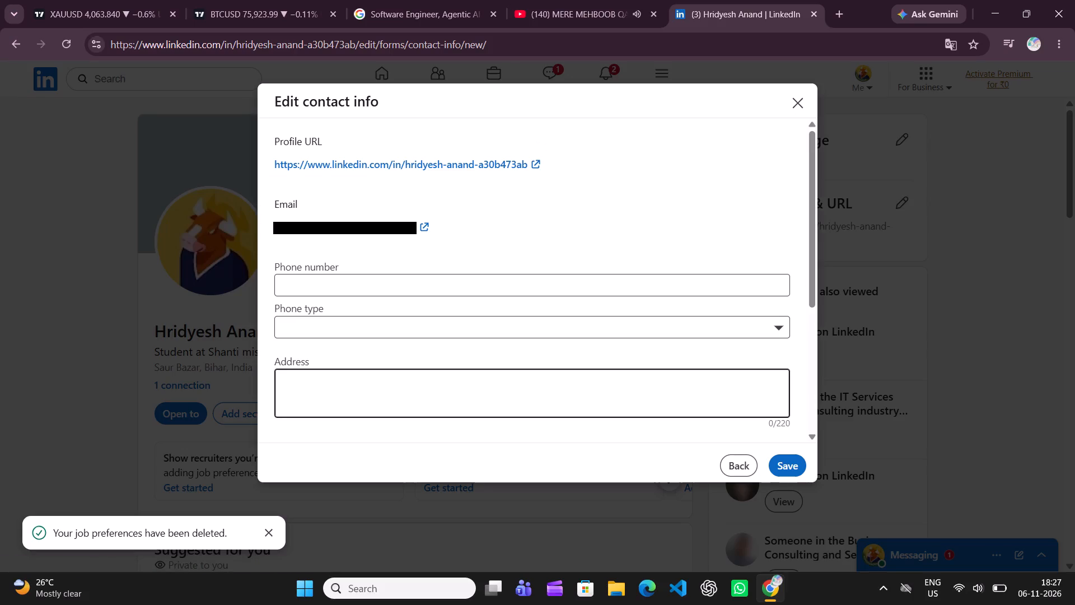
click(327, 285)
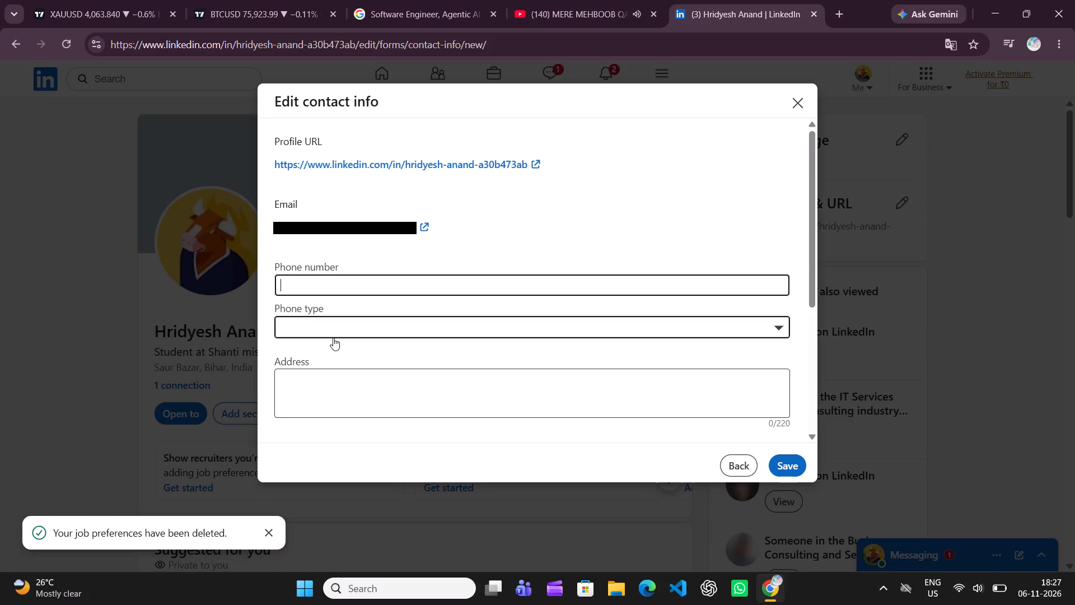
click(333, 338)
click(311, 367)
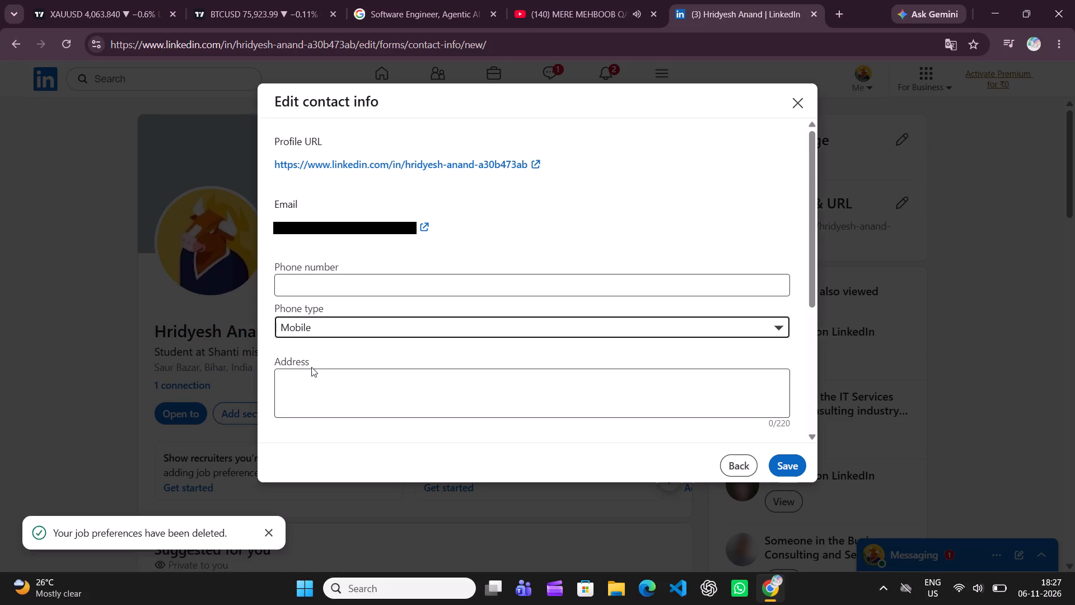
click(318, 325)
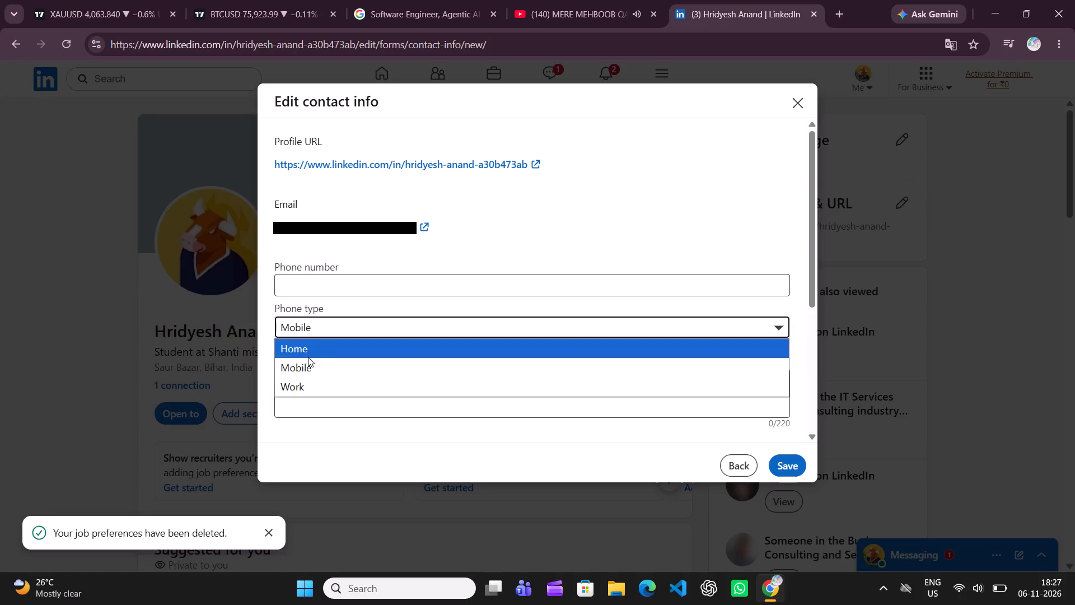
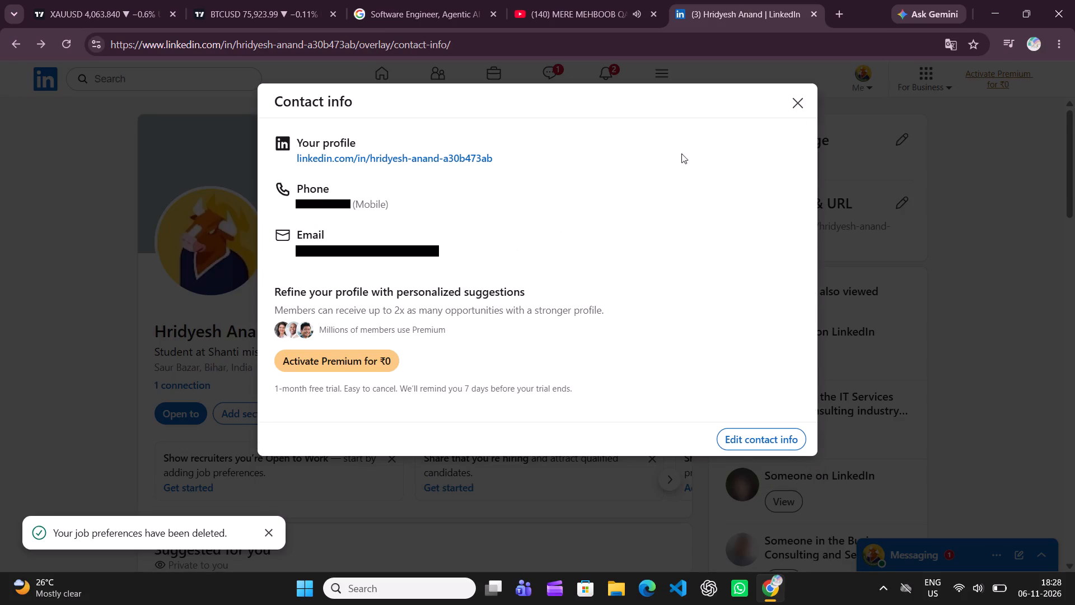
Close the profile's contact info.
click(797, 103)
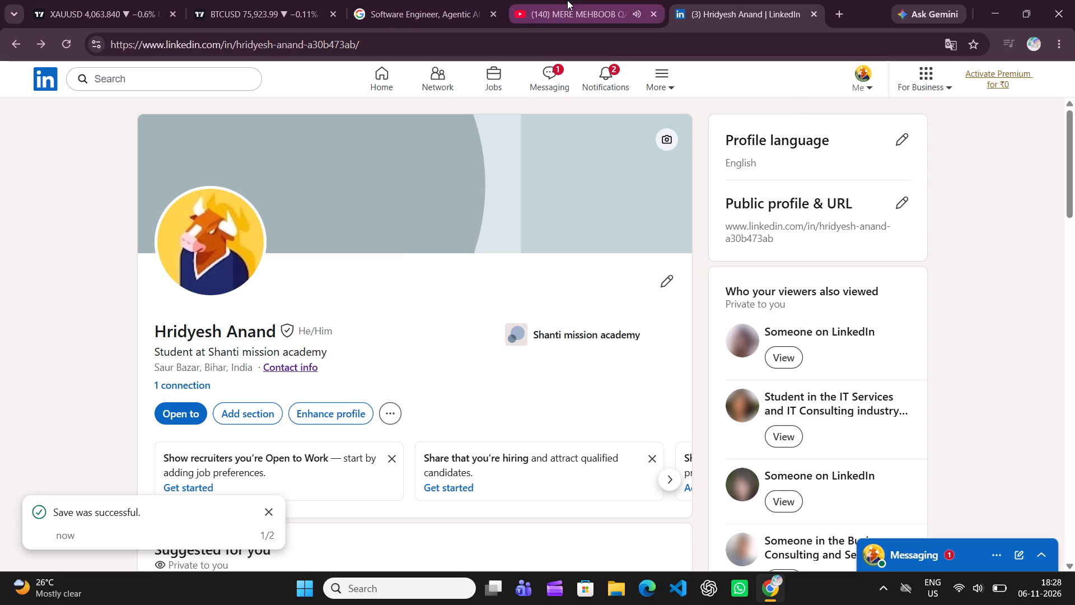
Play the song MERE MEHBOOB QAYAMAT HOGI again from the YouTube mix, skip its ad, and return to the LinkedIn profile.
click(567, 0)
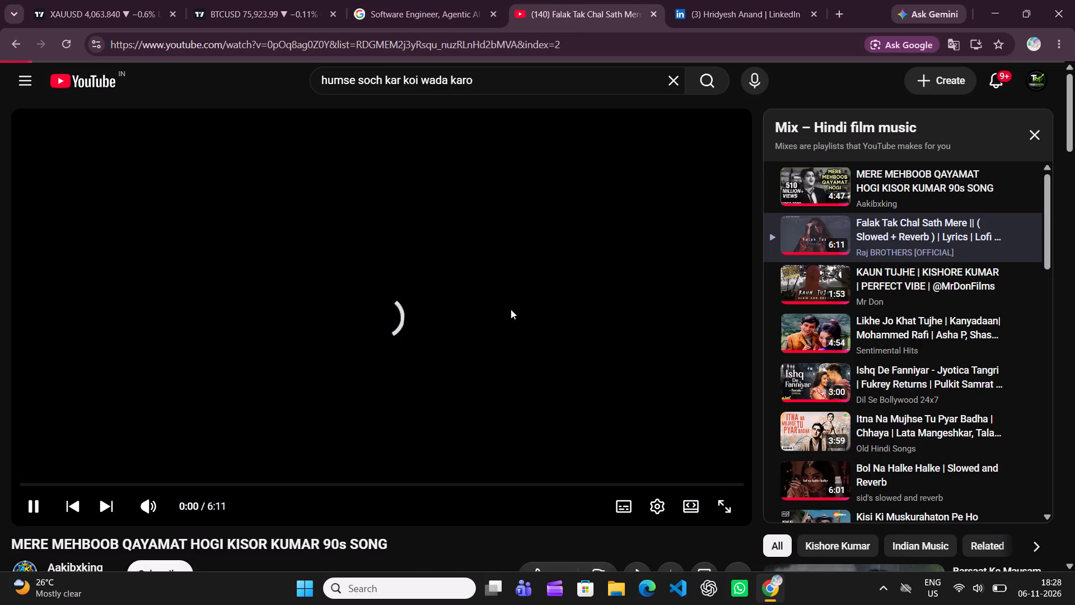
click(885, 191)
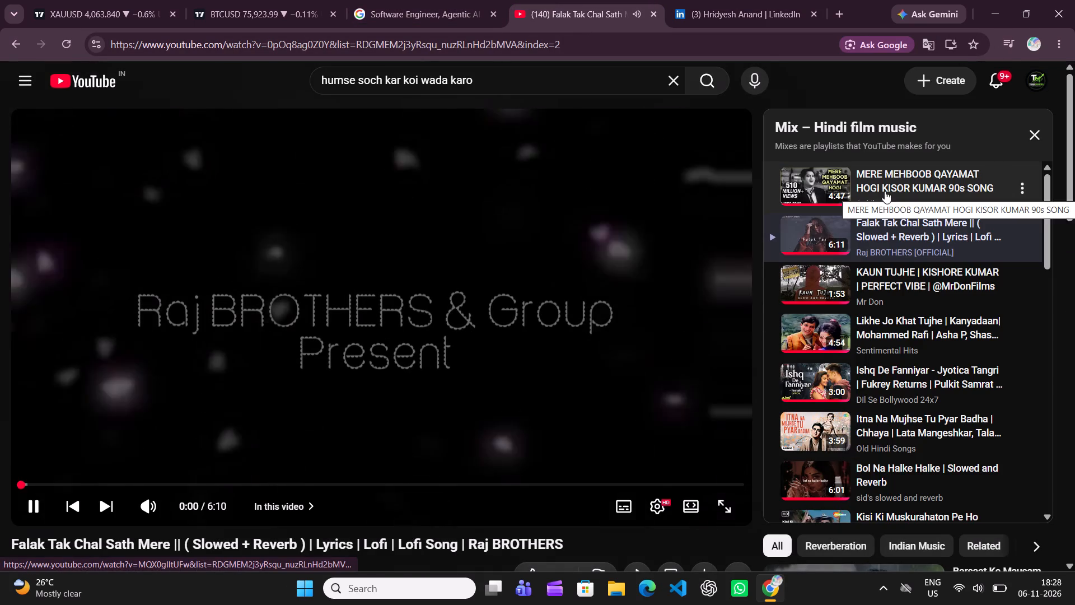
click(885, 191)
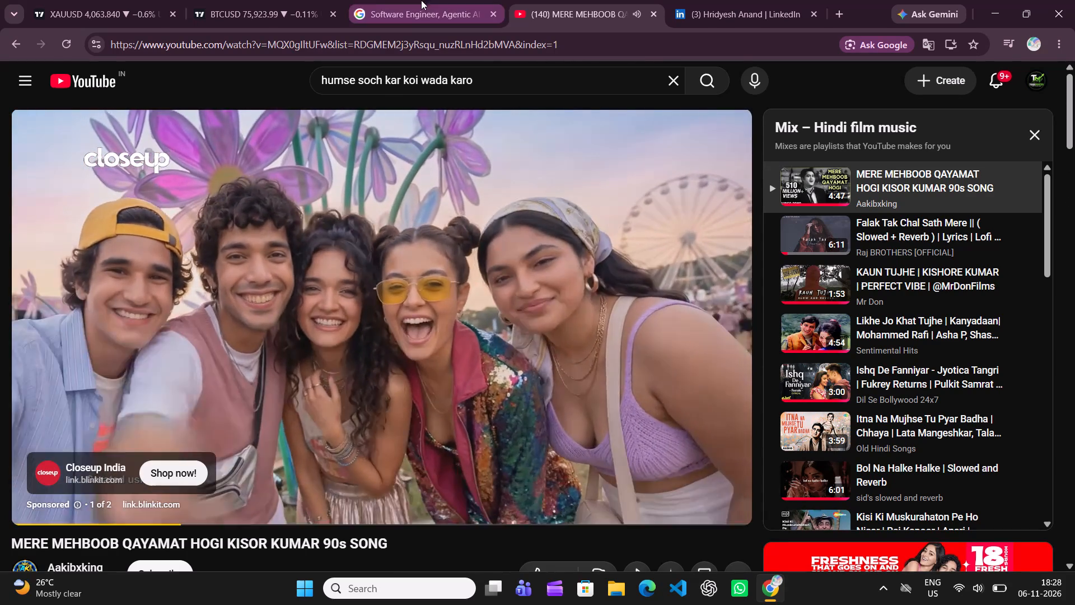
click(699, 0)
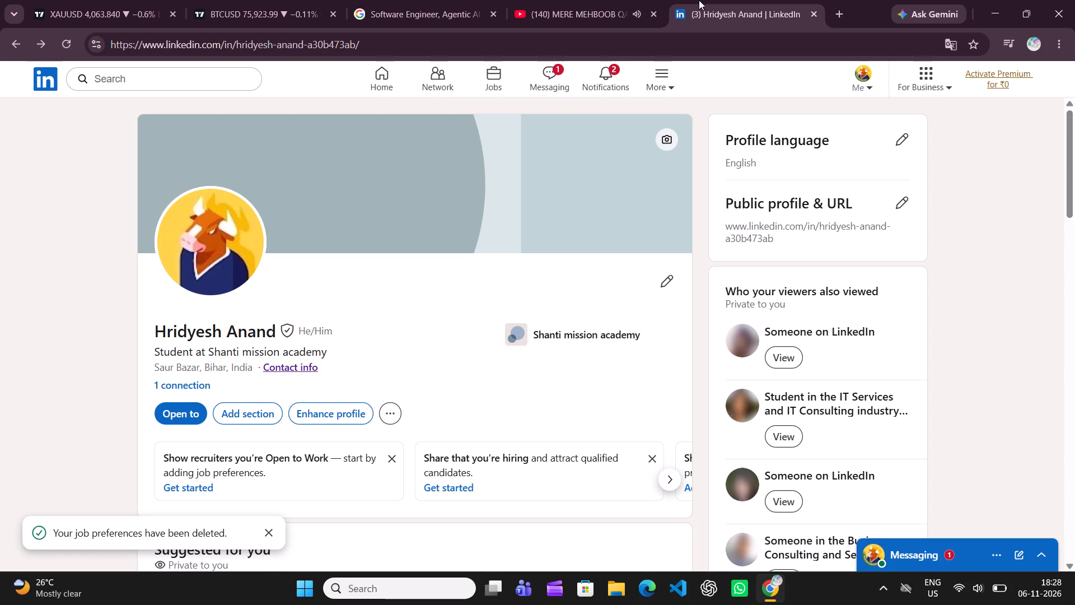
click(565, 1)
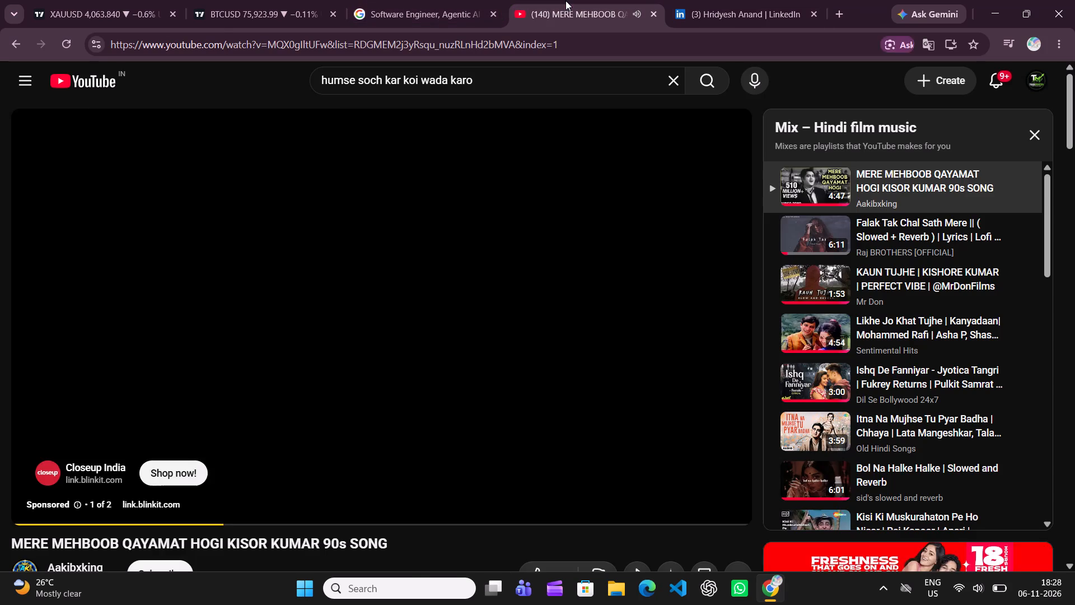
click(718, 464)
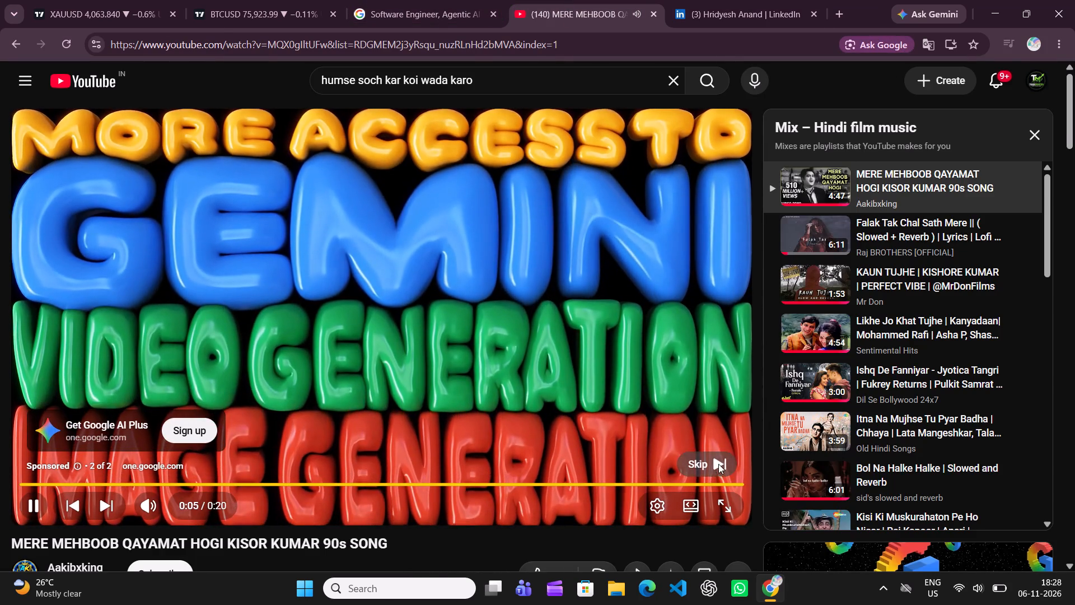
click(744, 0)
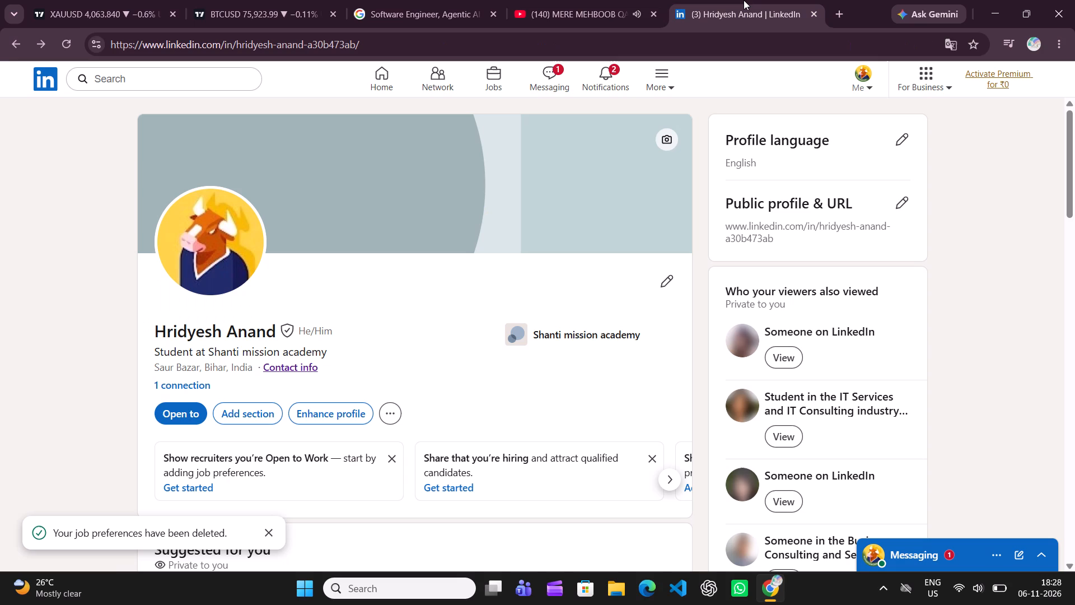
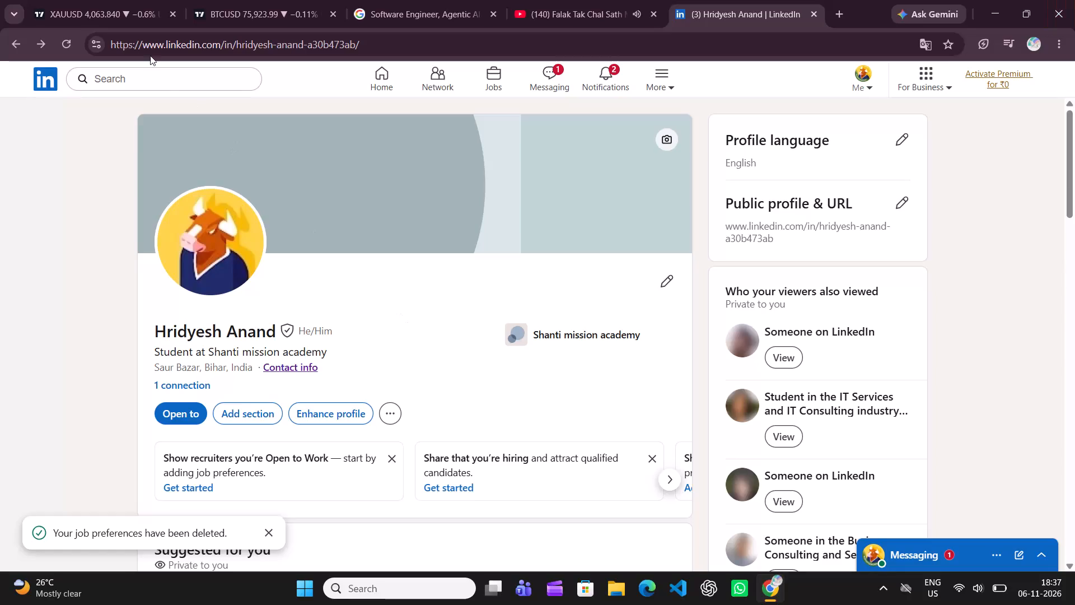
Reload the LinkedIn profile page and review the updated headline and the profile's sections.
click(66, 42)
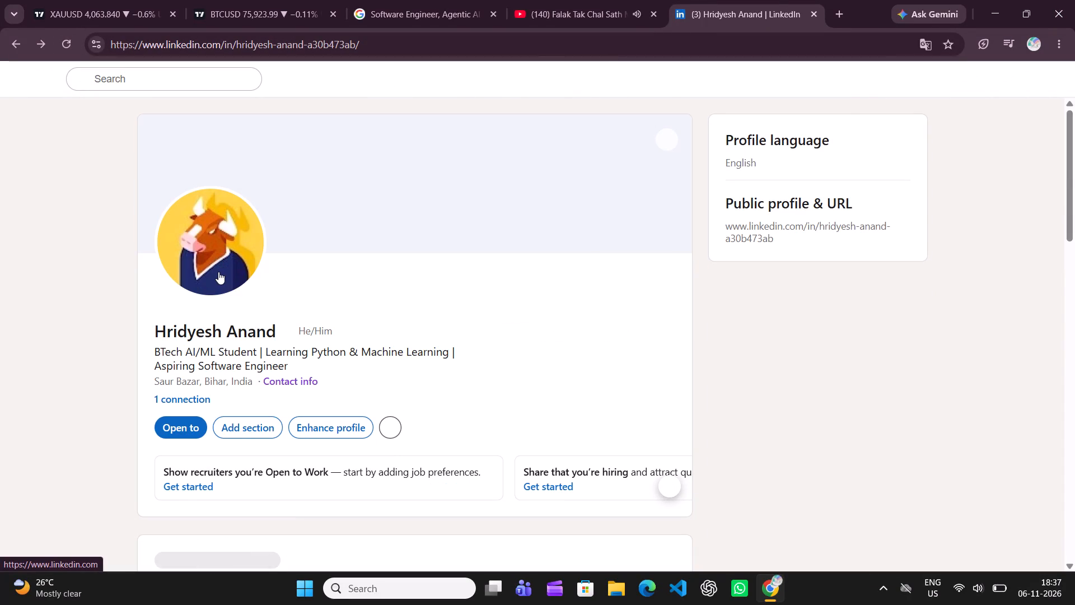
scroll(404, 385, down, 5)
scroll(404, 385, up, 3)
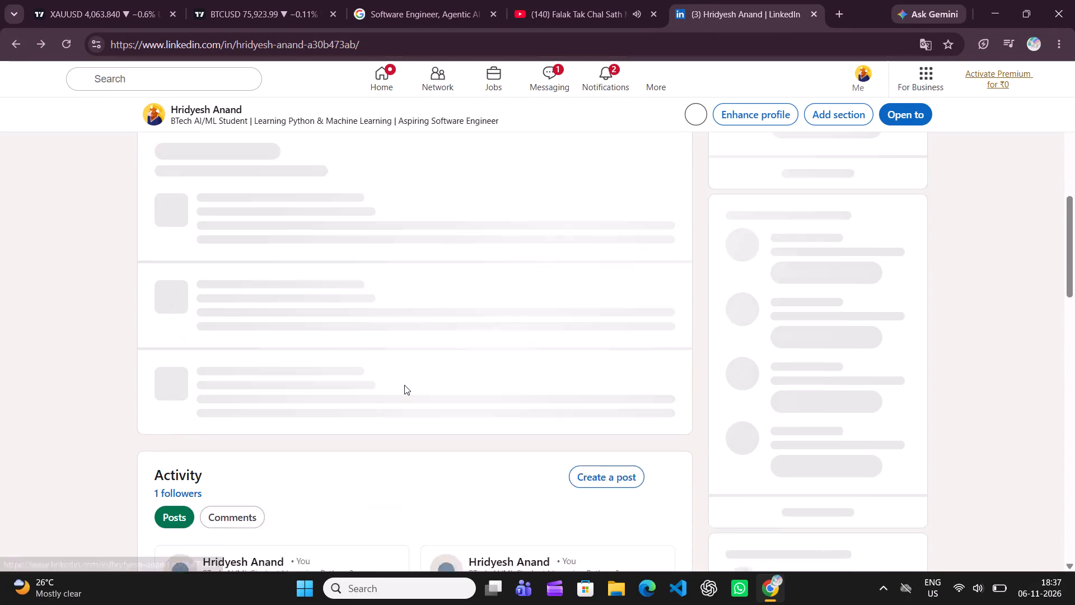
scroll(404, 385, up, 1)
scroll(404, 385, down, 4)
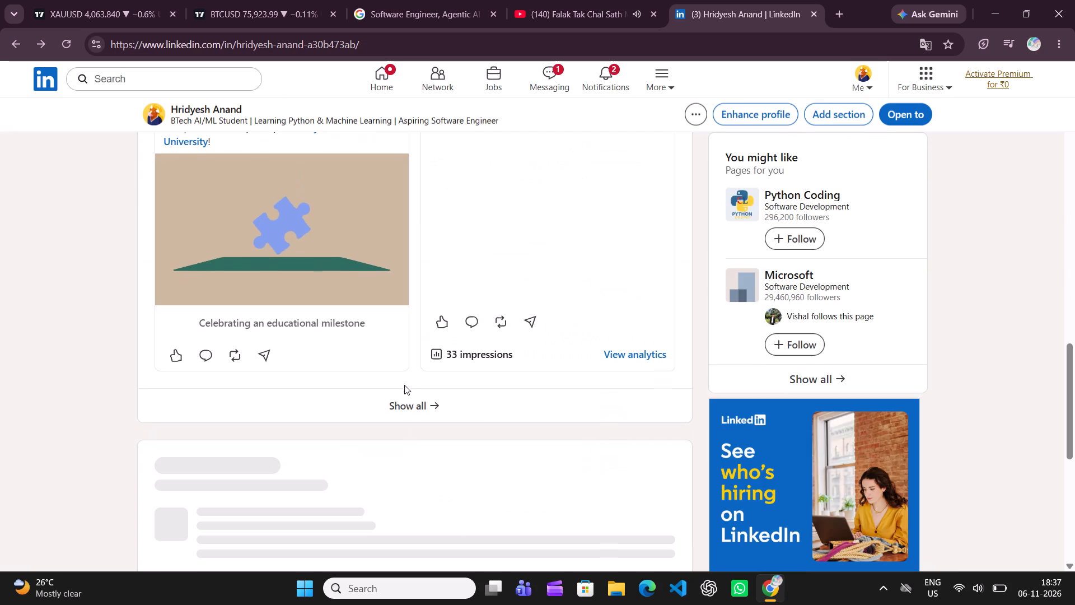
scroll(404, 385, down, 3)
scroll(404, 385, up, 10)
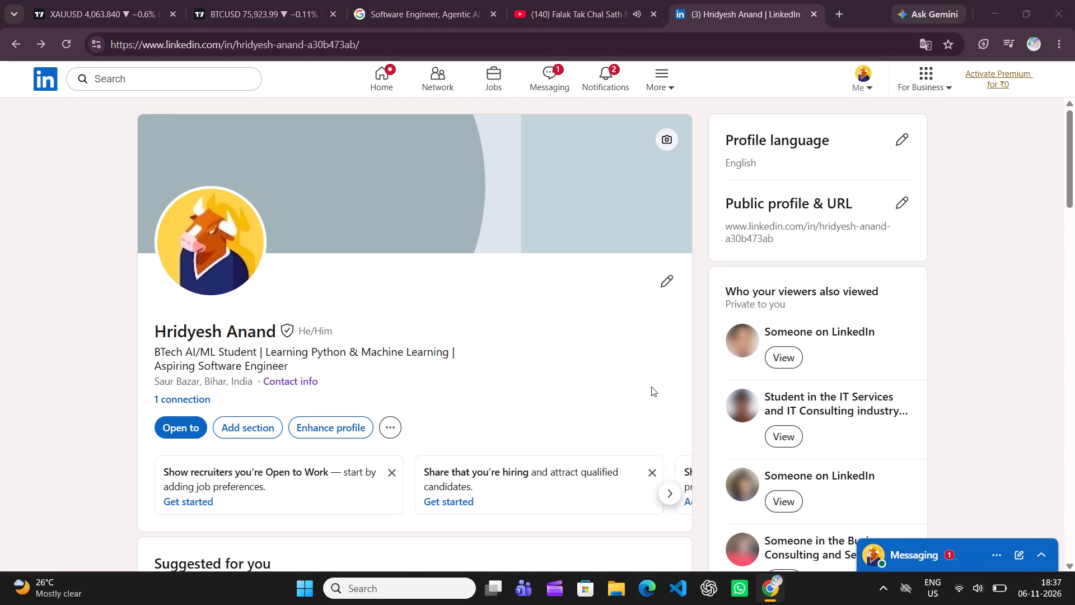
Switch to the CA03 Format PDF in Edge and open the university's LinkedIn link under 10.1 University Social Handles.
click(391, 533)
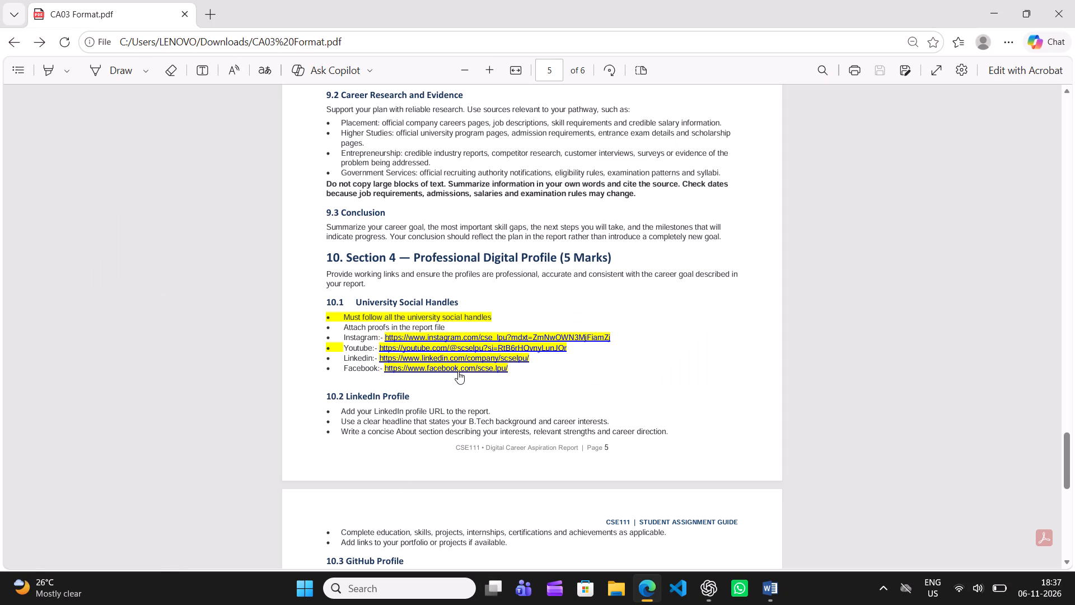
click(435, 356)
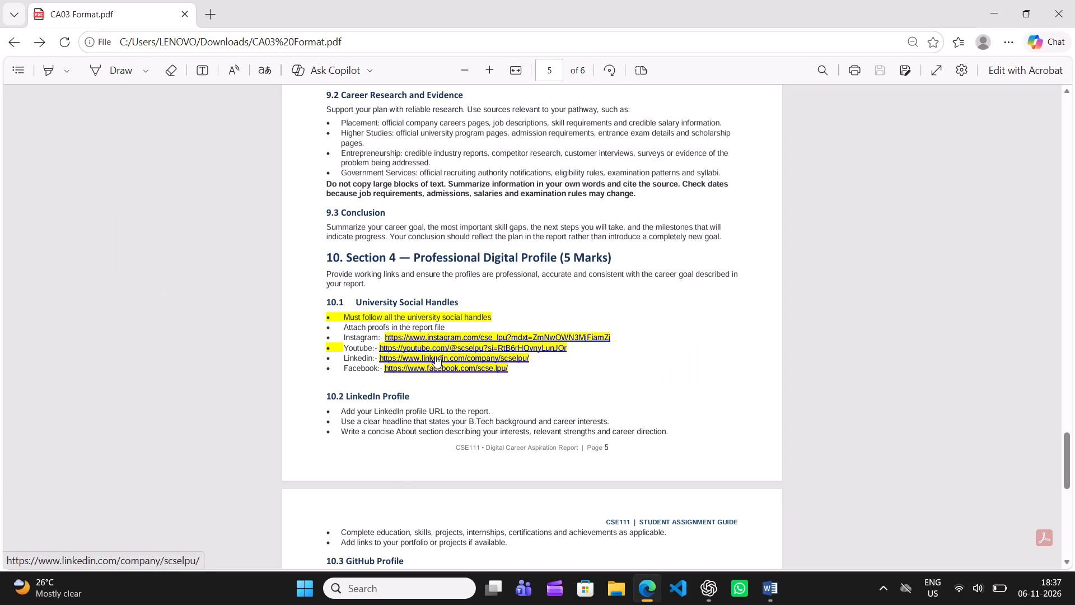
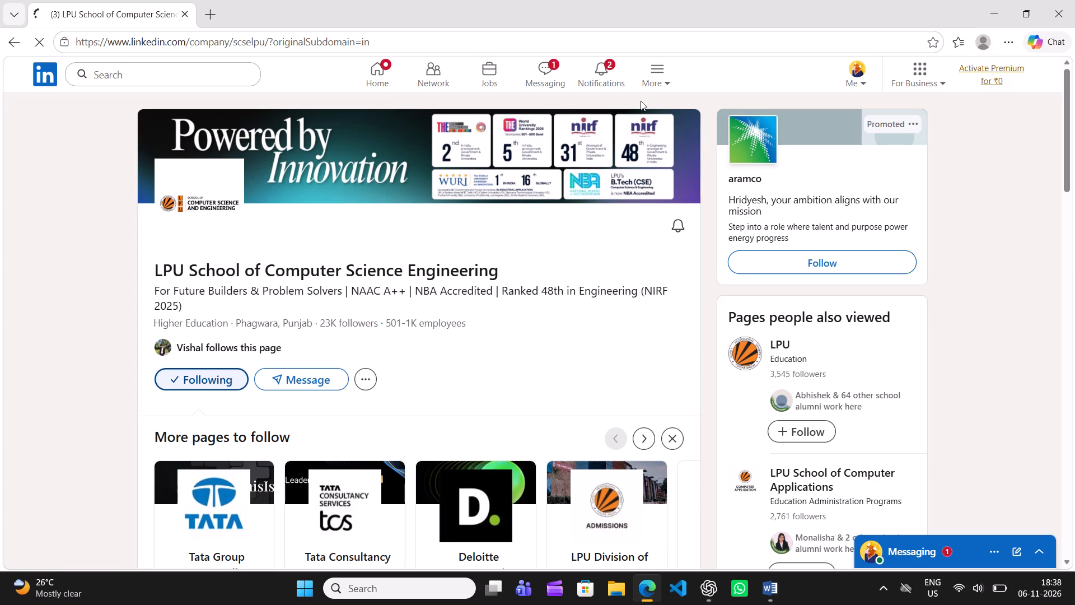
Capture a screenshot of the LPU School of Computer Science Engineering LinkedIn page, including its Following status, and dismiss the capture notification.
key(shift+super+s)
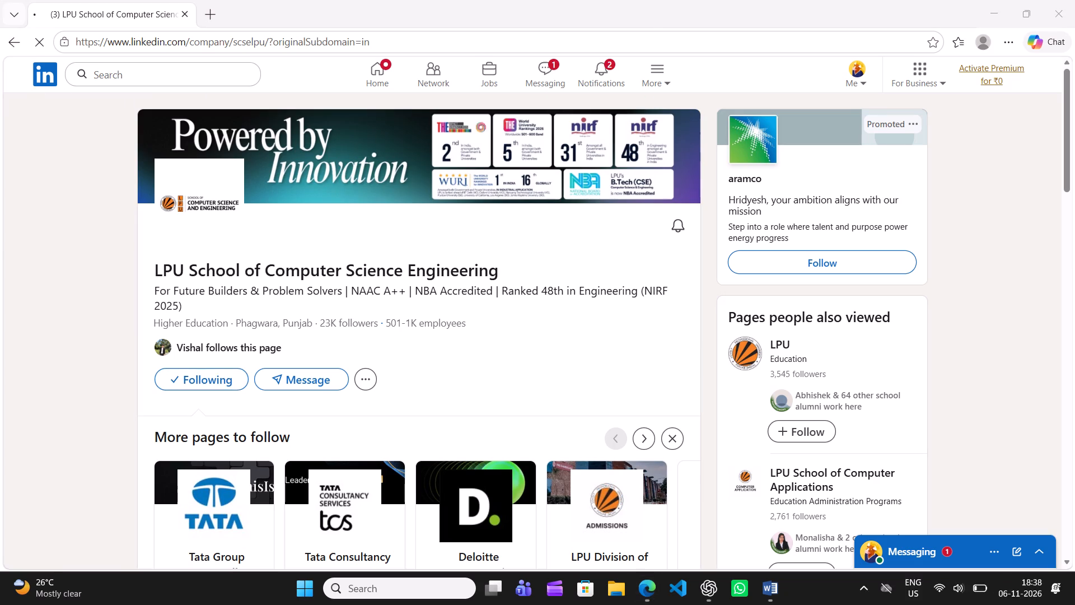
drag(13, 63, 812, 507)
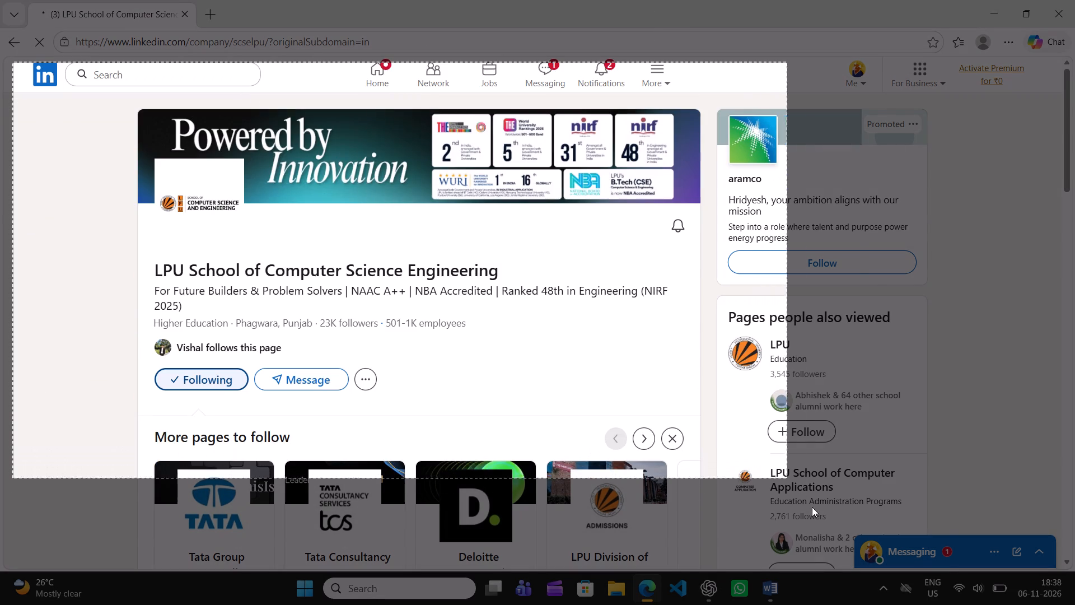
drag(812, 507, 885, 553)
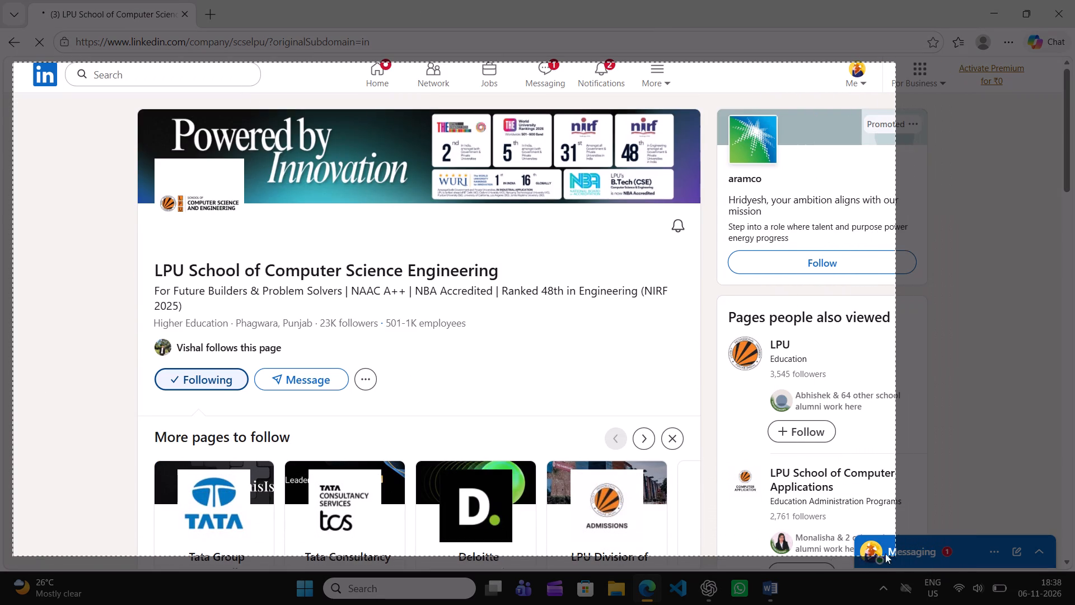
drag(885, 553, 737, 556)
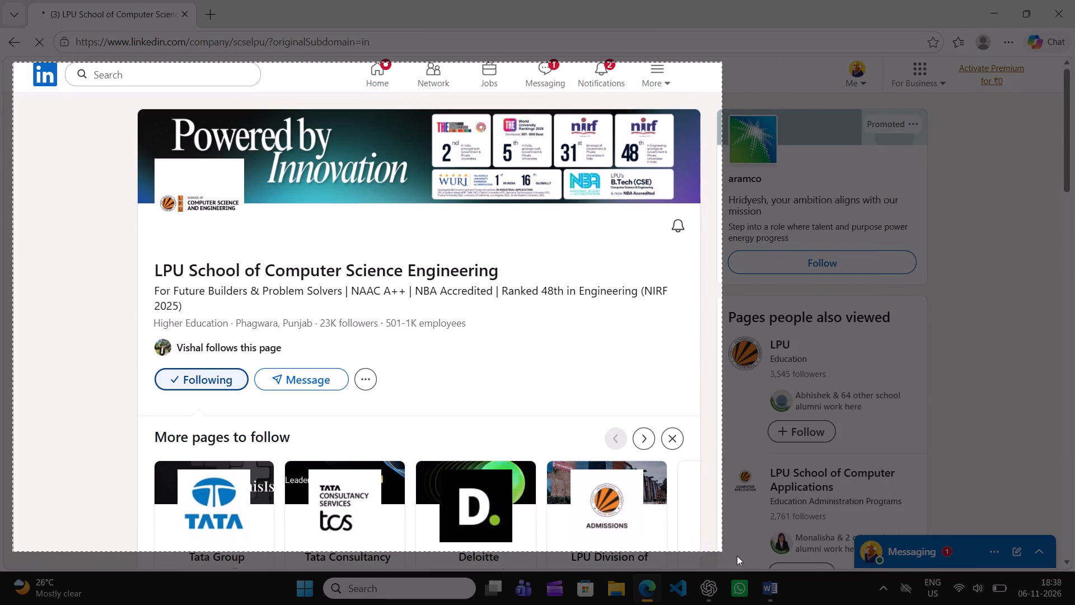
drag(737, 556, 716, 574)
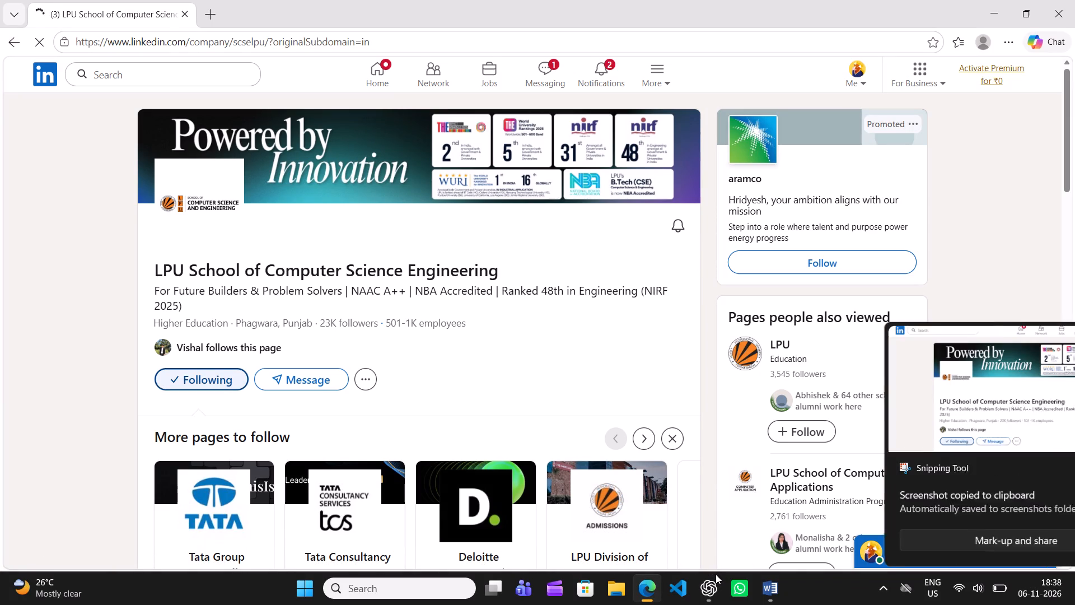
click(1046, 473)
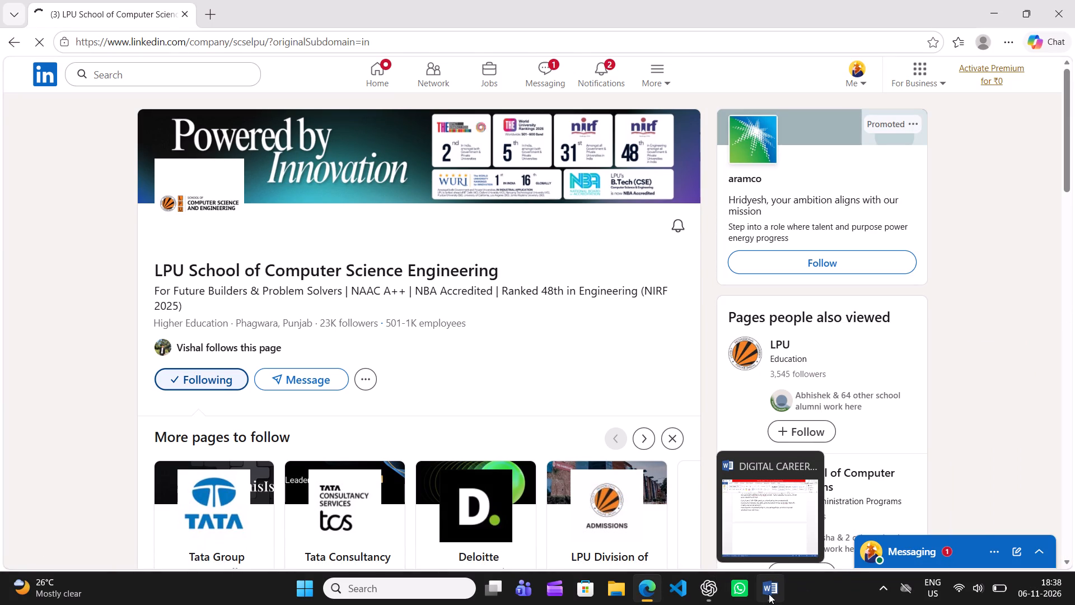
Switch to the DIGITAL CAREER report in Word and arrange it side by side with Edge, giving Word the wider share.
click(773, 500)
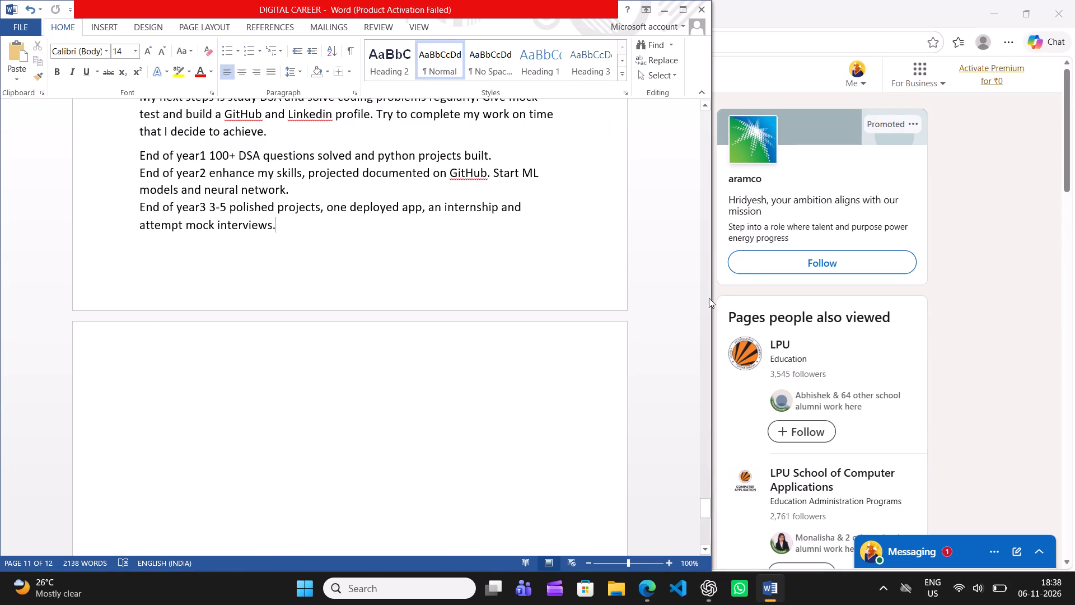
click(1000, 6)
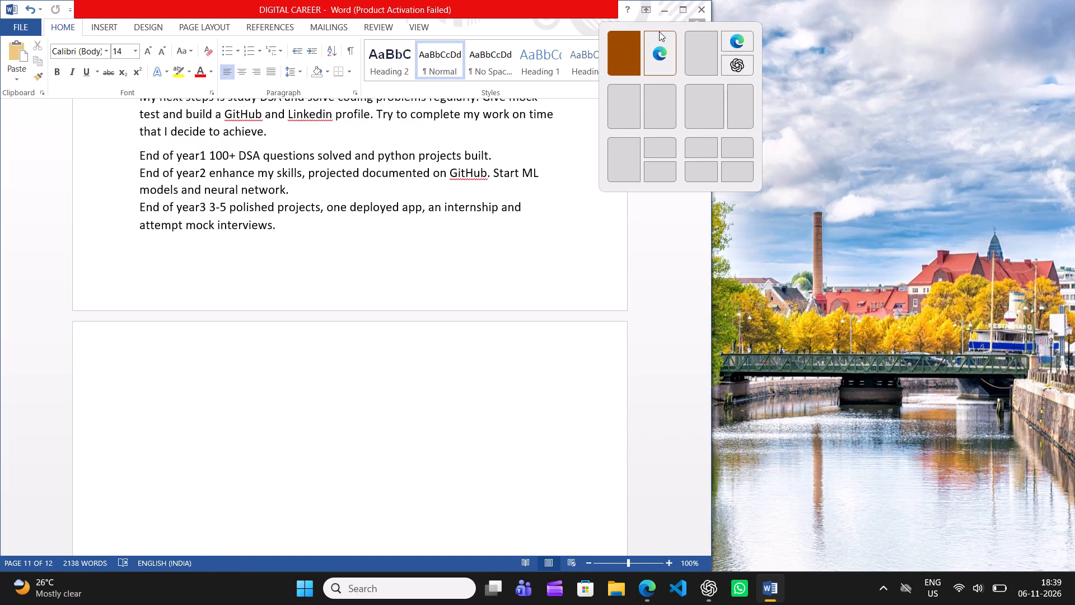
click(658, 32)
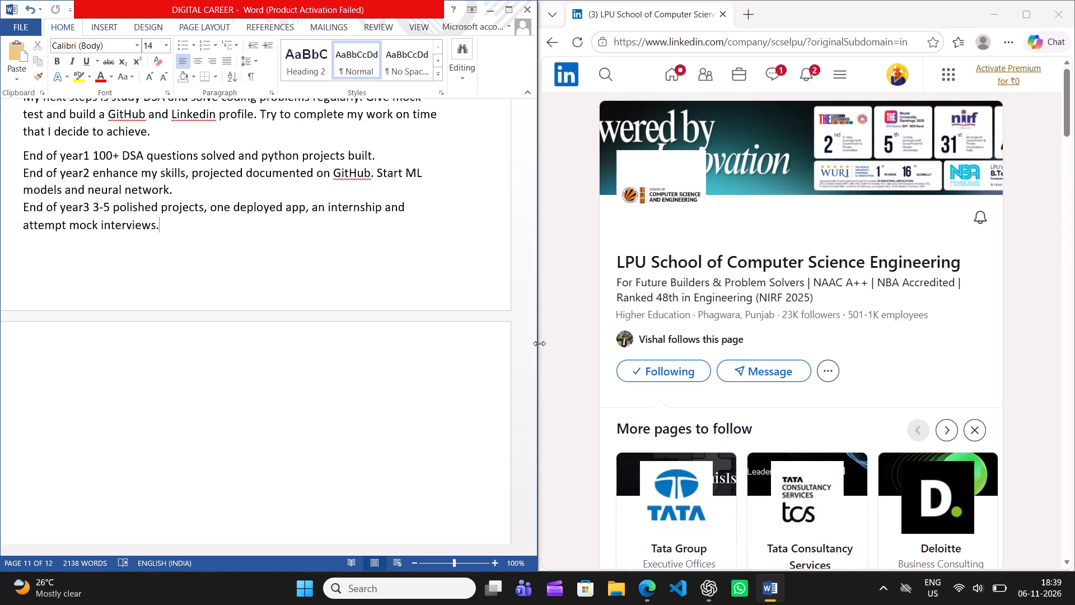
drag(539, 343, 676, 353)
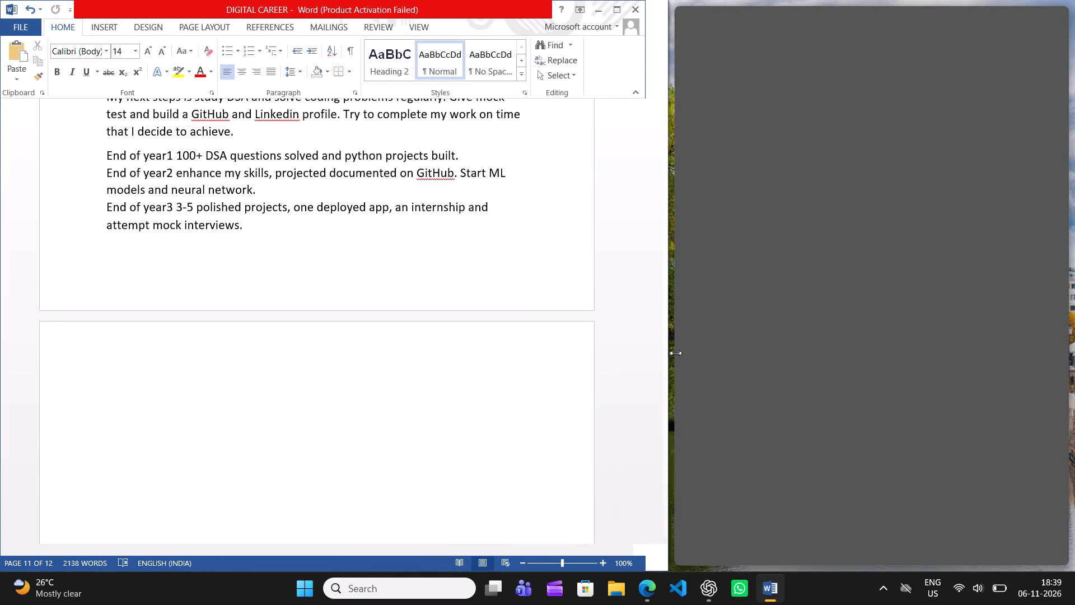
drag(676, 353, 683, 353)
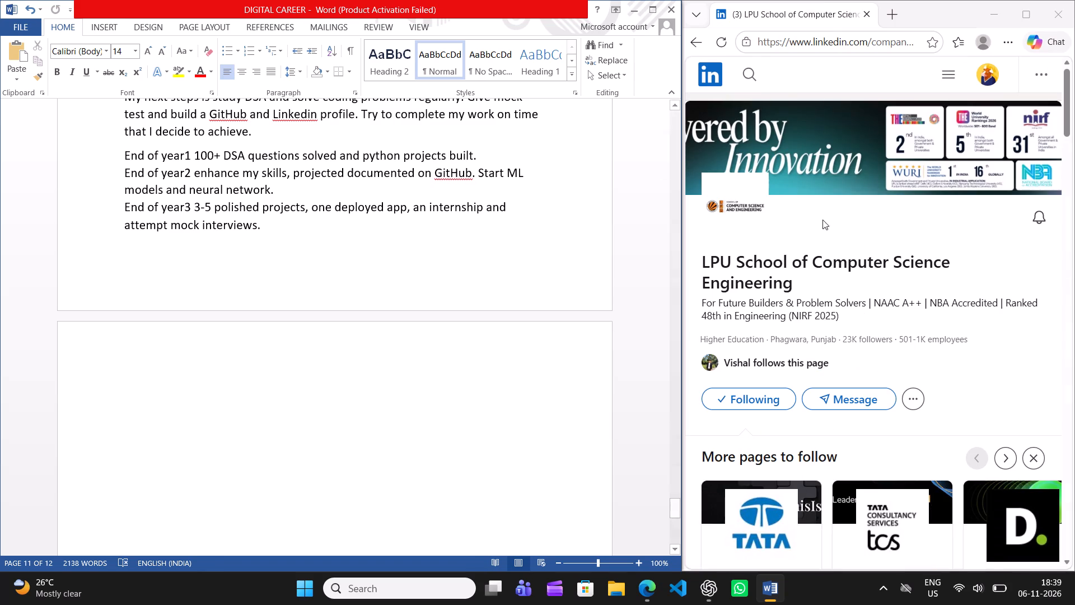
Return to the CA03 Format PDF in Edge and read the requirements from 10.1 University Social Handles through 12 Final Student Checklist.
click(691, 43)
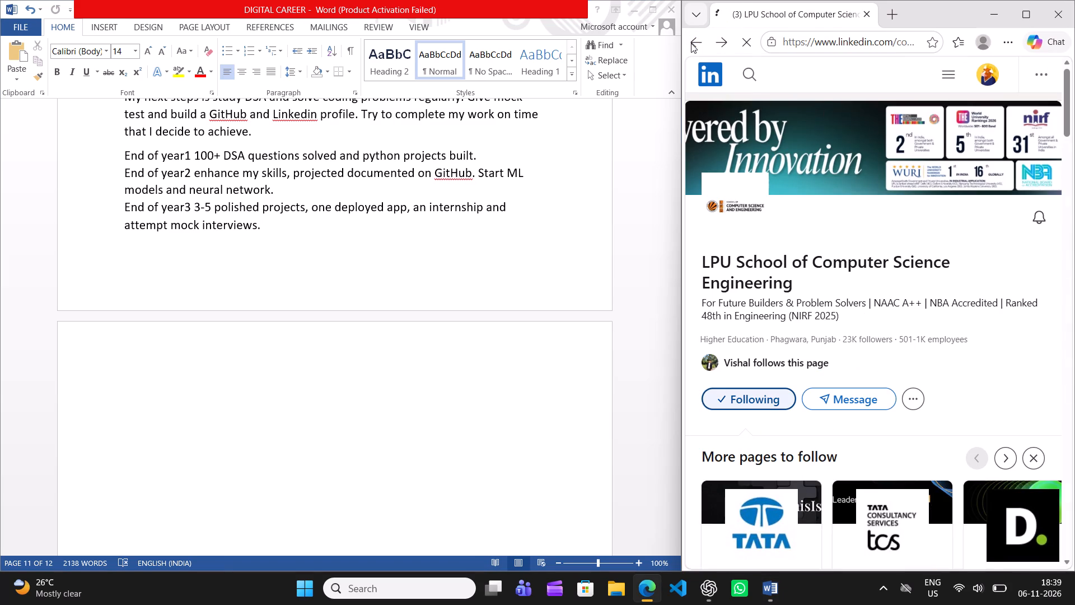
click(691, 43)
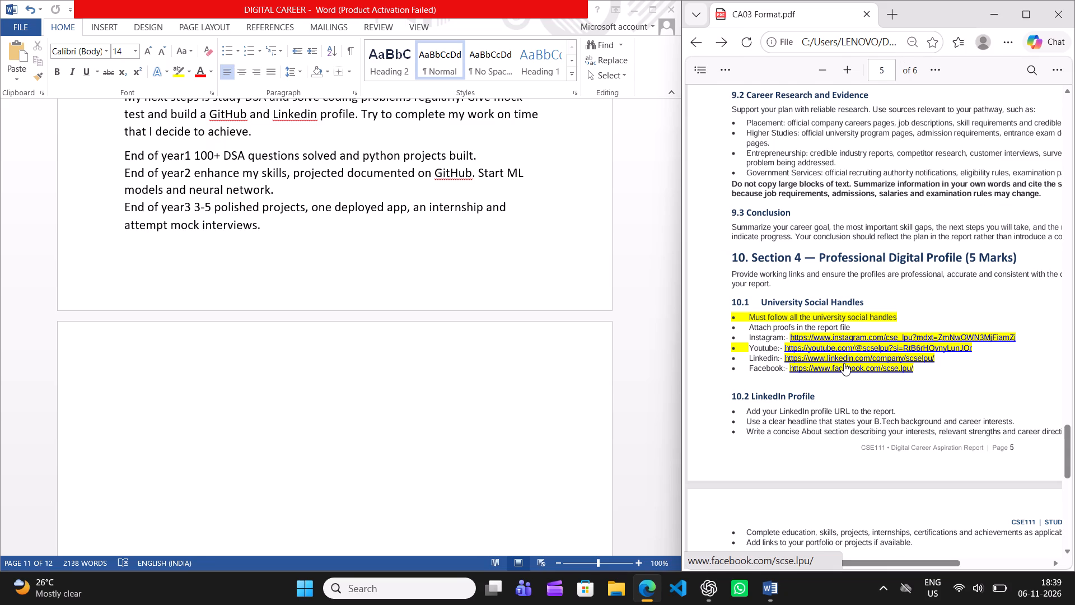
scroll(844, 363, down, 1)
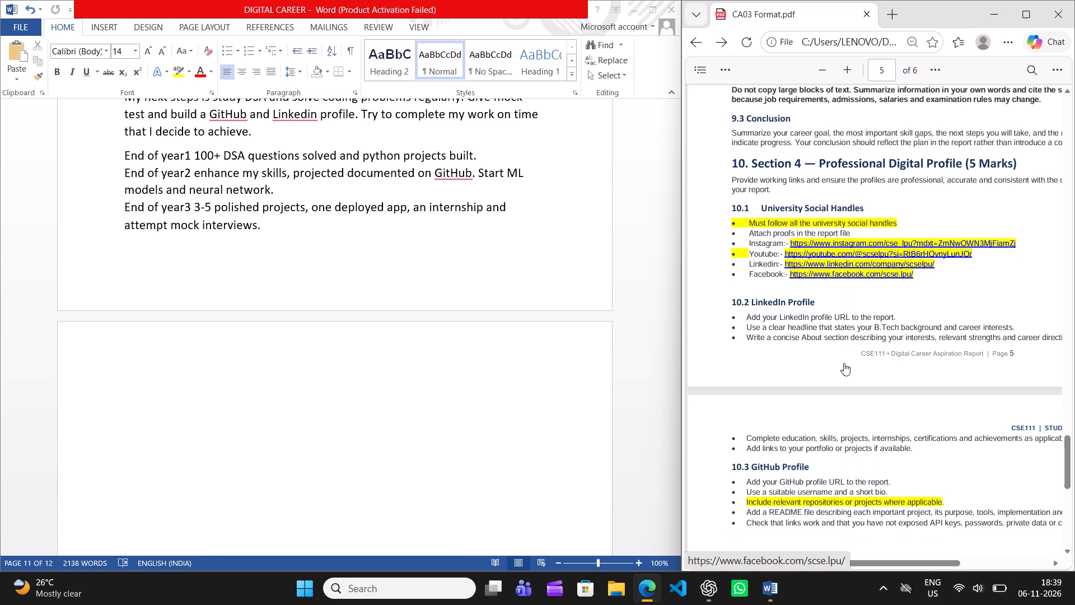
scroll(844, 363, down, 1)
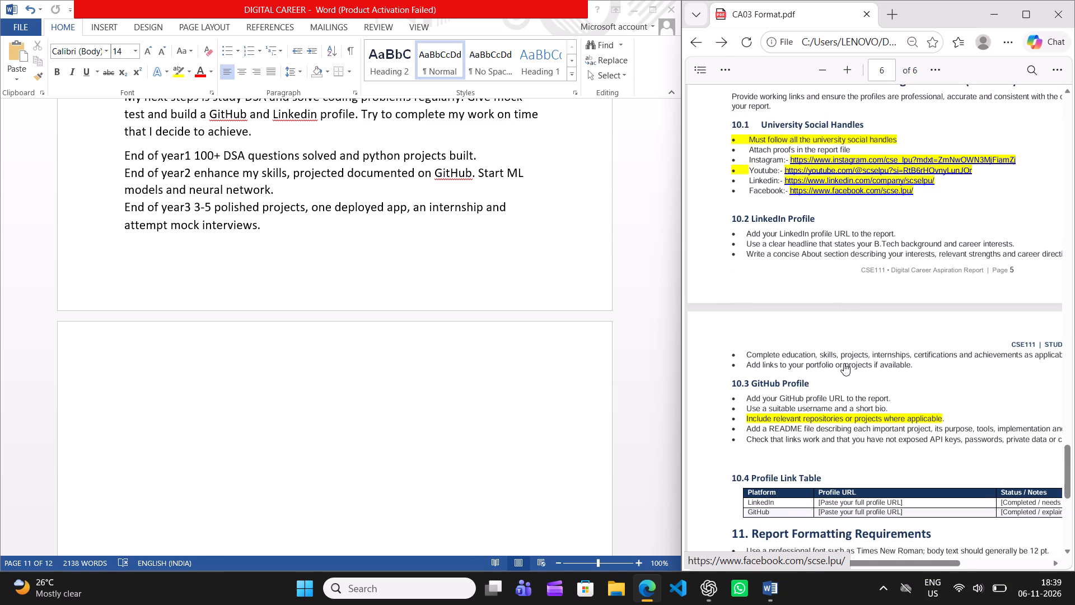
scroll(844, 363, down, 1)
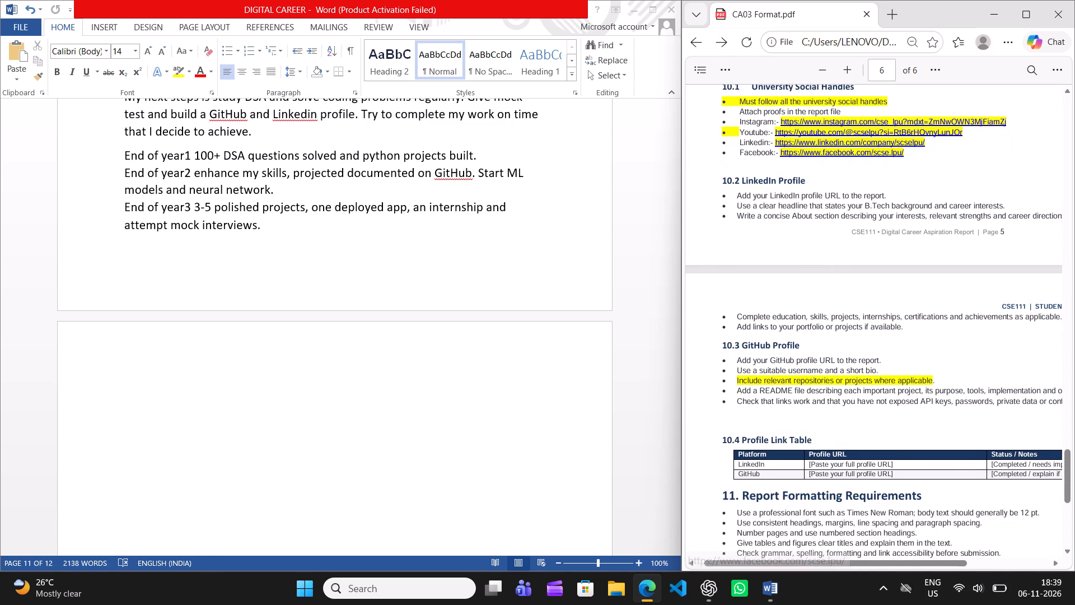
scroll(836, 408, down, 1)
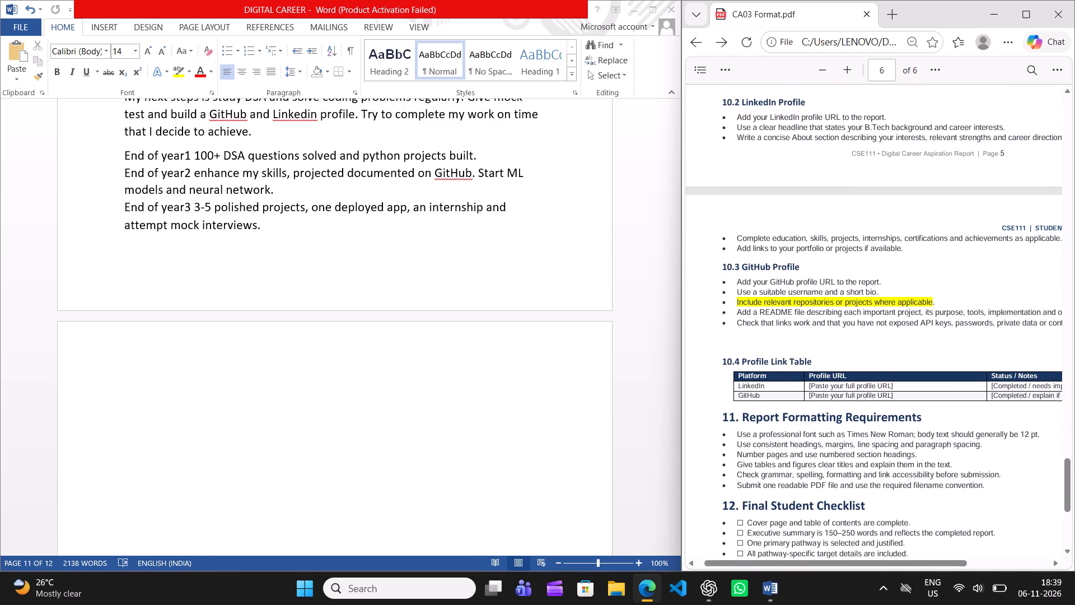
scroll(836, 408, down, 1)
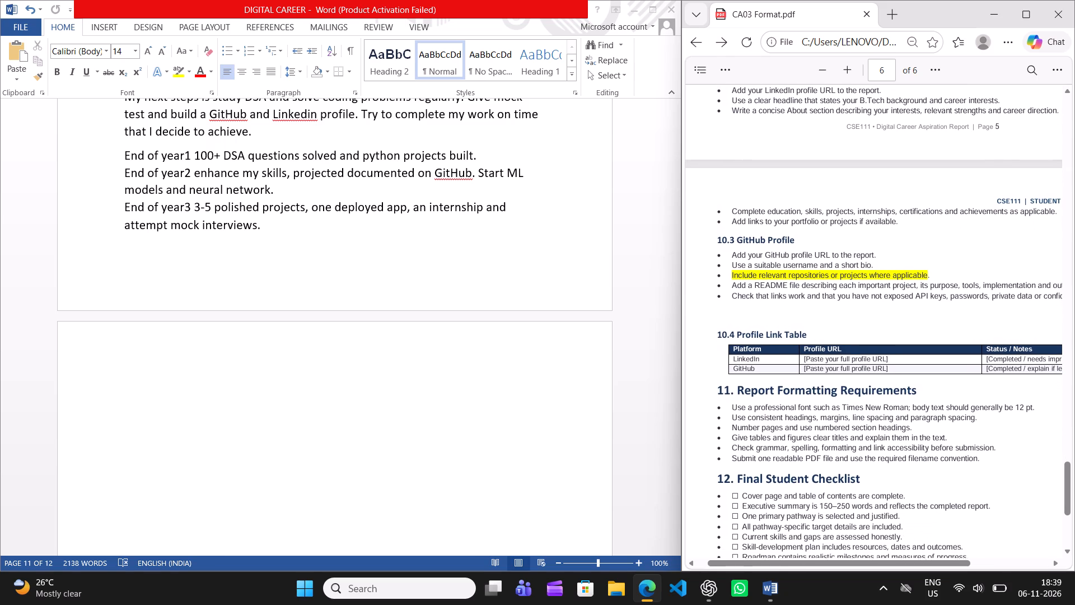
scroll(836, 408, down, 1)
scroll(836, 408, left, 1)
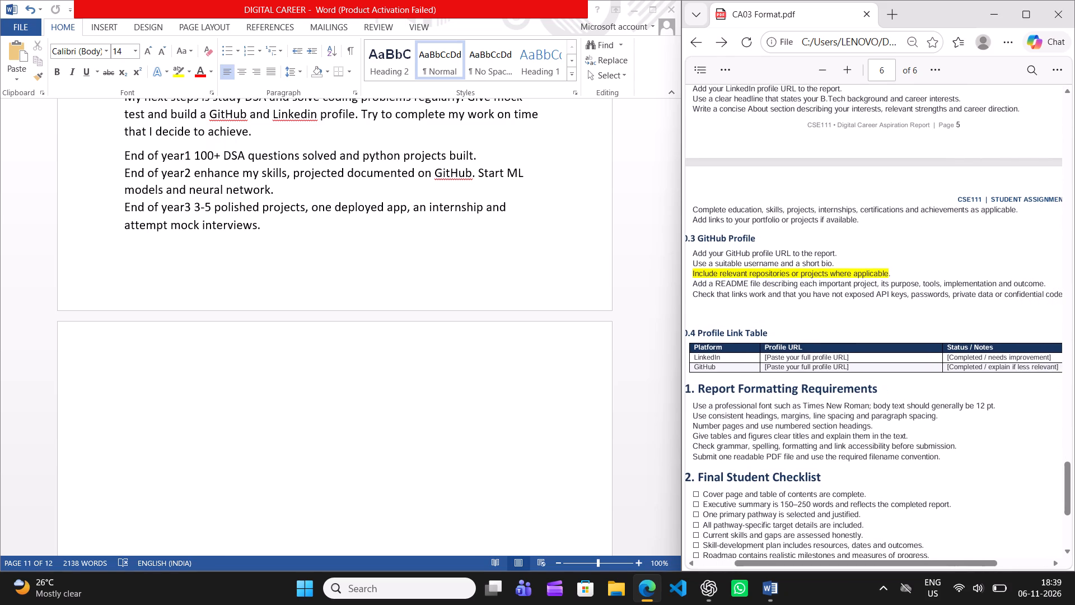
scroll(836, 408, left, 1)
scroll(836, 408, right, 1)
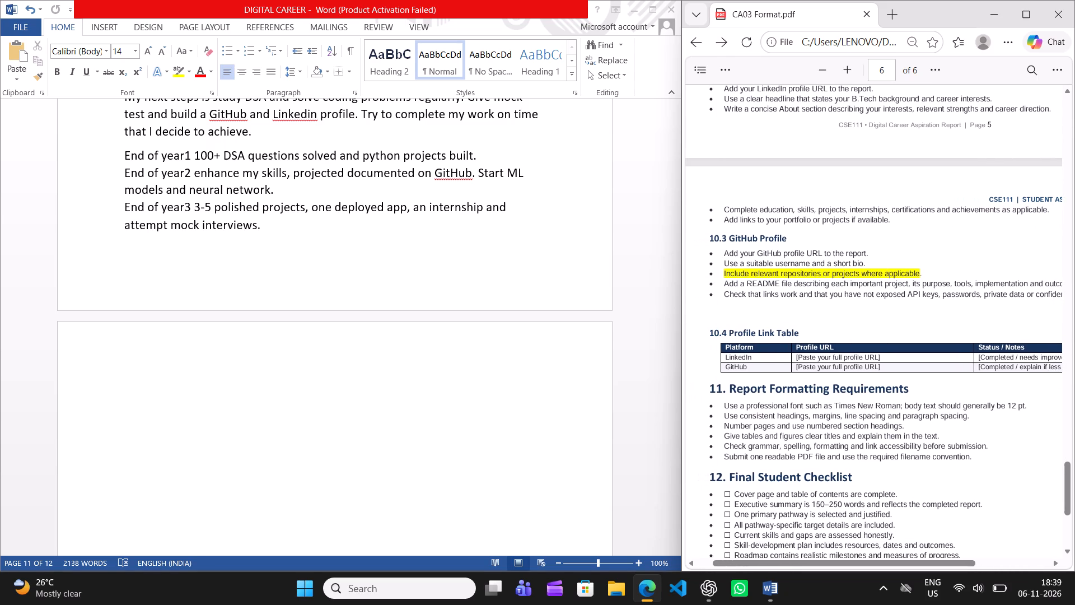
scroll(836, 408, up, 1)
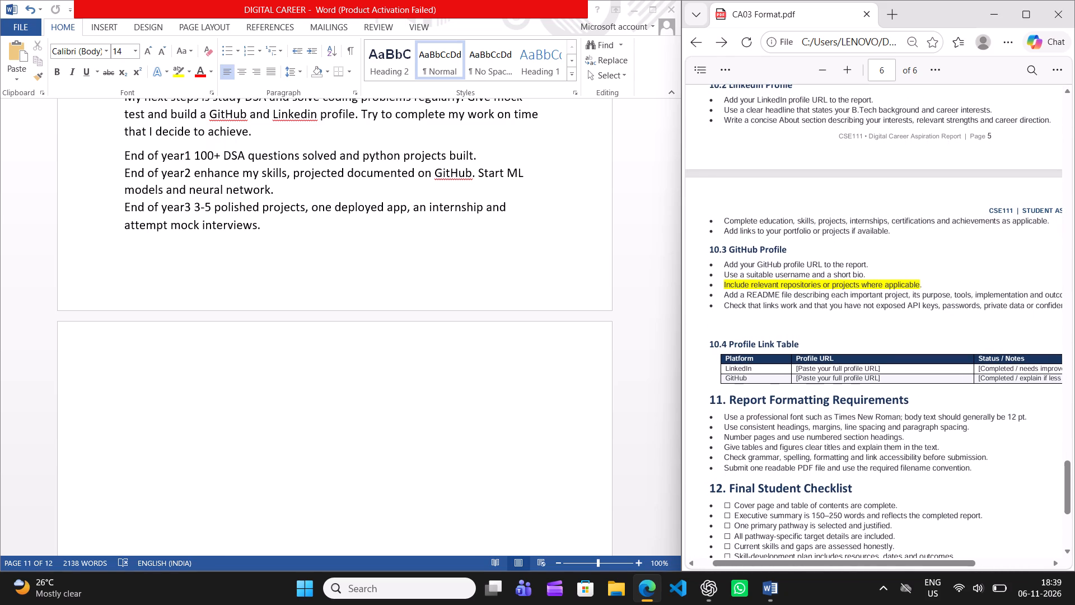
scroll(836, 408, up, 2)
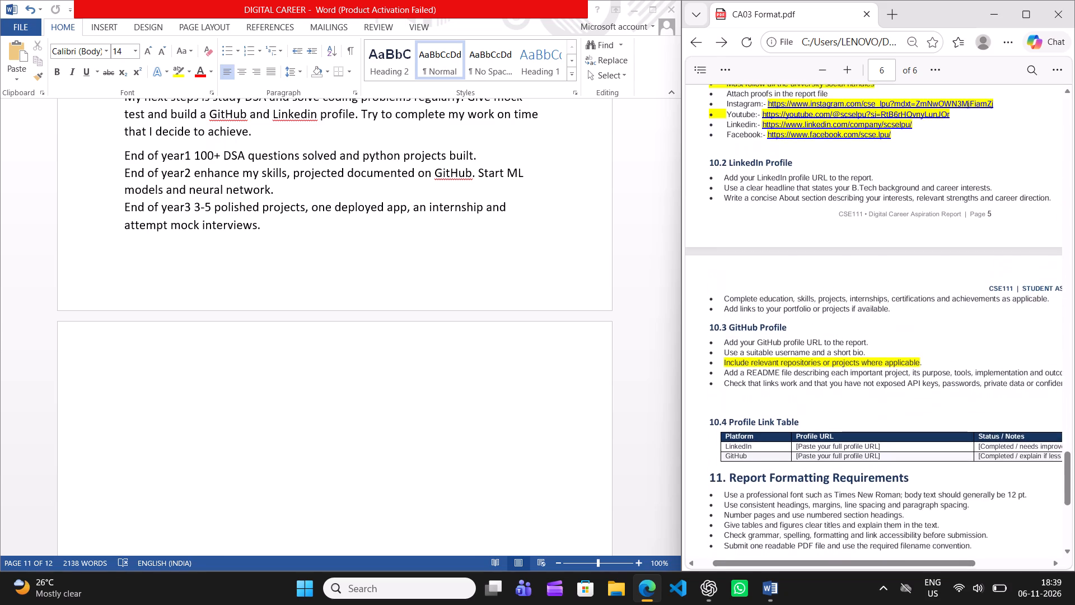
scroll(836, 408, up, 1)
scroll(836, 408, down, 1)
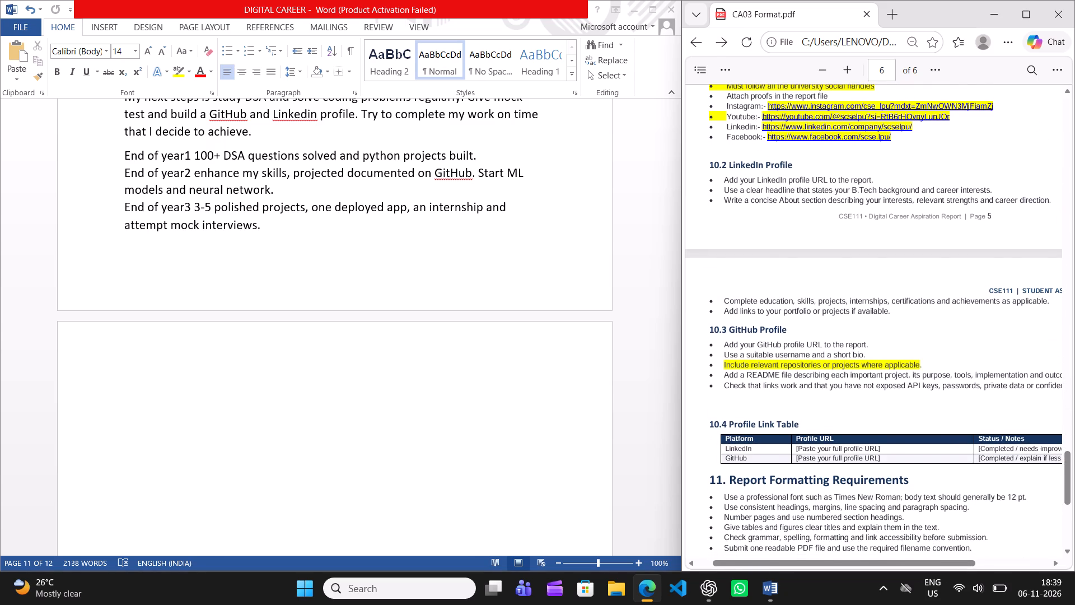
scroll(846, 291, up, 1)
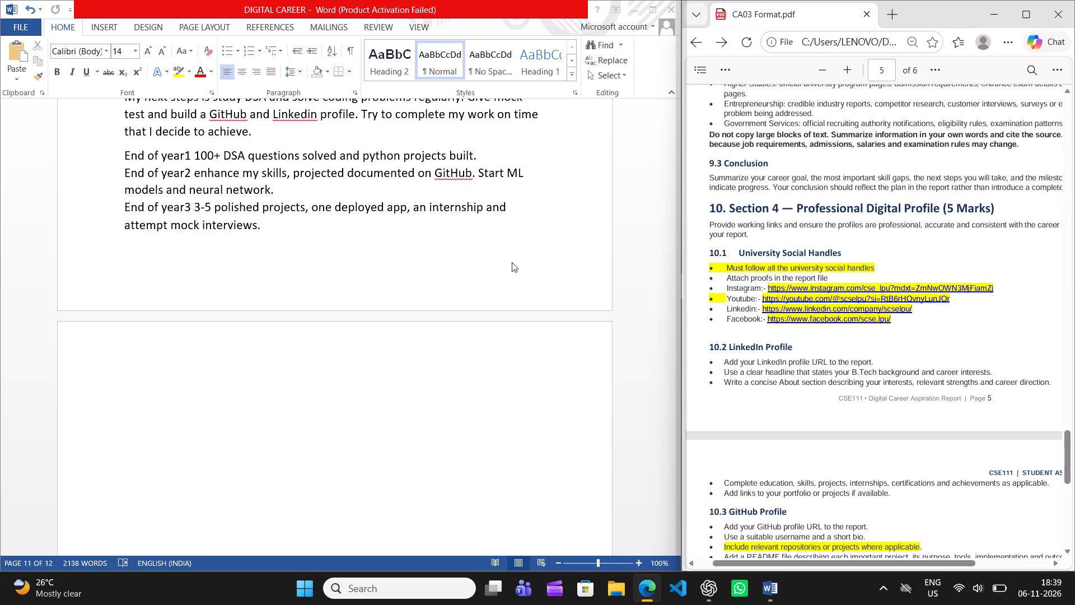
Correct the spelling of row 5 in the Word report's CONTENTS table so it reads Professional Digital Profile.
scroll(455, 266, up, 20)
scroll(455, 266, up, 10)
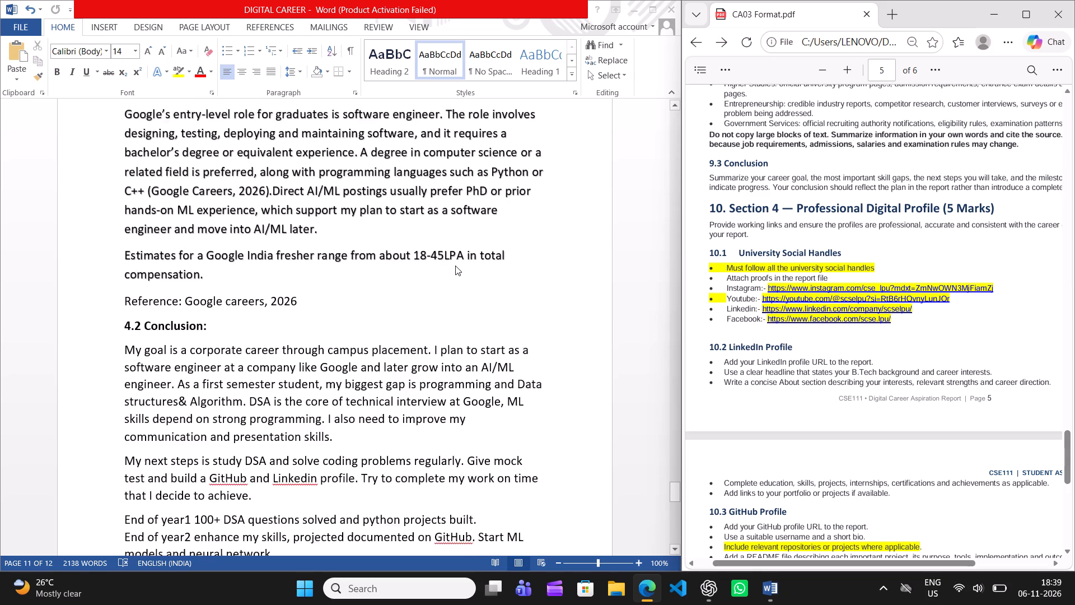
scroll(455, 266, up, 20)
scroll(455, 266, up, 6)
scroll(455, 266, up, 20)
scroll(455, 266, up, 2)
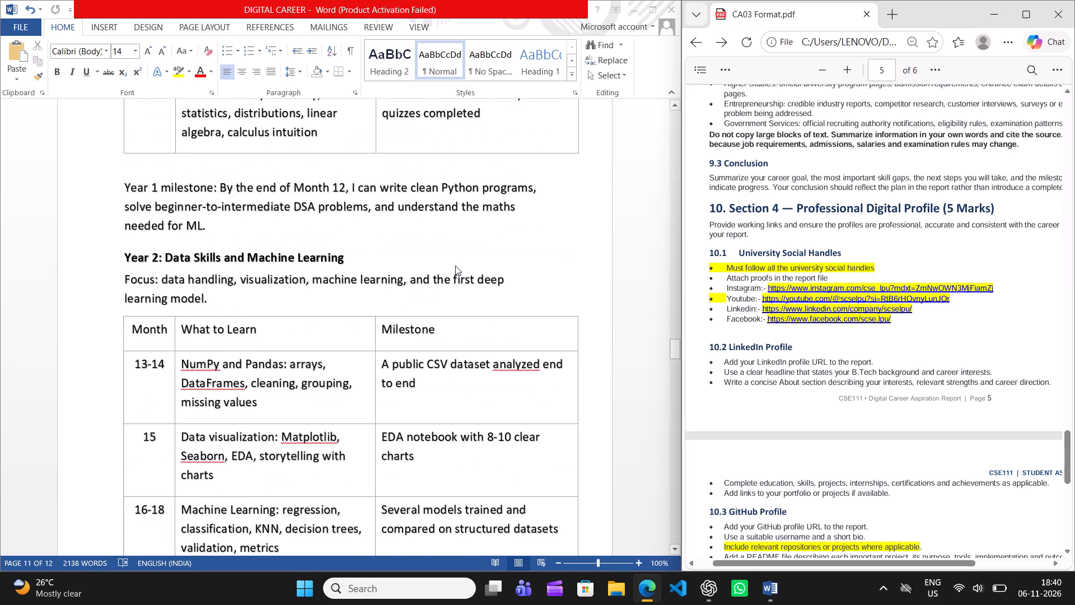
scroll(455, 266, up, 2)
scroll(455, 266, up, 20)
scroll(455, 266, up, 18)
scroll(455, 266, up, 20)
scroll(455, 266, up, 20)
scroll(455, 266, up, 20)
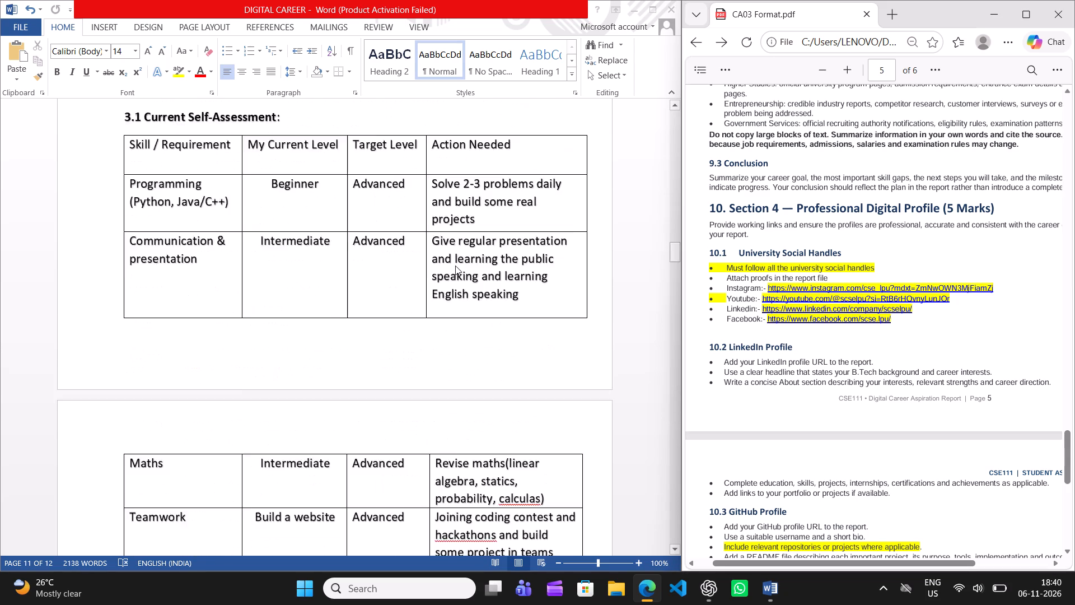
scroll(455, 266, up, 20)
scroll(455, 266, up, 20)
scroll(455, 266, up, 20)
scroll(352, 451, down, 2)
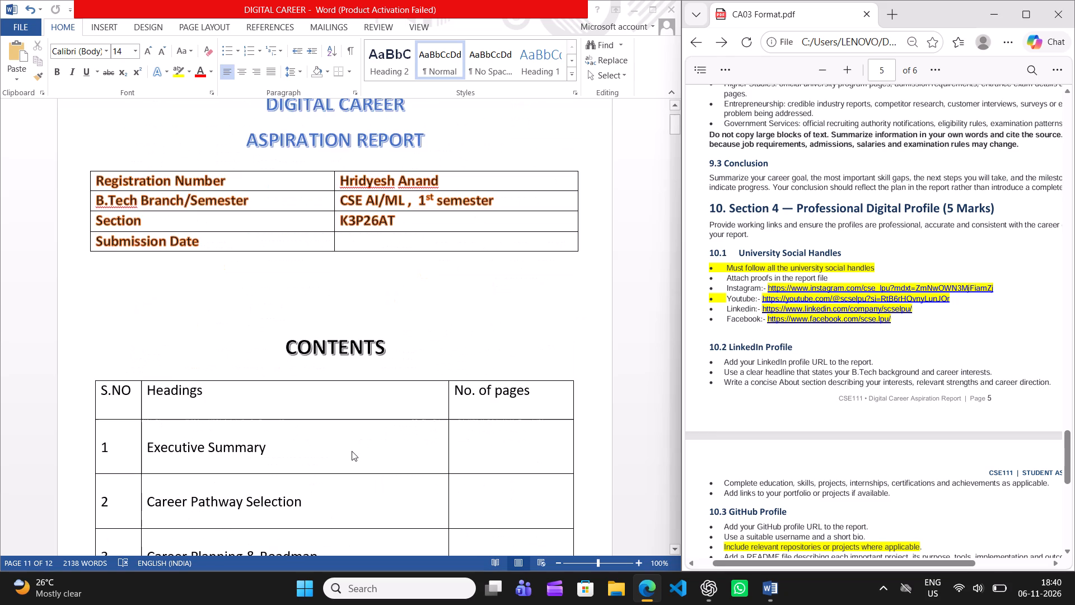
scroll(352, 451, down, 9)
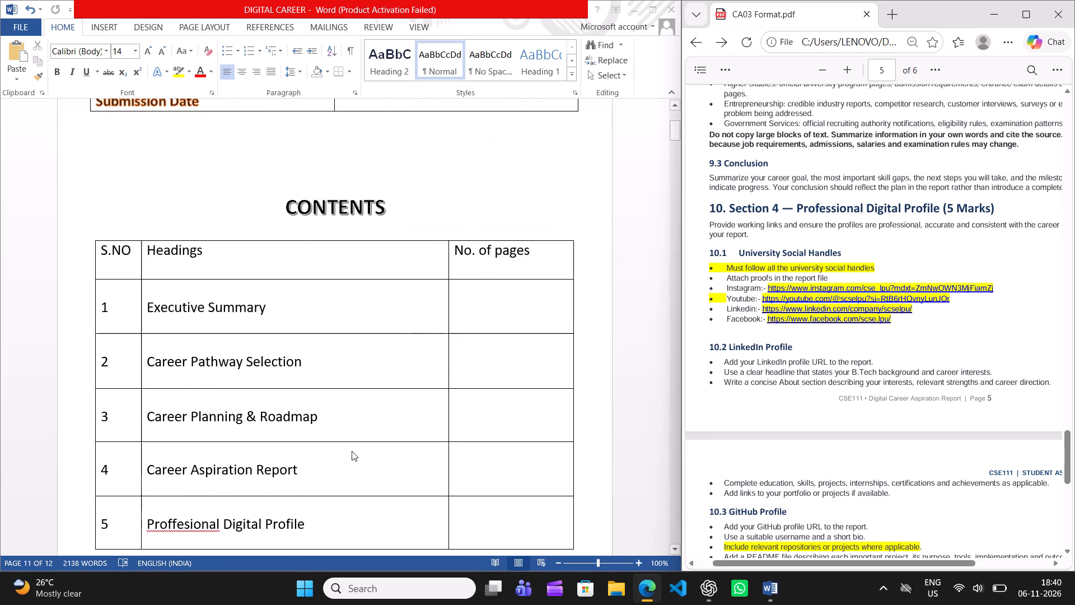
scroll(352, 451, down, 5)
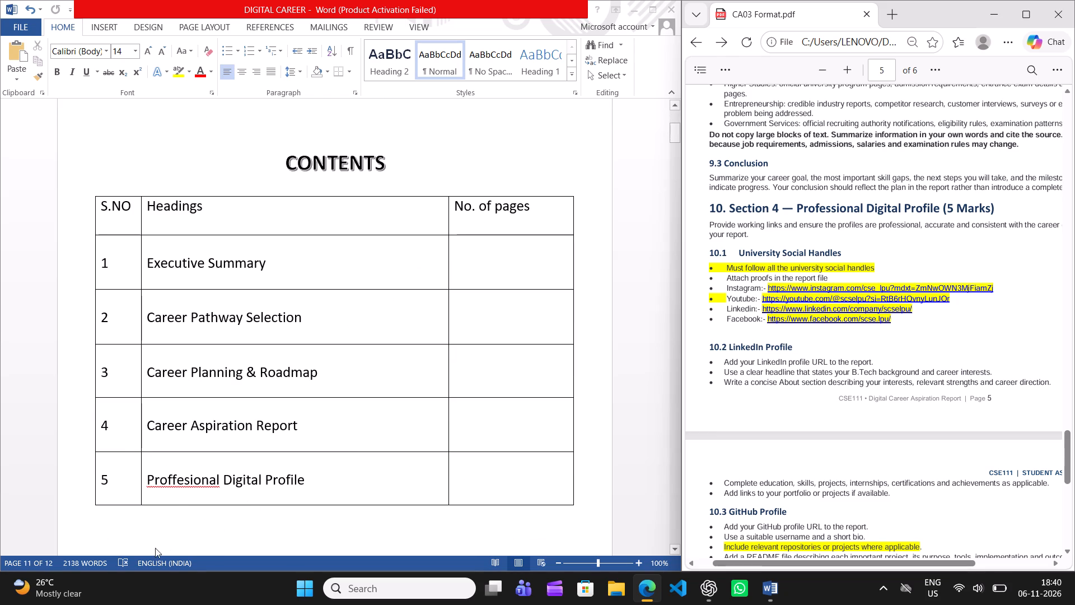
click(178, 488)
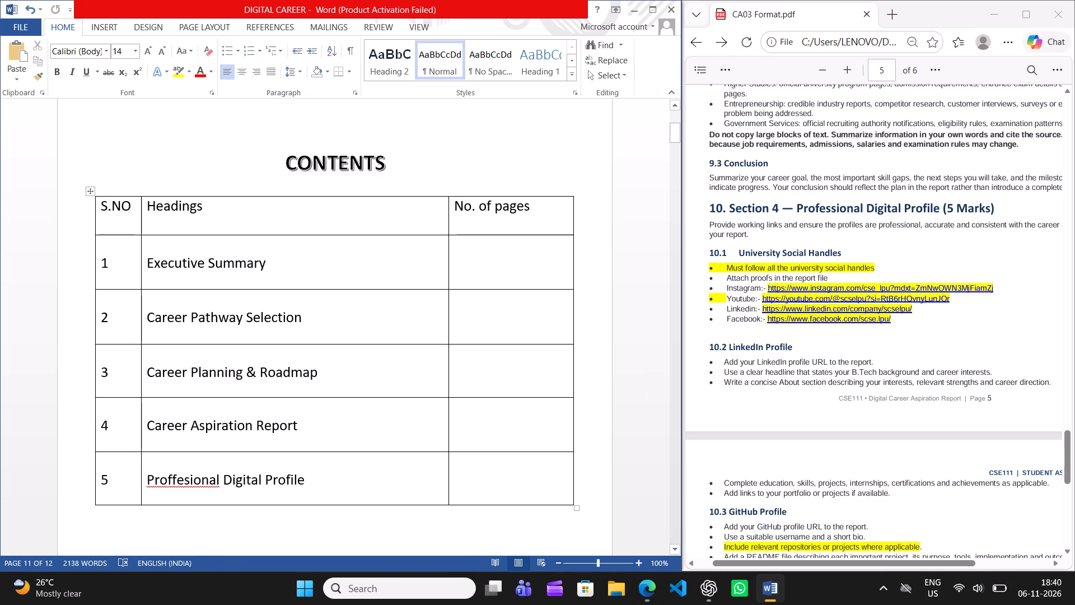
click(176, 478)
key(BackSpace)
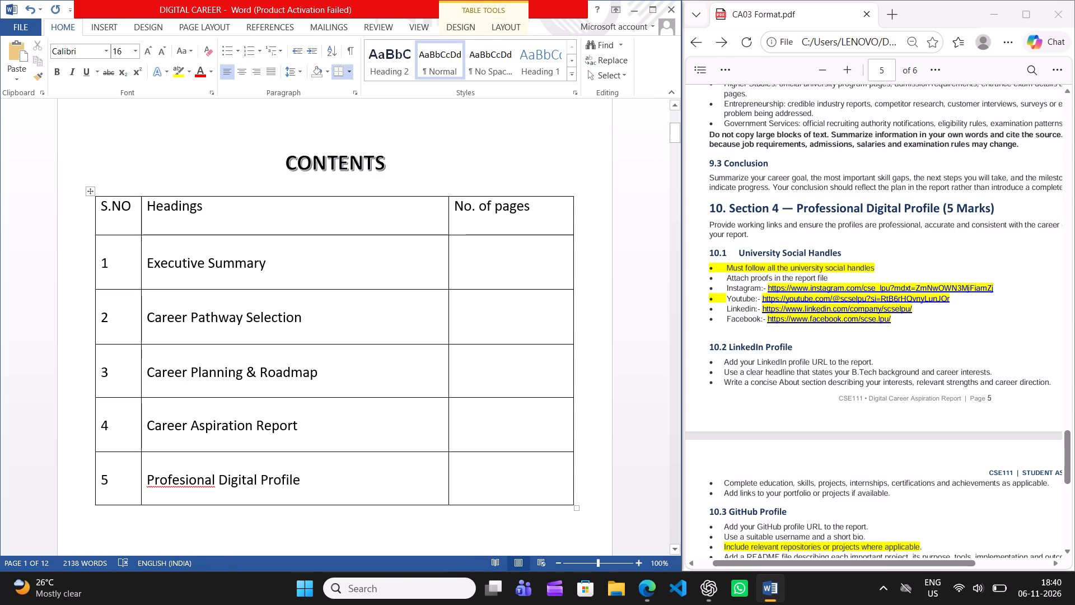
click(178, 481)
key(s)
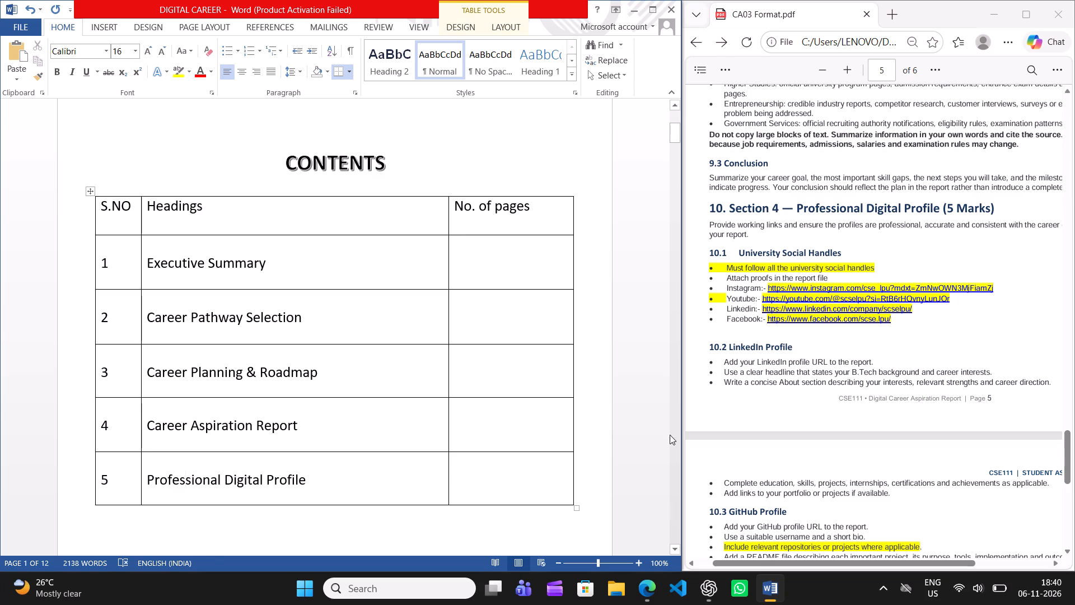
Start the next section on the report's blank last page with the number "5." followed by a space.
click(672, 497)
scroll(672, 497, down, 20)
scroll(672, 497, down, 4)
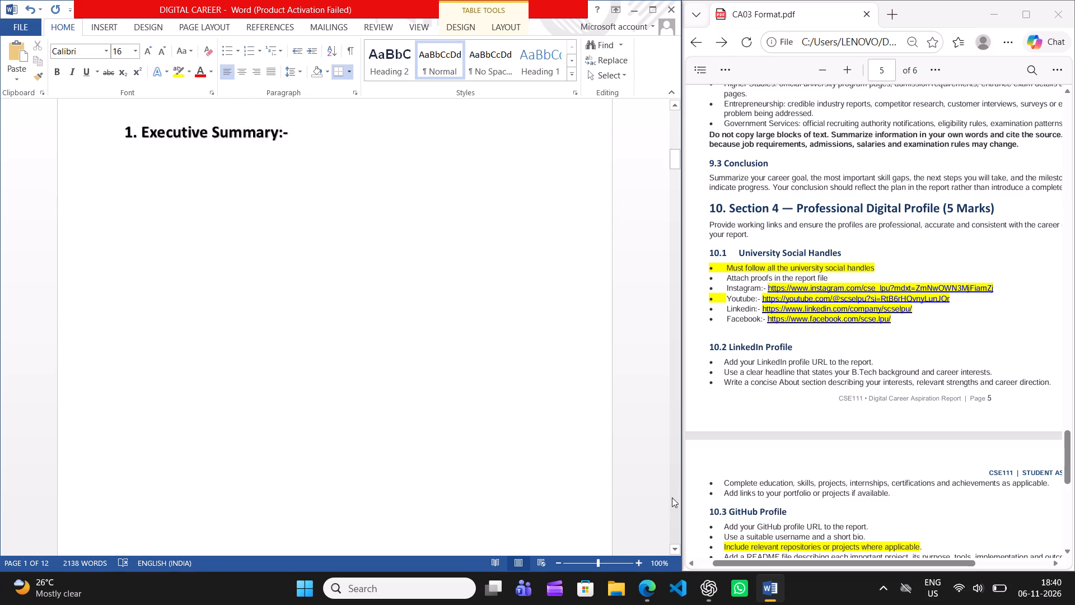
scroll(672, 497, down, 20)
scroll(672, 497, down, 20)
scroll(672, 497, down, 20)
scroll(672, 497, up, 11)
scroll(672, 497, down, 20)
scroll(672, 497, down, 20)
scroll(672, 497, down, 14)
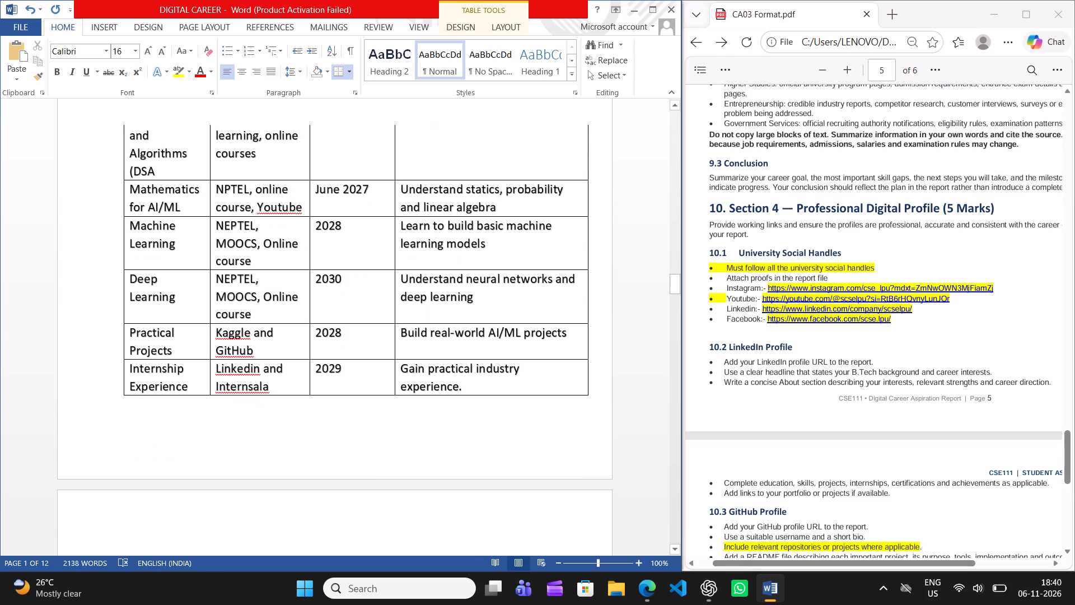
triple_click(675, 552)
triple_click(675, 552)
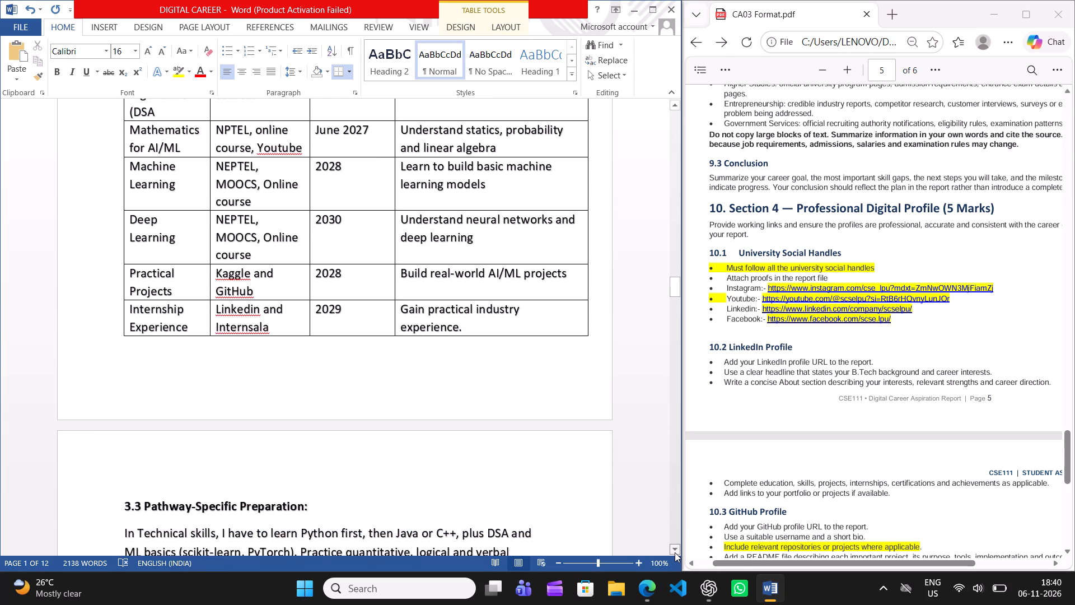
triple_click(675, 552)
drag(675, 552, 675, 288)
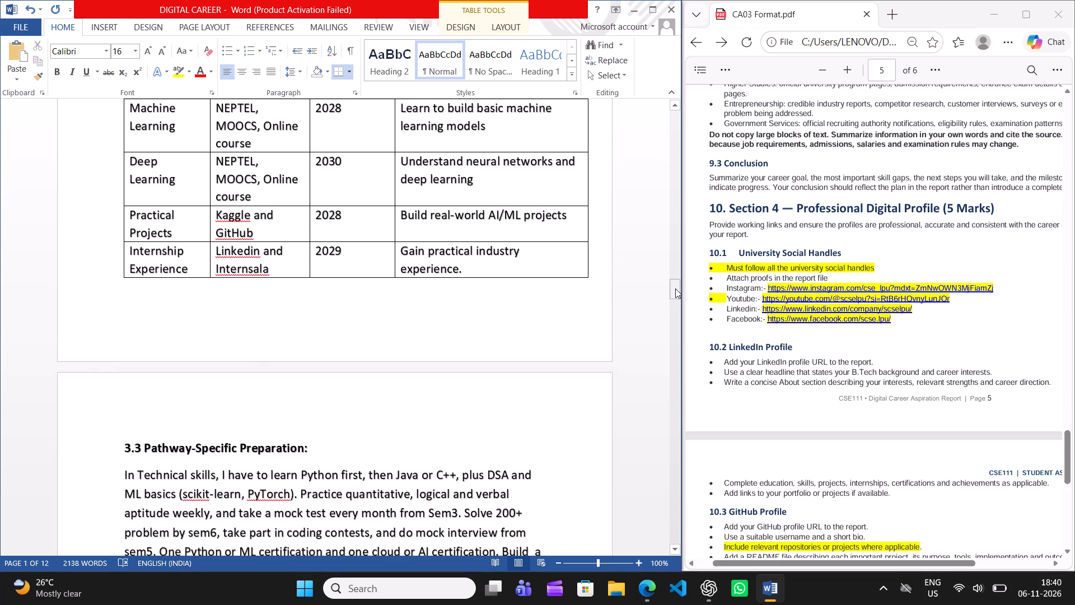
drag(675, 288, 679, 514)
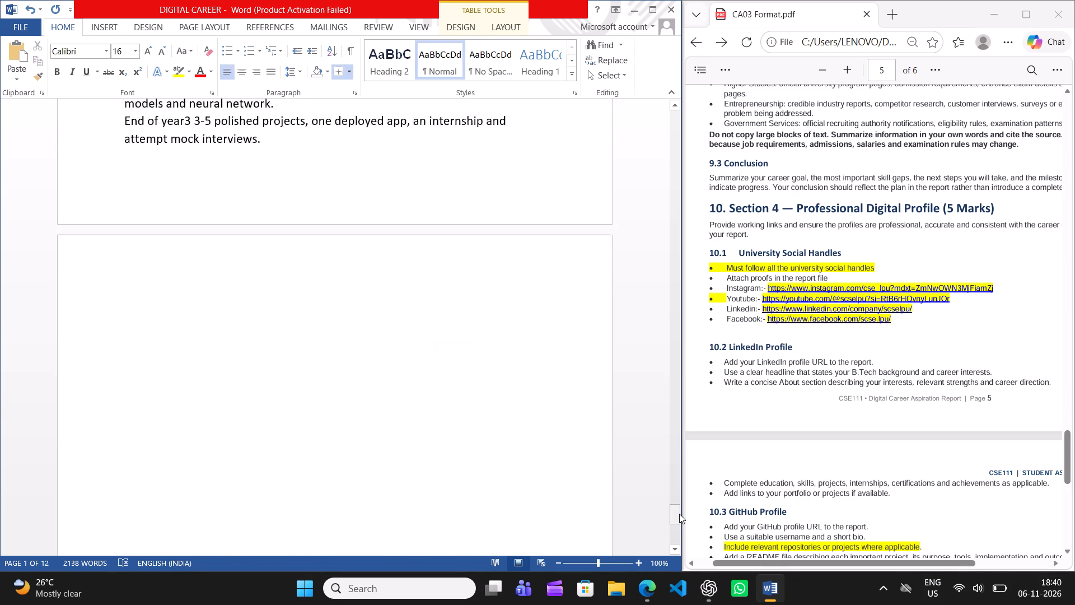
scroll(414, 276, up, 2)
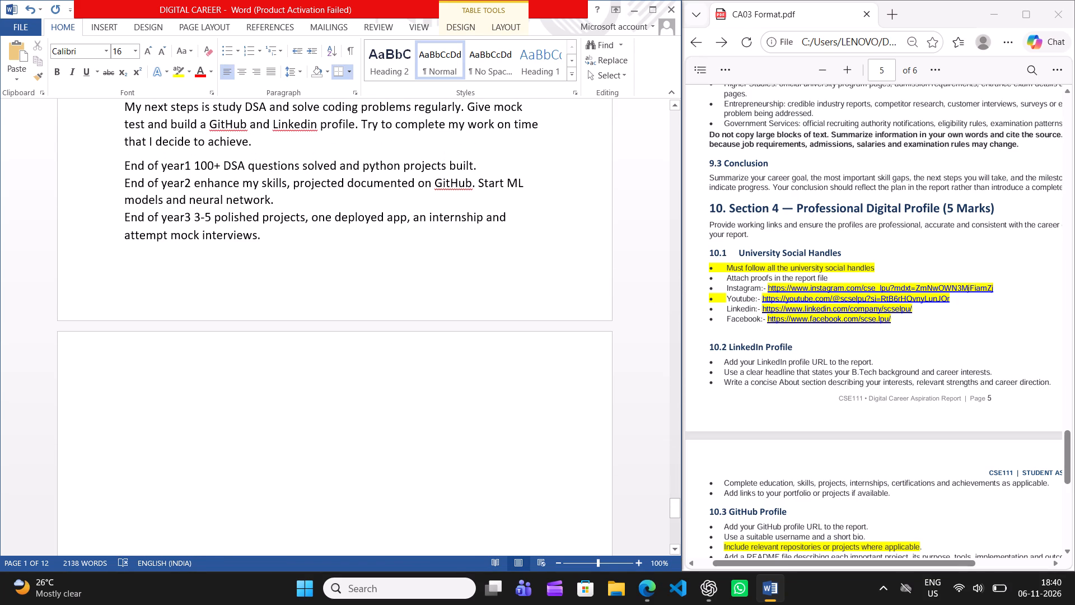
click(184, 359)
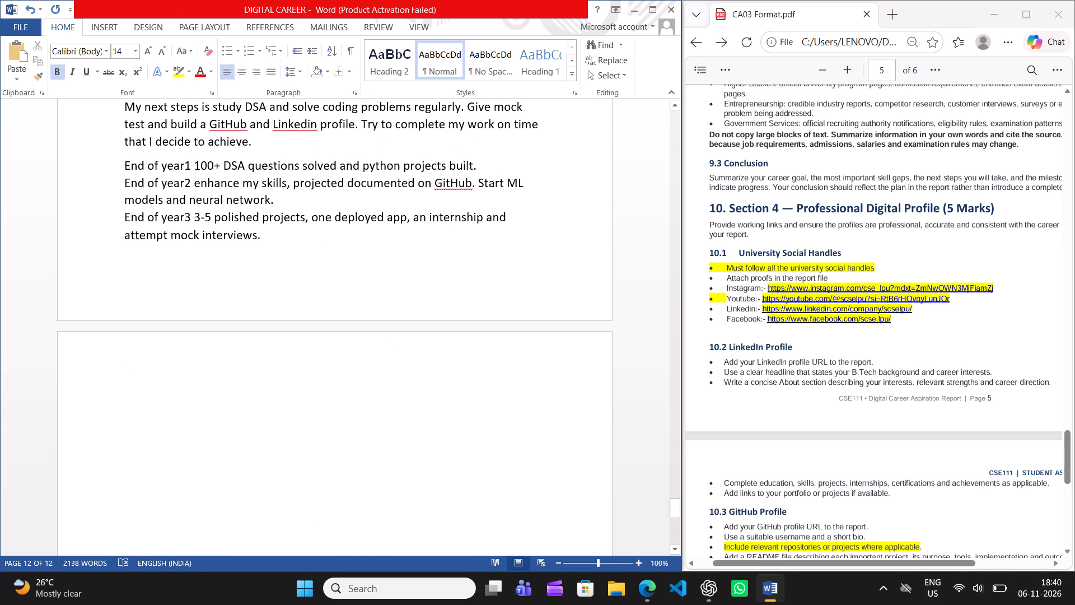
key(5)
key(space)
text(.)
key(space)
key(BackSpace)
key(BackSpace)
key(BackSpace)
text(.)
key(space)
Add a period after the 4 in the Career Aspiration Report section heading.
scroll(189, 302, up, 5)
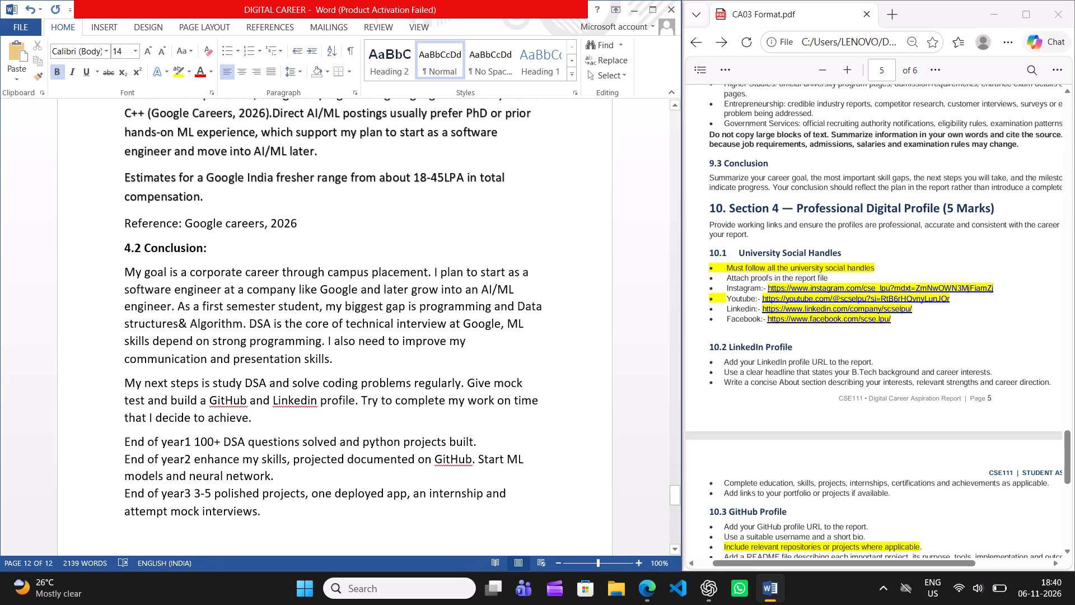
scroll(154, 245, up, 4)
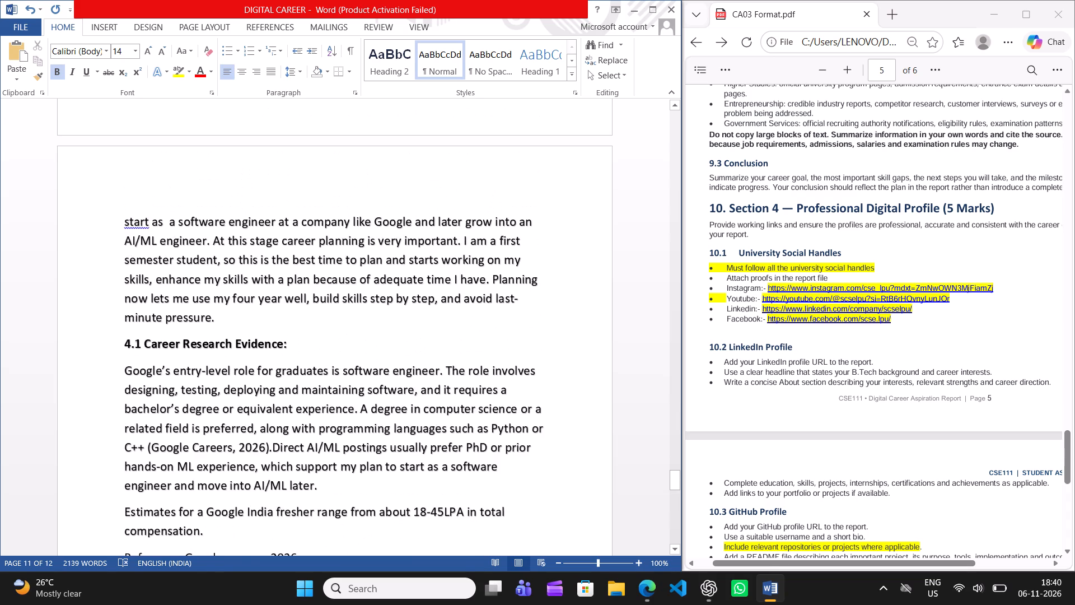
scroll(154, 245, up, 3)
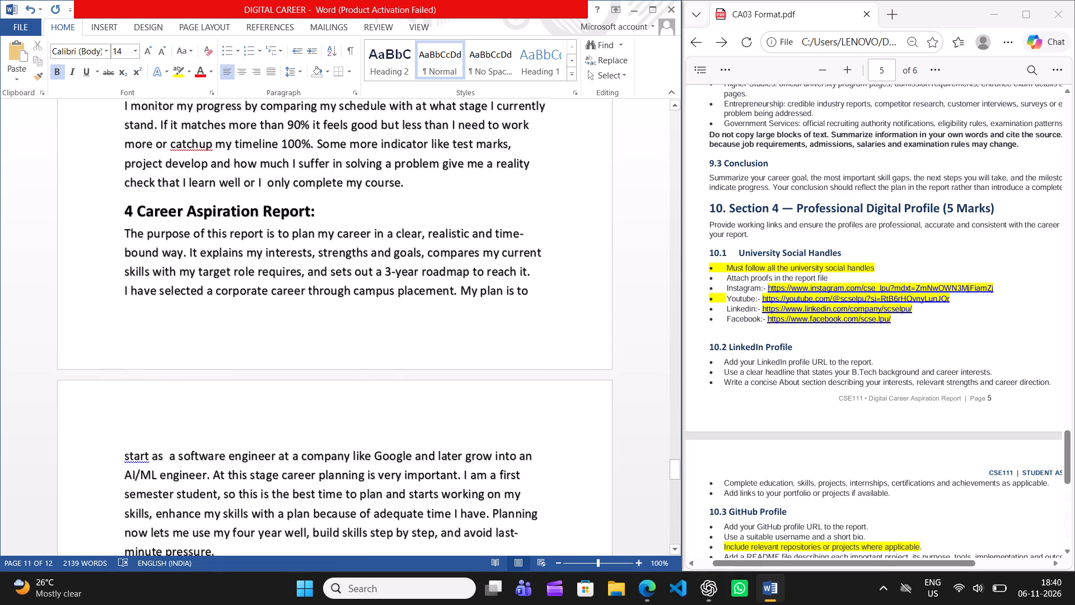
click(134, 211)
key(period)
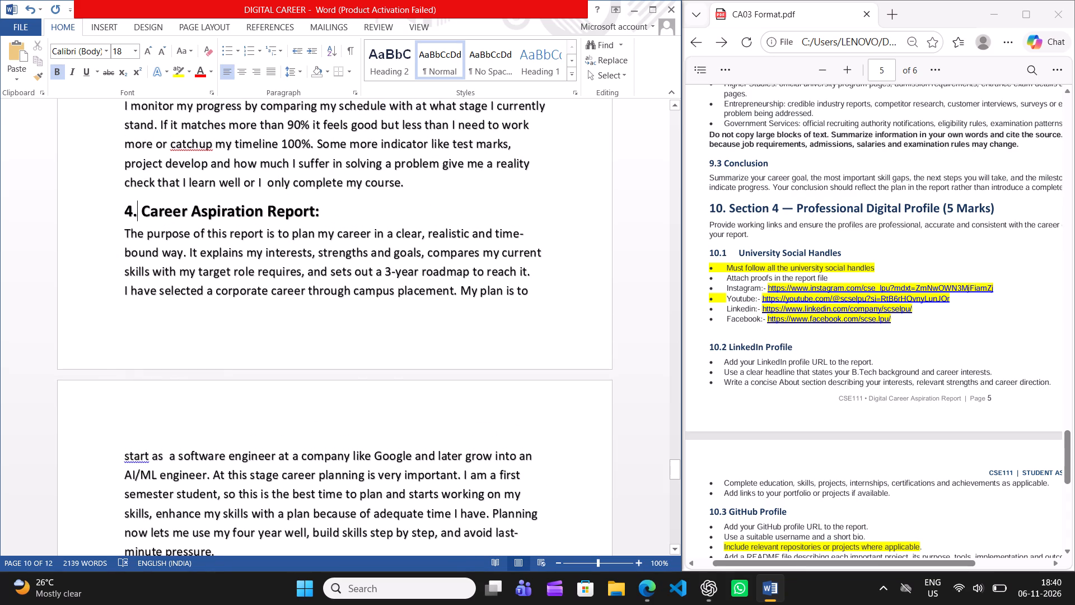
Format the "5." on the last page at font size 18 with the plain black text effect.
scroll(369, 272, down, 8)
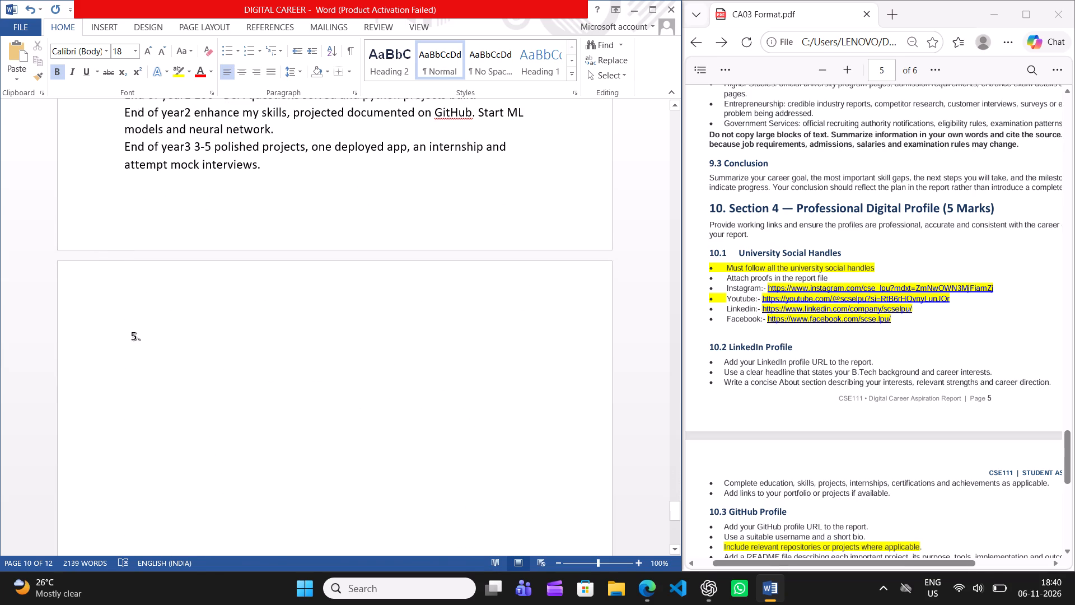
scroll(369, 272, down, 1)
click(152, 328)
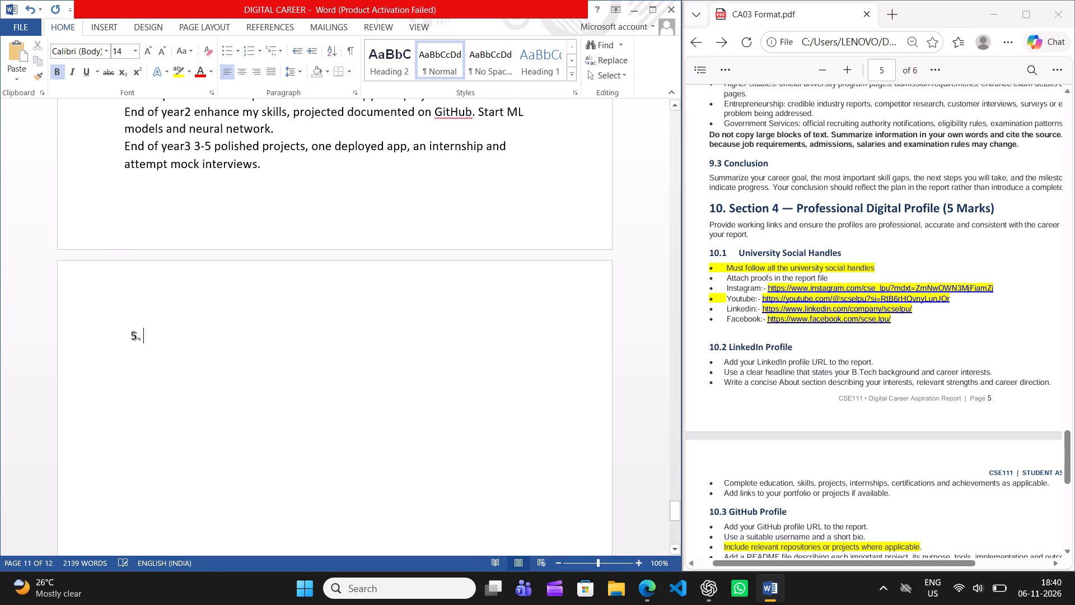
click(166, 76)
click(164, 87)
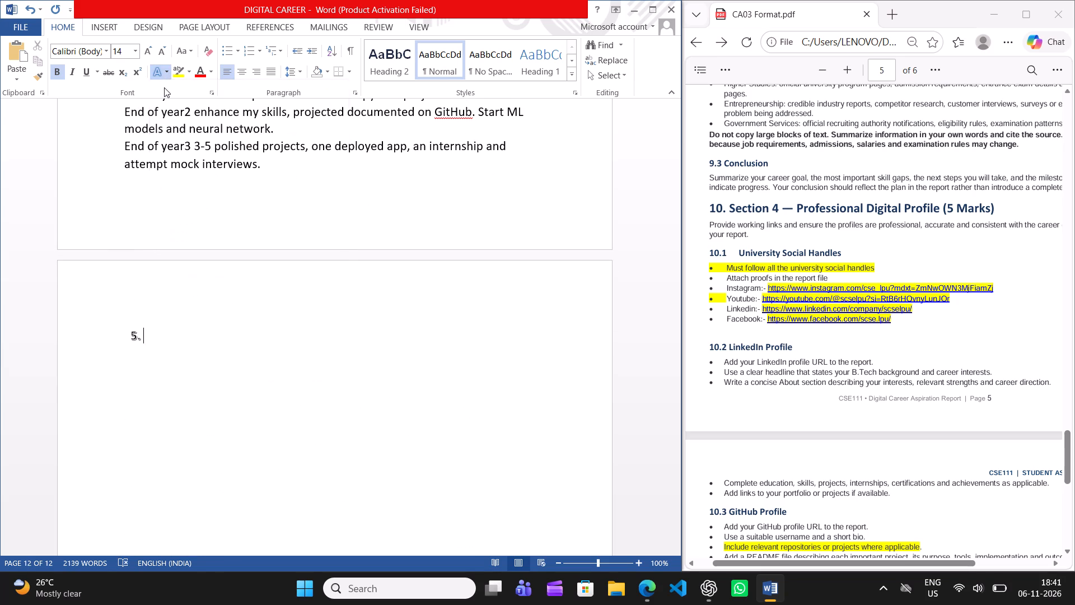
drag(149, 336, 102, 338)
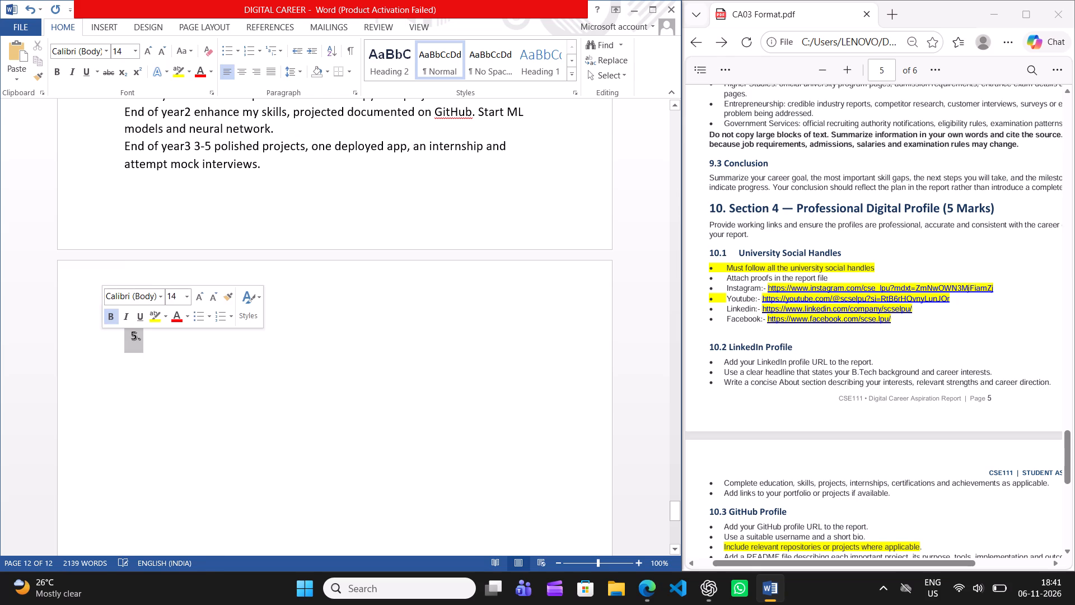
click(188, 295)
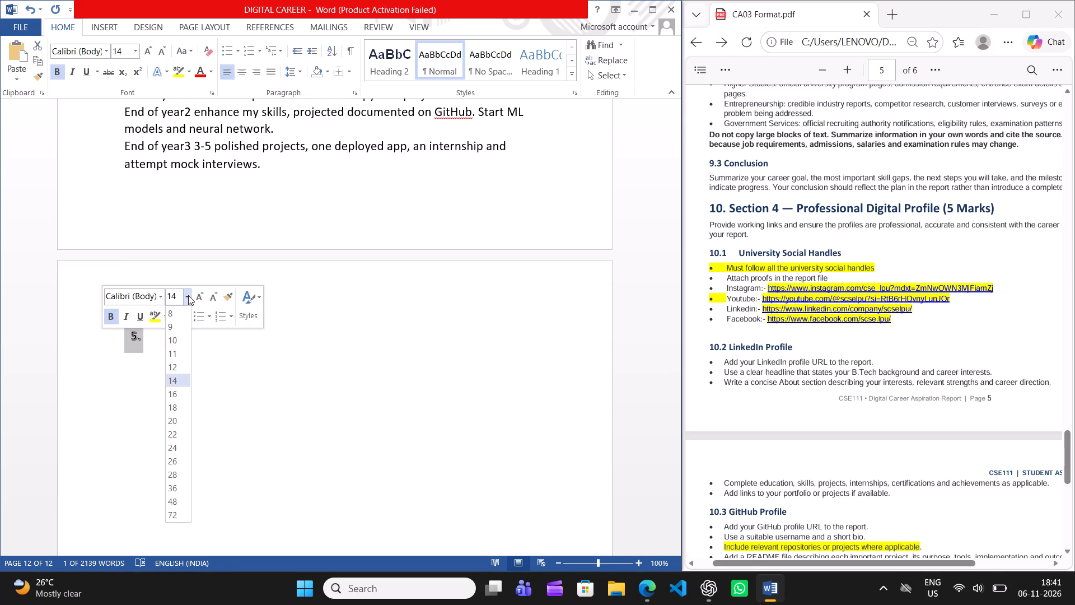
click(177, 410)
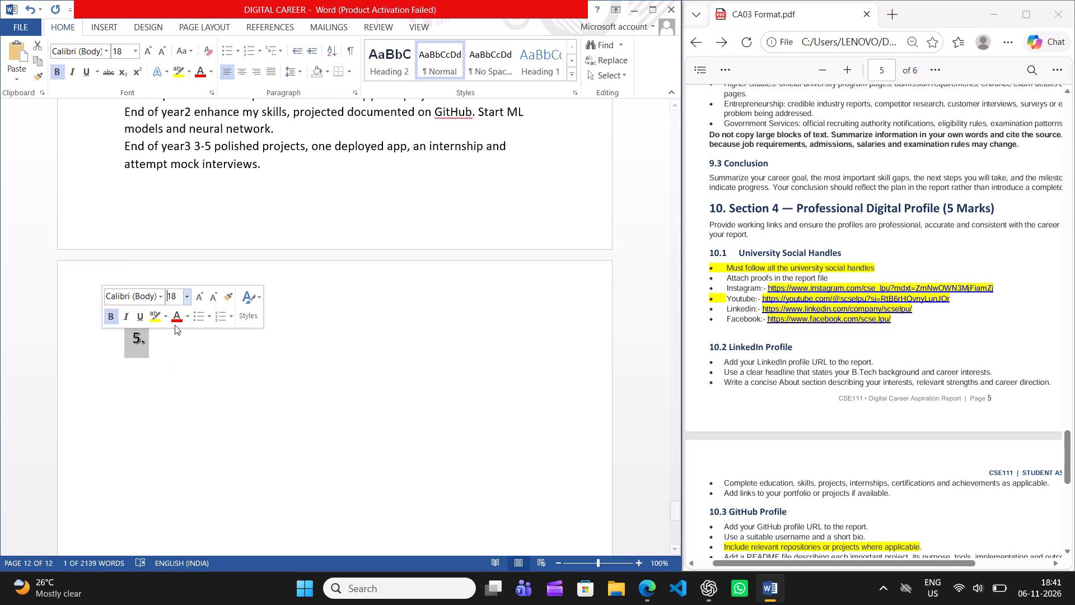
click(167, 69)
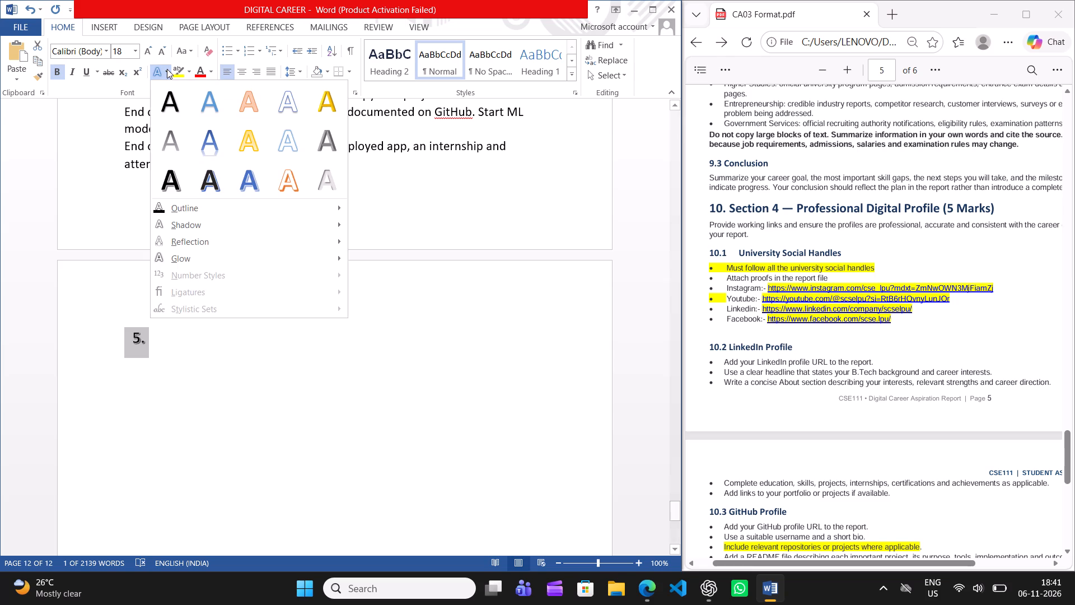
click(162, 107)
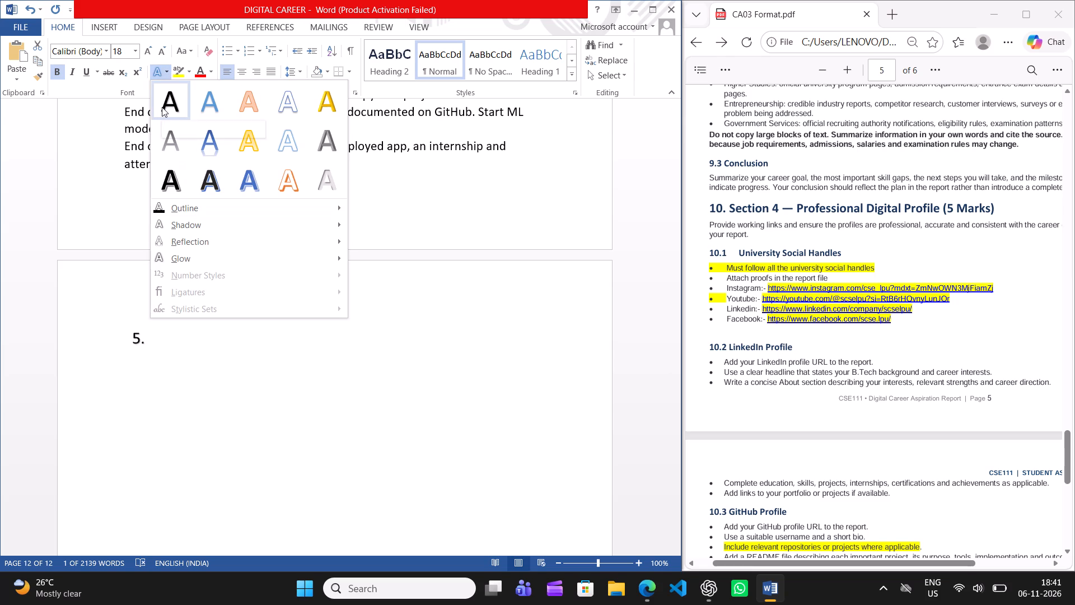
Review the preceding report pages, from the challenges table through section 4 Career Aspiration Report and its 4.2 Conclusion.
scroll(193, 303, up, 9)
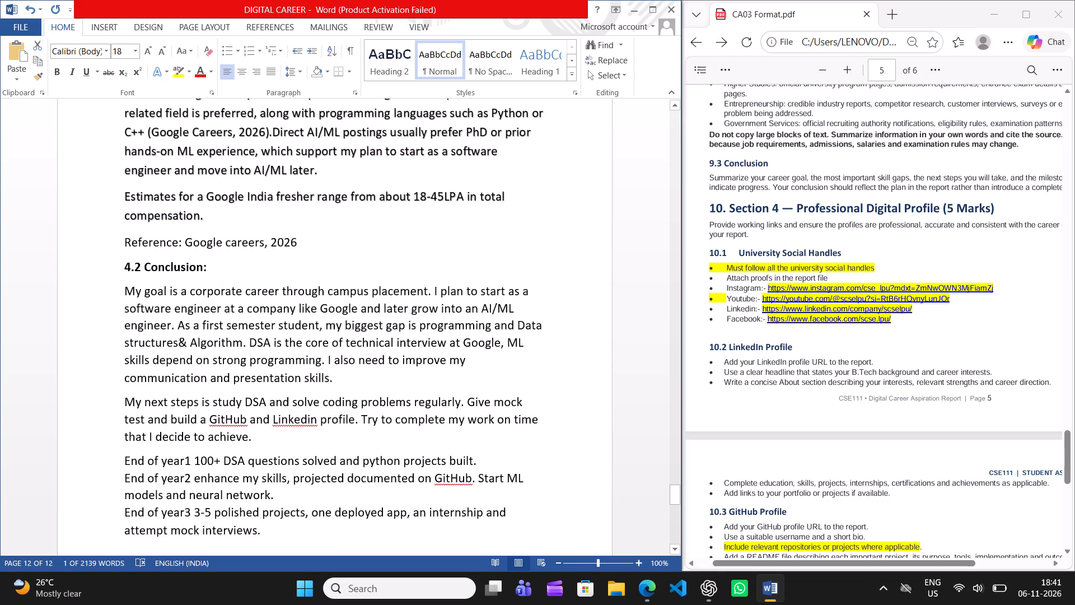
scroll(193, 303, up, 2)
scroll(193, 303, up, 20)
scroll(193, 303, up, 20)
scroll(193, 303, up, 17)
scroll(193, 303, down, 3)
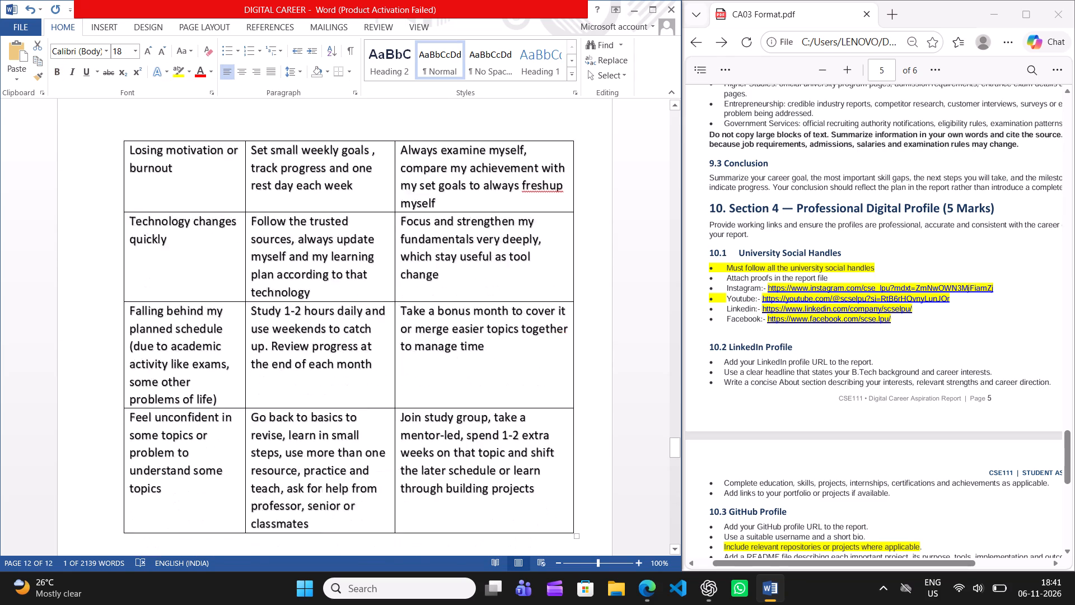
scroll(193, 303, down, 9)
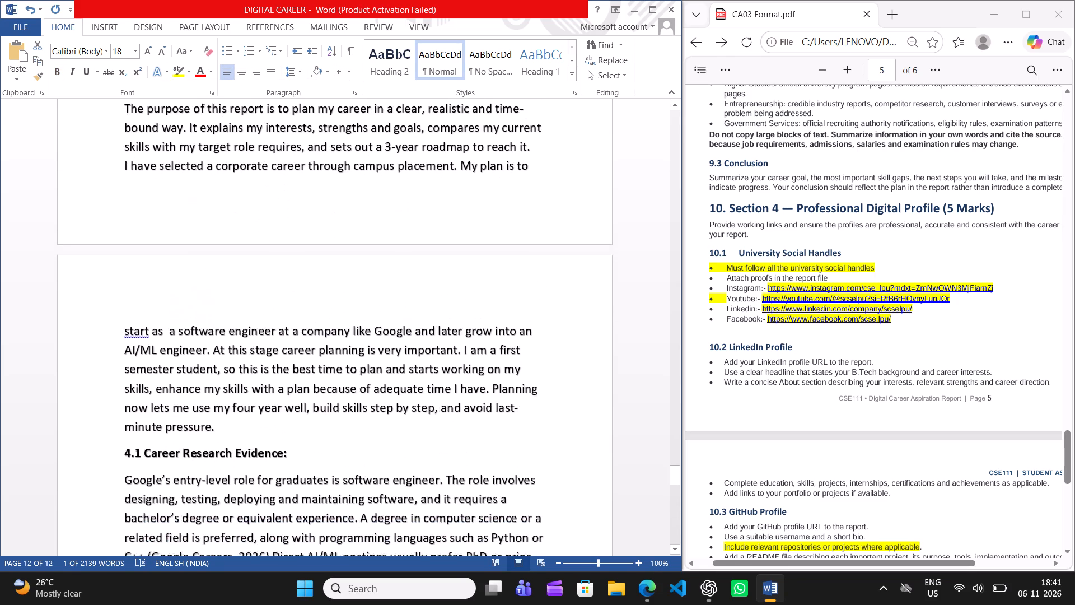
scroll(193, 303, down, 7)
scroll(193, 303, up, 6)
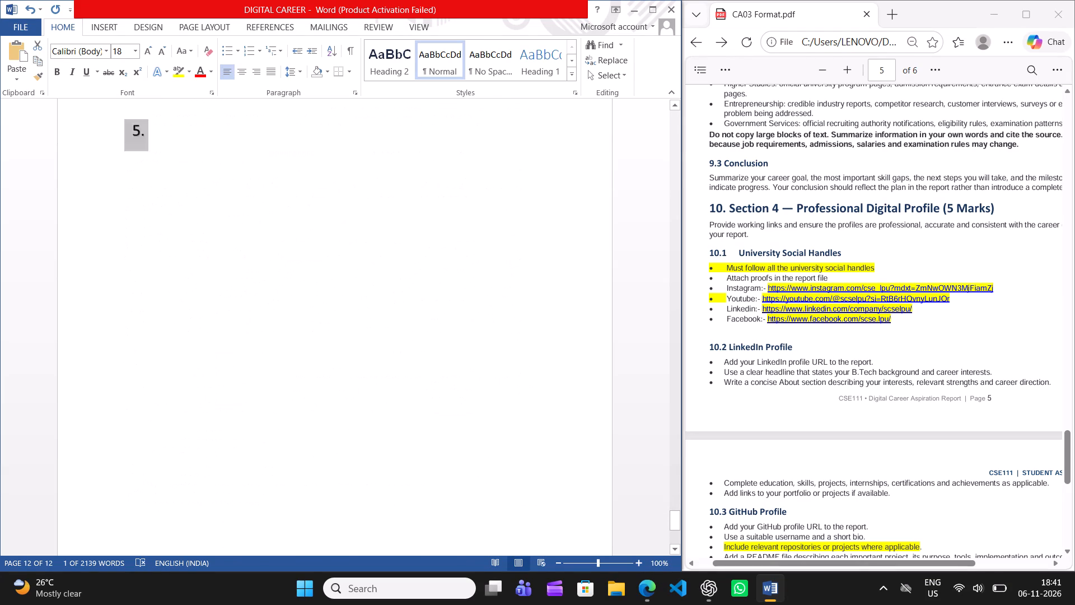
scroll(193, 303, up, 4)
Complete the "5." heading on the last page with the text "Professional Digital Profile:".
click(193, 190)
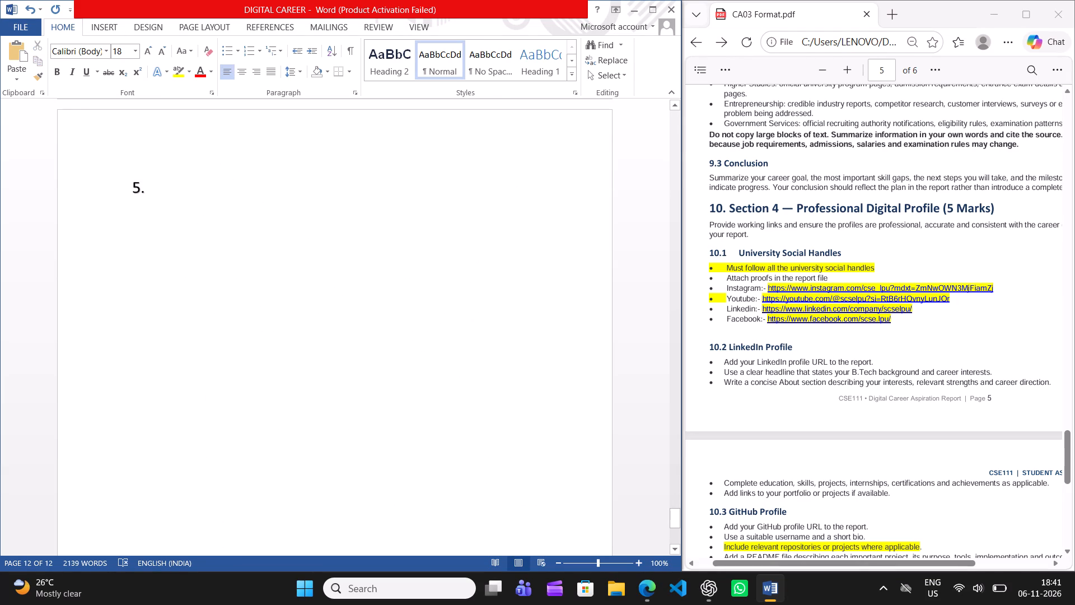
key(shift+p)
text(ro;f)
key(BackSpace)
key(BackSpace)
text(feessional)
key(space)
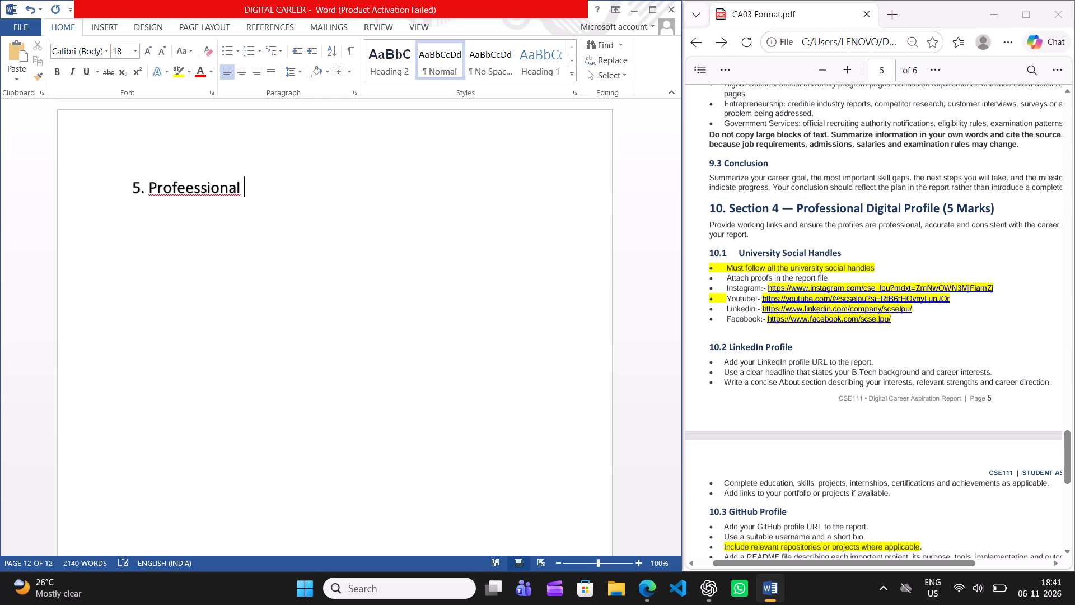
key(shift+c)
key(BackSpace)
key(shift+d)
click(190, 183)
key(BackSpace)
click(260, 187)
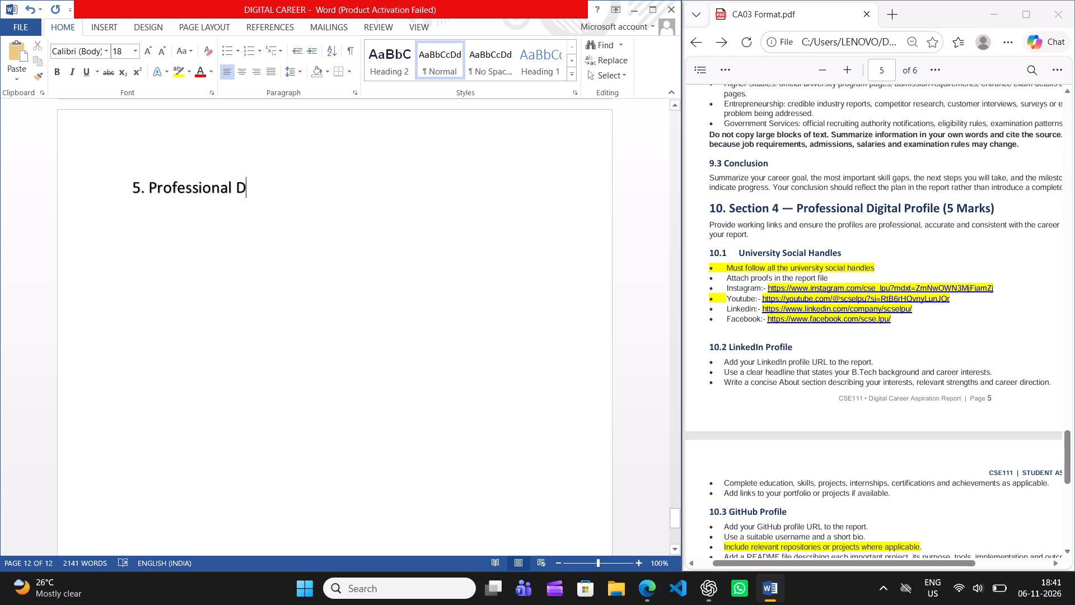
key(i)
text(gital Profile)
key(shift+colon)
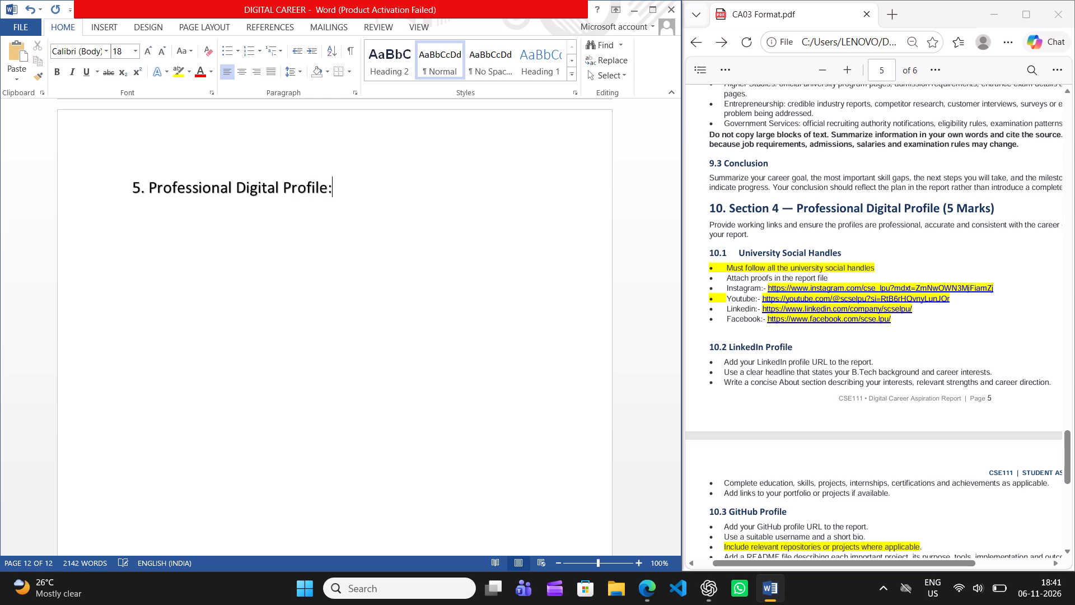
Make the whole "5. Professional Digital Profile:" heading bold.
drag(347, 184, 206, 180)
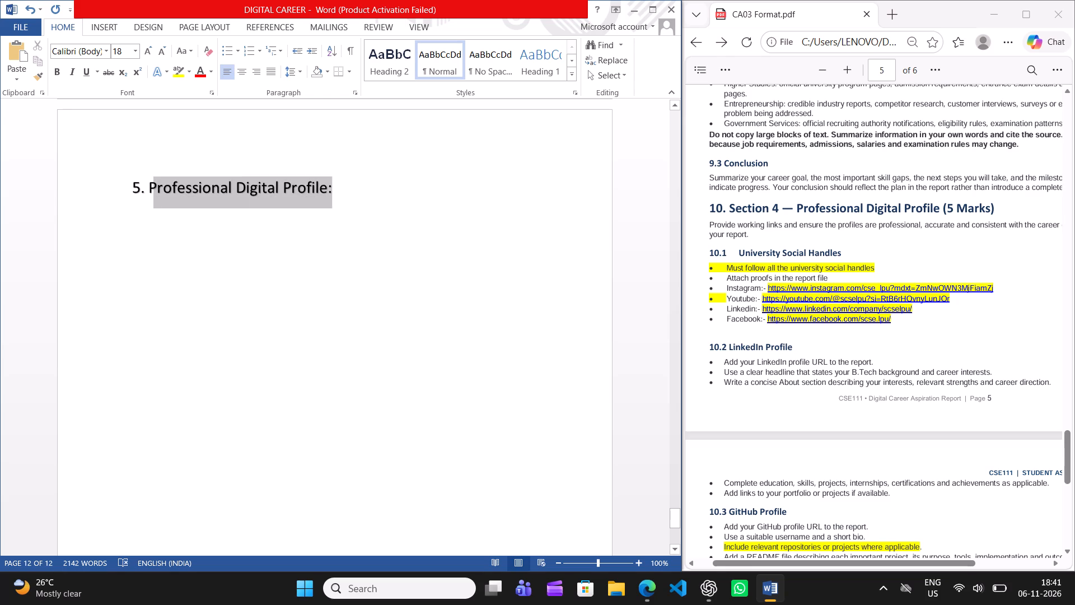
drag(206, 180, 120, 178)
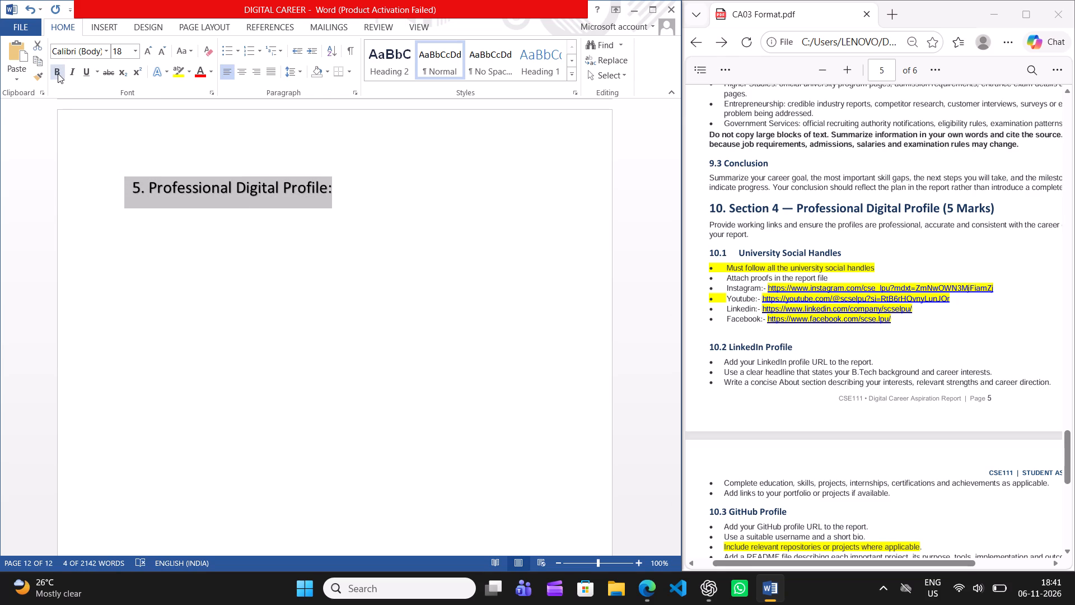
click(58, 73)
click(392, 225)
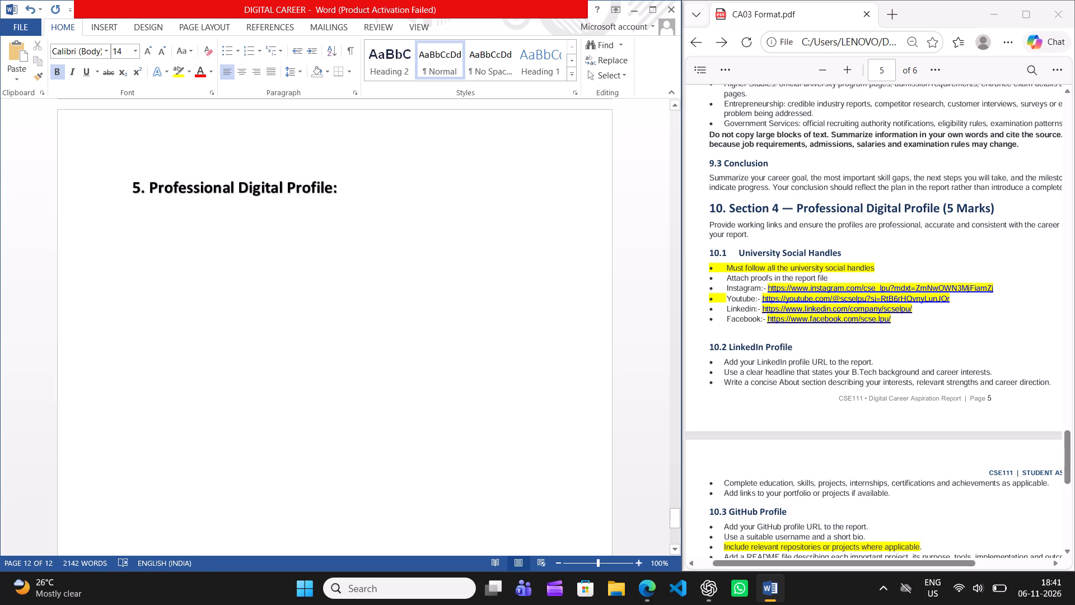
click(102, 25)
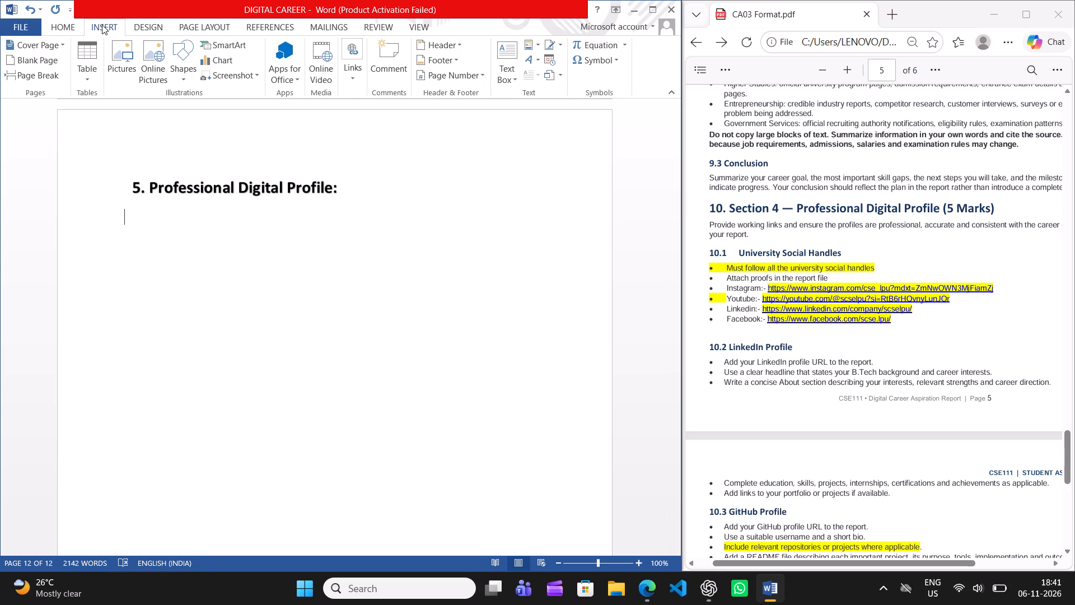
click(121, 62)
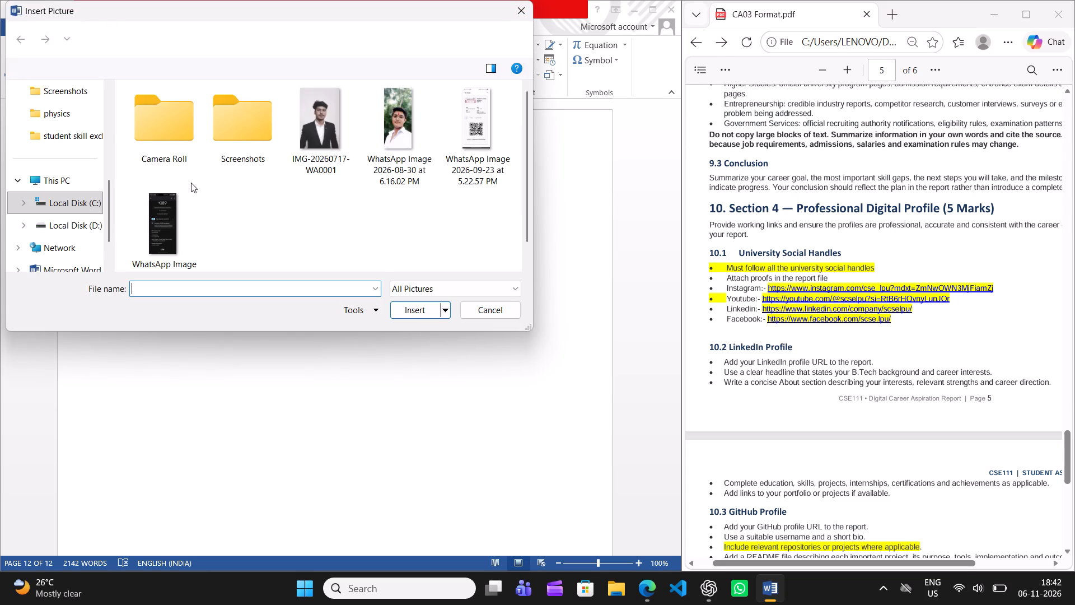
scroll(62, 199, down, 3)
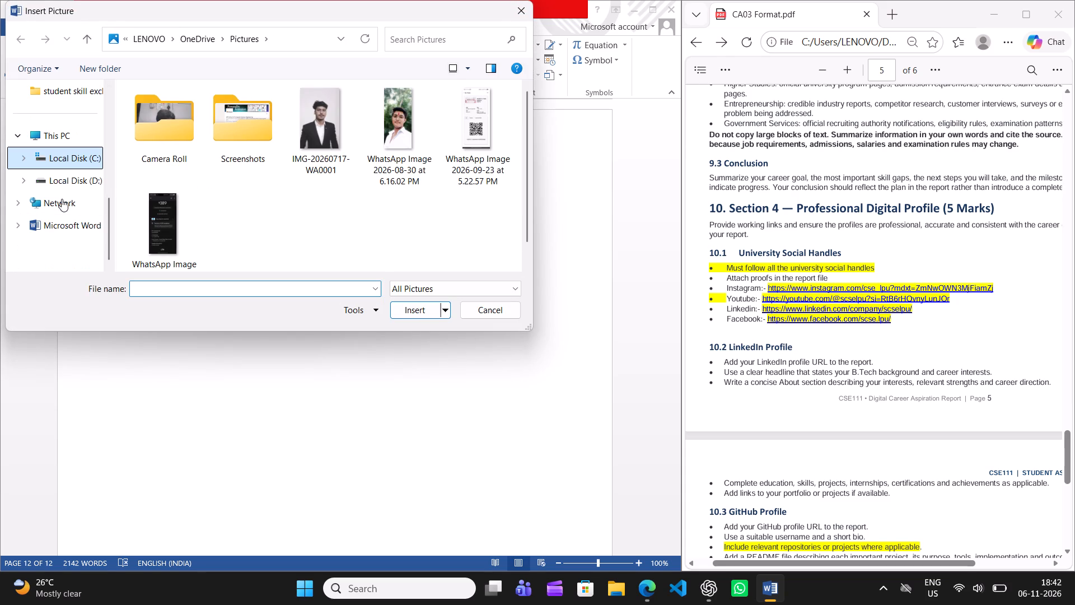
scroll(62, 138, up, 3)
scroll(49, 215, down, 1)
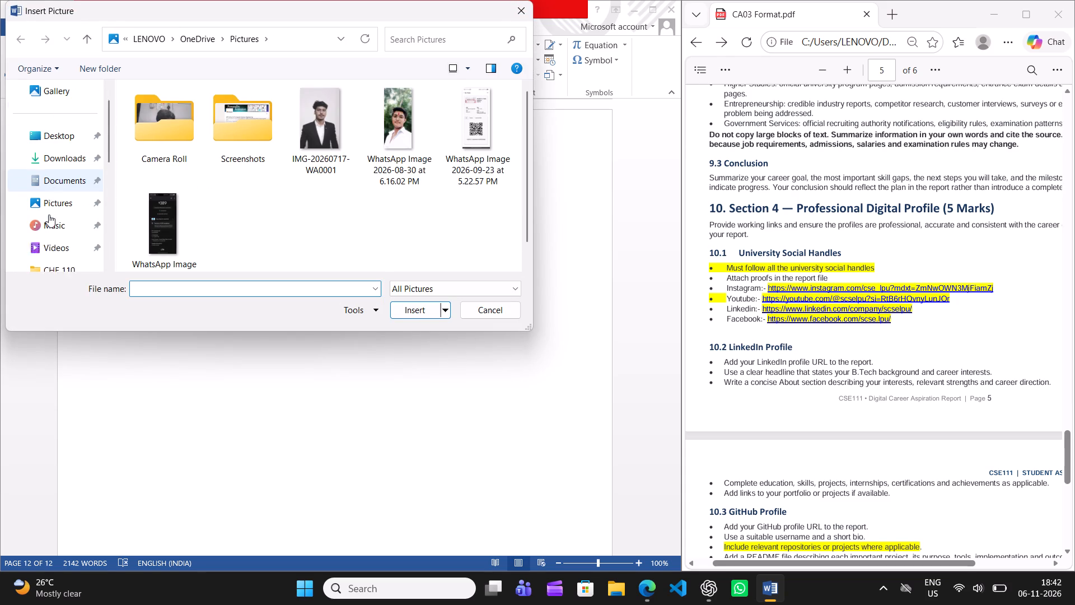
scroll(49, 215, down, 1)
click(59, 235)
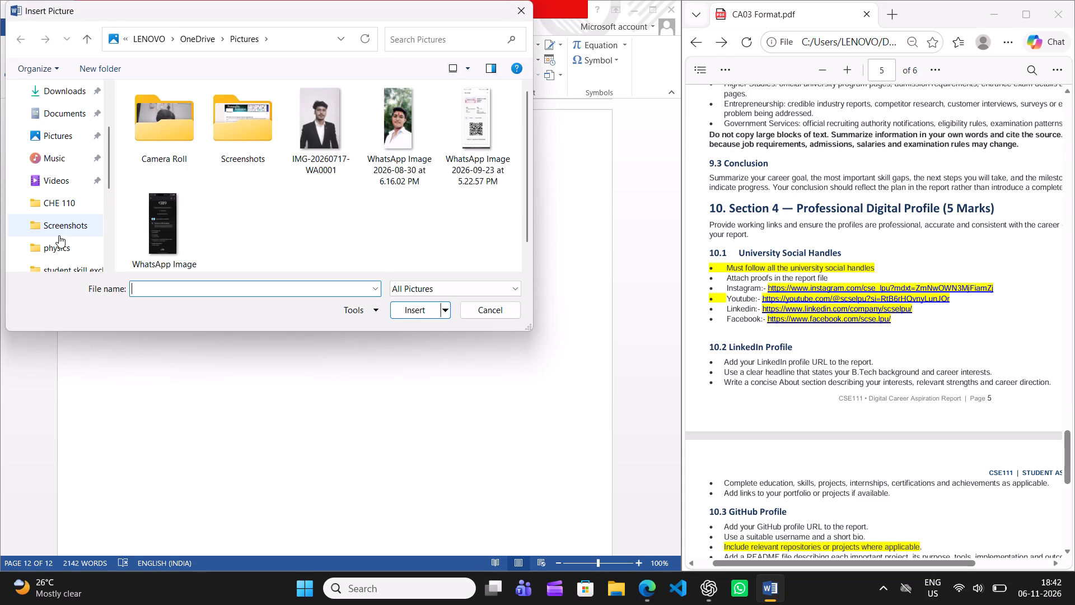
scroll(199, 215, down, 20)
scroll(199, 215, down, 8)
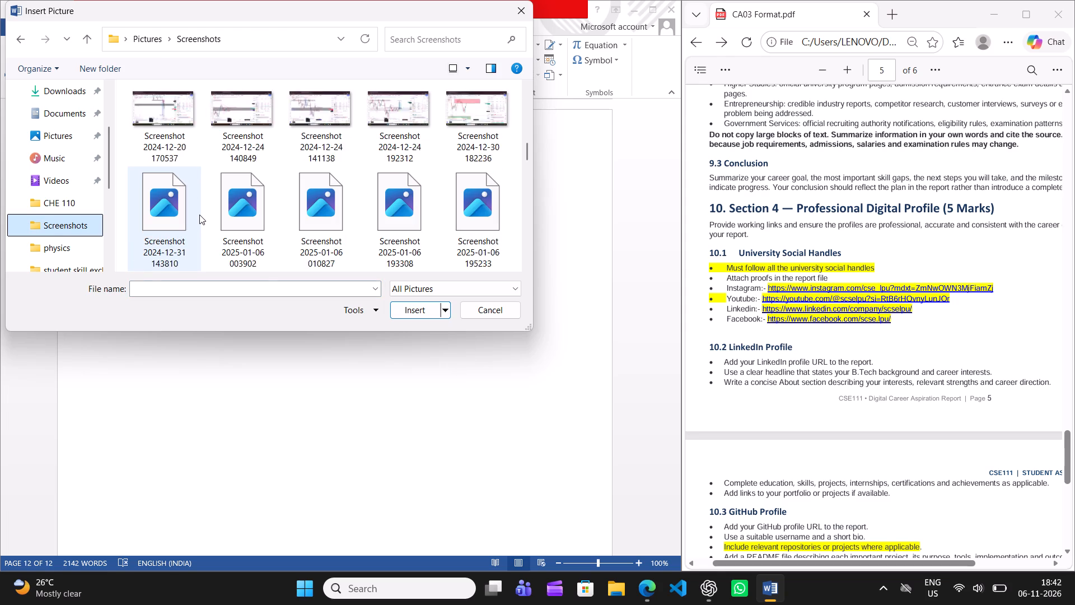
scroll(199, 215, down, 5)
scroll(199, 215, down, 20)
scroll(199, 215, down, 5)
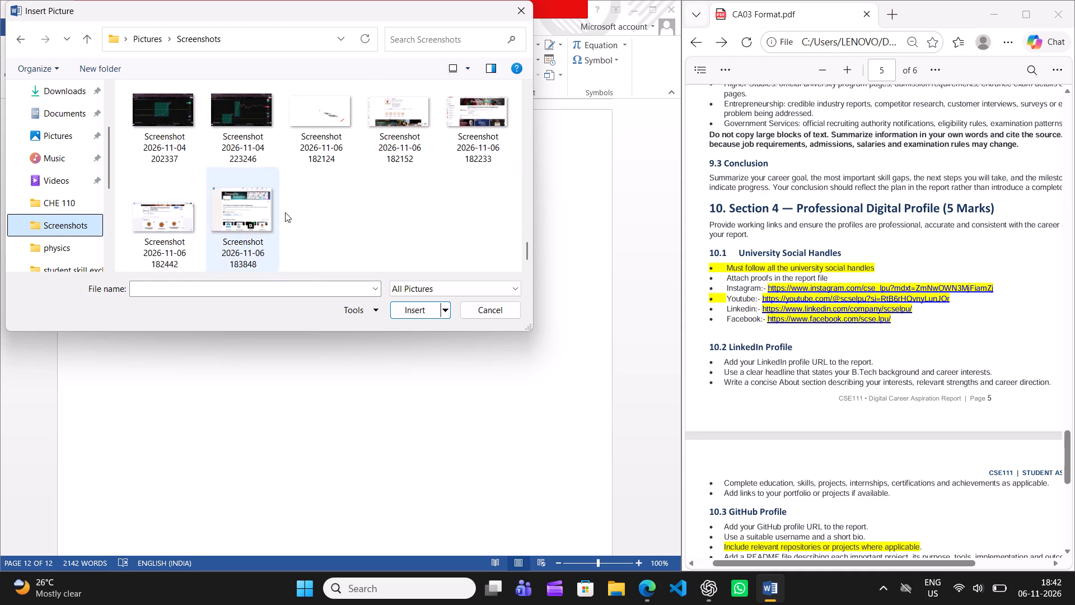
scroll(330, 199, up, 1)
click(377, 218)
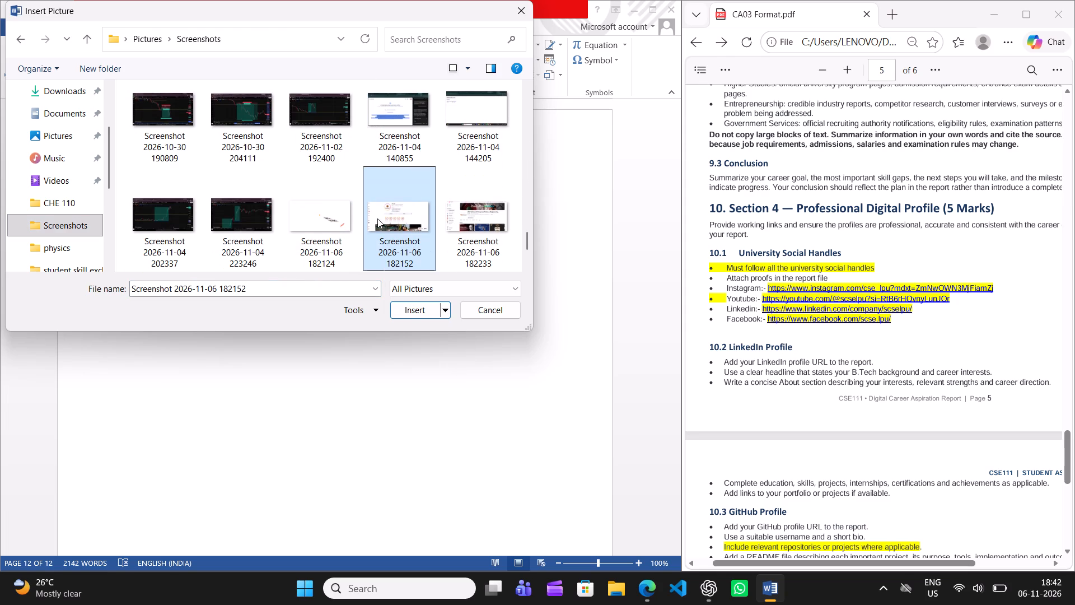
click(405, 311)
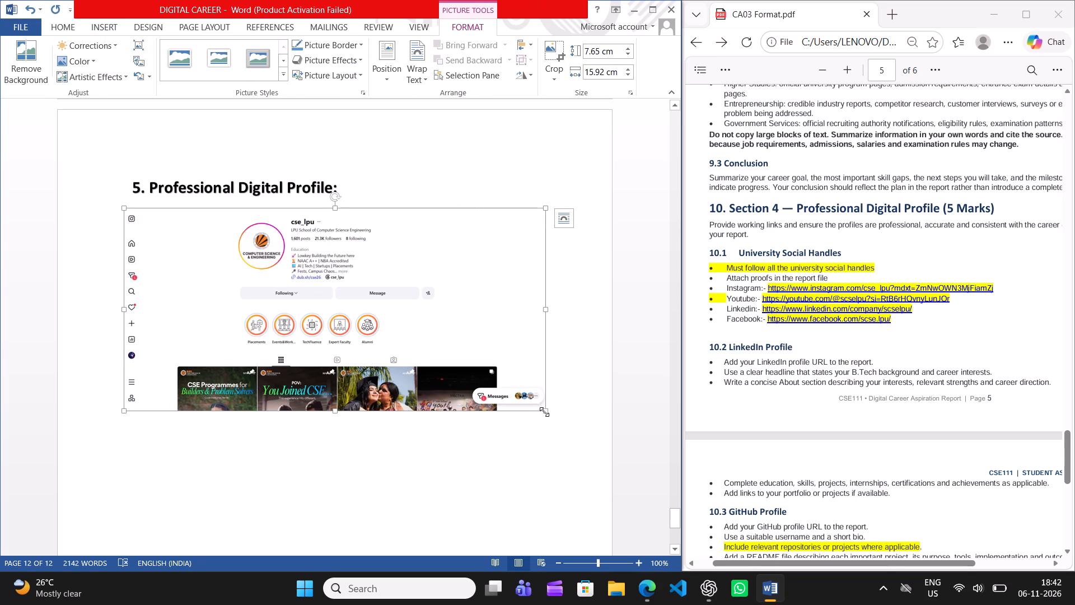
Shrink the cse_lpu Instagram screenshot below the "5. Professional Digital Profile:" heading to about 4.42 cm high by 9.21 cm wide.
drag(545, 410, 246, 377)
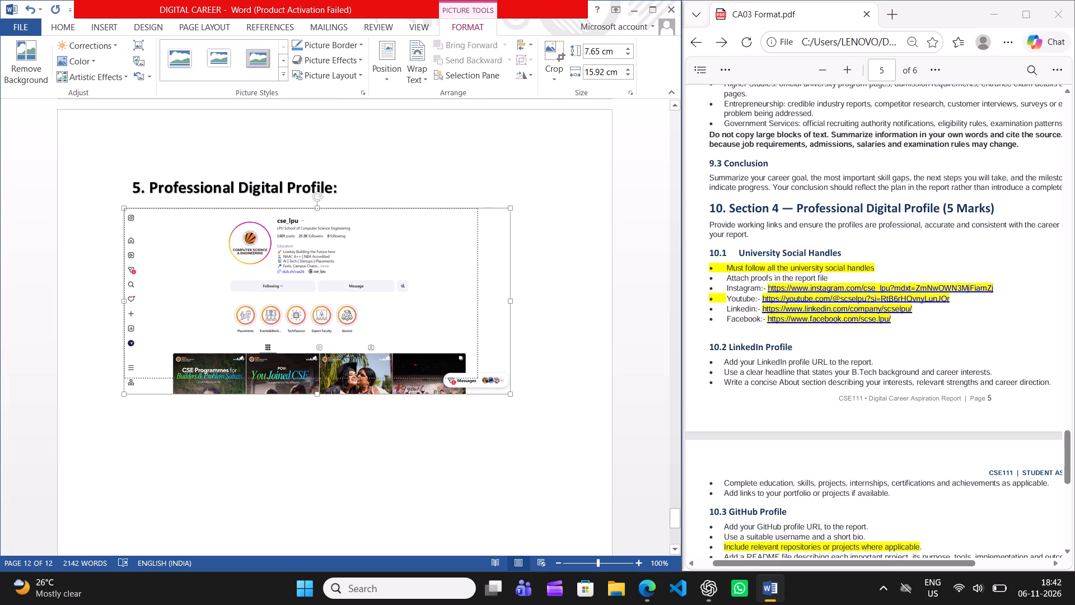
drag(246, 377, 135, 372)
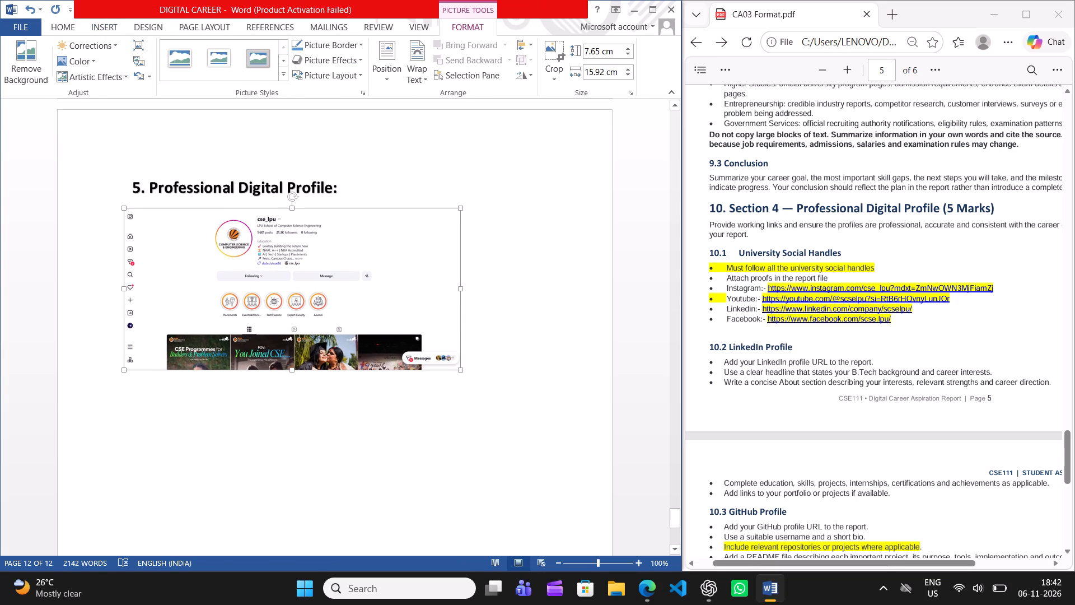
drag(135, 372, 0, 350)
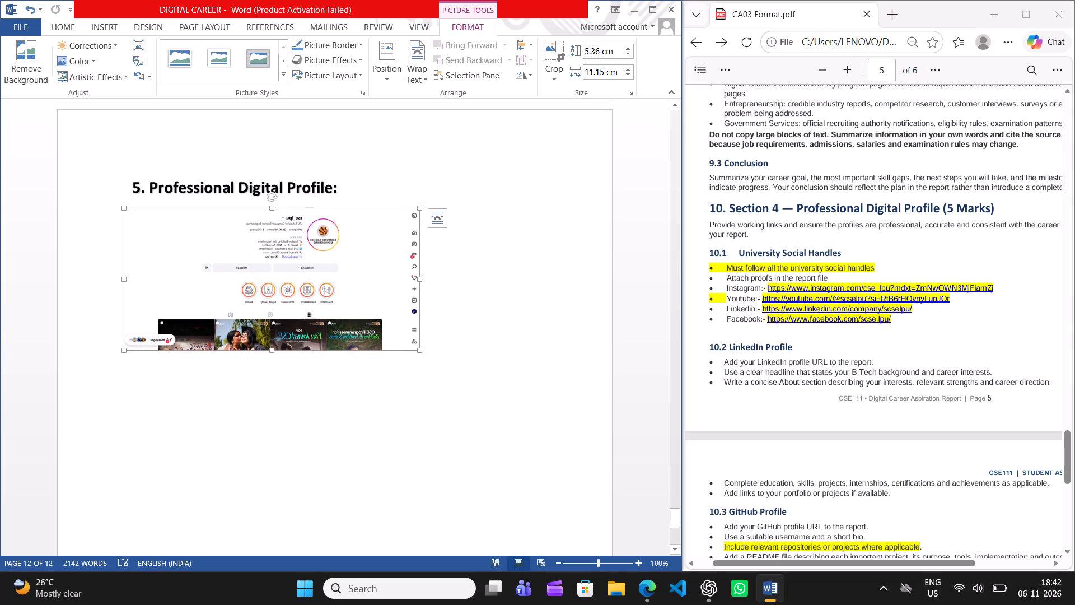
drag(420, 352, 367, 346)
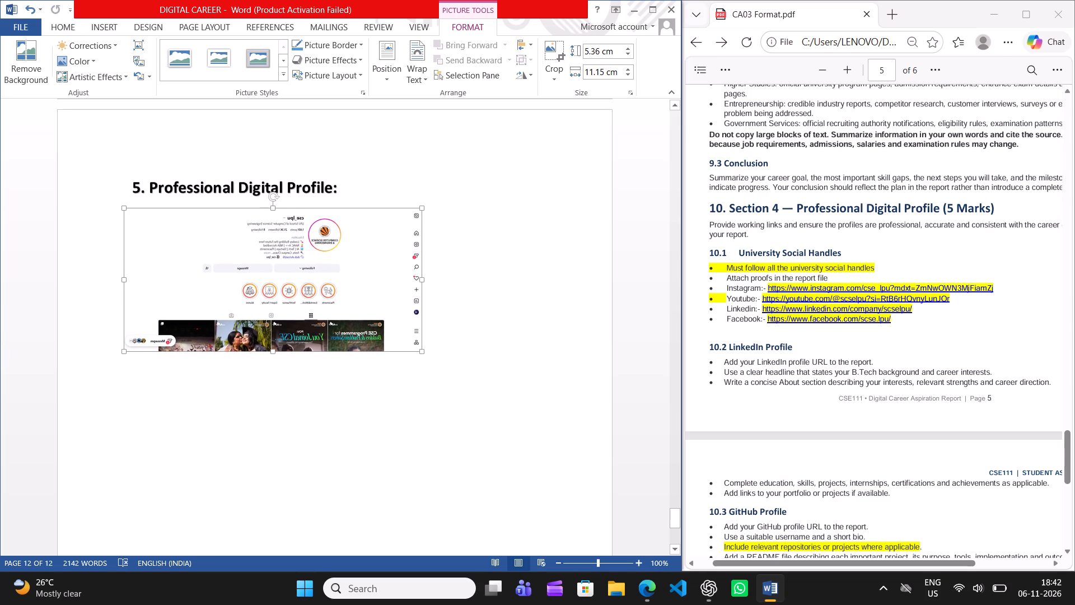
drag(367, 346, 314, 325)
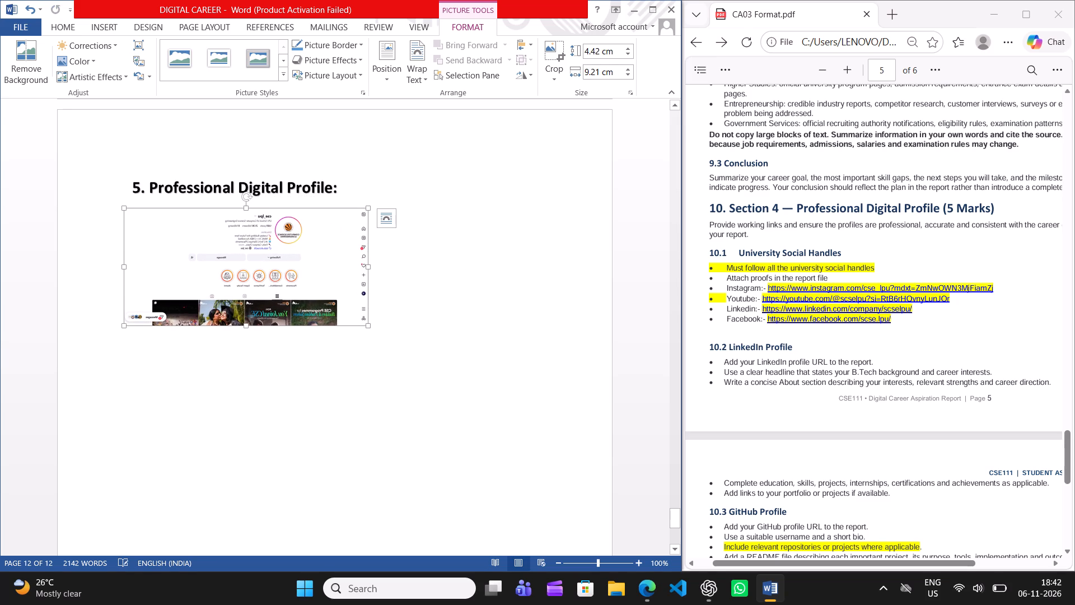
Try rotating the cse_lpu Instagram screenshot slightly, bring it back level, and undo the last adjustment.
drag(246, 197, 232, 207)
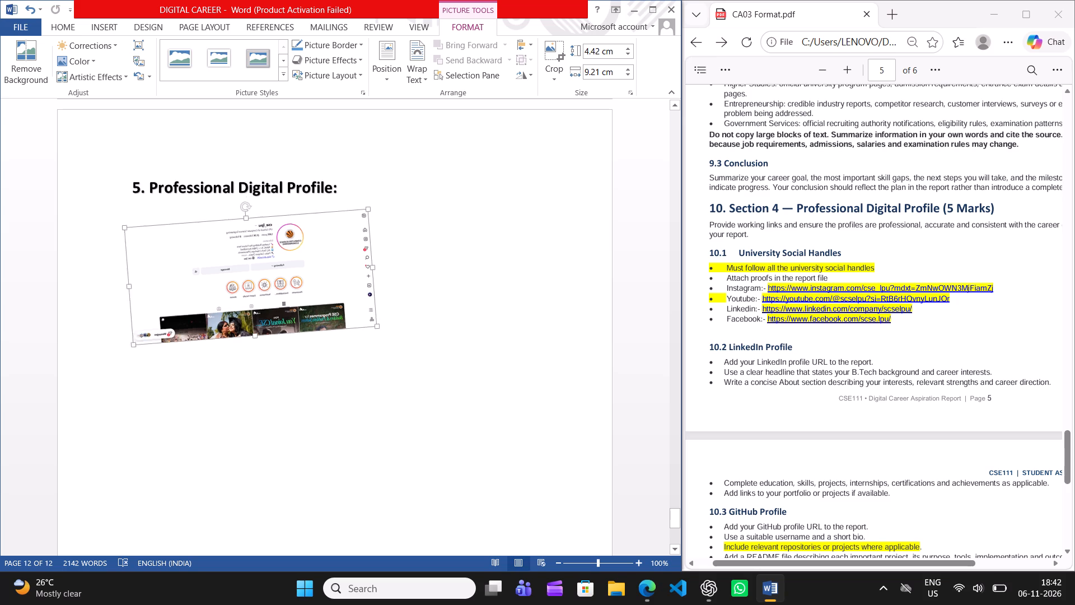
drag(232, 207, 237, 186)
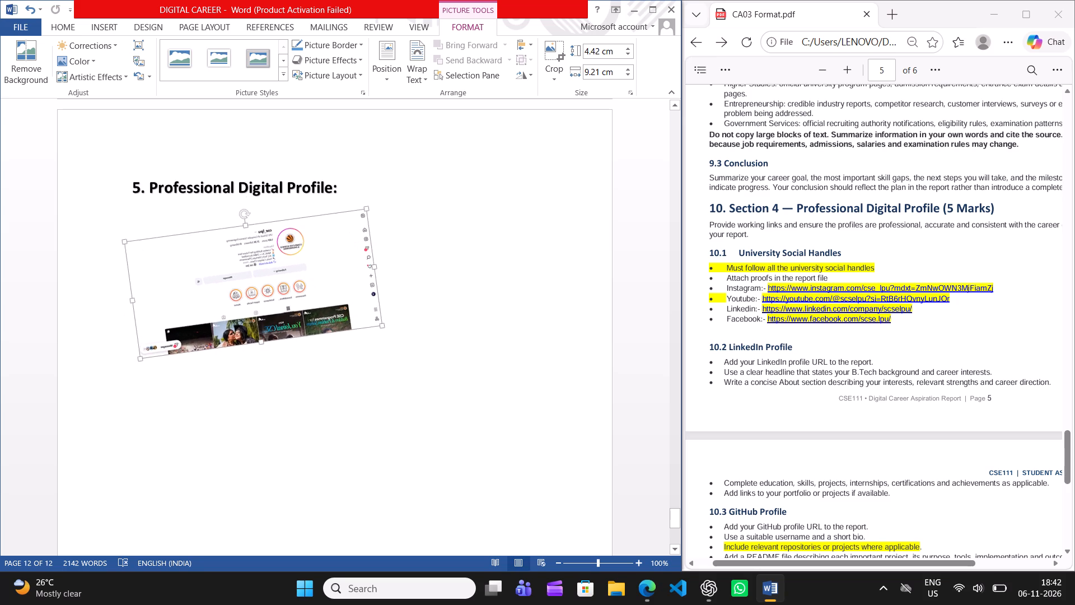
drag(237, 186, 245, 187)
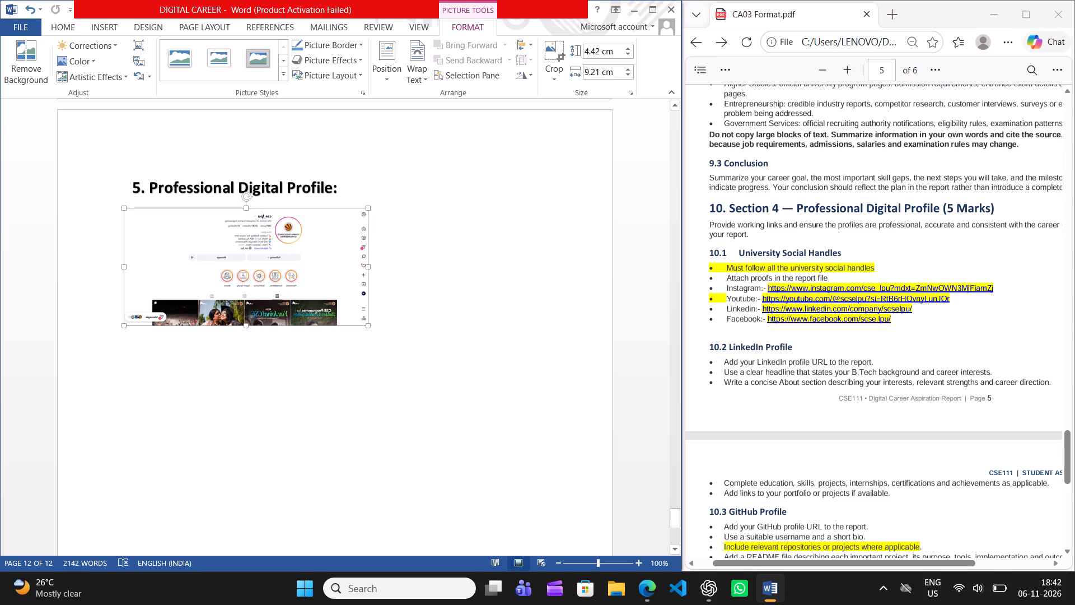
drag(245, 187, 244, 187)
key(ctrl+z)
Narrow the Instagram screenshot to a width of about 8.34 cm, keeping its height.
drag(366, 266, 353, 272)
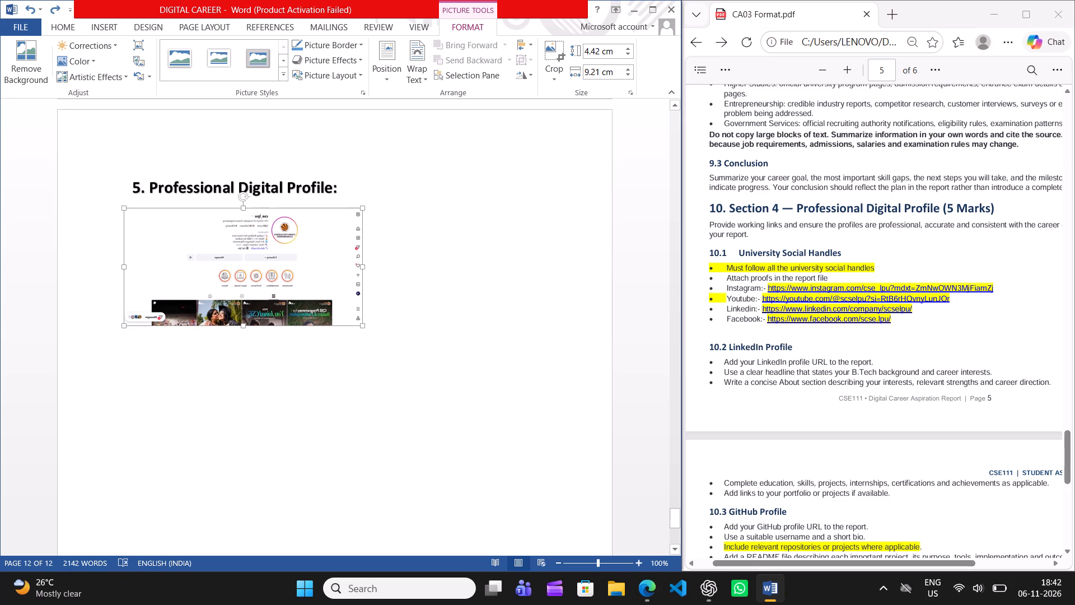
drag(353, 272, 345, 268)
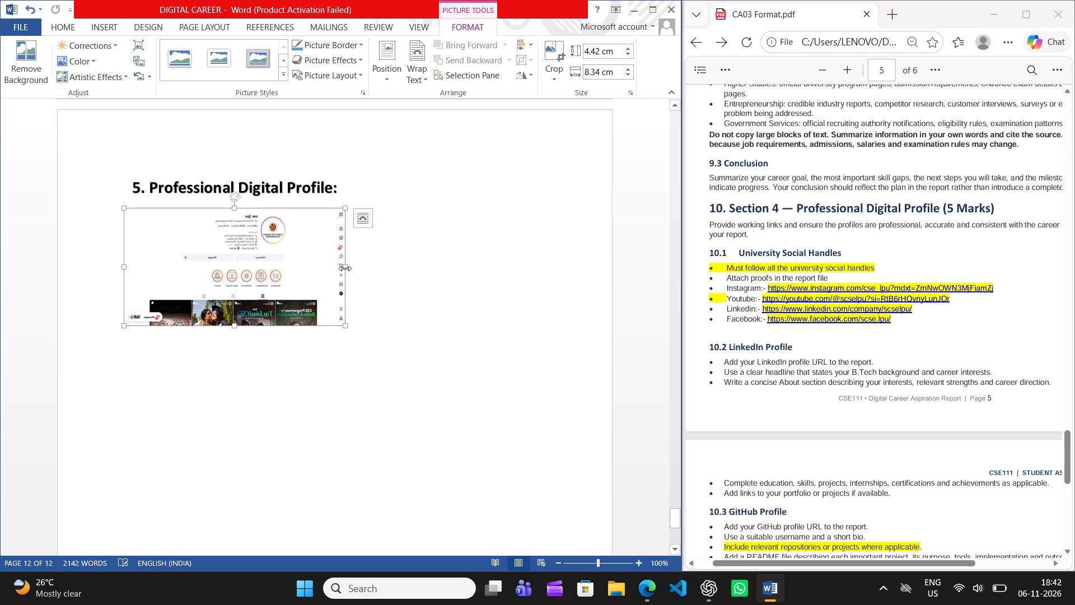
Insert the screenshot of the LPU School of Computer Science Engineering YouTube channel below the Instagram picture.
click(480, 401)
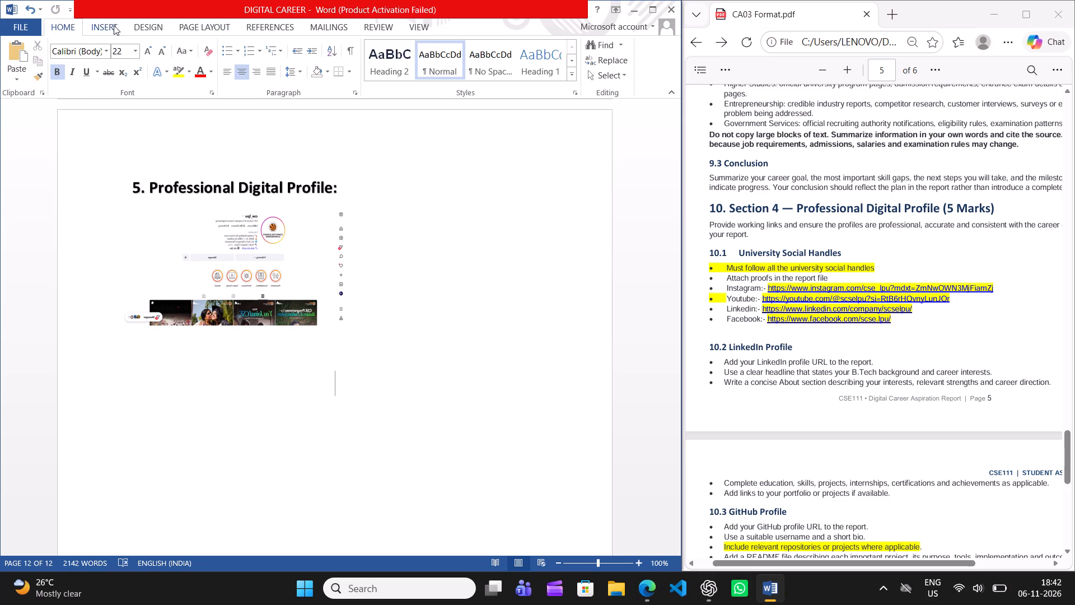
click(114, 25)
click(115, 55)
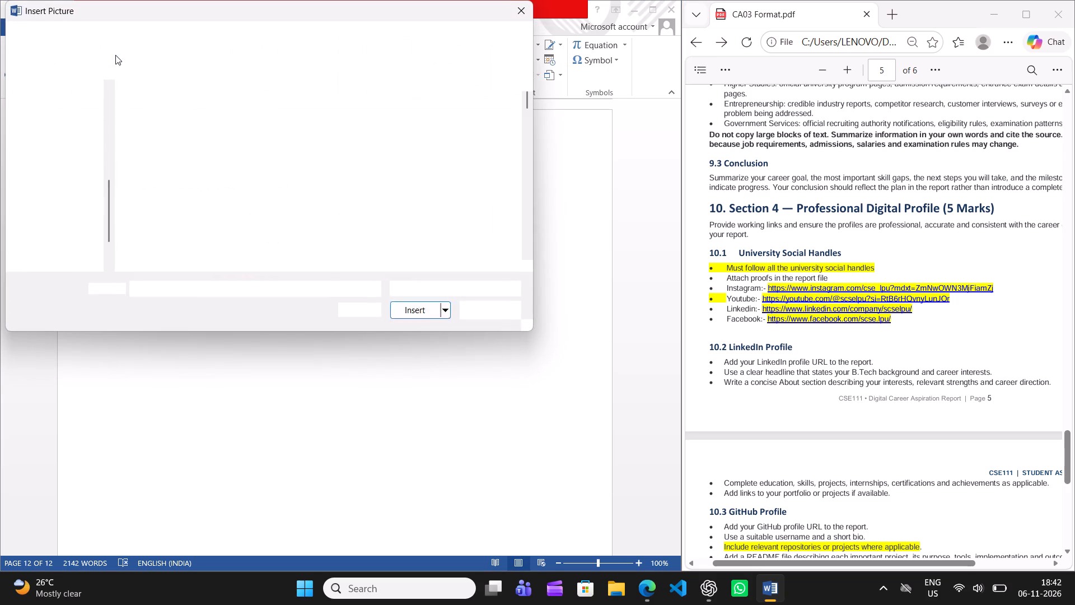
scroll(207, 192, down, 12)
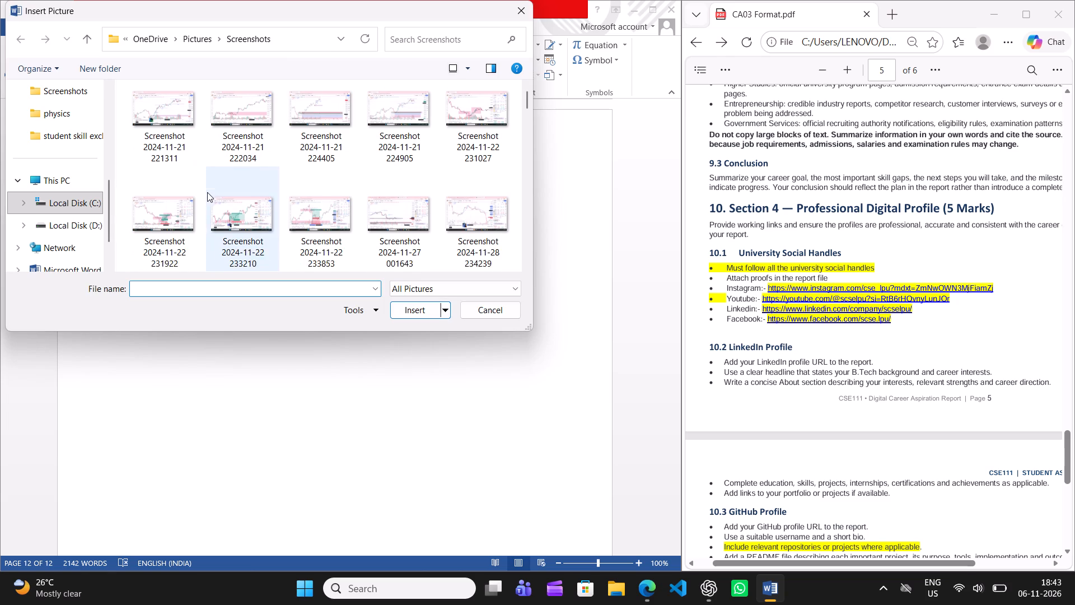
scroll(207, 192, down, 20)
scroll(207, 192, down, 20)
scroll(207, 192, down, 15)
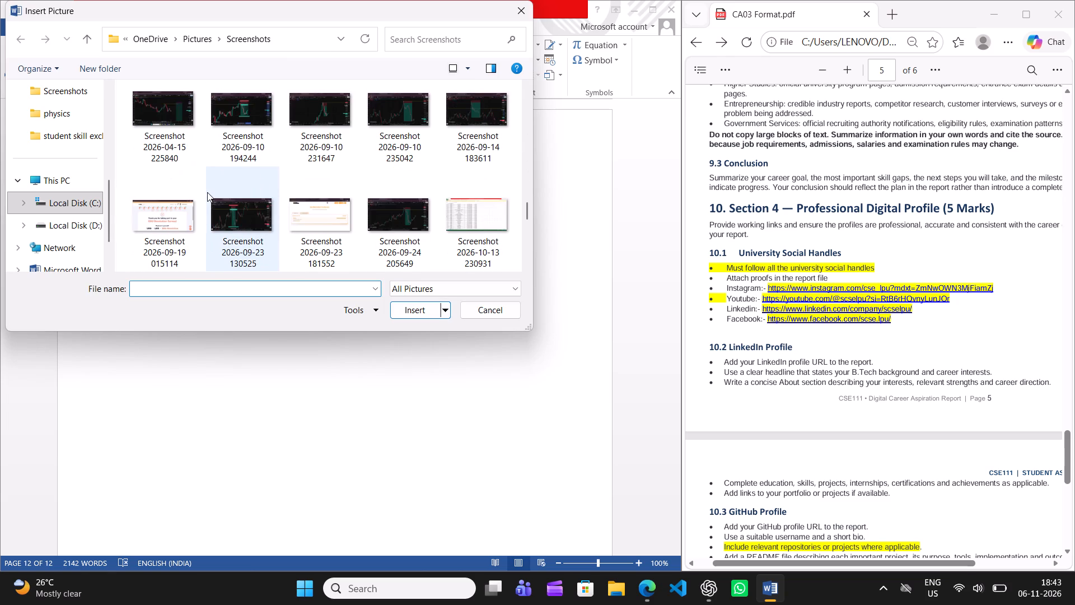
scroll(207, 192, down, 8)
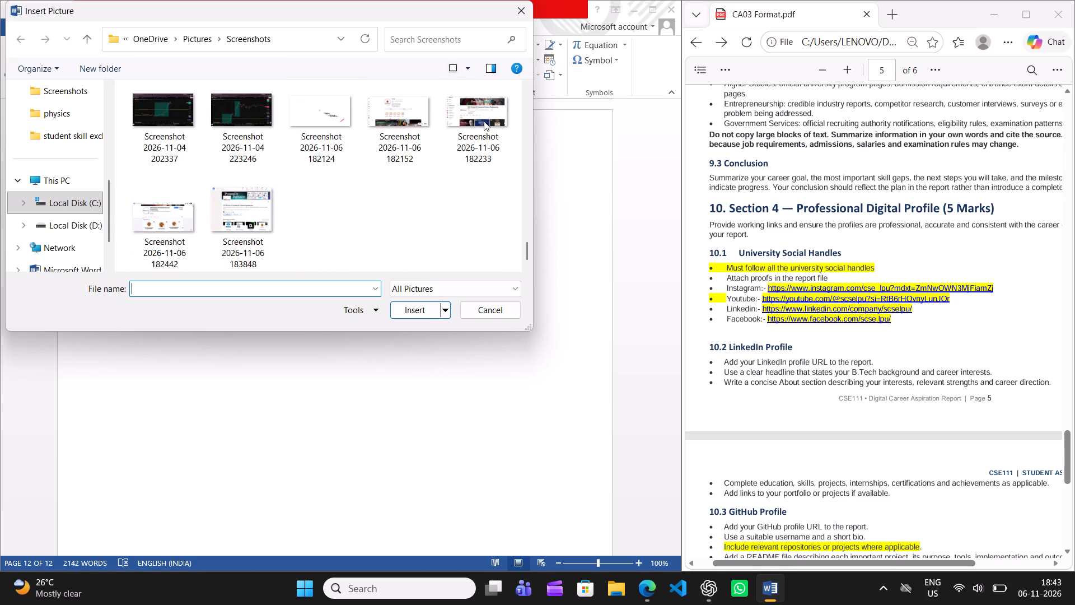
click(484, 121)
click(424, 319)
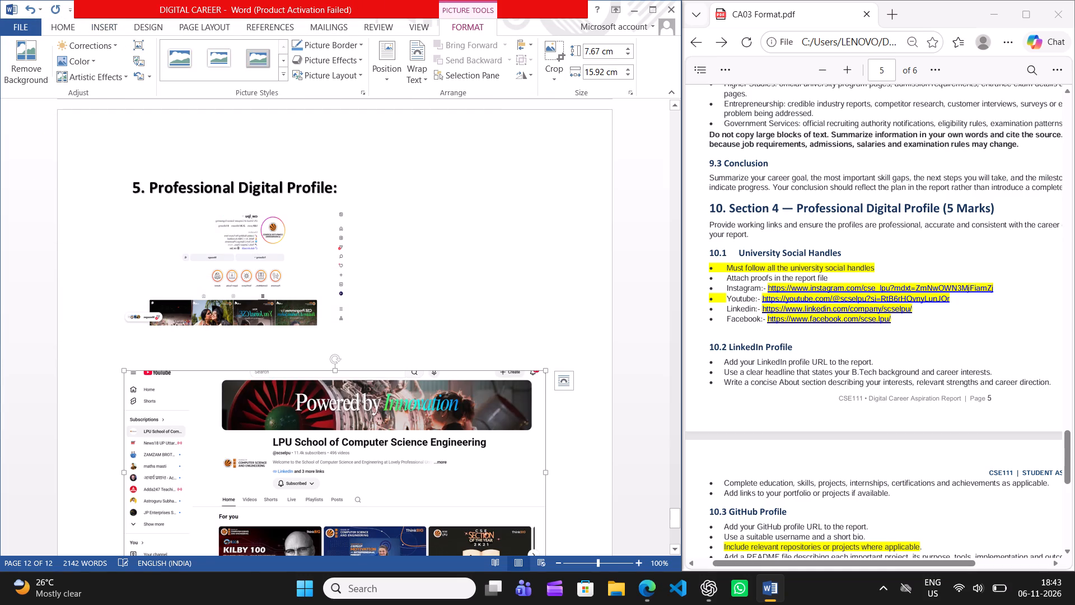
Shrink the YouTube channel screenshot proportionally to about 4.66 cm high and 9.67 cm wide.
scroll(465, 342, down, 1)
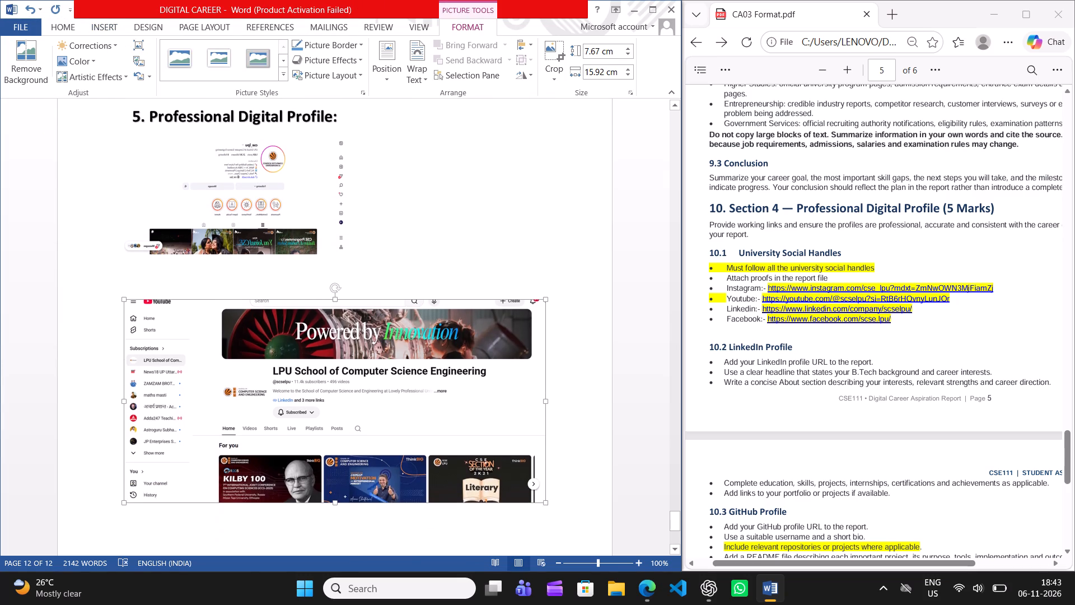
scroll(465, 342, down, 1)
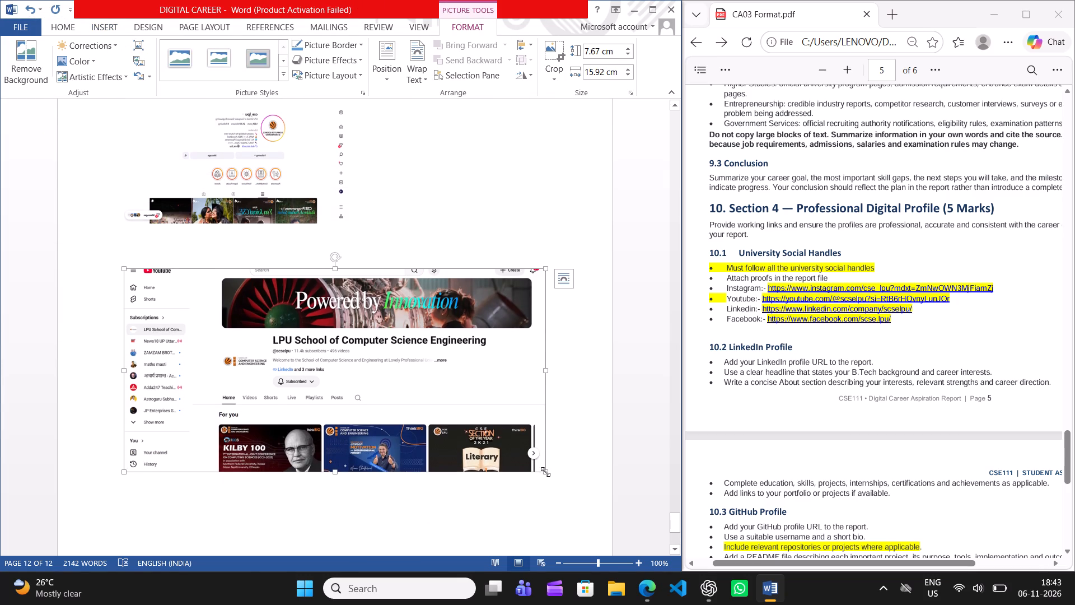
drag(545, 472, 357, 386)
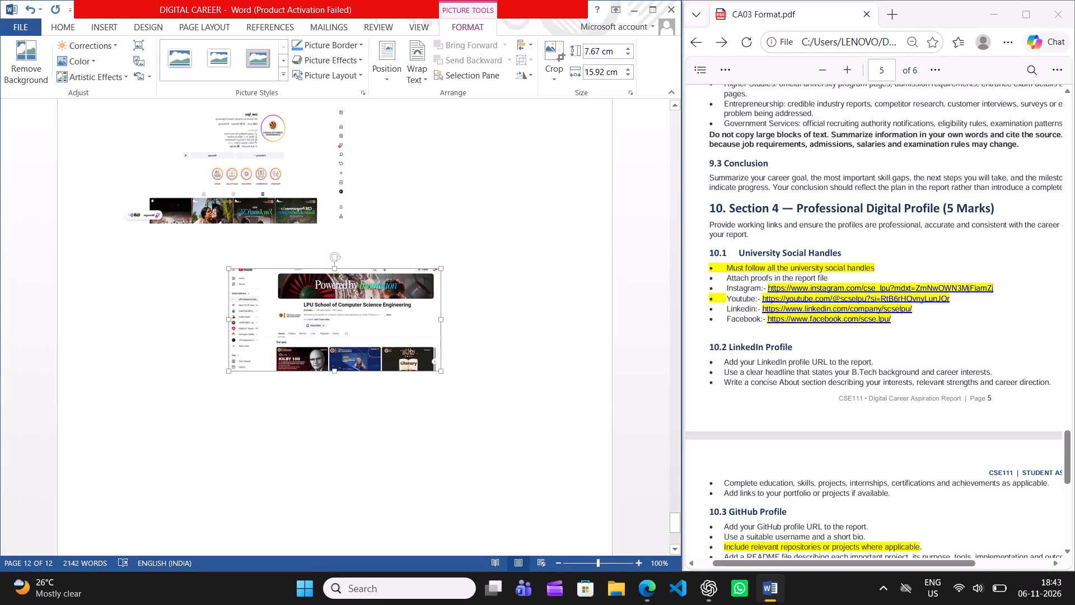
drag(357, 386, 359, 392)
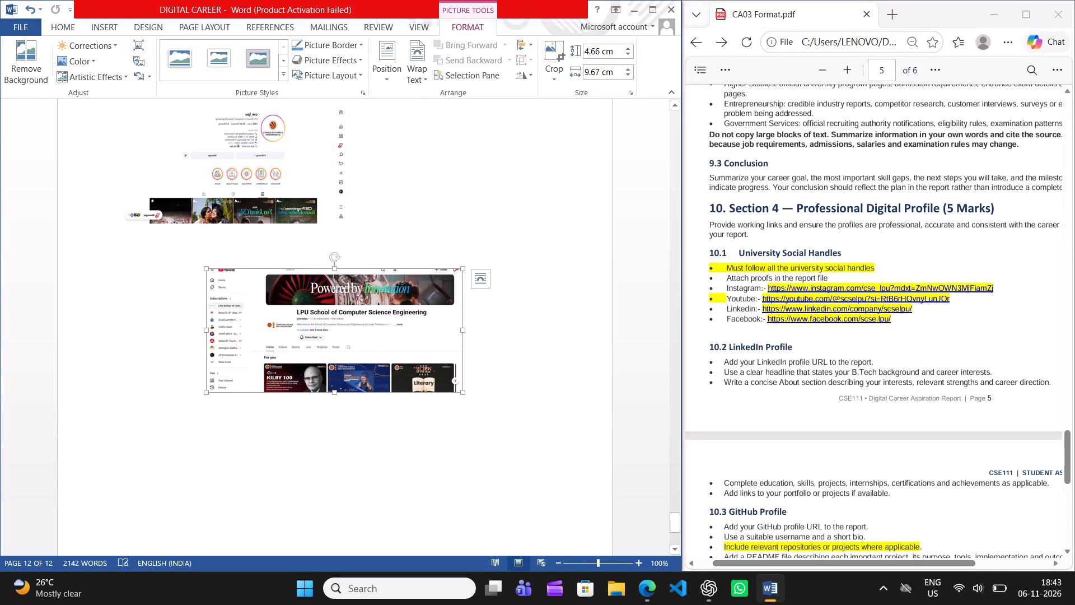
Move the YouTube screenshot up to the text position directly after the Instagram screenshot.
drag(367, 361, 498, 181)
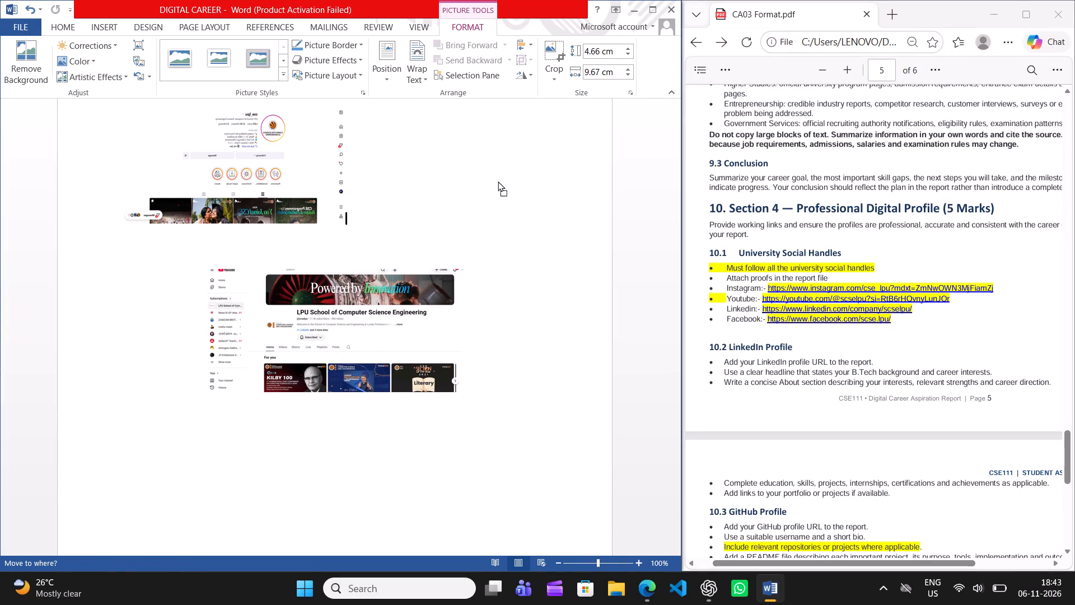
drag(498, 181, 497, 181)
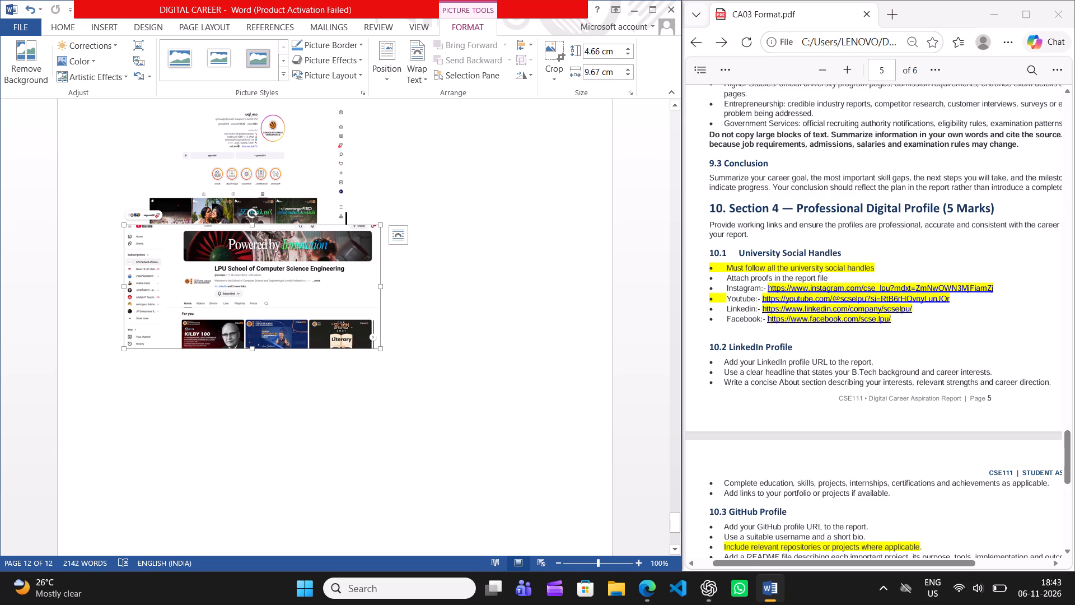
Narrow the YouTube screenshot to a width of about 8.3 cm, keeping its height.
drag(381, 287, 349, 291)
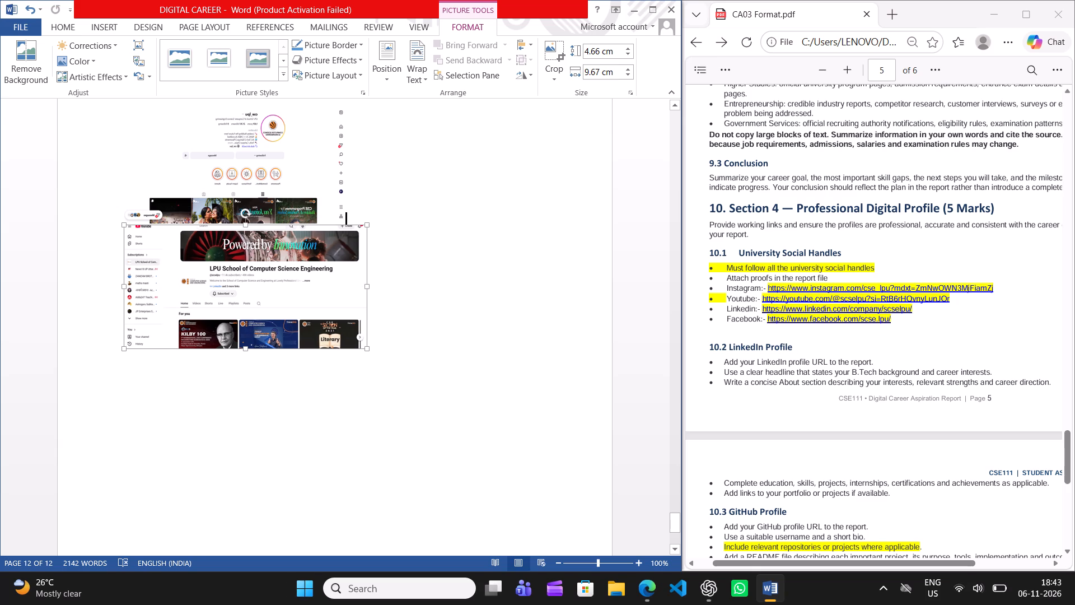
drag(349, 291, 344, 291)
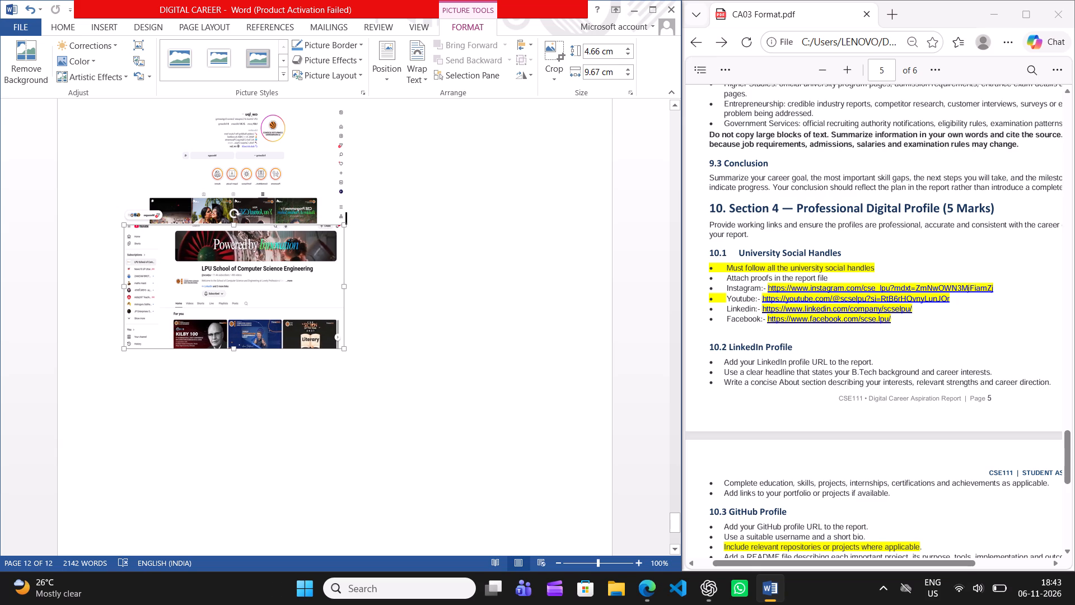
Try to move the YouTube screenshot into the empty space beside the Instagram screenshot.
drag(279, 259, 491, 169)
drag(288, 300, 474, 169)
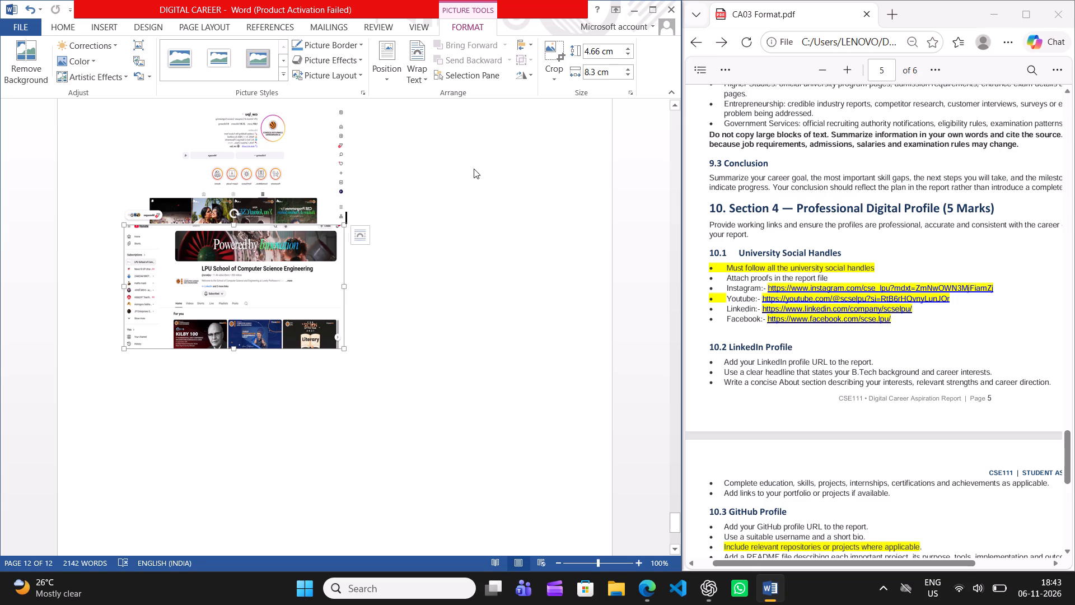
Select the Instagram screenshot above the YouTube picture.
click(351, 165)
click(329, 167)
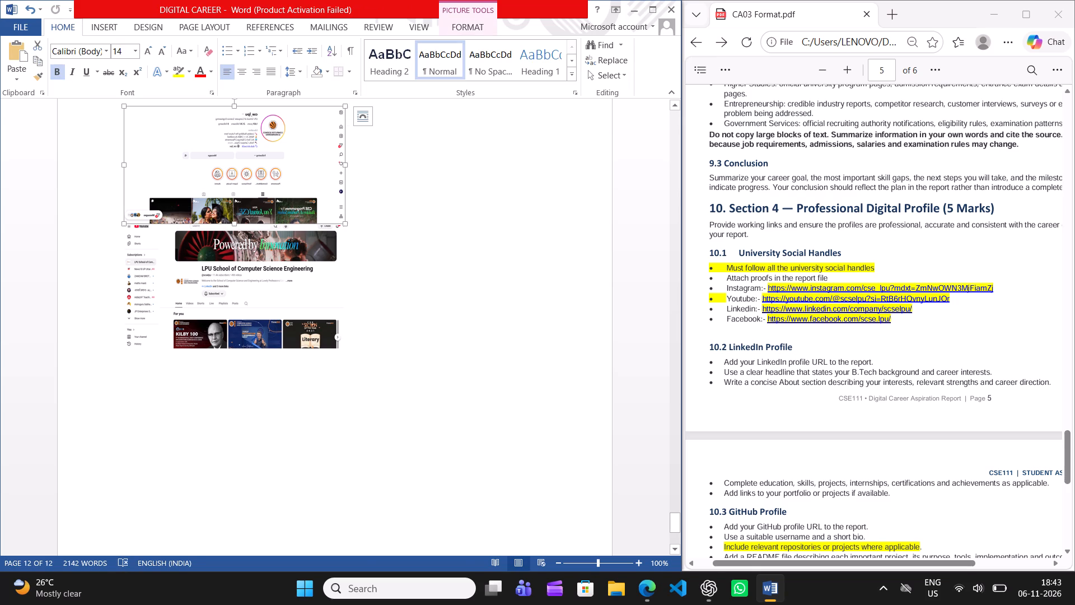
Narrow the Instagram screenshot just enough for the YouTube screenshot to fit beside it on the same line.
drag(345, 165, 260, 167)
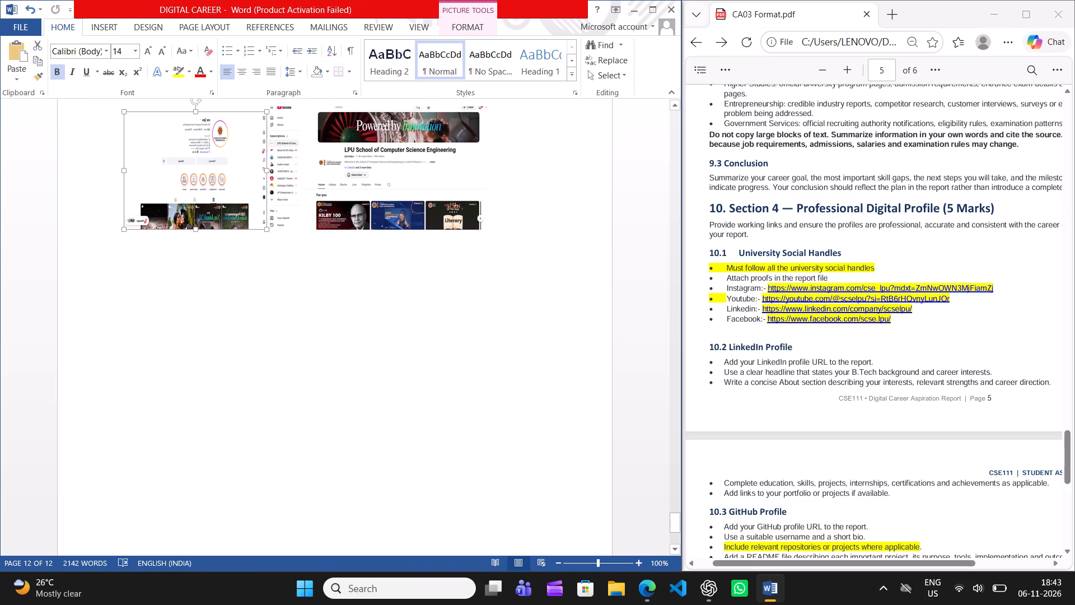
drag(260, 167, 301, 169)
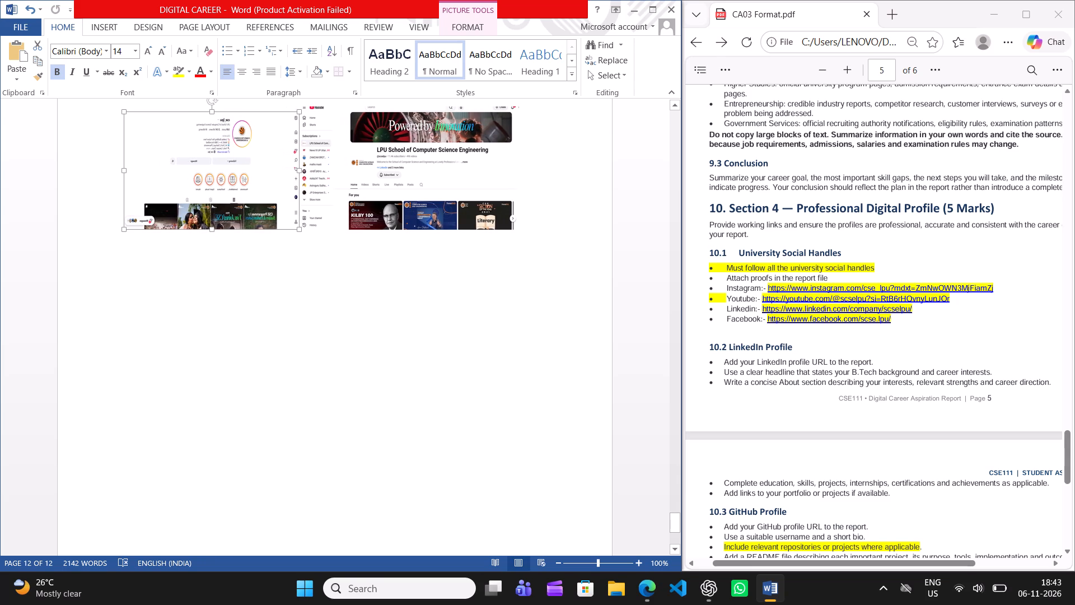
drag(301, 169, 324, 174)
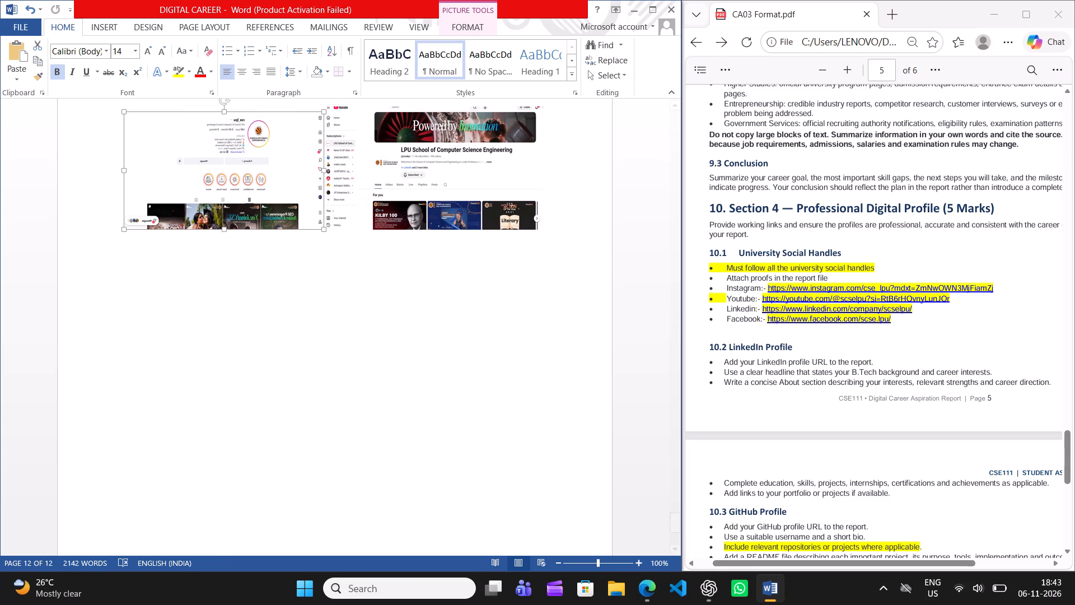
drag(324, 174, 322, 181)
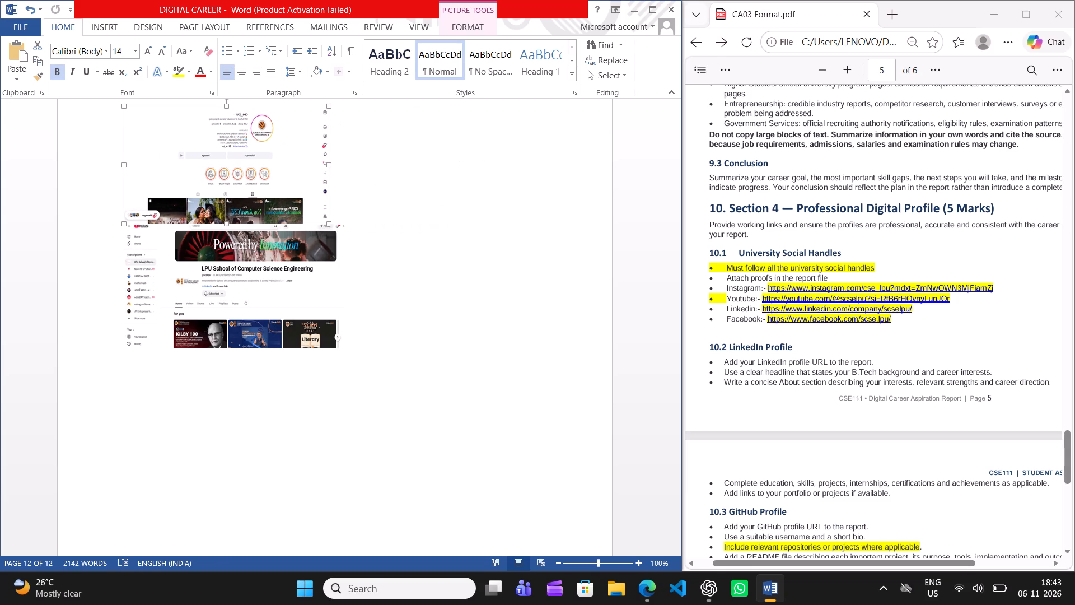
drag(322, 181, 322, 179)
scroll(409, 294, up, 1)
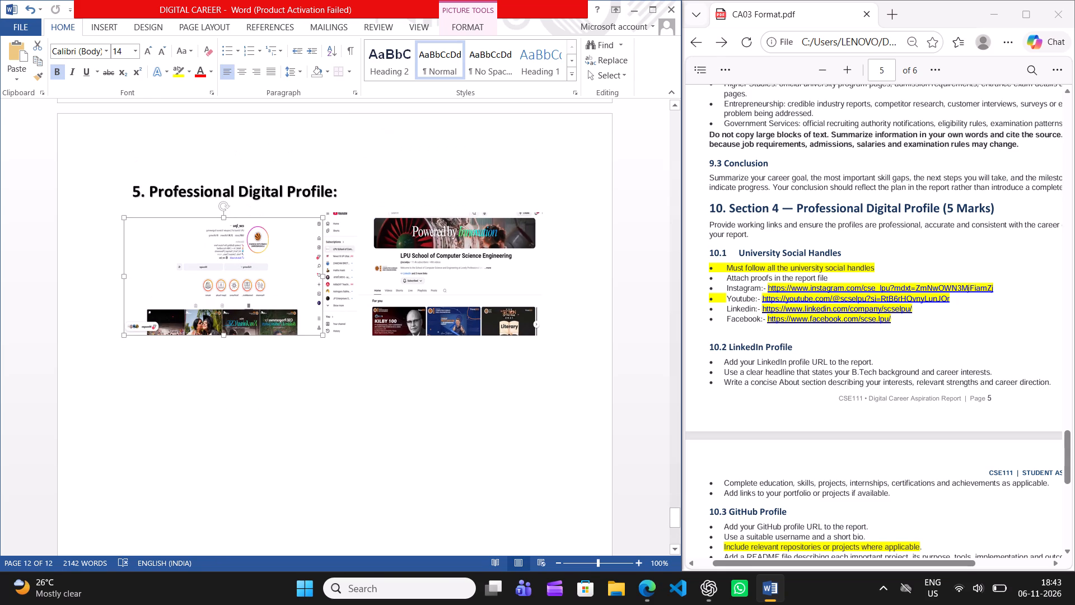
Examine the Instagram and YouTube screenshots under the section 5 heading at a larger magnification.
click(486, 164)
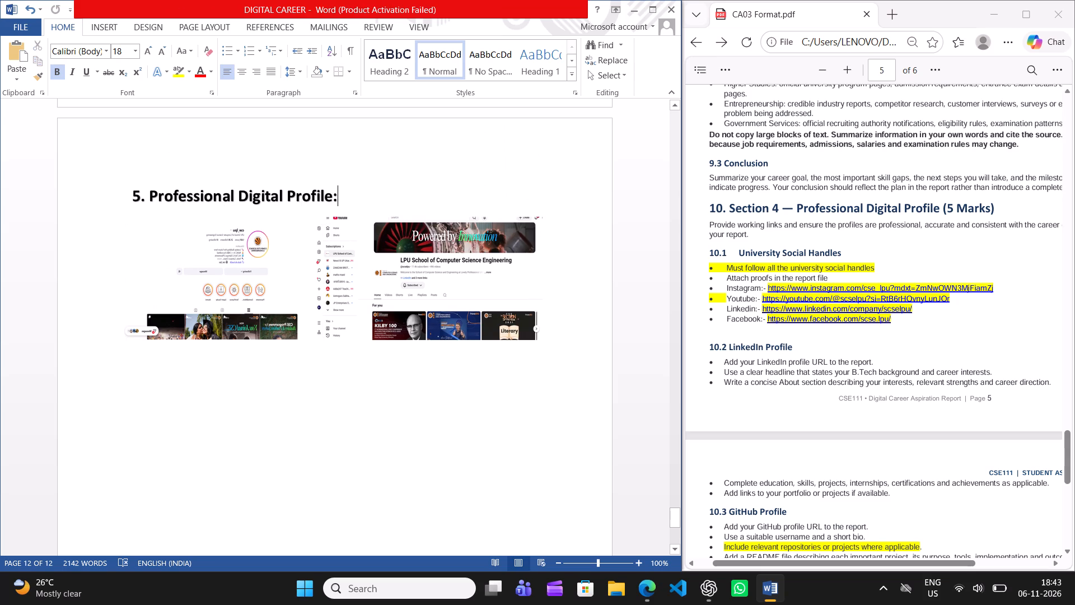
ctrl+scroll(431, 308, up, 5)
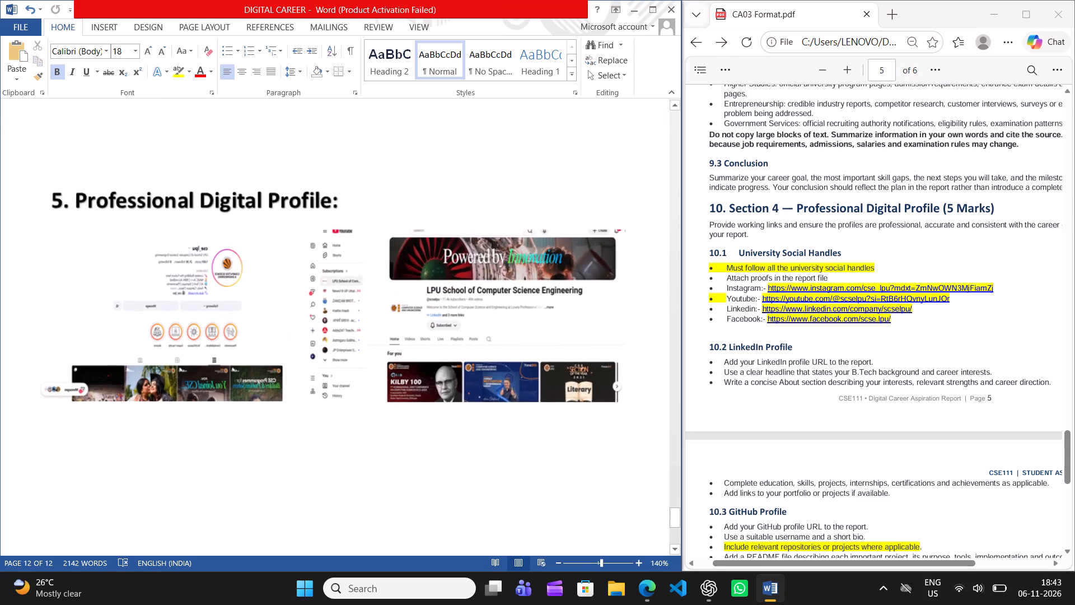
ctrl+scroll(431, 308, up, 3)
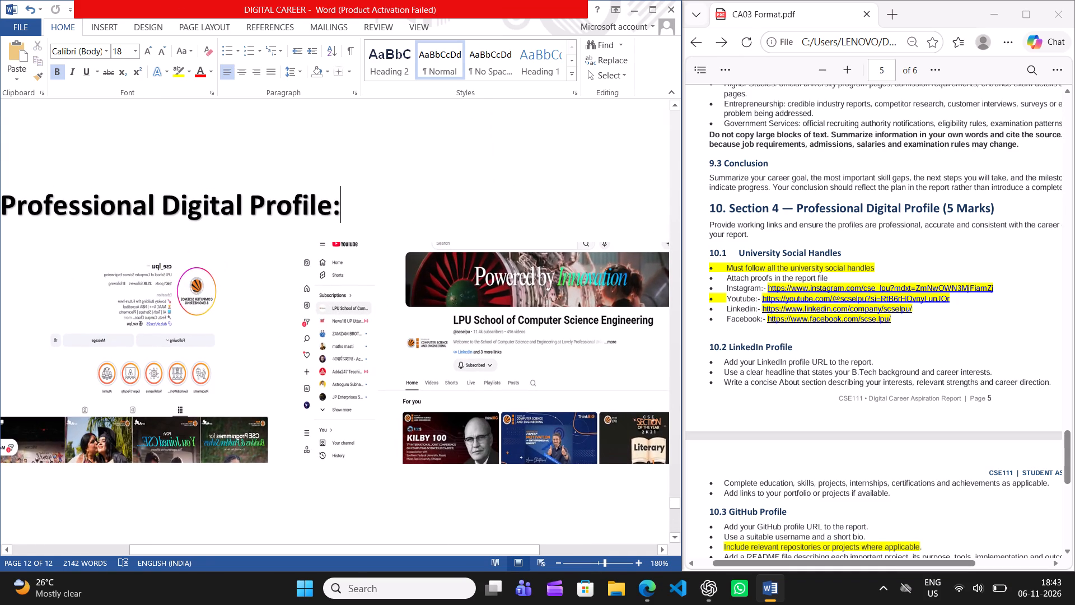
scroll(156, 377, right, 1)
ctrl+scroll(156, 377, down, 6)
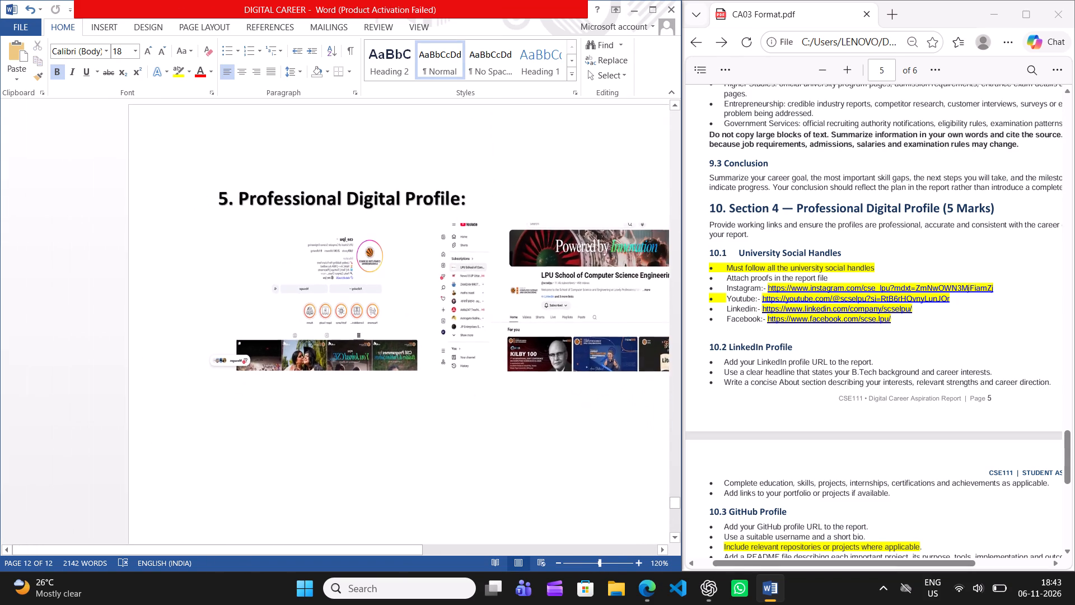
ctrl+scroll(156, 377, down, 1)
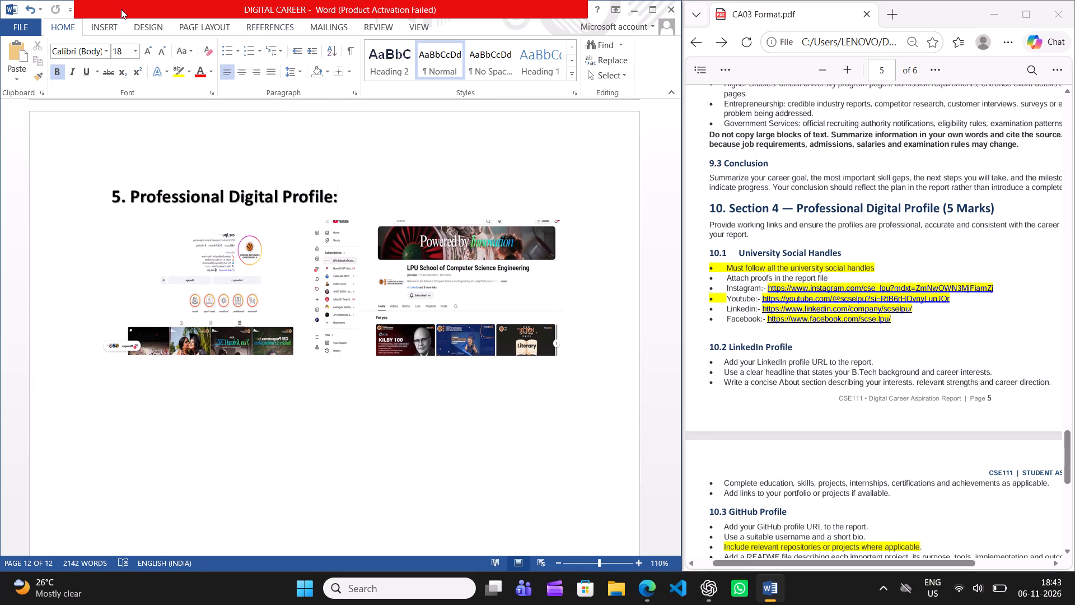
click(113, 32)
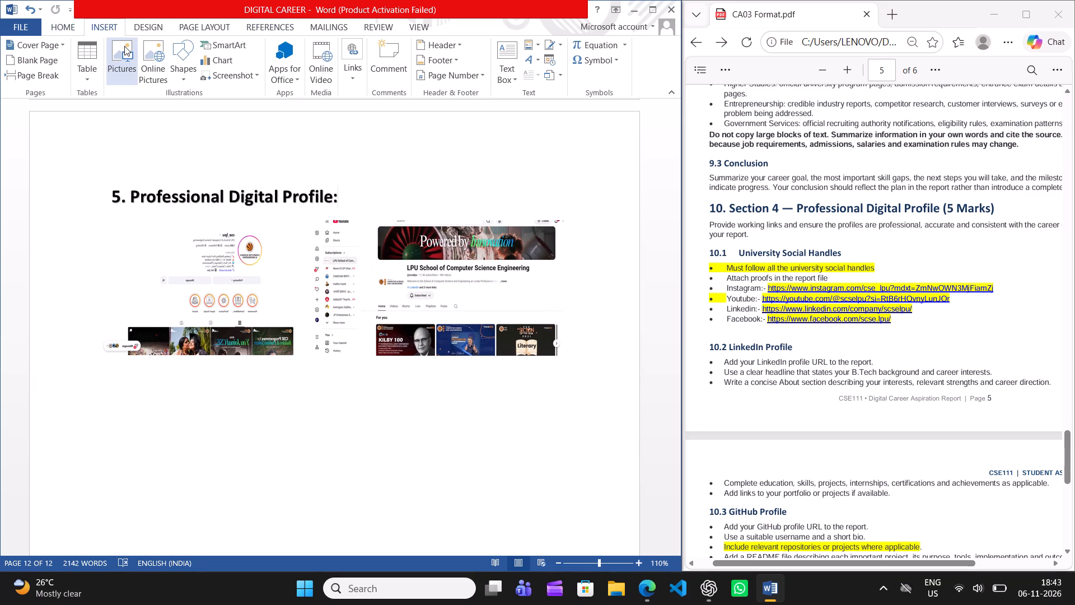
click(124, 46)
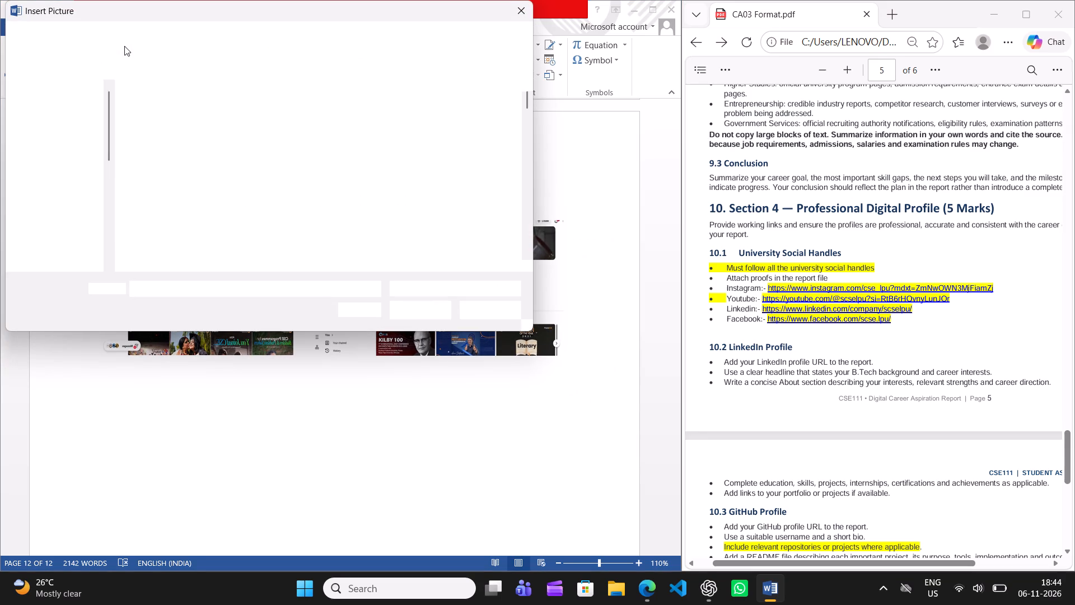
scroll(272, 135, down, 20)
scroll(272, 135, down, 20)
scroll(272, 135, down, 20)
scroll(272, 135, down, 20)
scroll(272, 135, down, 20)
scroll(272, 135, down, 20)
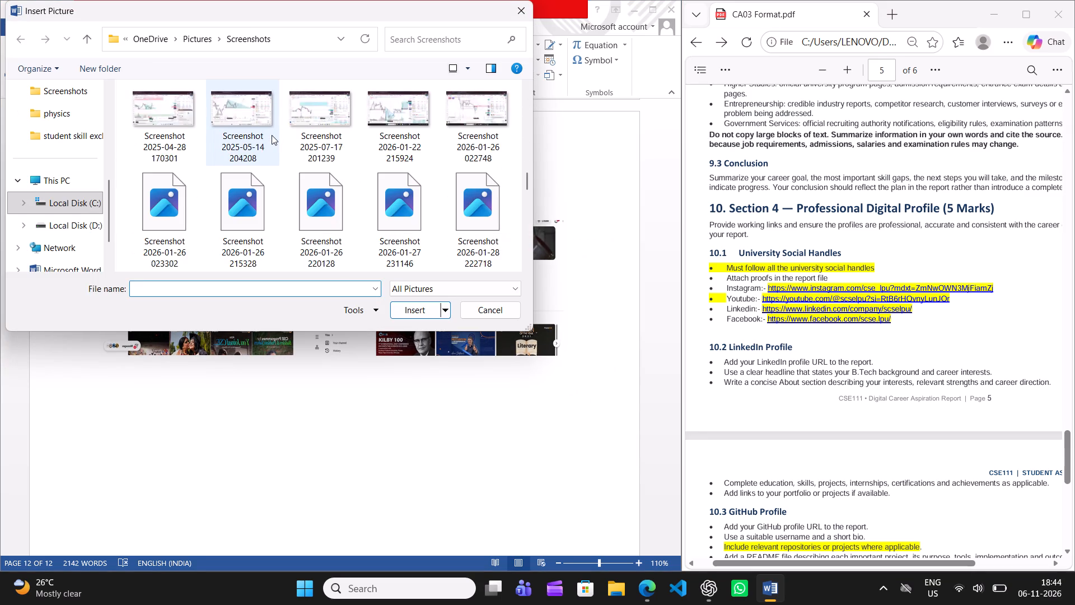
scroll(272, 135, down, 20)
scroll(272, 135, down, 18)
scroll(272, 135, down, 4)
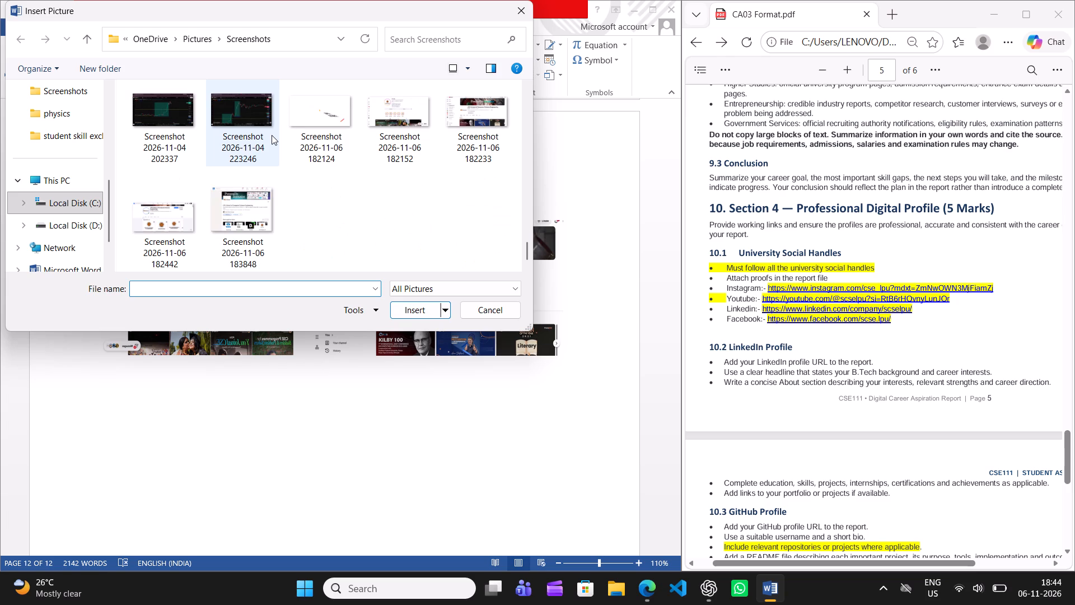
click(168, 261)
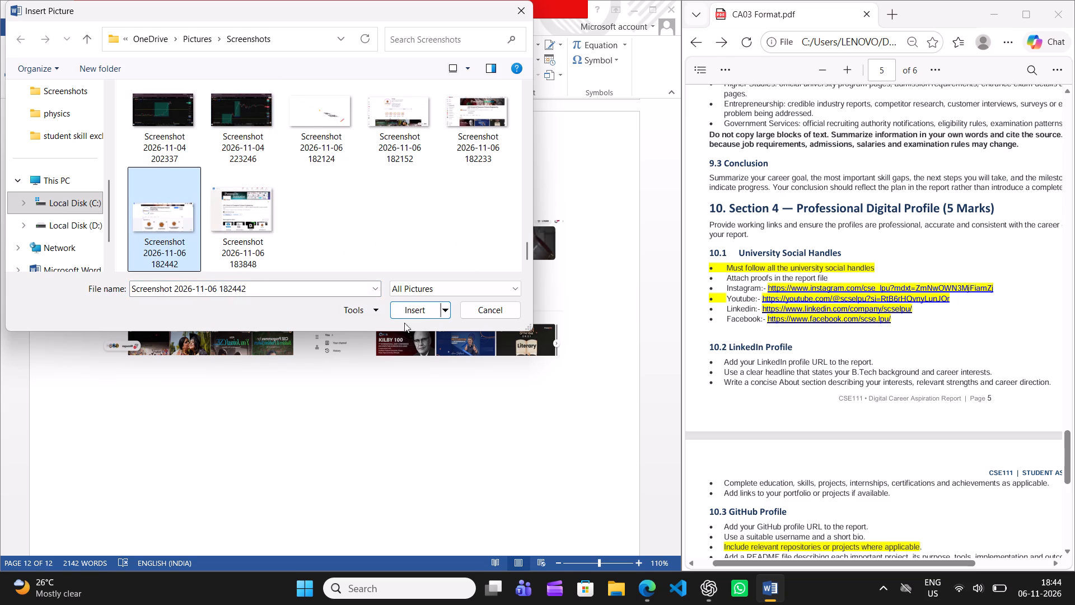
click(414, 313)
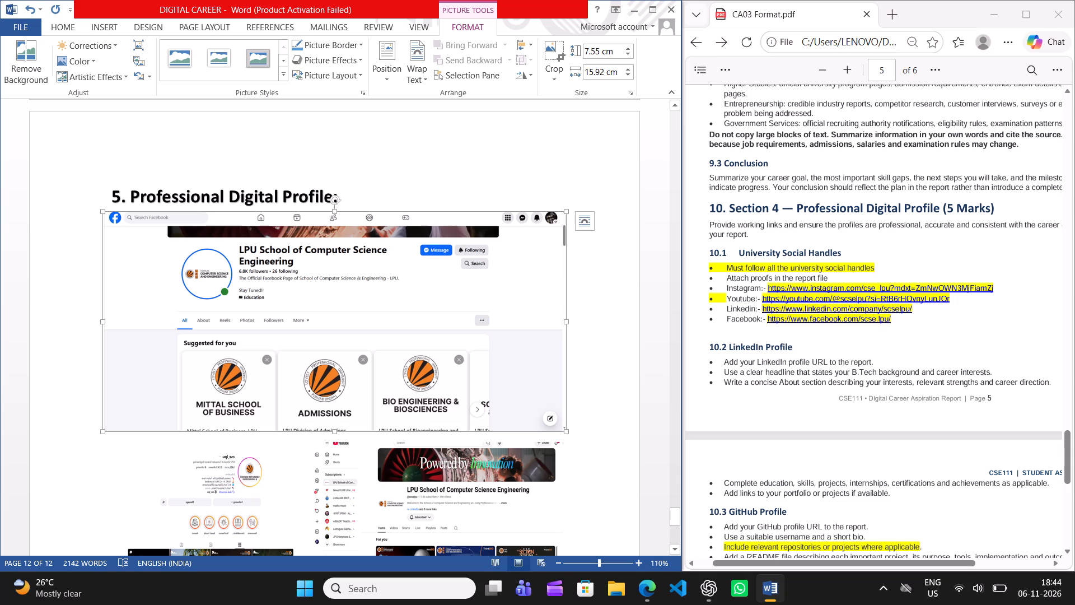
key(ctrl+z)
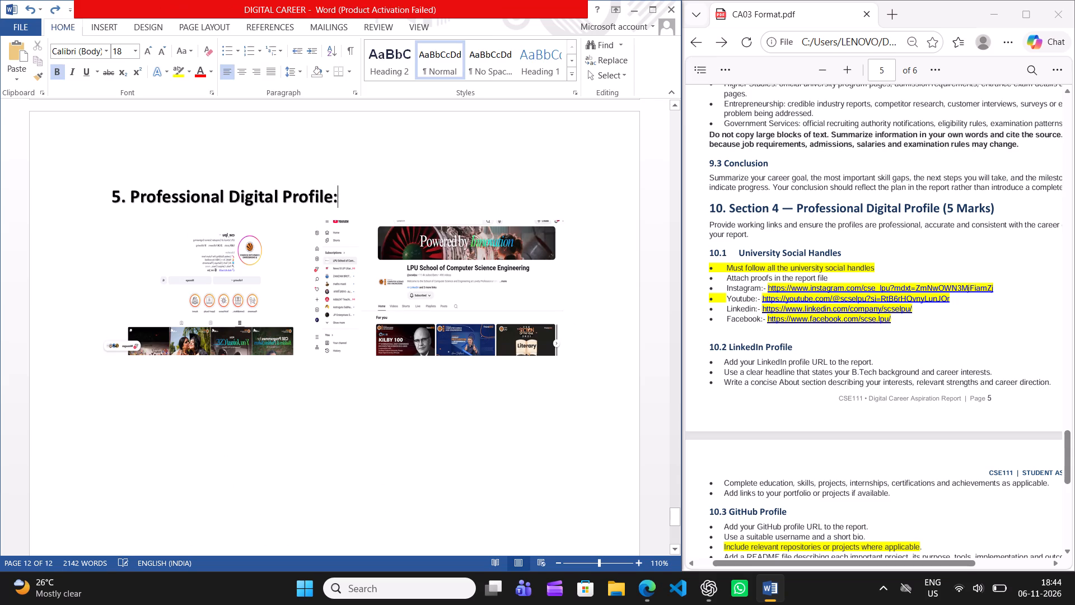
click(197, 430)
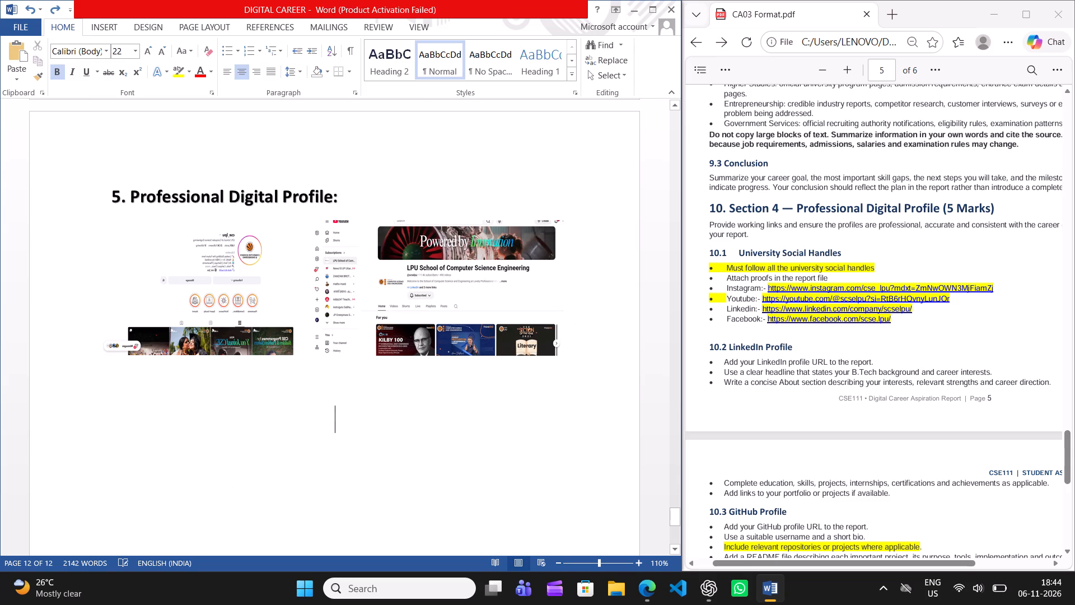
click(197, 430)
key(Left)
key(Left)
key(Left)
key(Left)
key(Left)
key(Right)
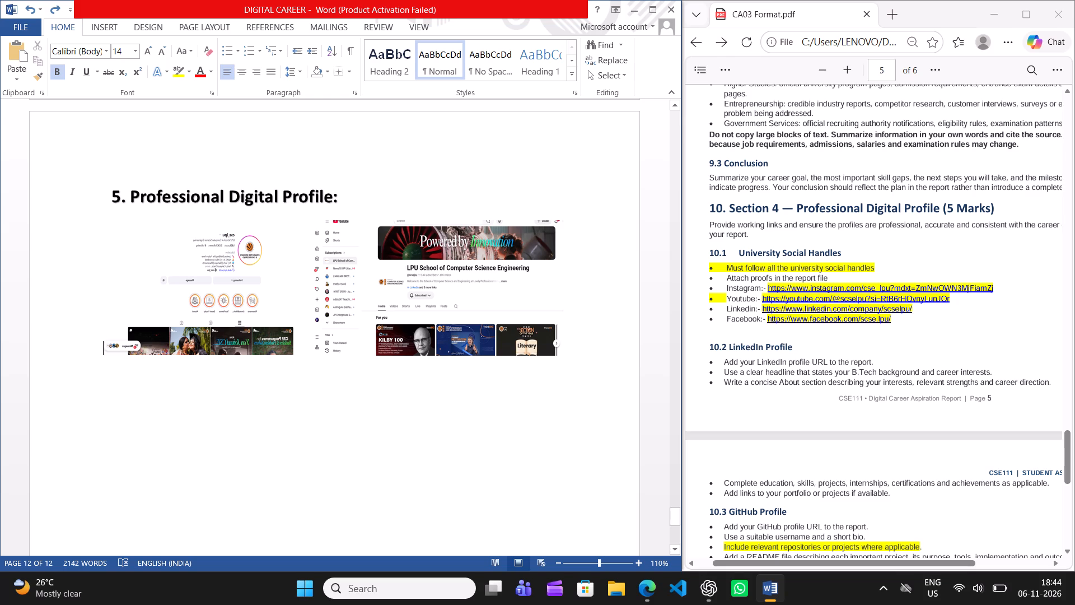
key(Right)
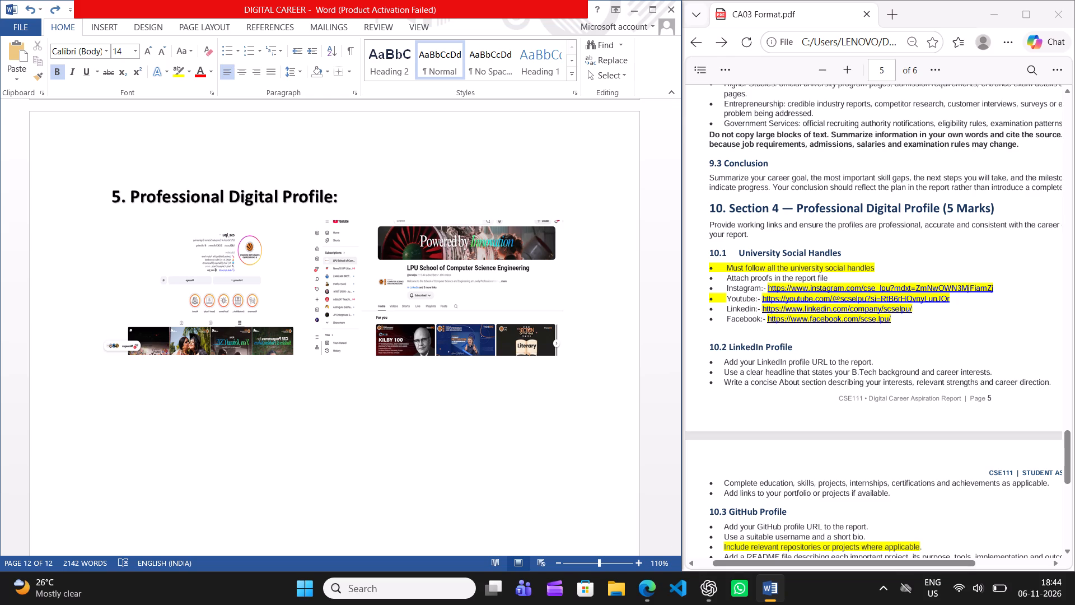
Set the empty line below the Instagram and YouTube screenshots to 14 pt and turn off bold.
click(197, 430)
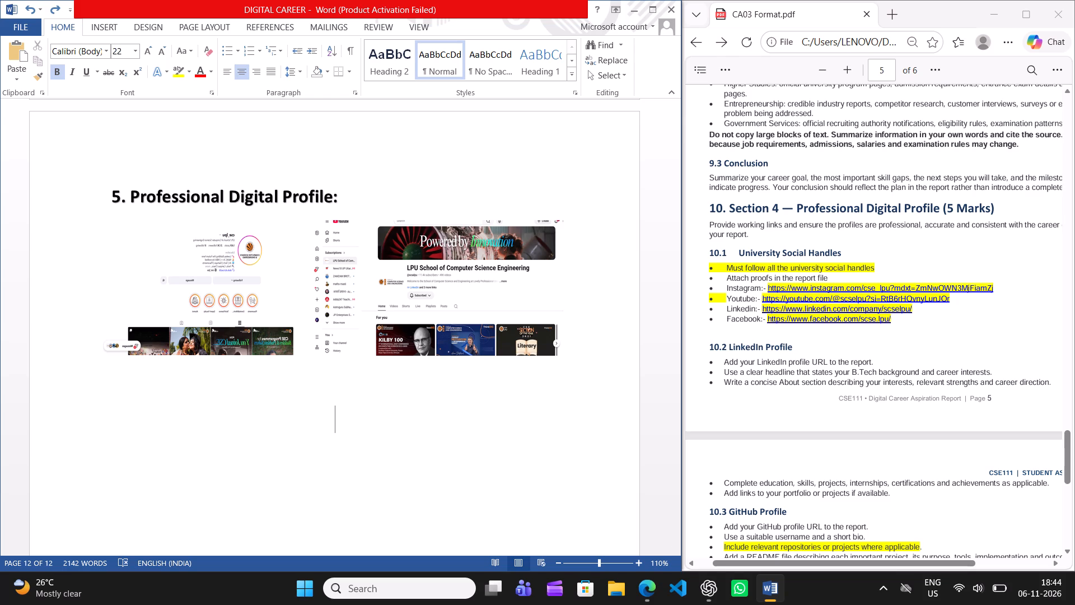
click(122, 54)
text(14)
click(58, 76)
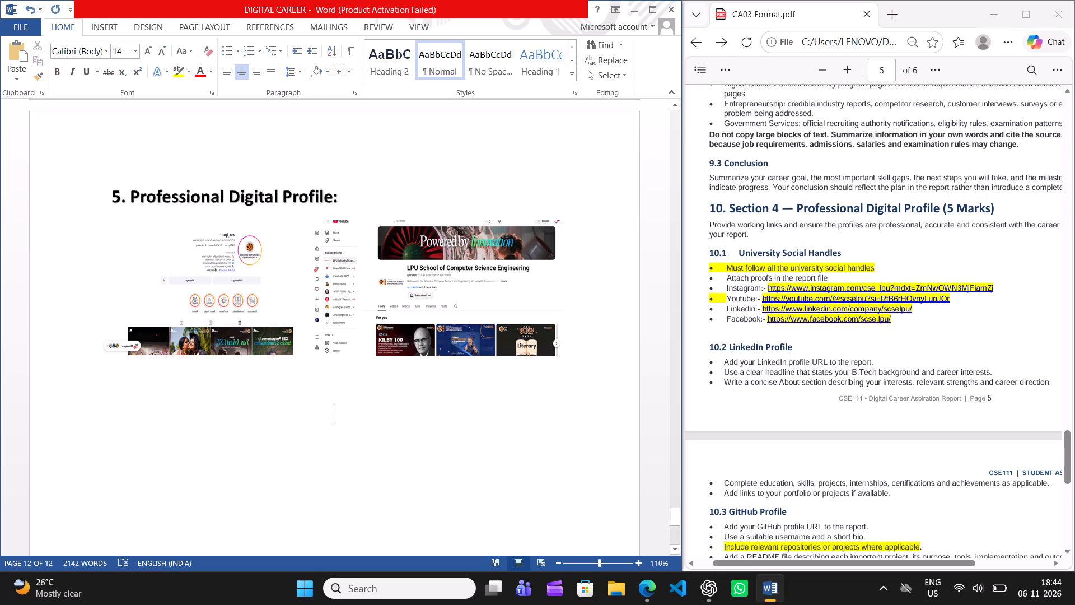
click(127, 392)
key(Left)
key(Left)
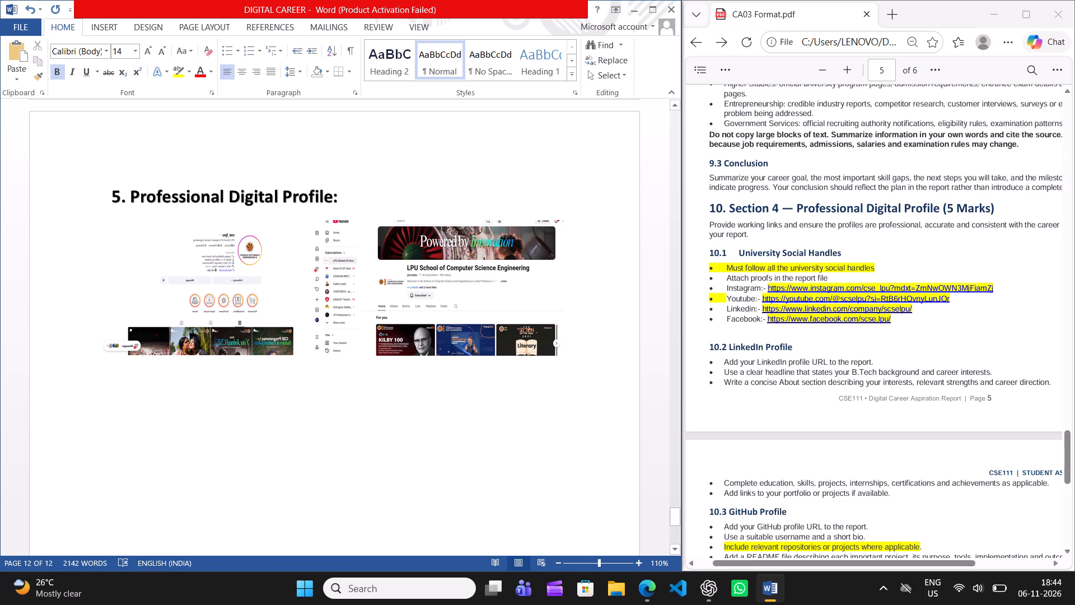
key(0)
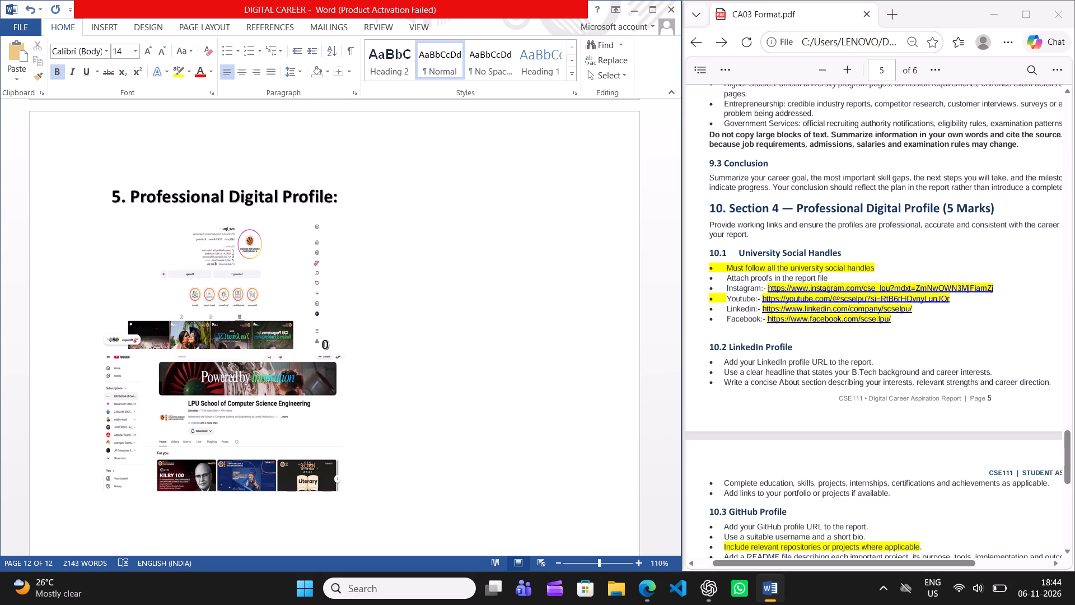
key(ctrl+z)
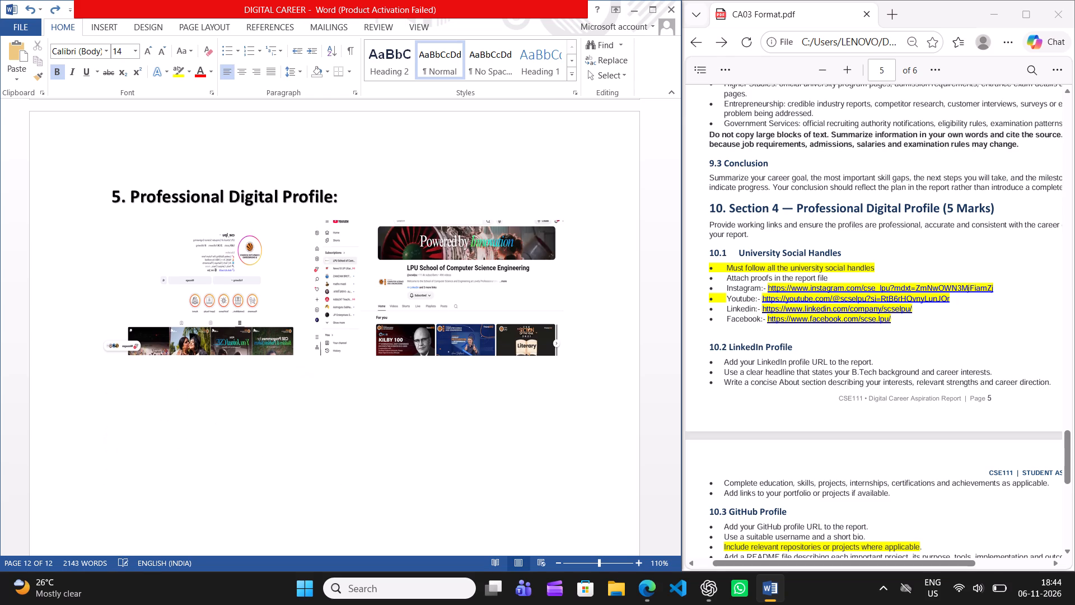
Open the picture file picker with the insertion point on the empty 14 pt line below the Instagram and YouTube screenshots.
click(145, 419)
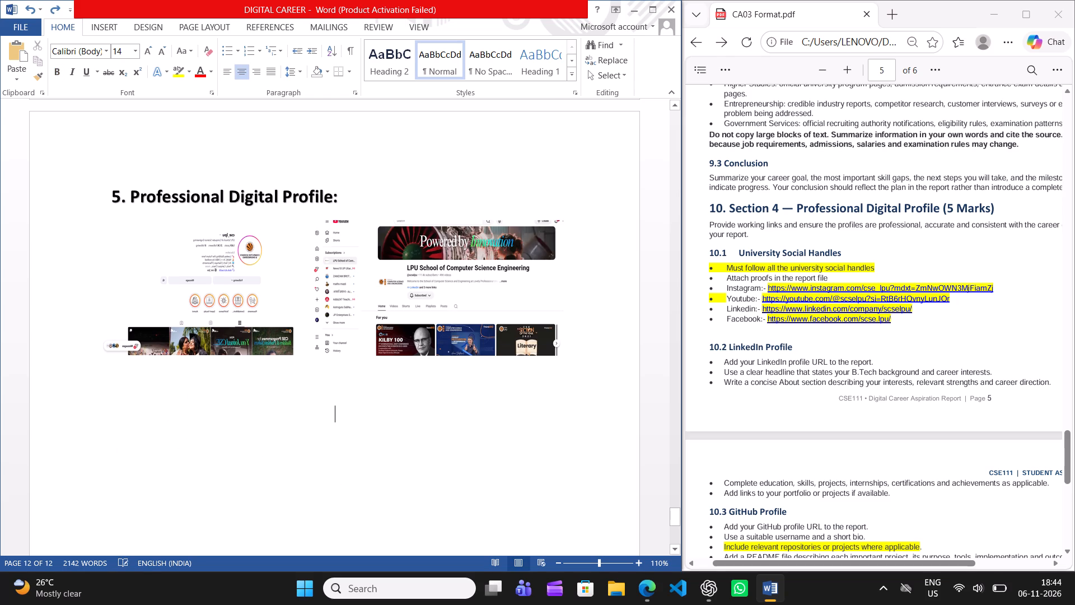
click(105, 31)
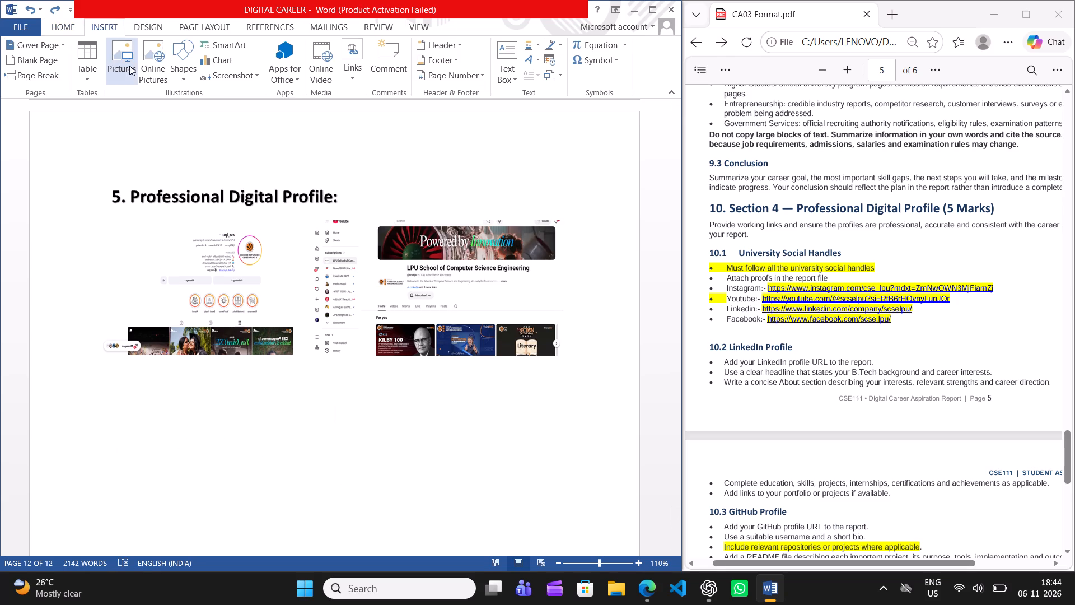
click(113, 66)
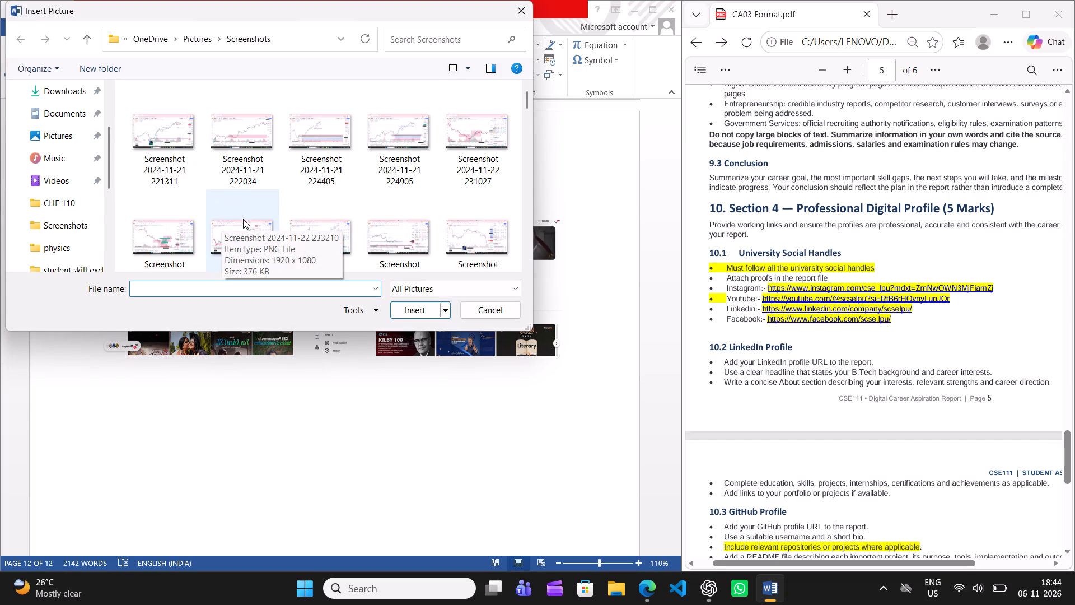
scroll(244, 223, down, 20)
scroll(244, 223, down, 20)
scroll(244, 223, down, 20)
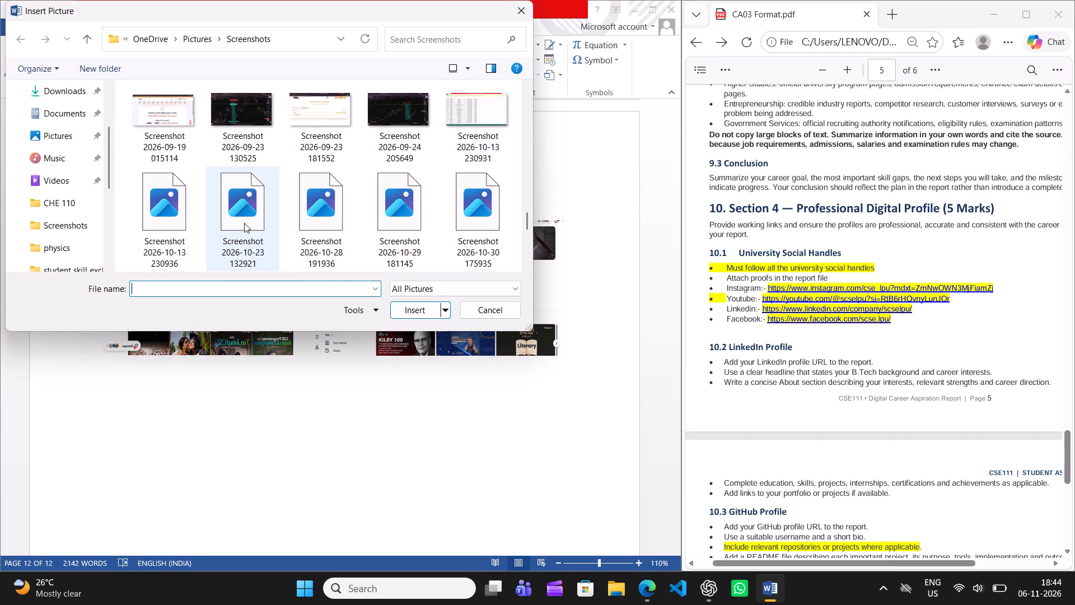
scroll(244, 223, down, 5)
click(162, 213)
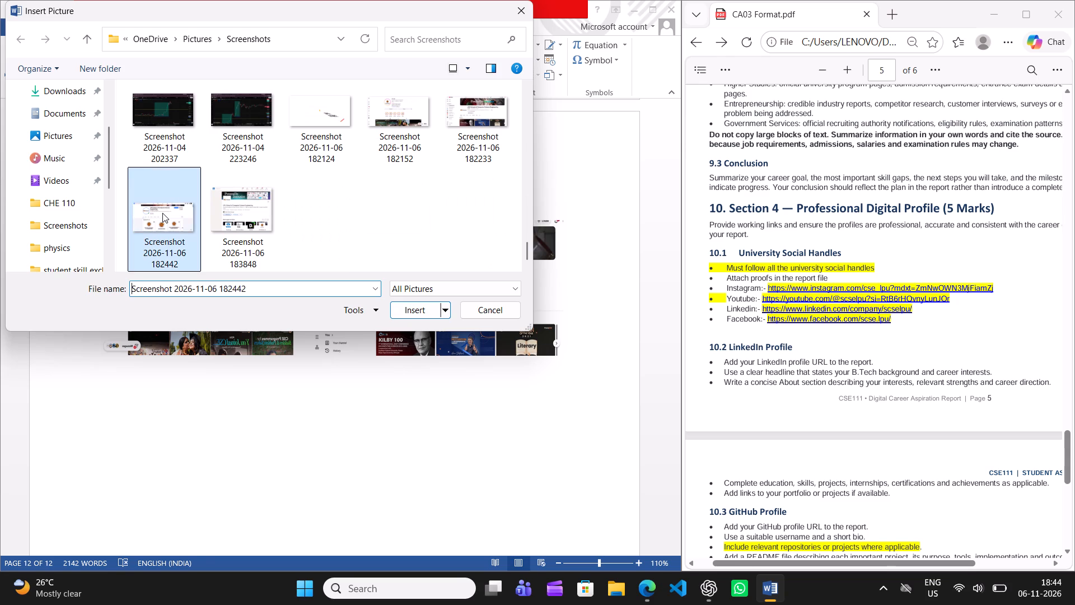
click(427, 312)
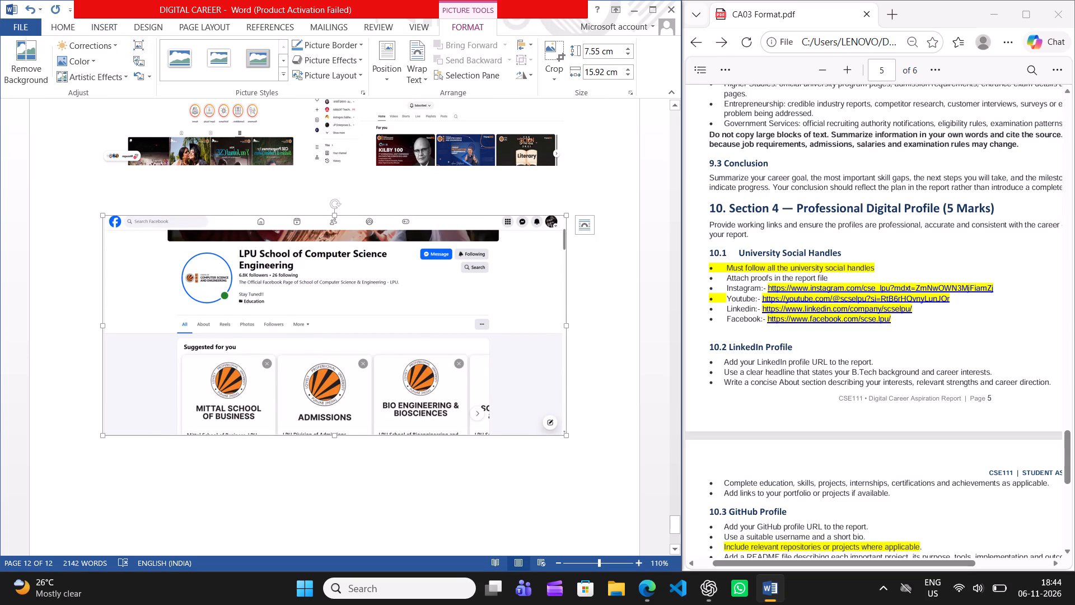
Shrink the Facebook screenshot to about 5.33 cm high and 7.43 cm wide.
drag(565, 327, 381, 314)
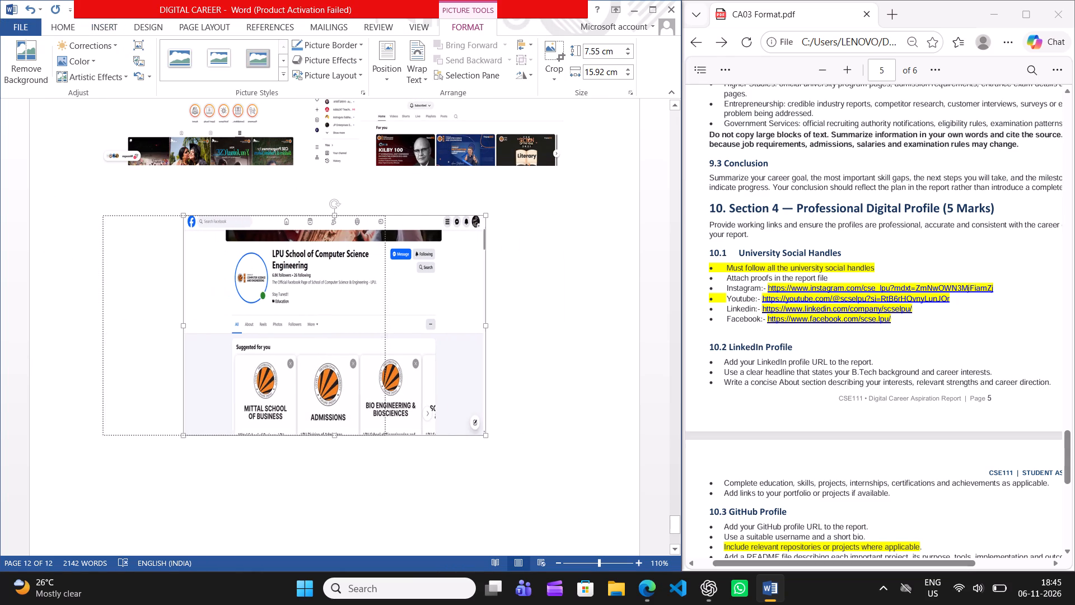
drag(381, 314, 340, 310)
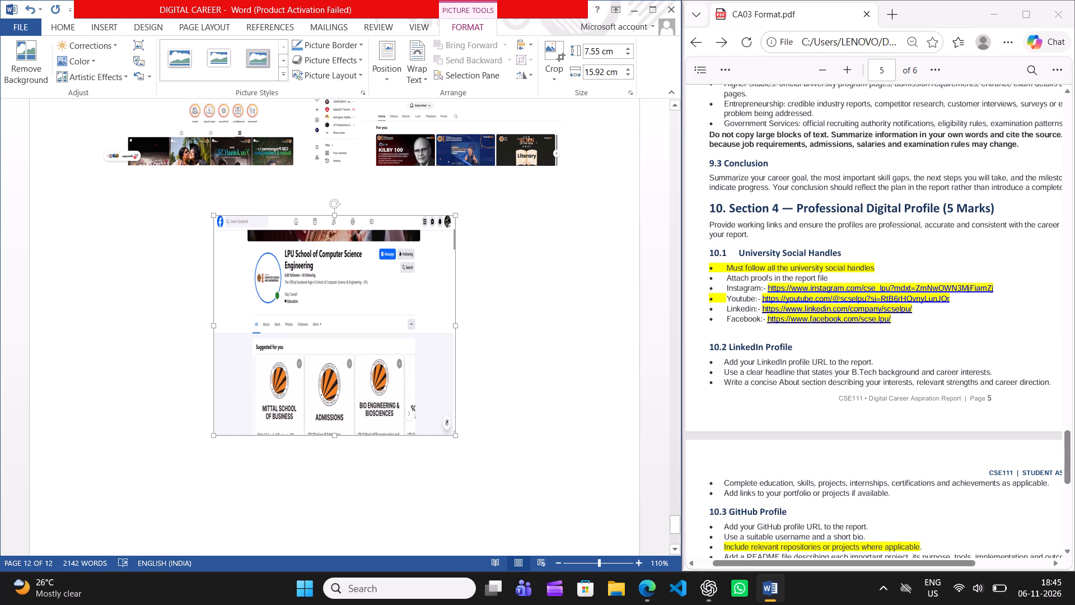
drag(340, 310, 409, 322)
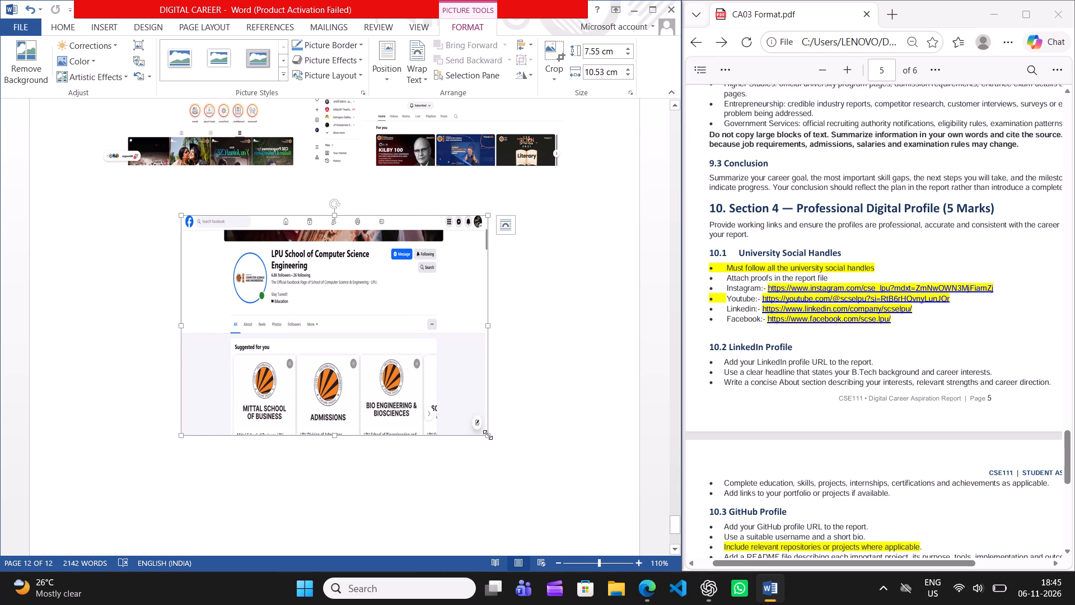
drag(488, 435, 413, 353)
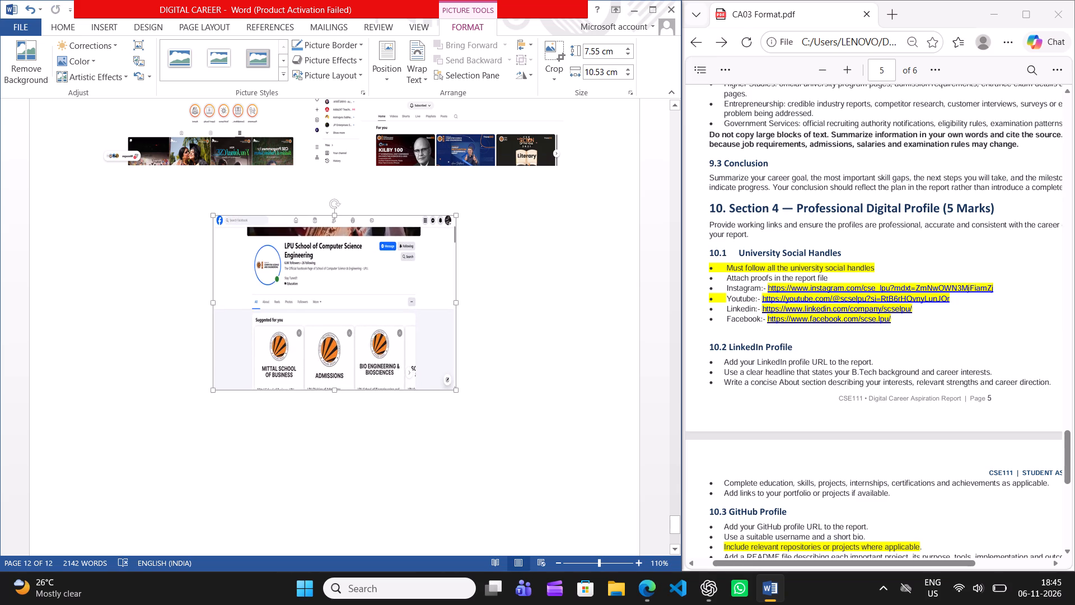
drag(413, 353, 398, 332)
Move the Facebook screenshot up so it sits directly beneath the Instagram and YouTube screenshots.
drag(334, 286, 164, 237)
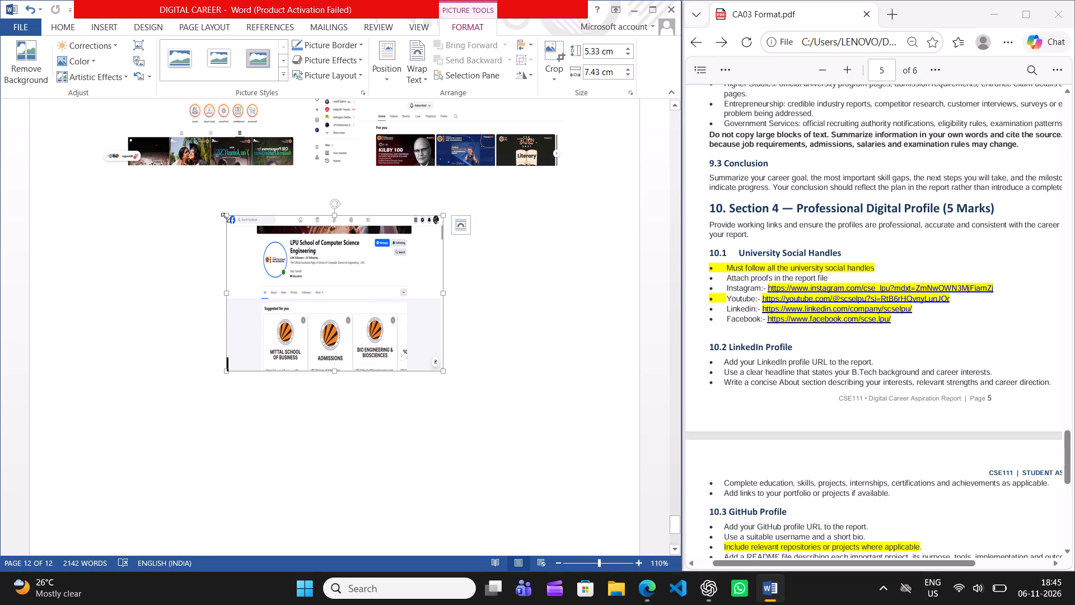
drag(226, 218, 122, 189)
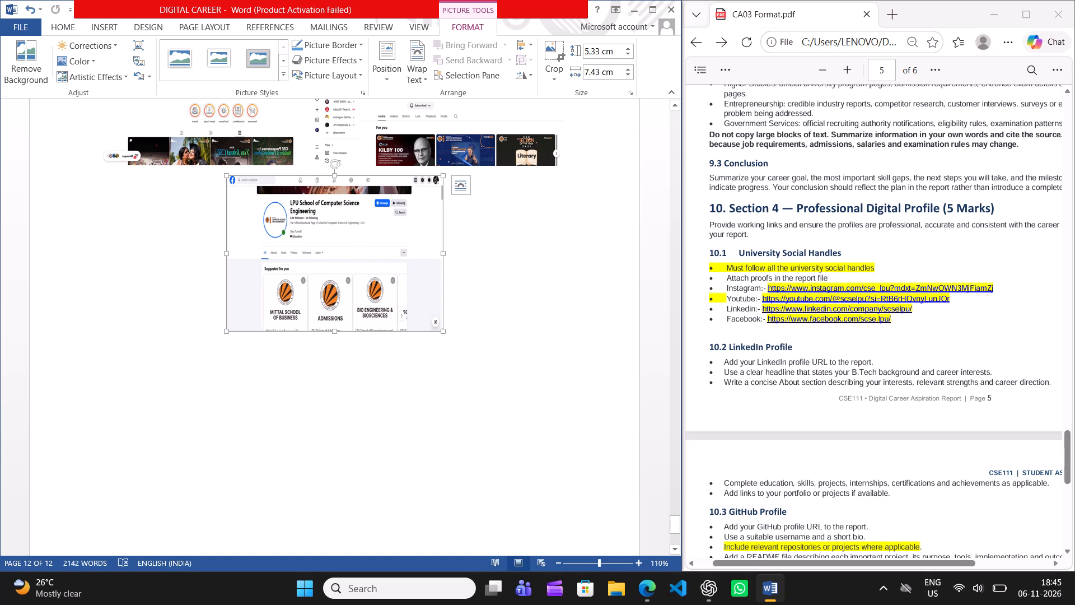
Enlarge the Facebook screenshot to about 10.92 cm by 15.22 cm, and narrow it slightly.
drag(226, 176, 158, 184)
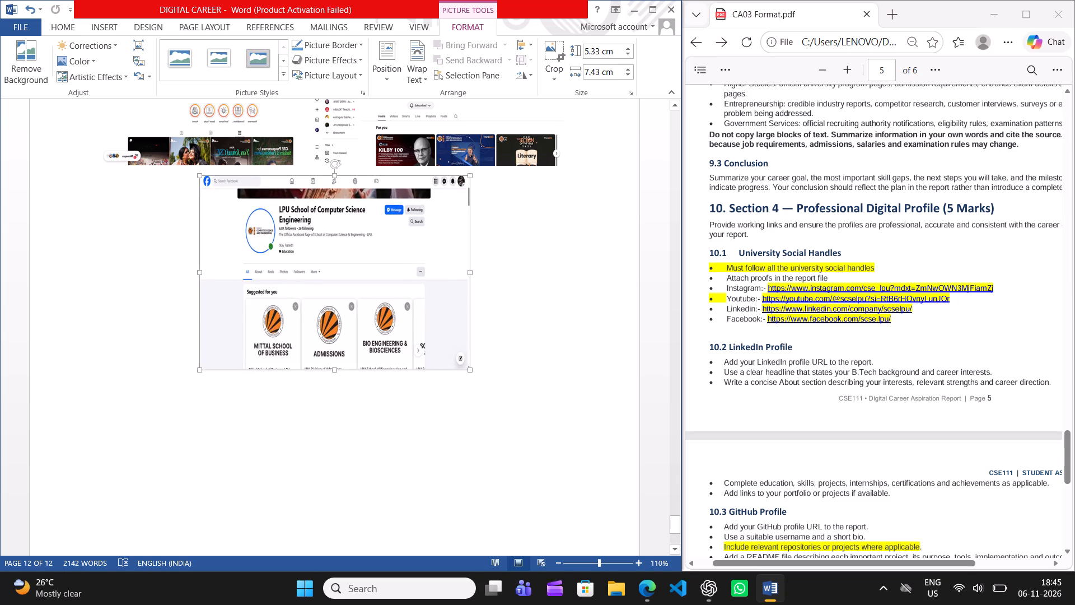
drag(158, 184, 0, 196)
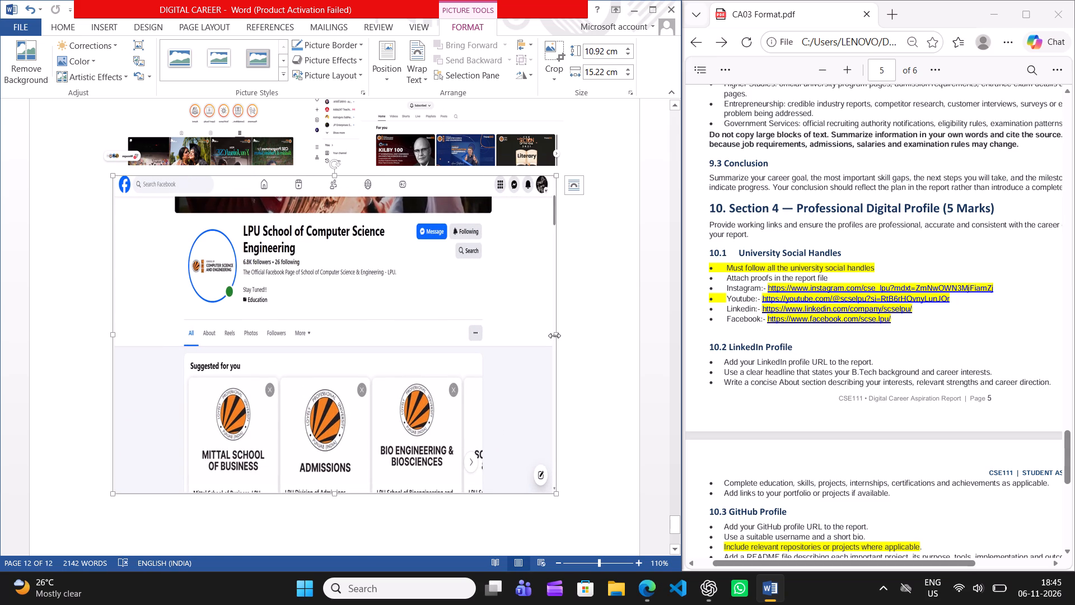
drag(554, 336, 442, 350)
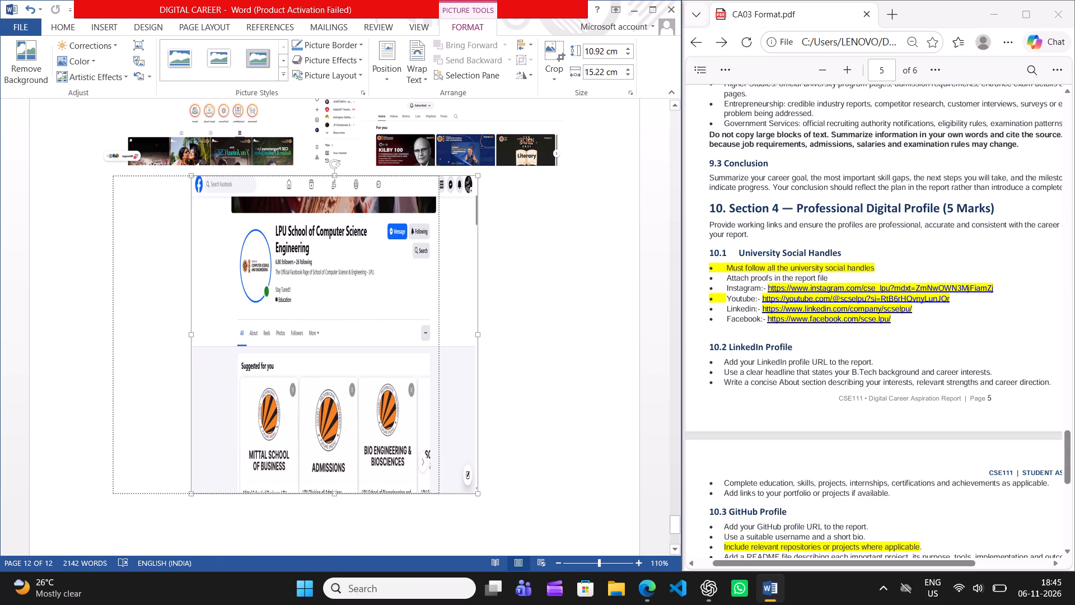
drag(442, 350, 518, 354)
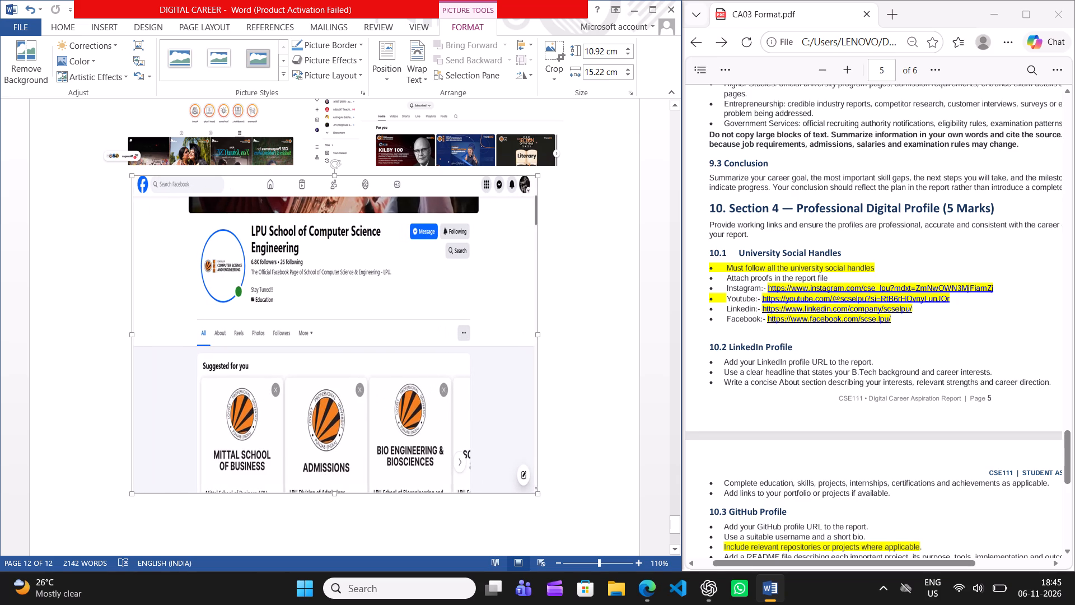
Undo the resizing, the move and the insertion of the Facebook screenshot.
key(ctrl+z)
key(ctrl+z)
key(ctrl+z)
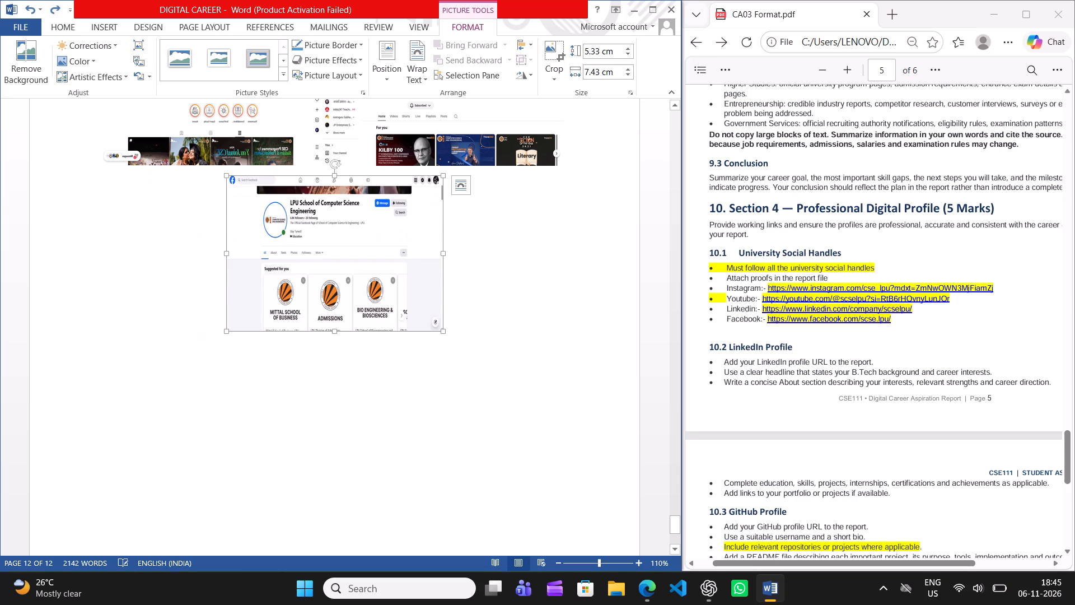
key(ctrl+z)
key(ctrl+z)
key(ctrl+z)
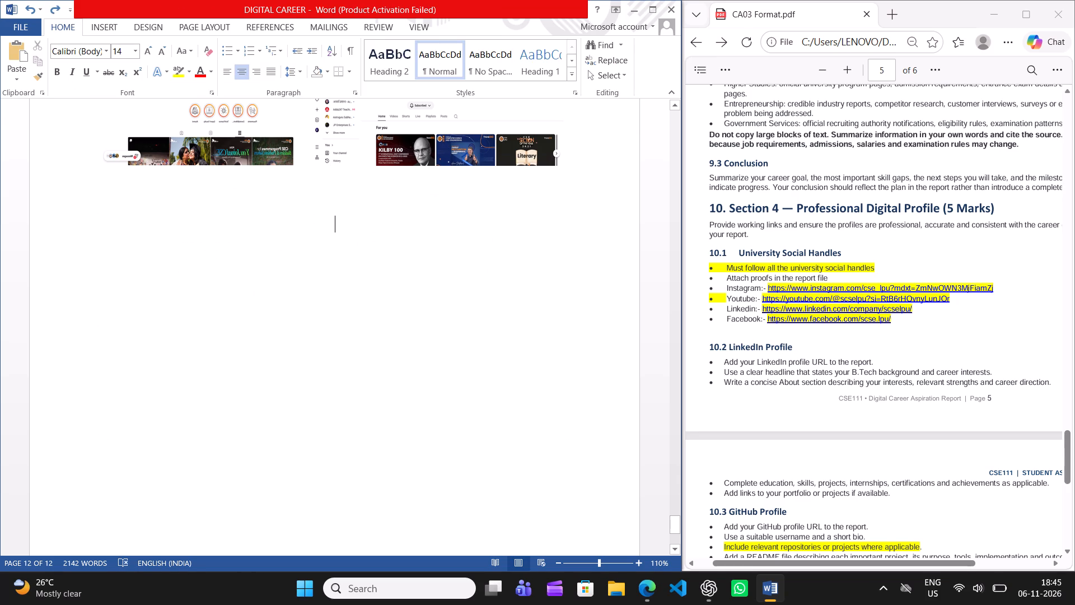
Delete the empty centred 14 pt line below the Instagram and YouTube screenshots.
key(BackSpace)
key(BackSpace)
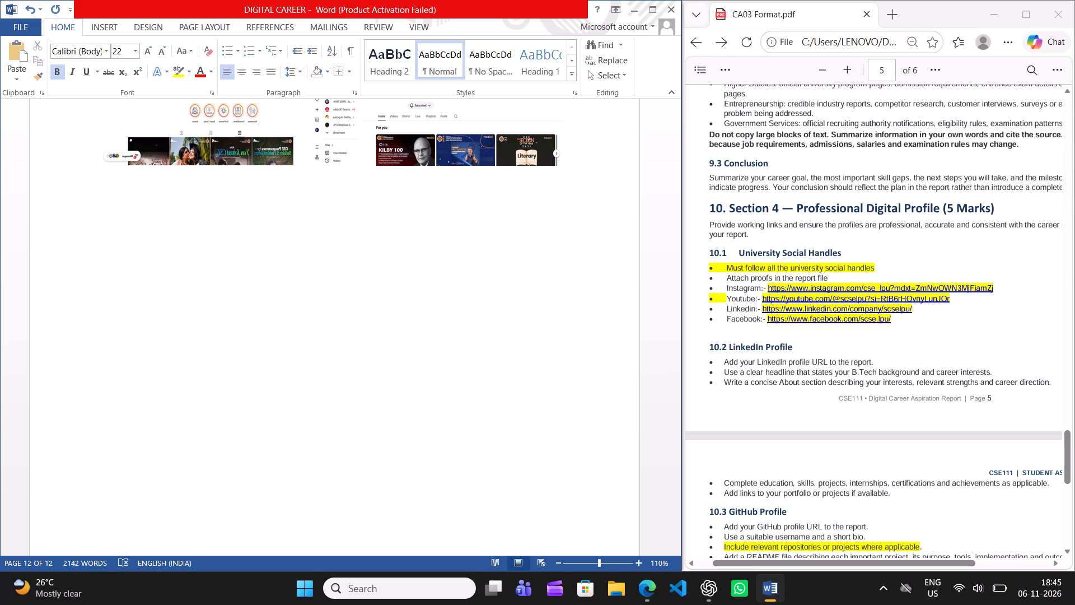
scroll(277, 243, up, 2)
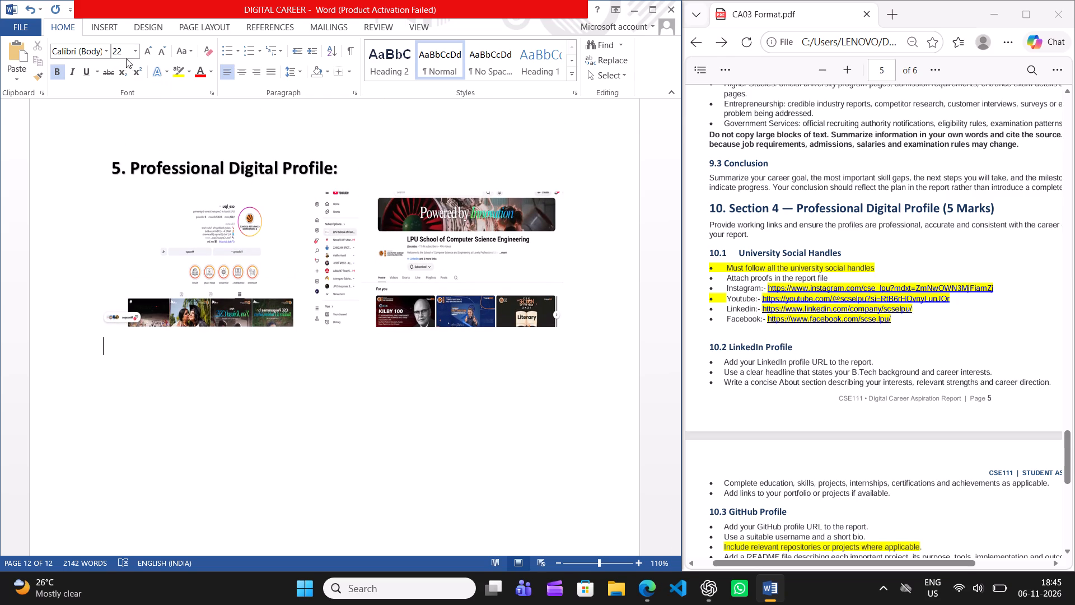
click(114, 22)
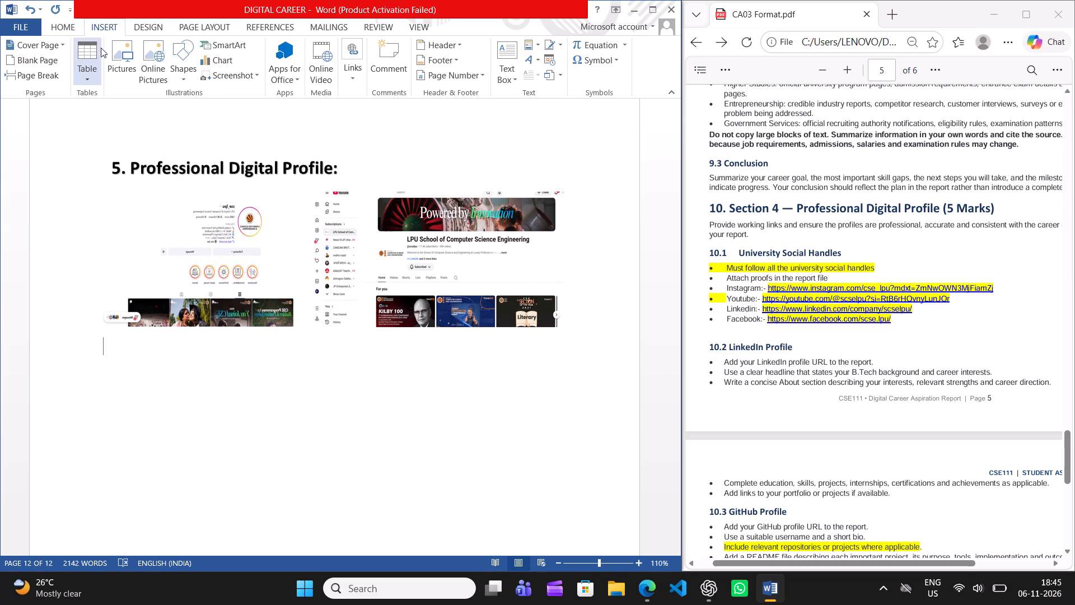
click(110, 54)
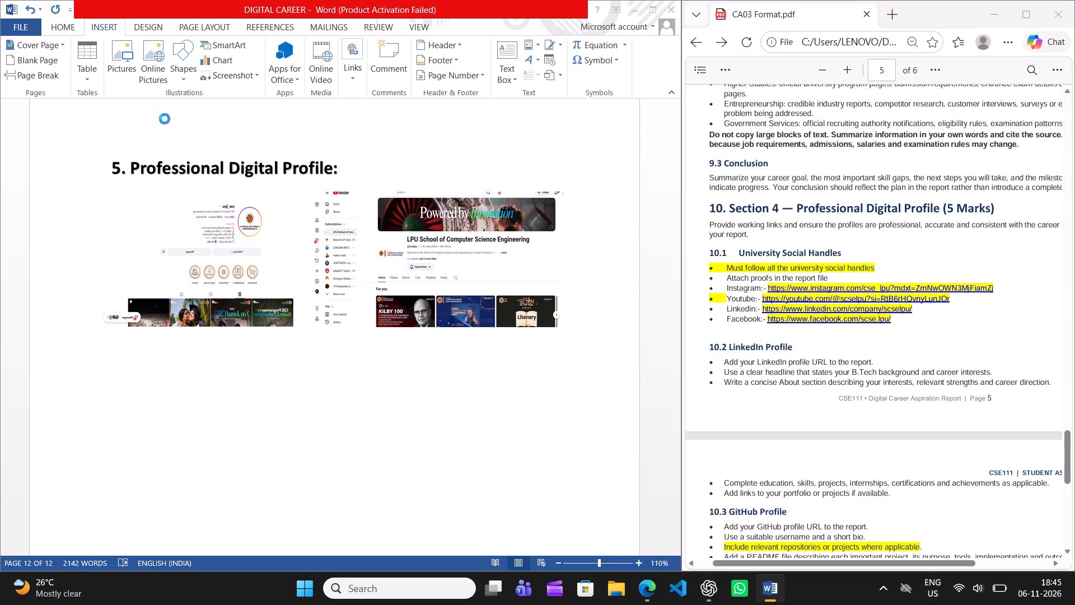
scroll(212, 217, down, 20)
scroll(212, 217, down, 20)
scroll(212, 217, down, 20)
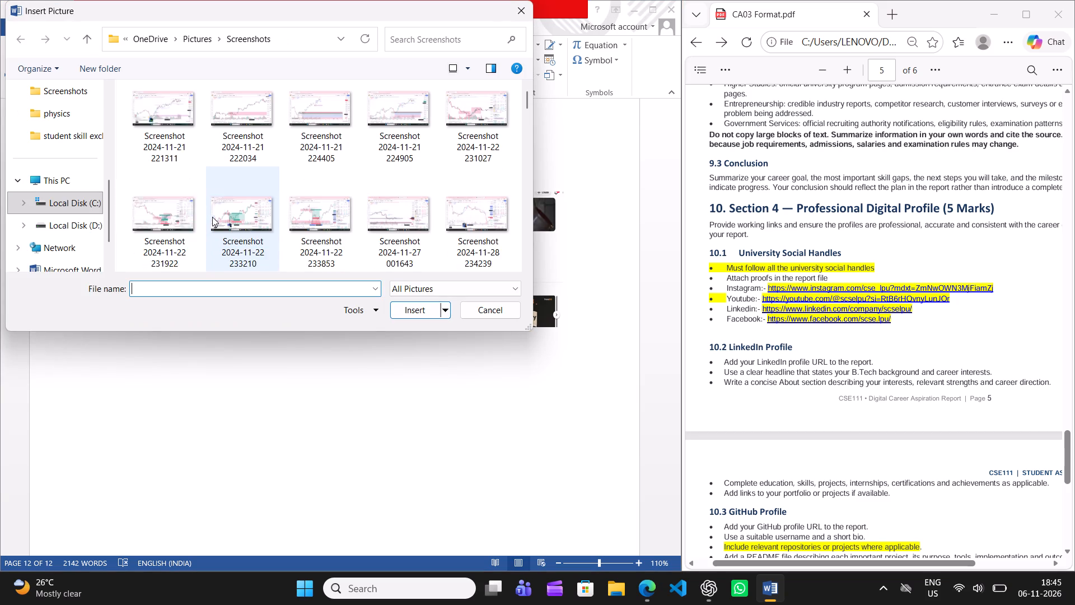
scroll(212, 217, down, 20)
scroll(212, 217, down, 20)
scroll(212, 217, down, 20)
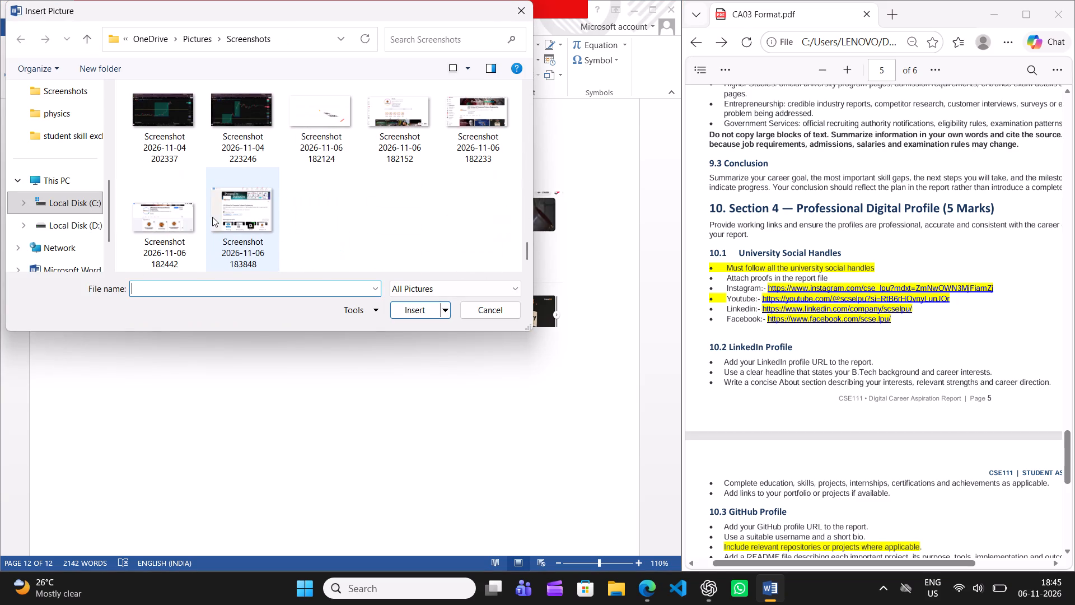
click(153, 218)
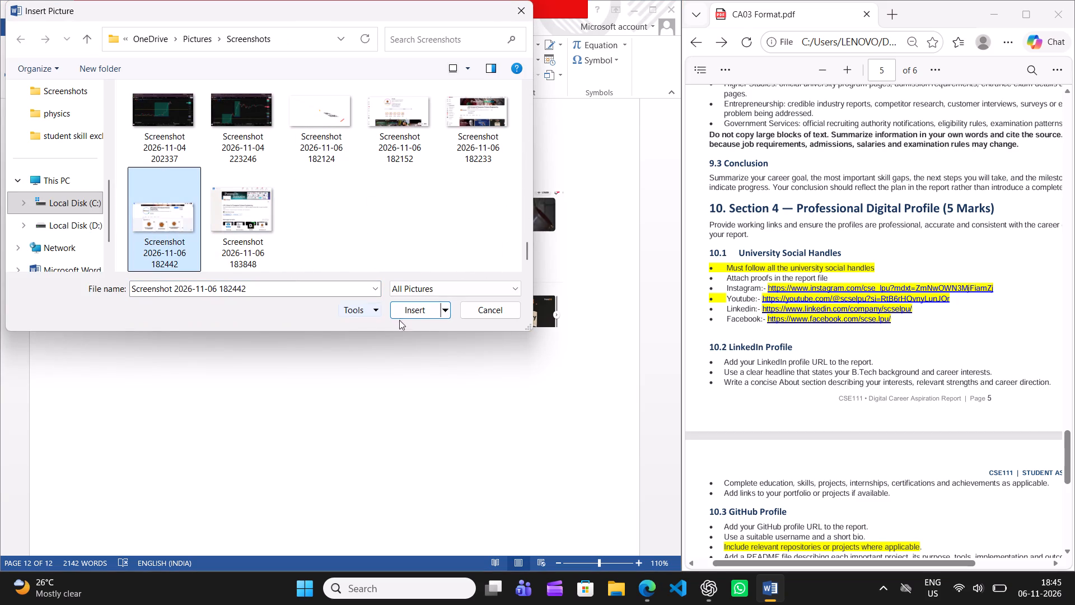
click(419, 314)
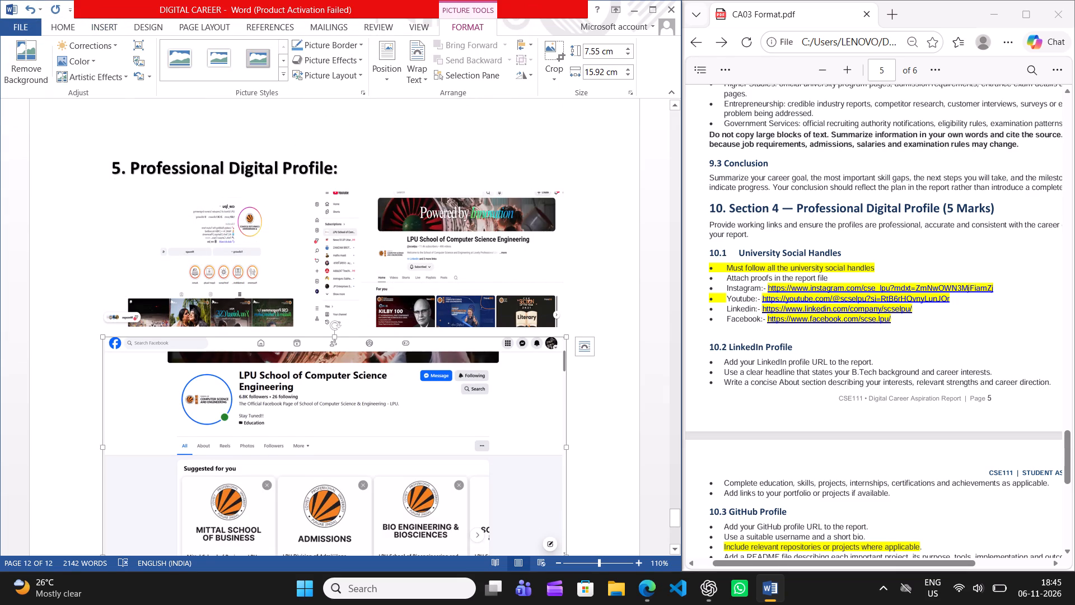
Scale down and narrow the Facebook screenshot to about 5.27 cm high and 7.58 cm wide, leaving space beside it.
scroll(643, 454, down, 1)
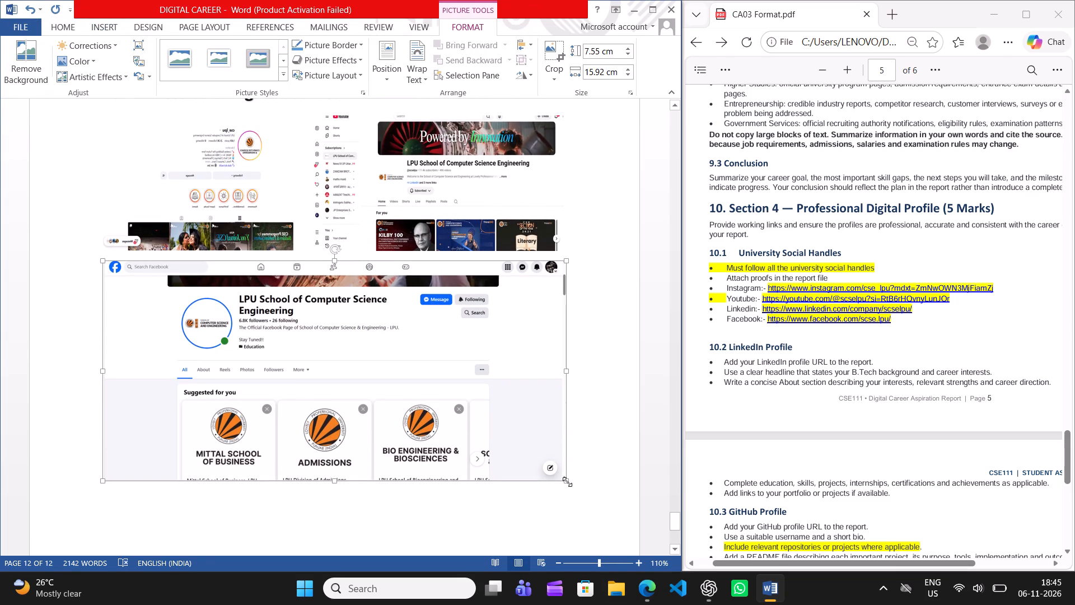
drag(567, 482, 361, 427)
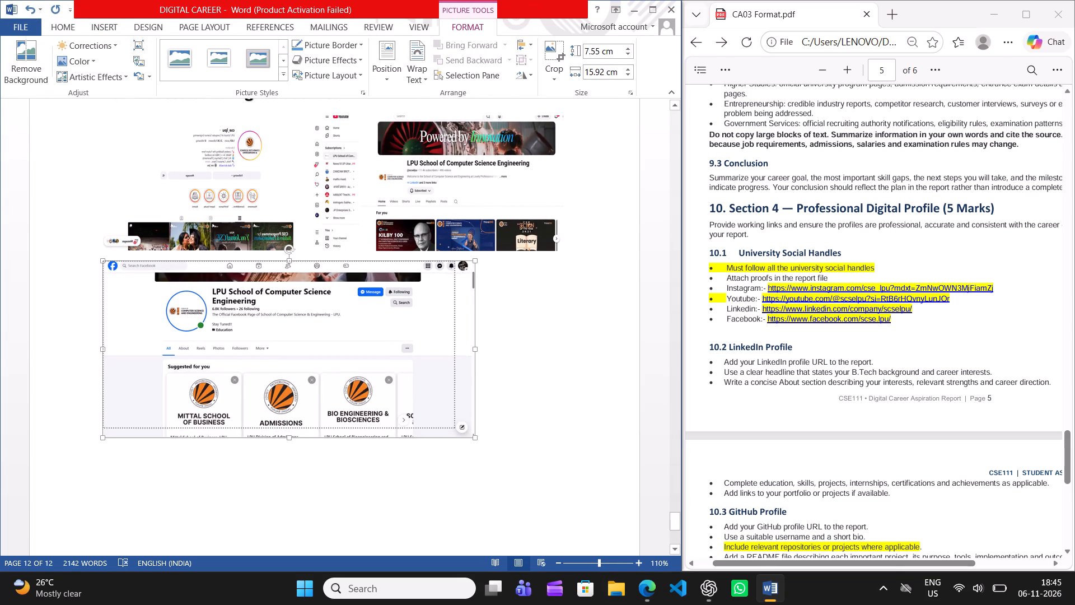
drag(361, 427, 188, 416)
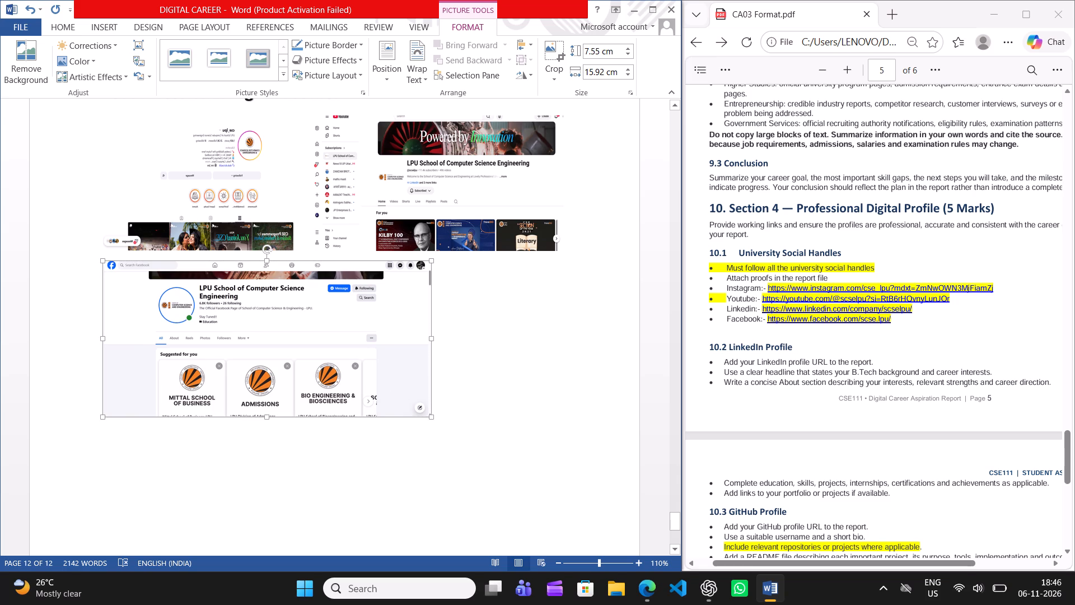
drag(188, 416, 198, 417)
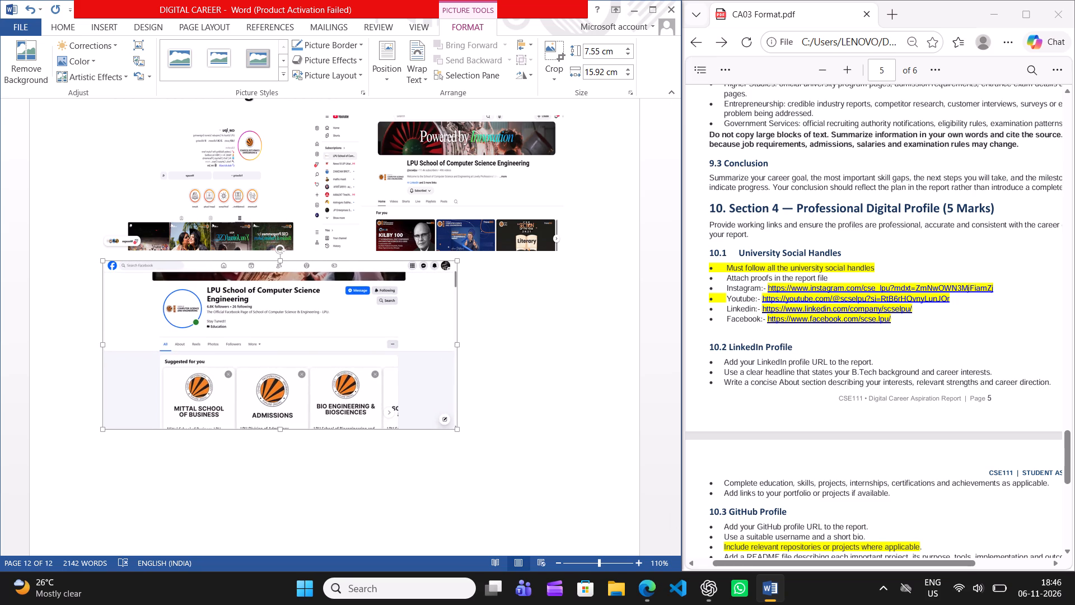
drag(198, 417, 189, 415)
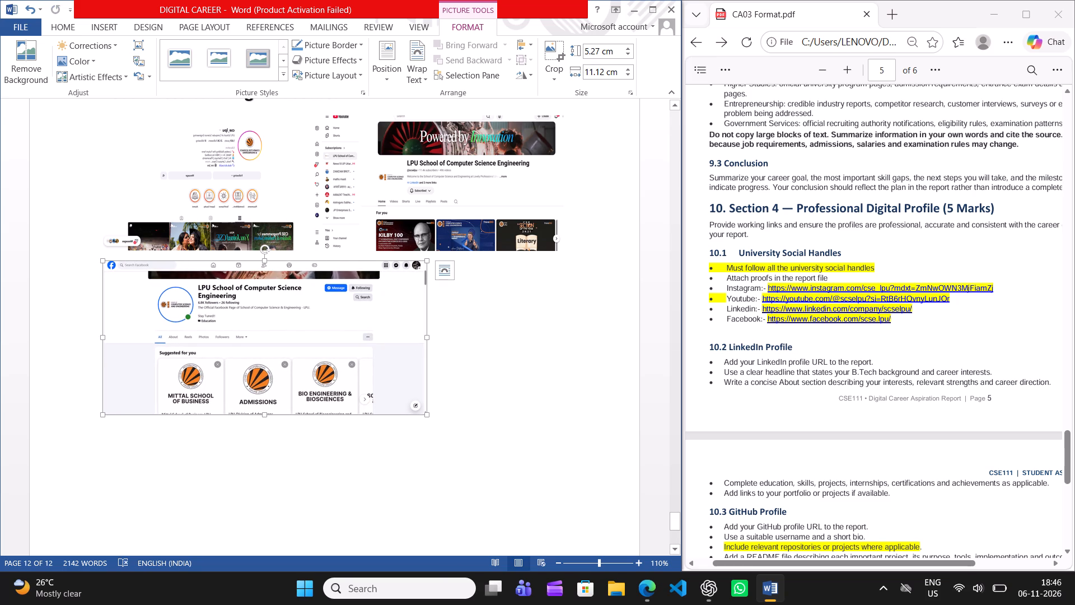
drag(427, 336, 380, 334)
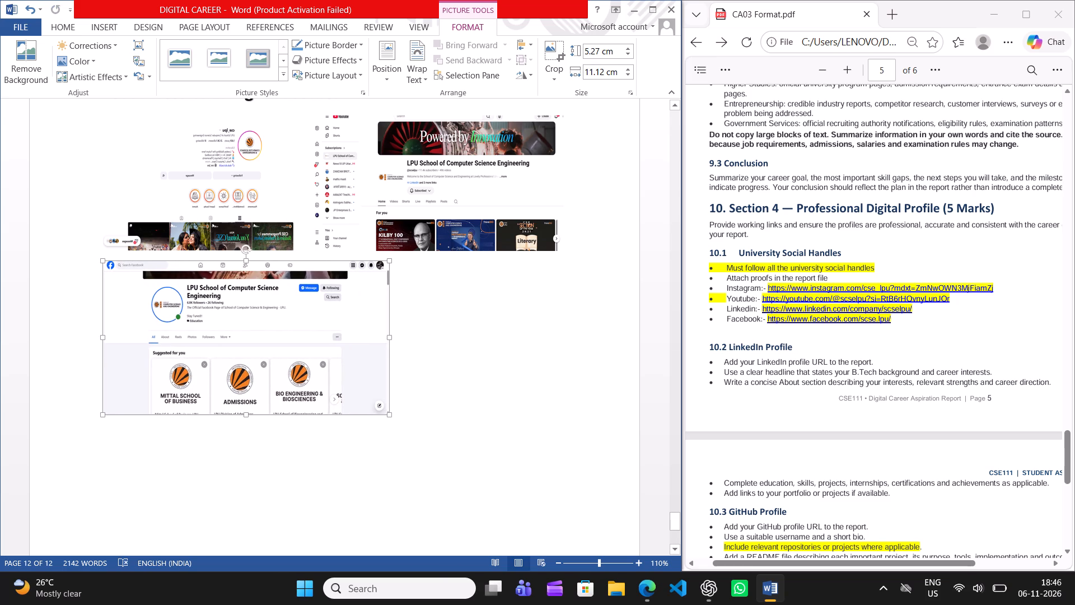
drag(380, 334, 324, 319)
scroll(429, 356, up, 1)
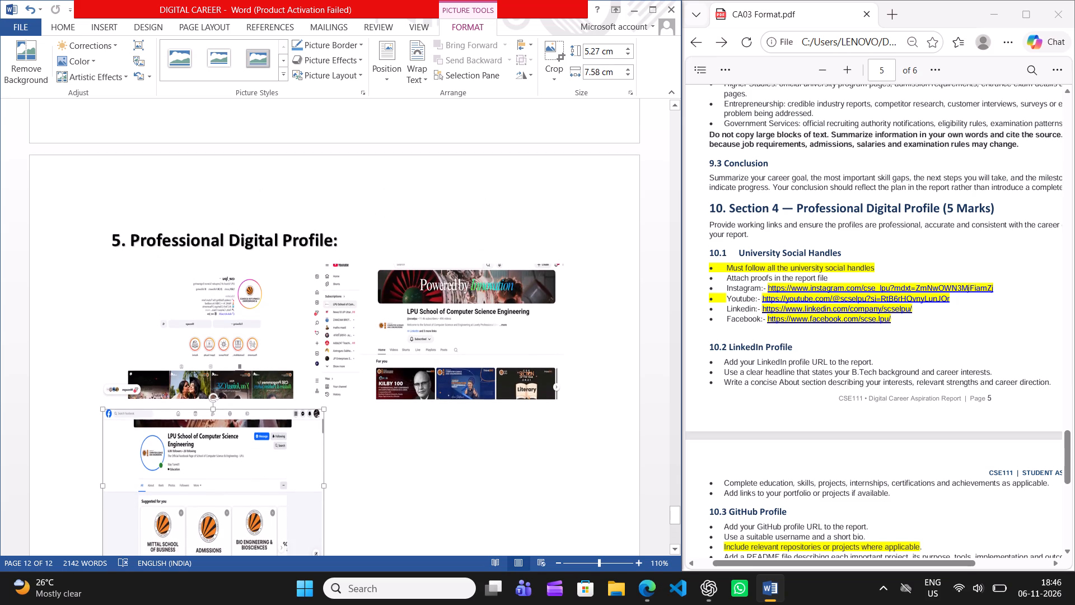
scroll(429, 356, down, 2)
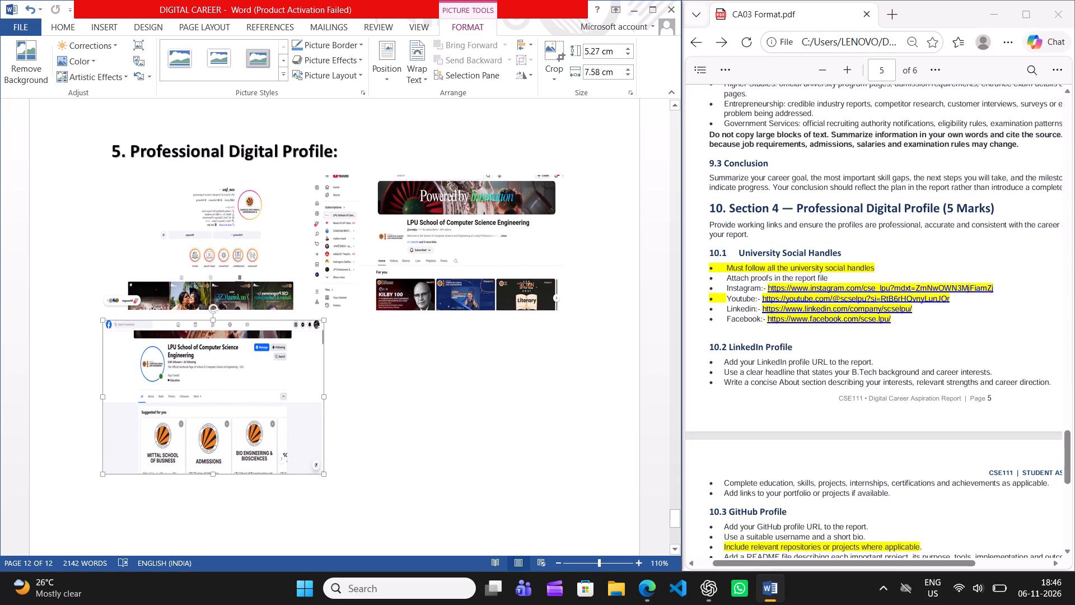
click(440, 404)
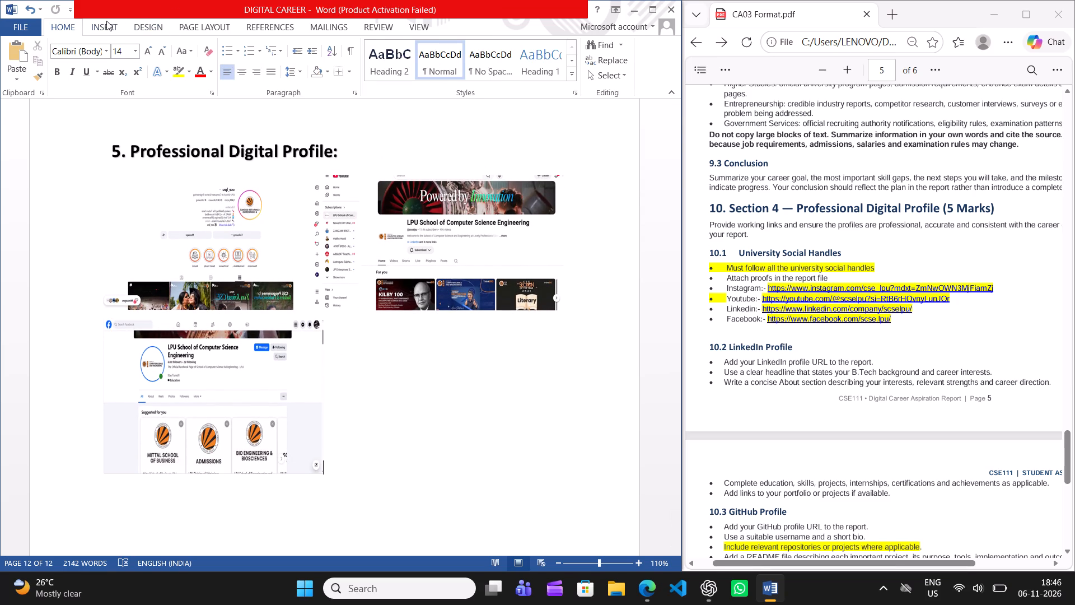
click(106, 21)
click(123, 54)
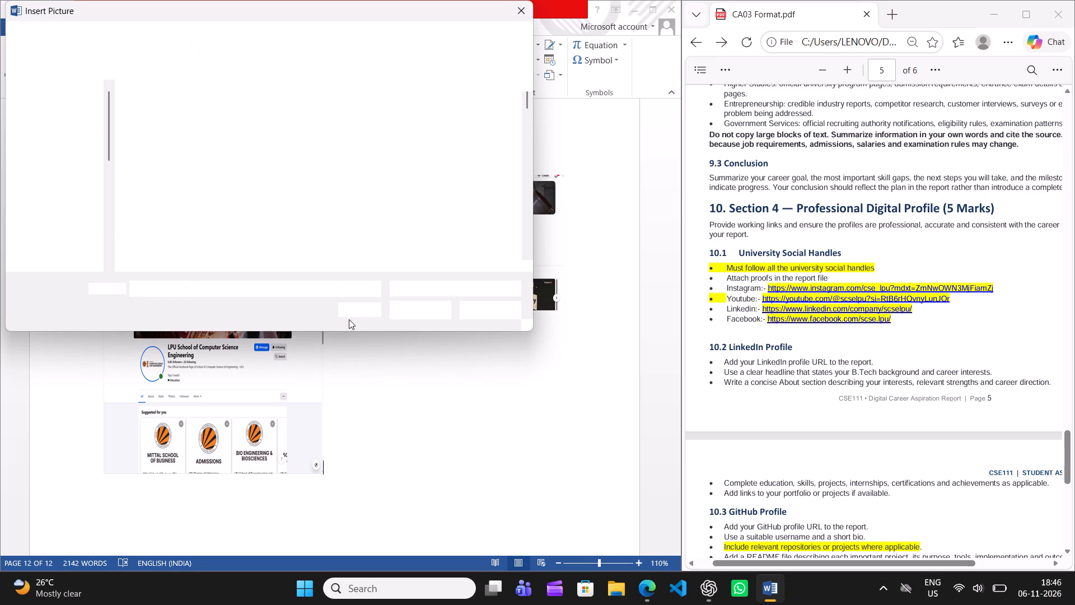
scroll(302, 171, down, 20)
scroll(302, 171, down, 20)
scroll(302, 171, down, 20)
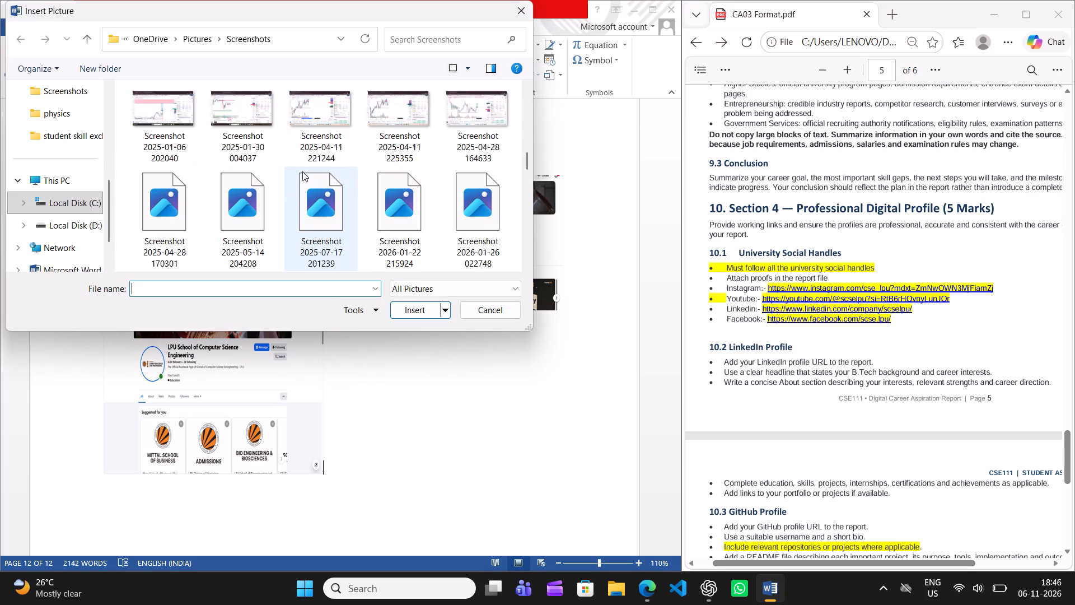
scroll(302, 171, down, 20)
scroll(302, 171, down, 20)
scroll(302, 171, down, 20)
scroll(302, 171, down, 6)
click(255, 231)
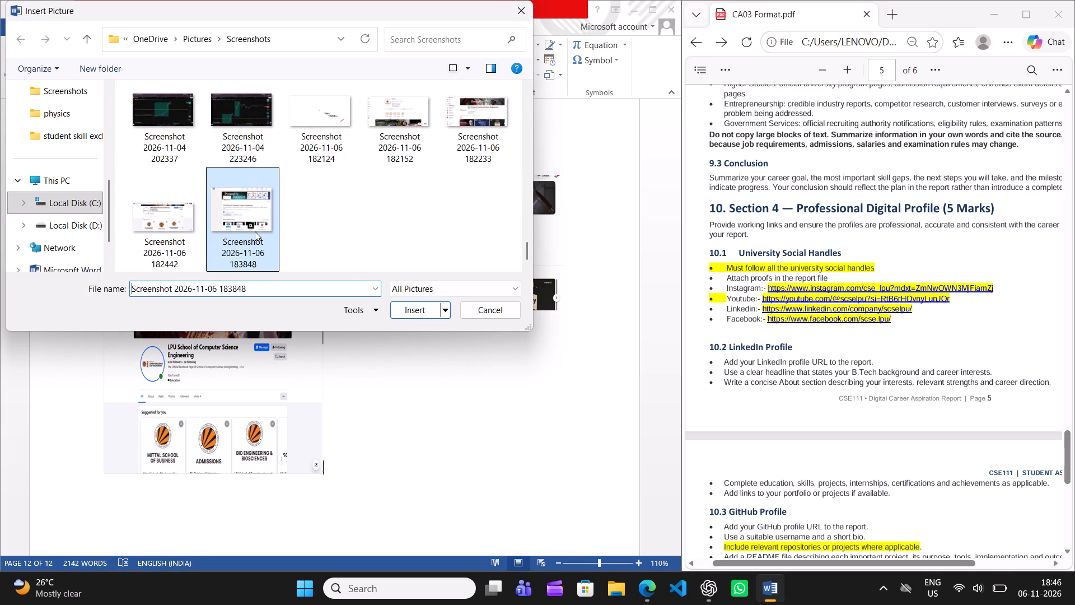
click(428, 308)
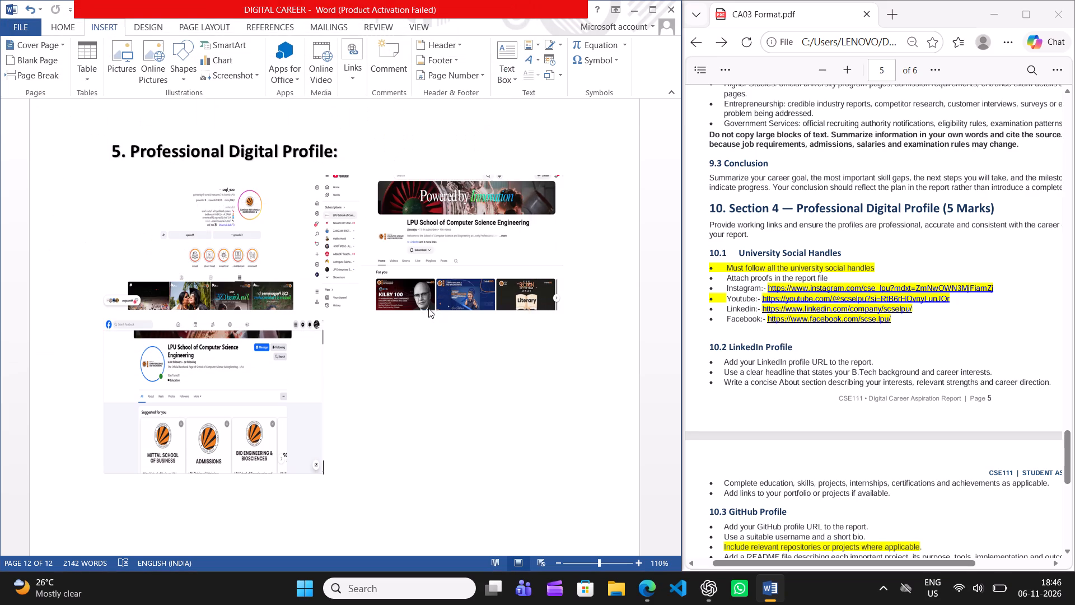
Scale down and narrow the LinkedIn screenshot to about 6.53 cm high and 8.16 cm wide, fitting it beside the Facebook screenshot.
scroll(427, 472, down, 1)
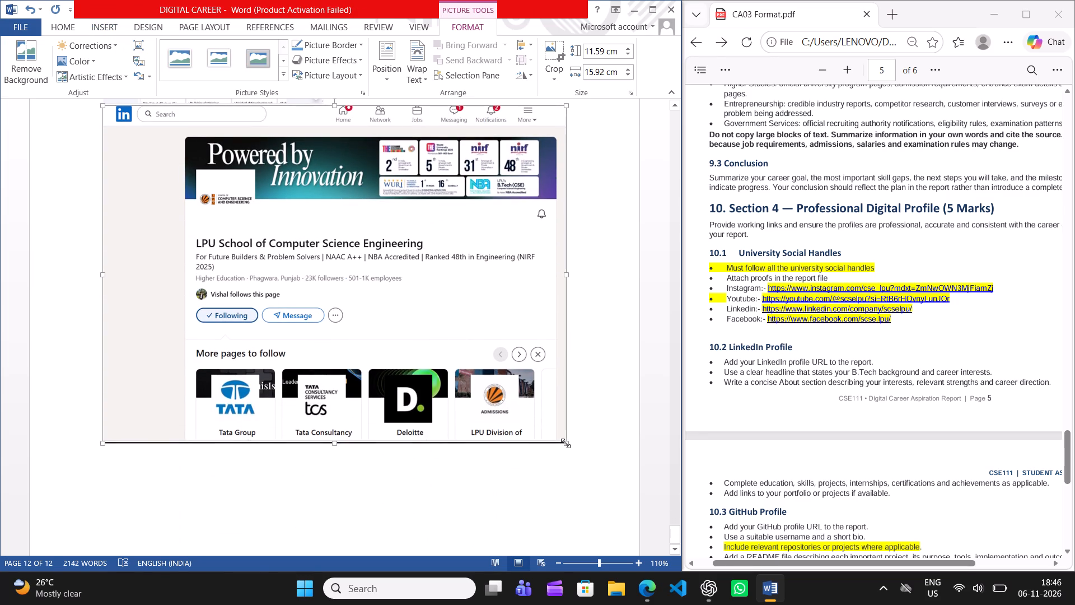
drag(567, 443, 387, 304)
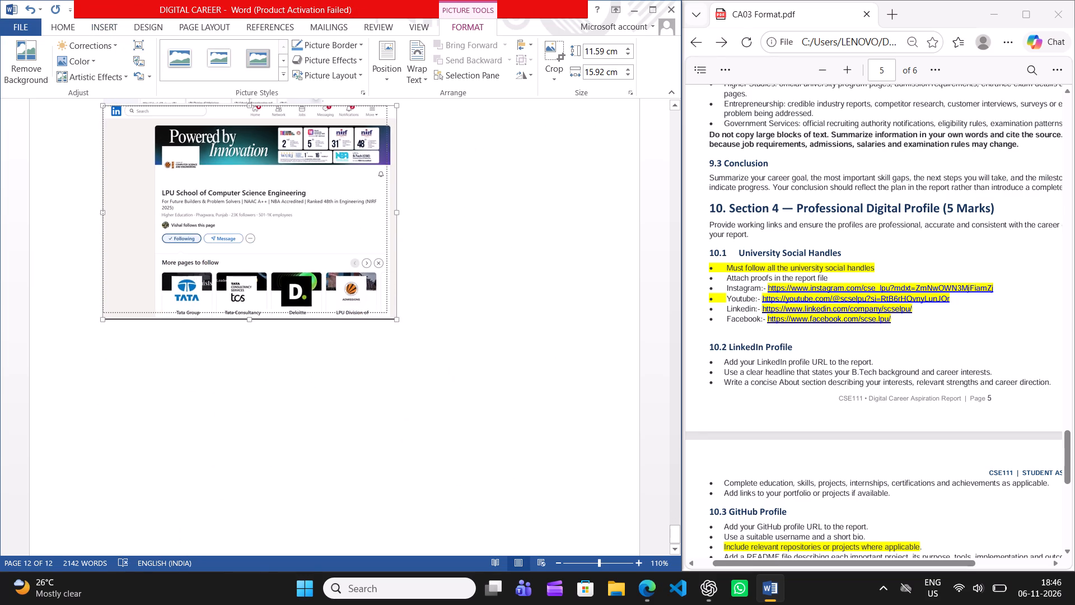
drag(387, 304, 364, 285)
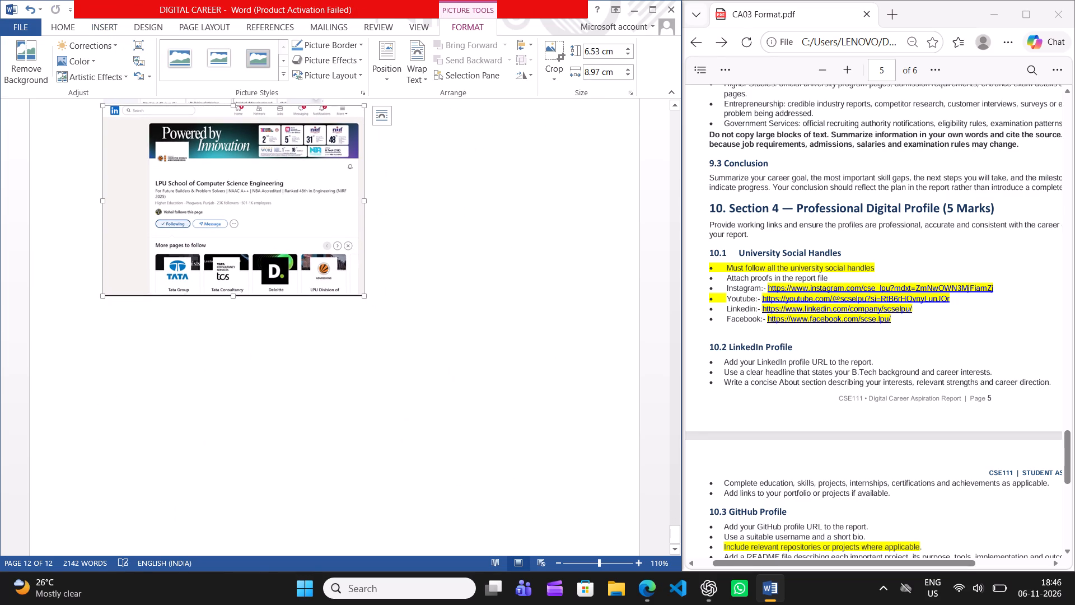
scroll(468, 288, up, 2)
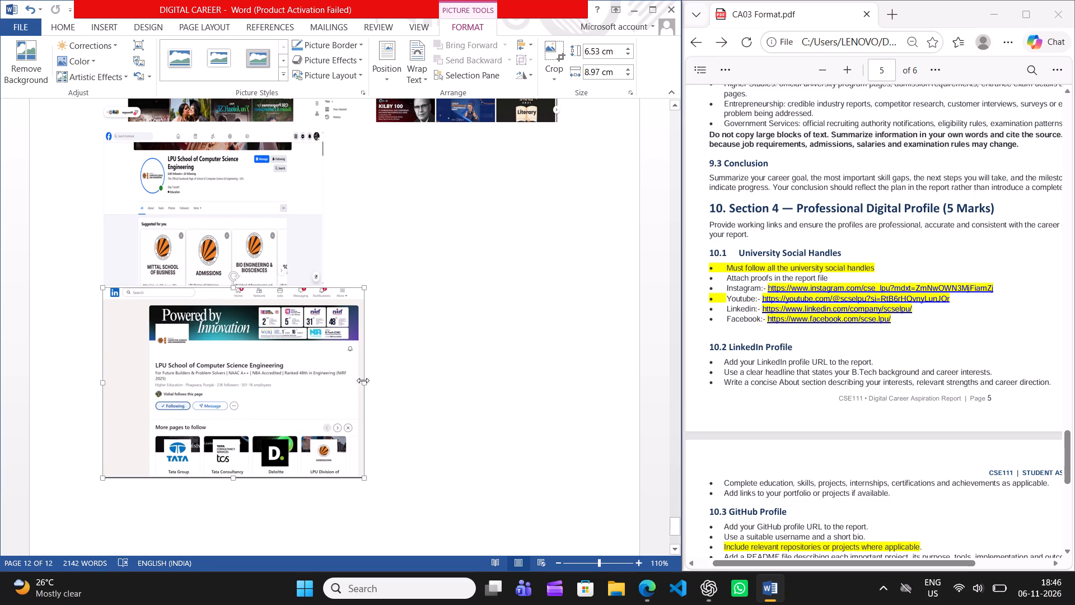
drag(365, 383, 348, 374)
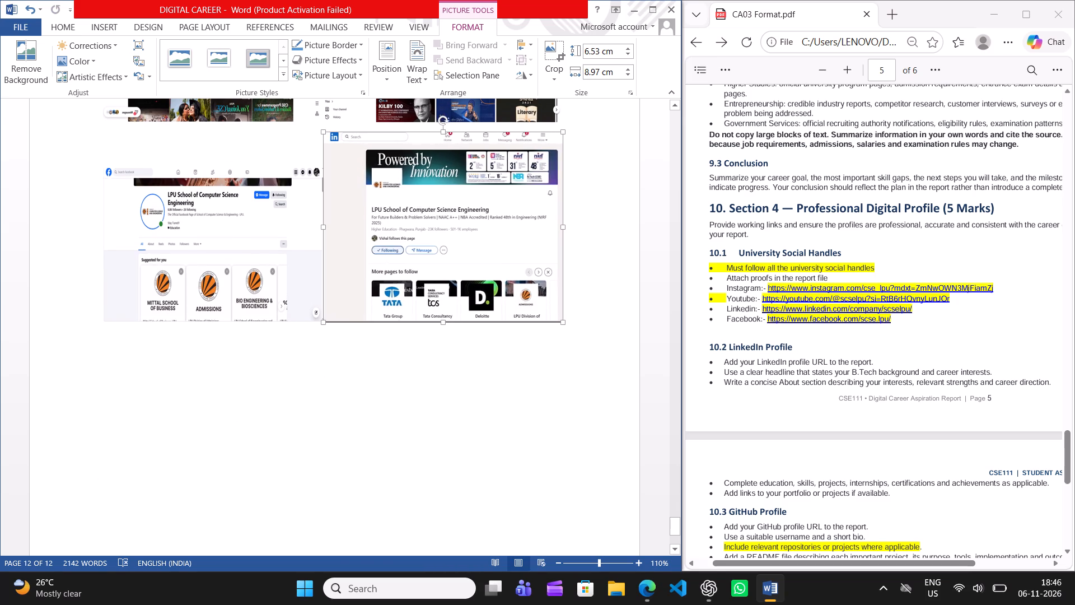
drag(348, 374, 340, 378)
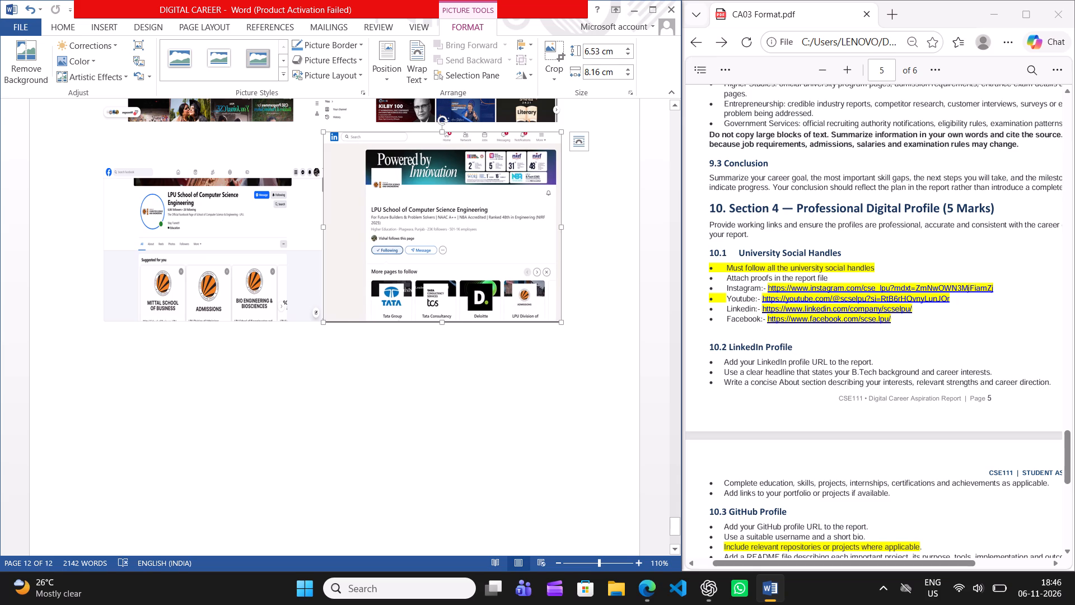
click(504, 420)
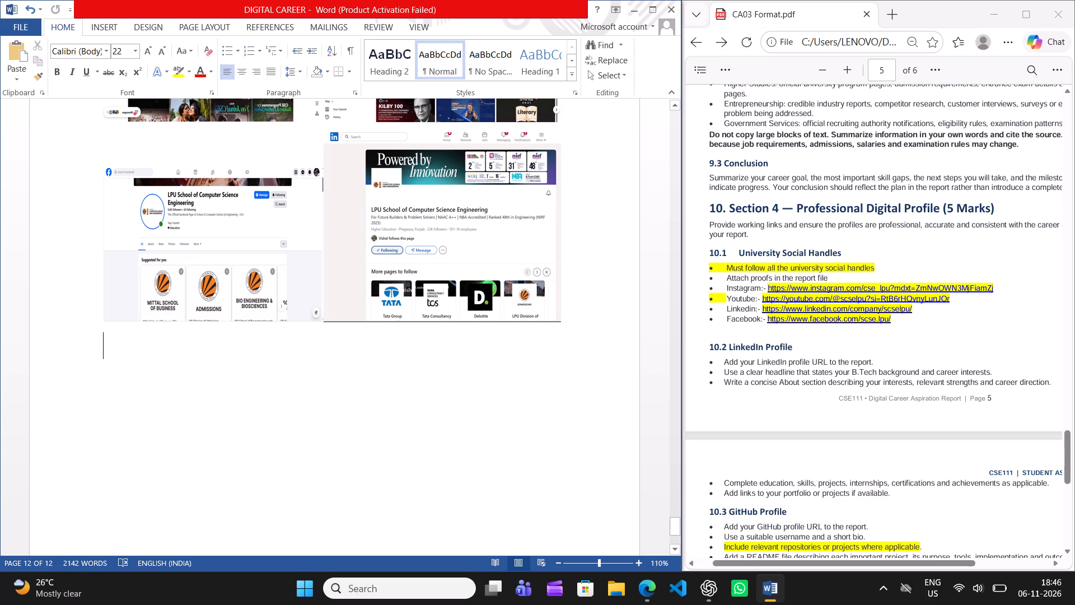
Enlarge the Facebook screenshot proportionally from its upper corner to bring its height closer to the LinkedIn screenshot's.
click(138, 147)
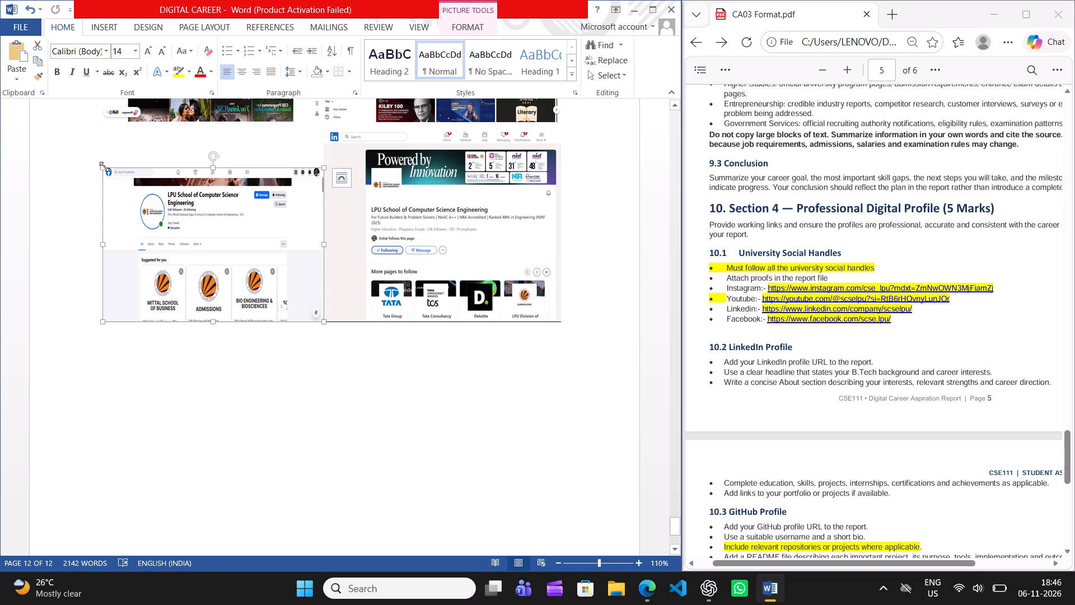
drag(104, 167, 101, 148)
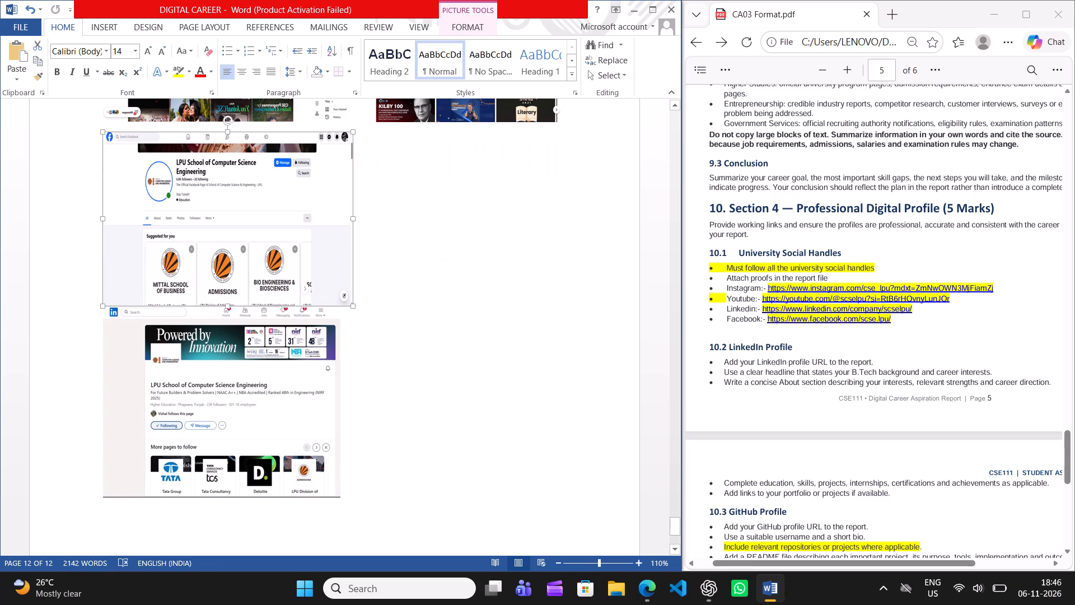
Shrink the Facebook screenshot proportionally just enough for the LinkedIn screenshot to fit beside it on the same line.
drag(101, 148, 100, 162)
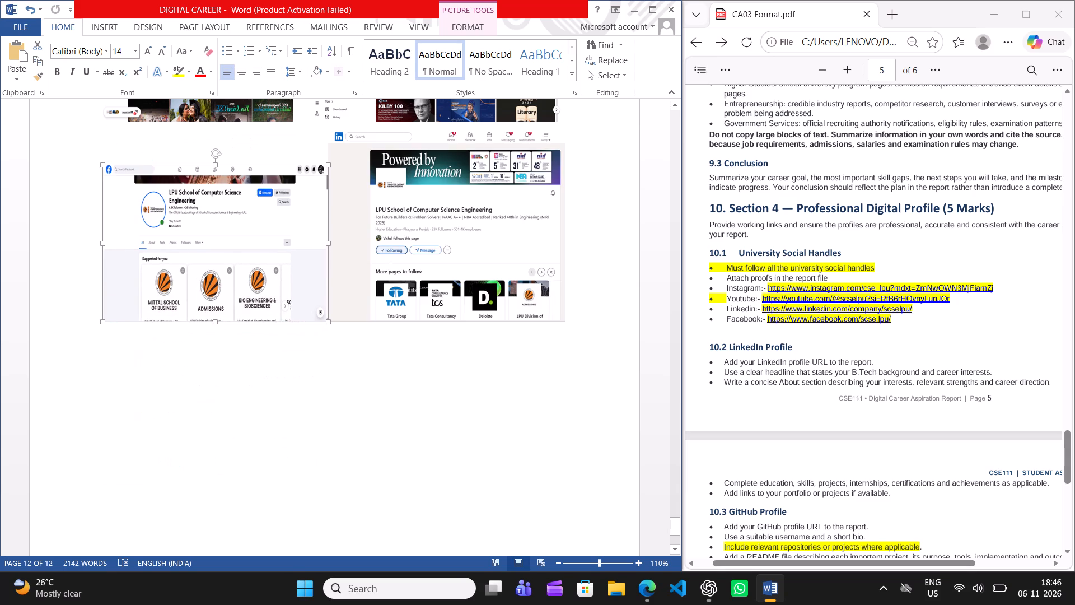
drag(100, 162, 99, 167)
click(233, 431)
scroll(233, 431, up, 4)
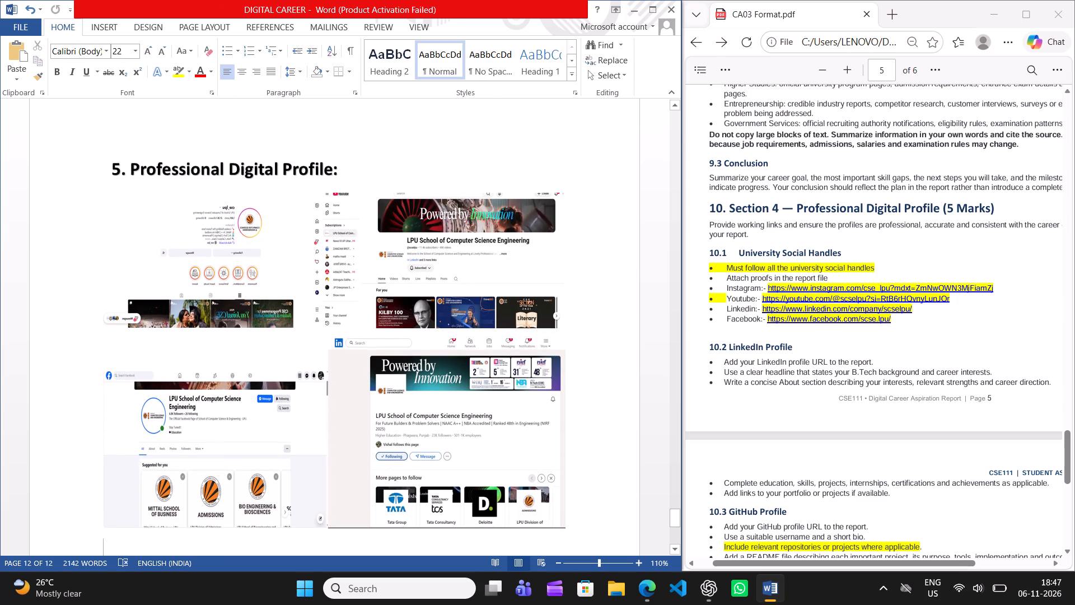
Stretch the Facebook screenshot's height slightly to bring it closer to the LinkedIn screenshot's height, keeping its width.
click(172, 342)
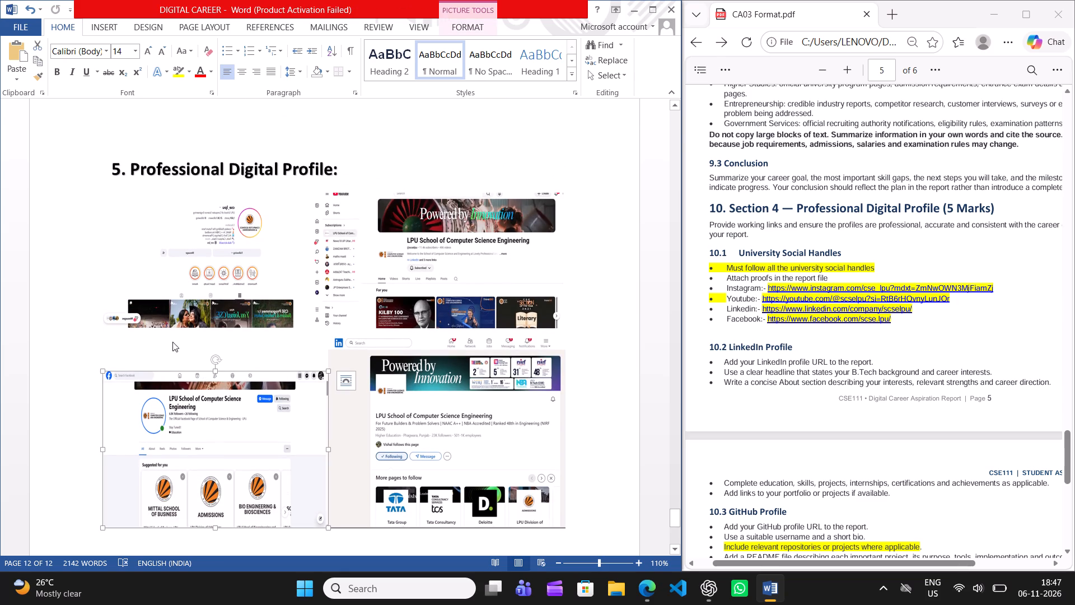
drag(214, 372, 215, 350)
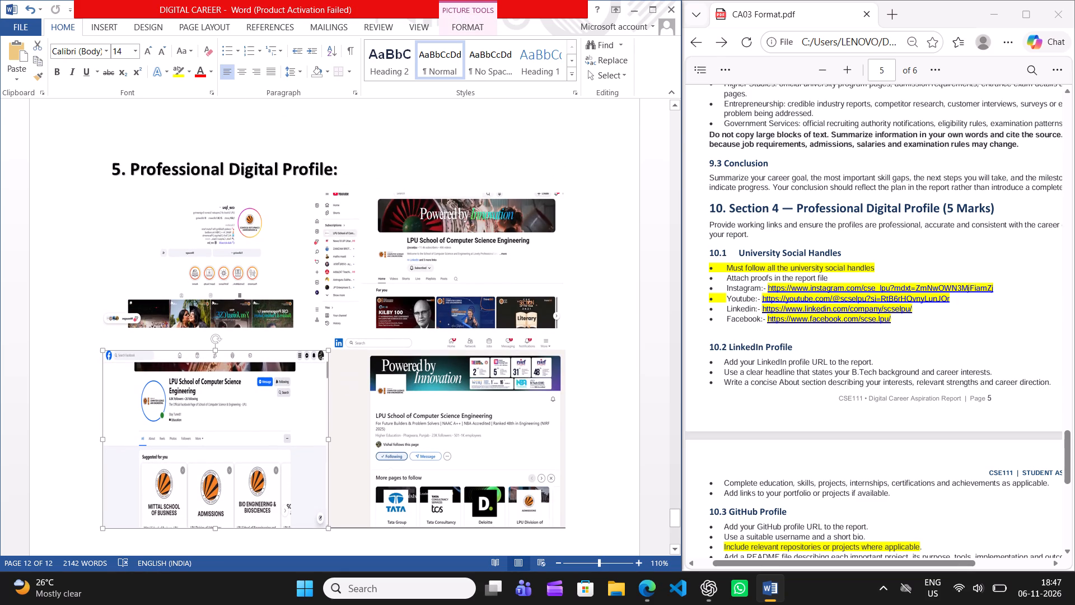
click(589, 410)
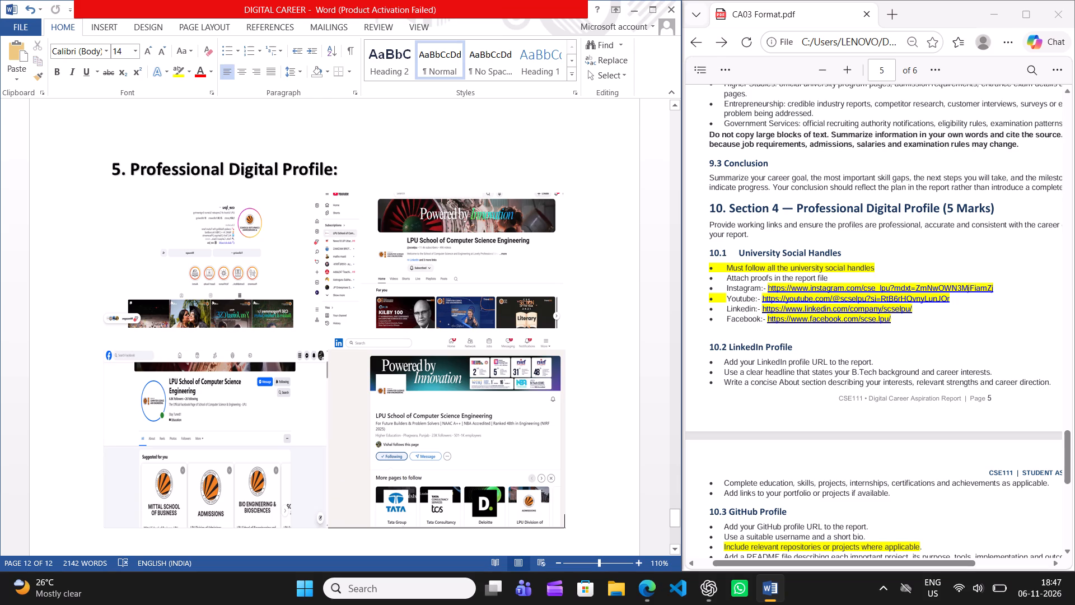
Review the report's sections 4 and 5, and read the format guide's LinkedIn, GitHub, profile link table and formatting requirements.
scroll(589, 410, down, 4)
scroll(589, 410, up, 5)
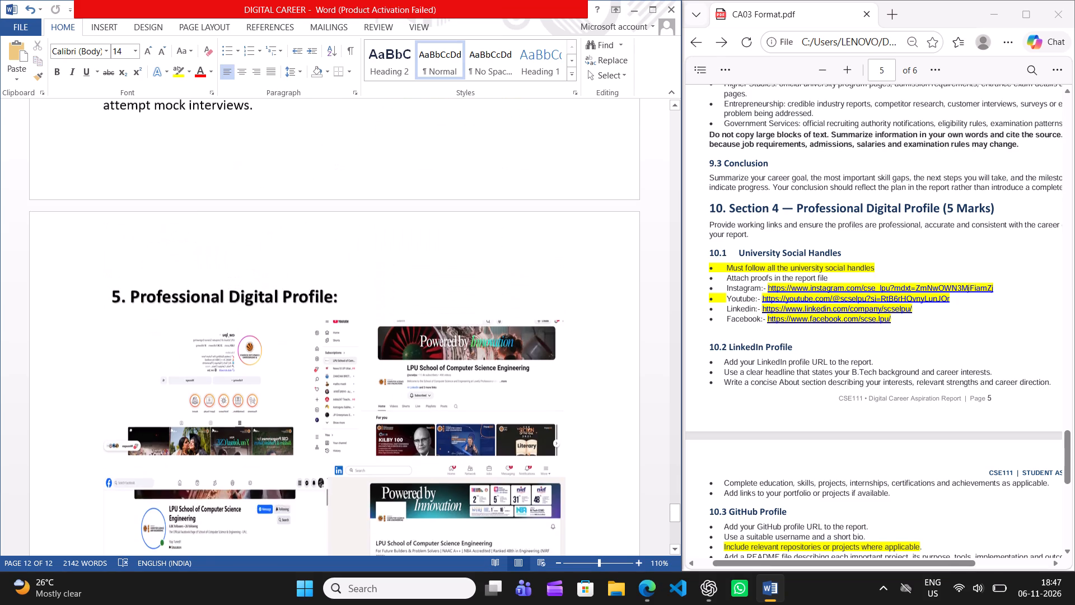
scroll(589, 410, up, 20)
scroll(589, 410, up, 2)
scroll(432, 324, down, 6)
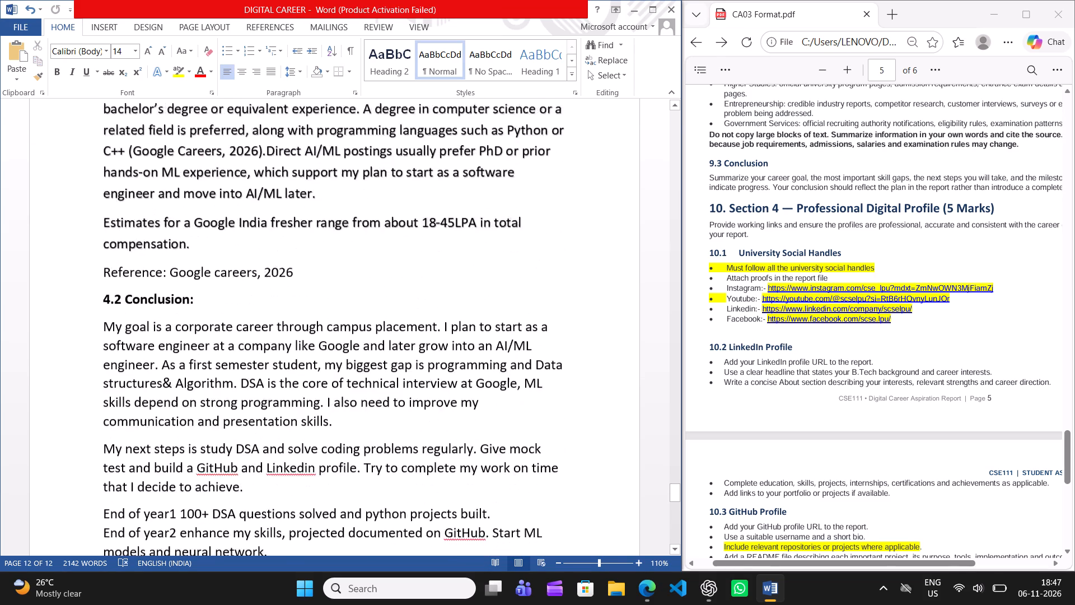
scroll(432, 324, down, 16)
scroll(306, 256, up, 2)
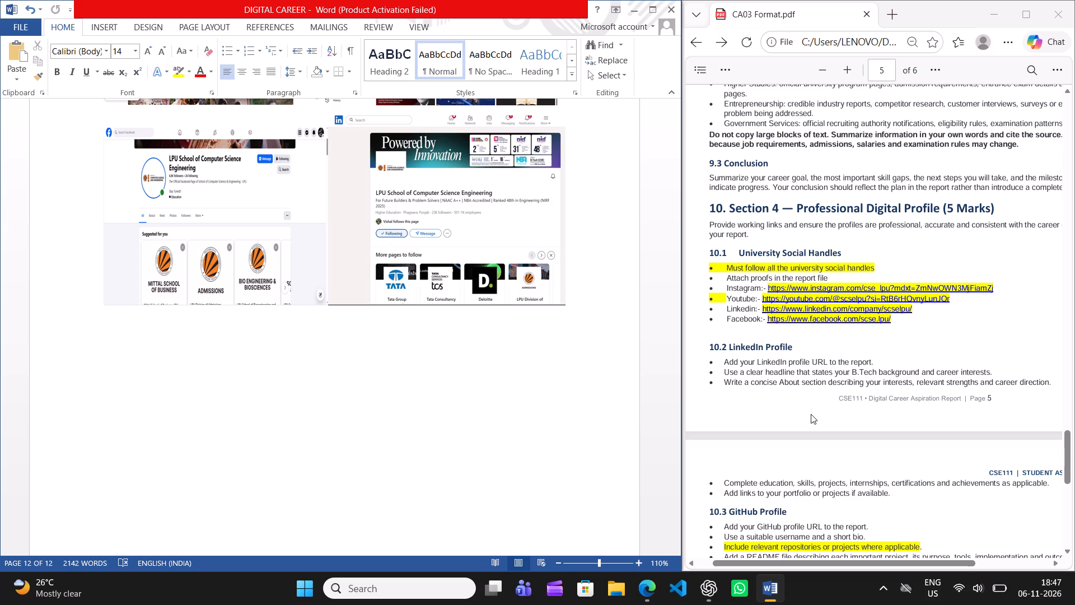
scroll(811, 414, down, 1)
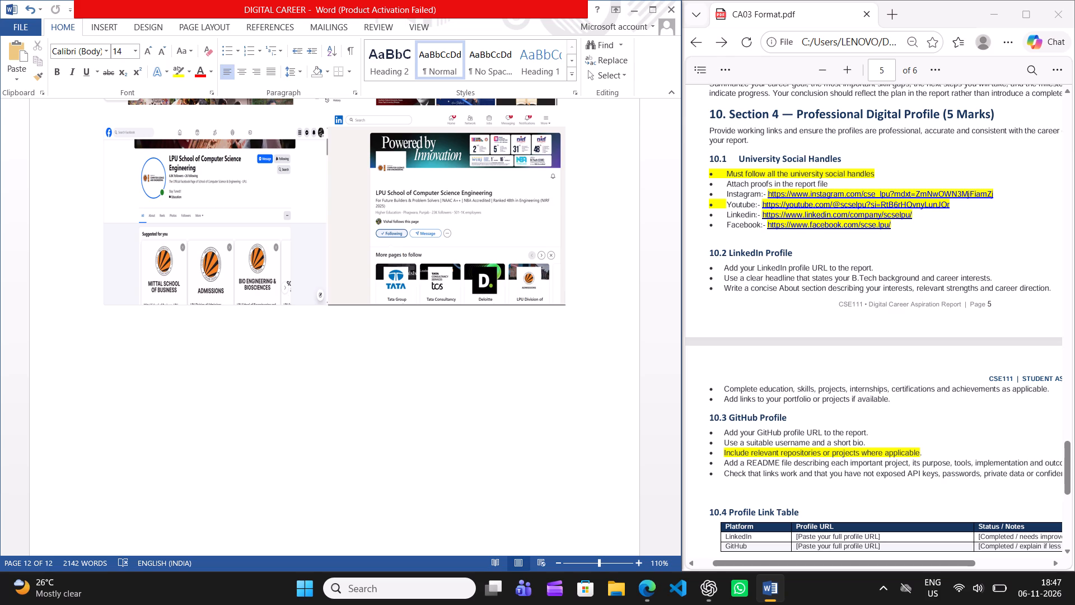
scroll(842, 403, down, 1)
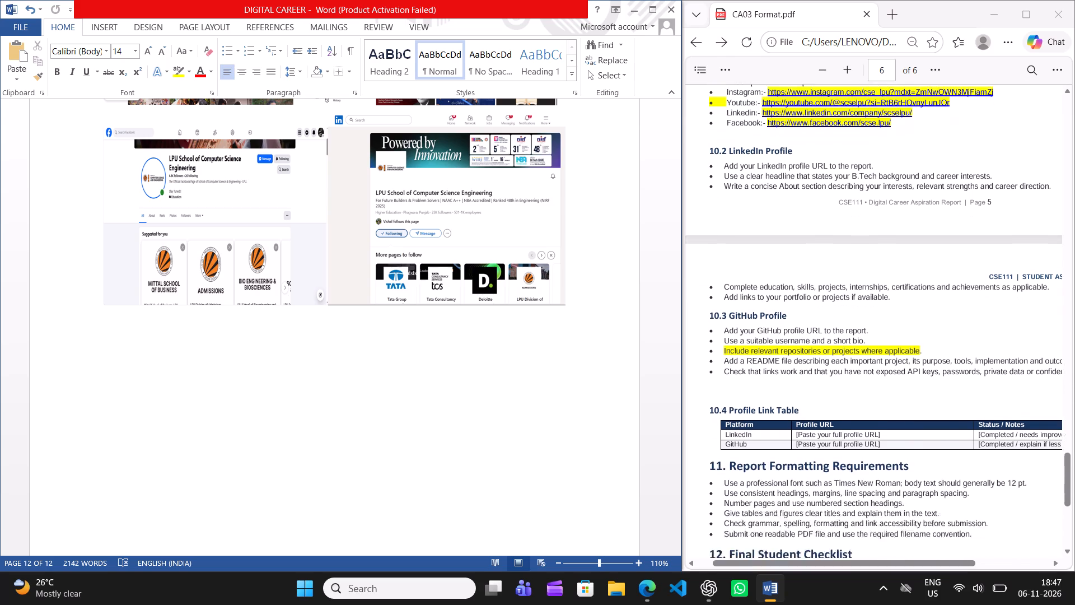
scroll(842, 403, down, 1)
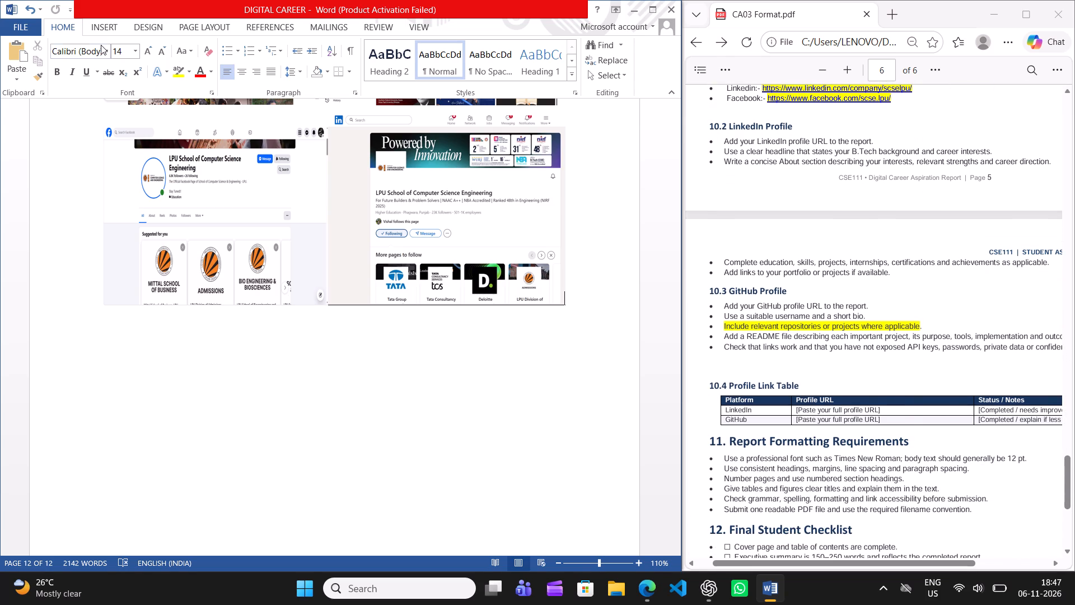
Insert a table of three columns and three rows on the empty line below the Facebook and LinkedIn screenshots.
click(109, 29)
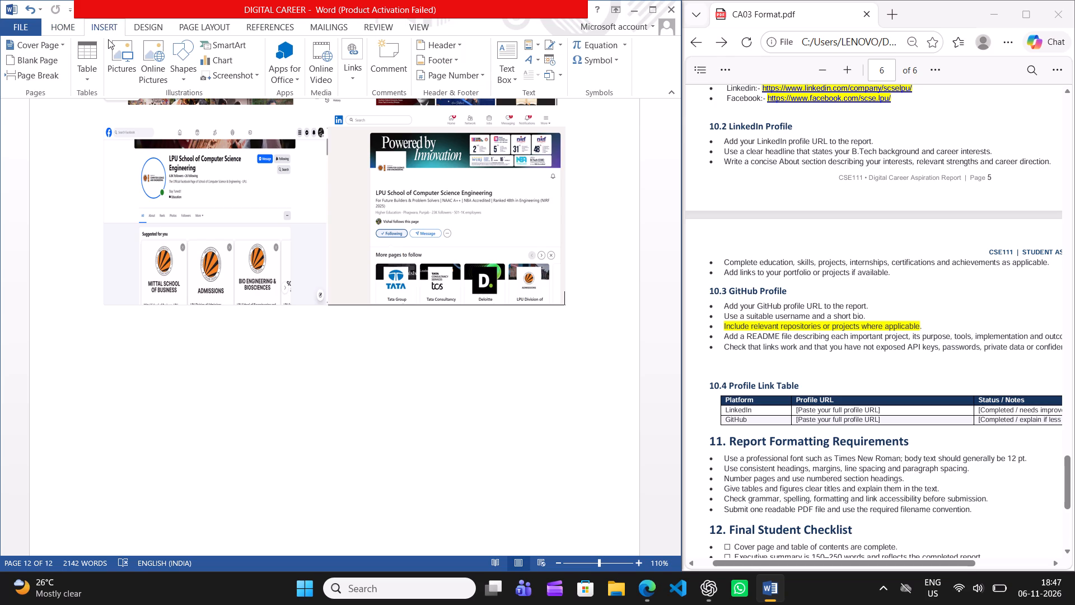
click(84, 59)
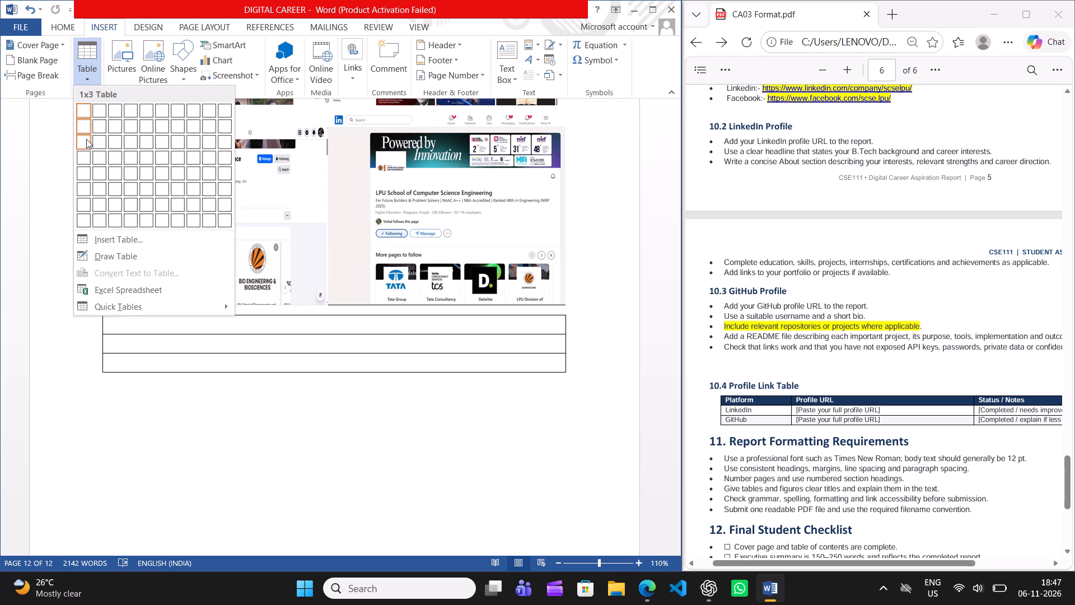
click(115, 144)
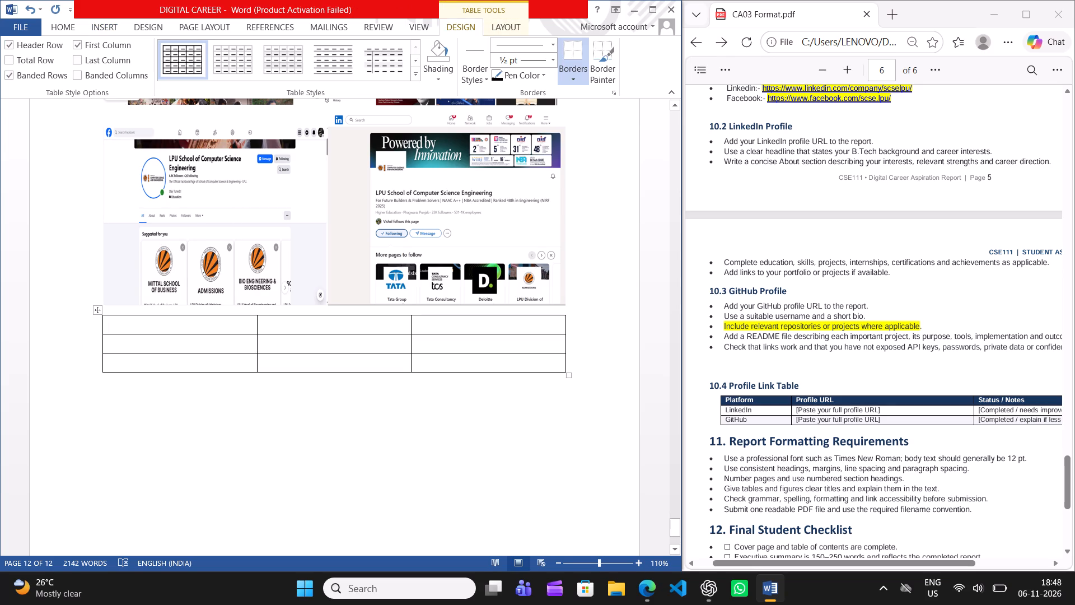
Enter "P" in the new table's first cell and apply the solid black preset text effect to the whole table.
click(66, 28)
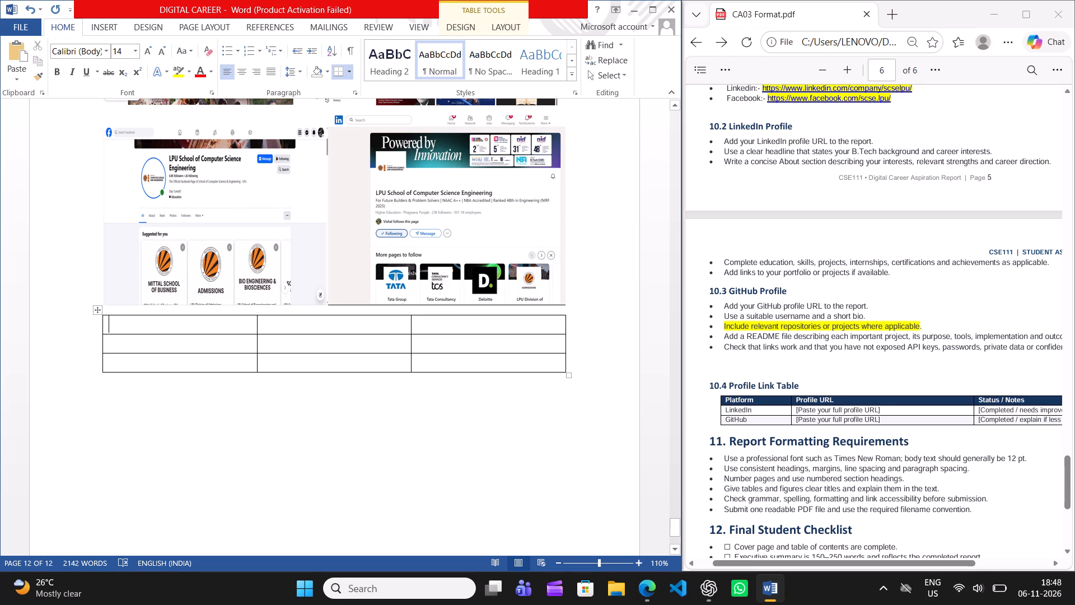
key(shift+p)
drag(562, 367, 97, 318)
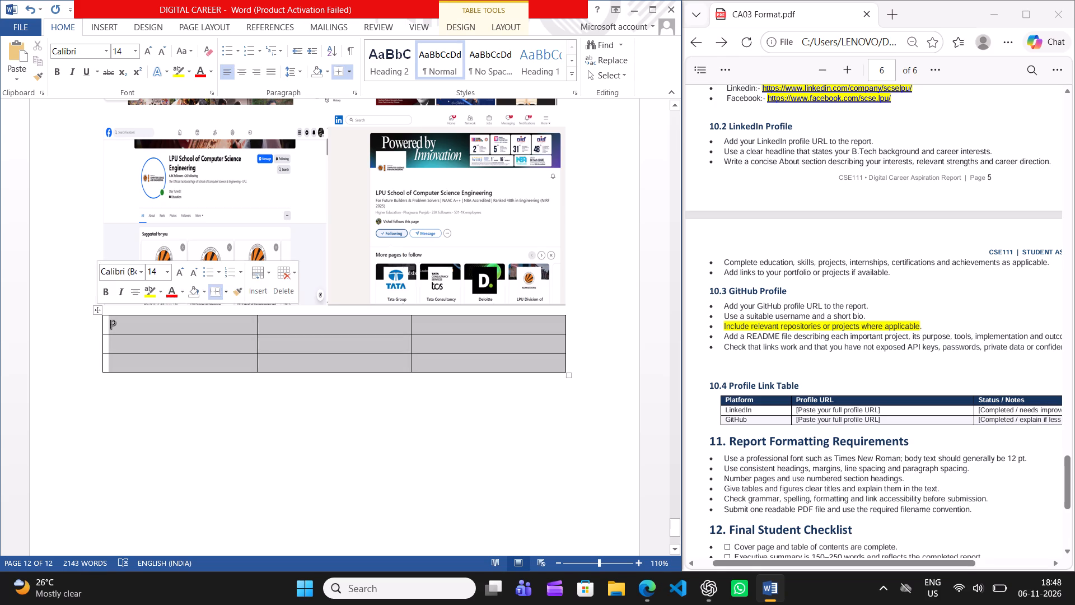
click(160, 73)
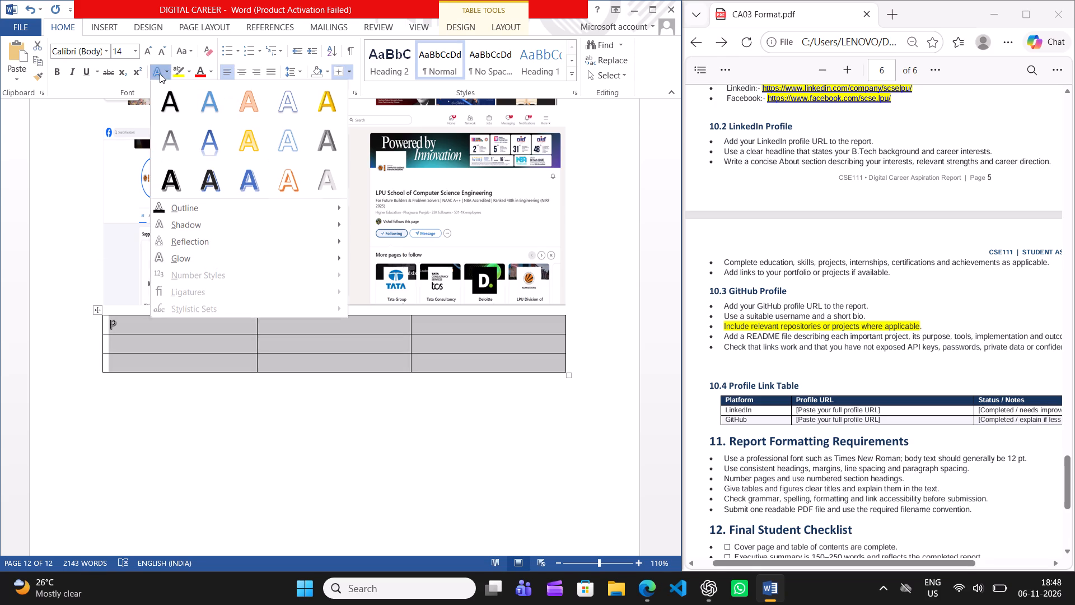
click(169, 90)
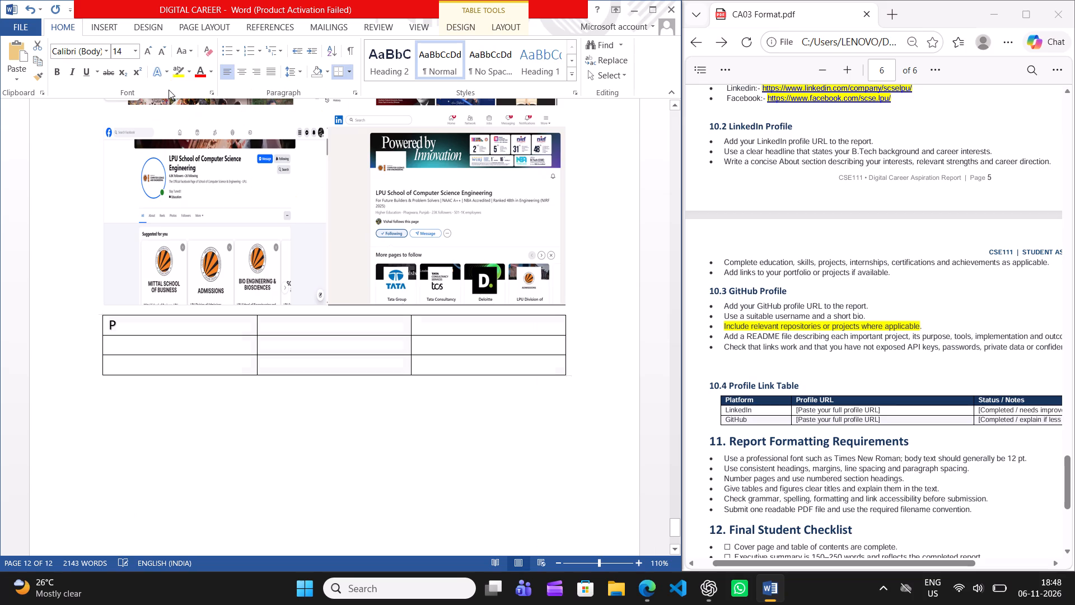
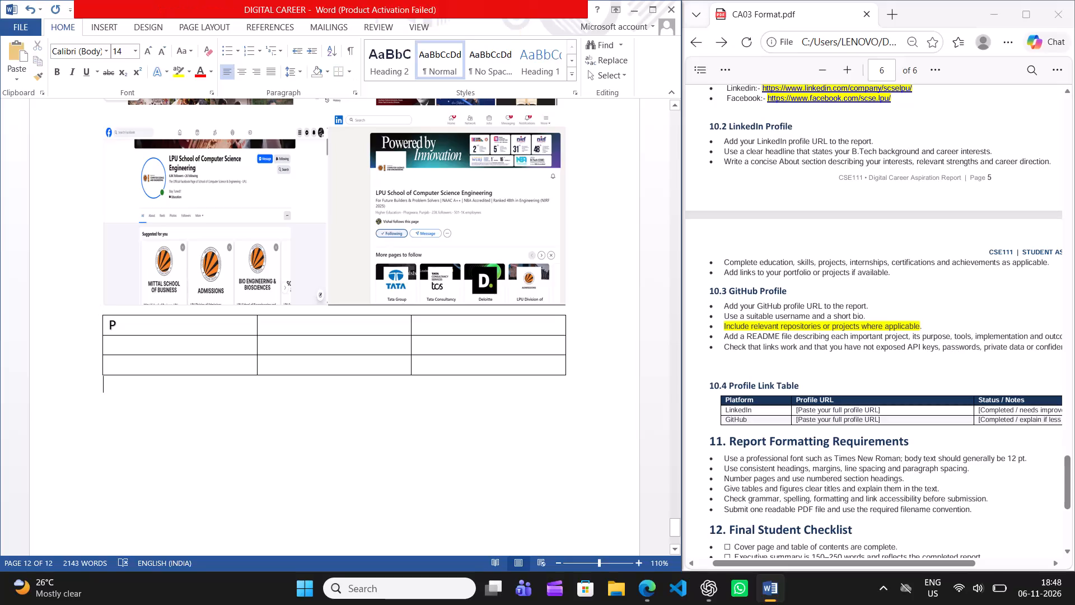
Complete the header in the new table's first cell as "Platform".
click(158, 324)
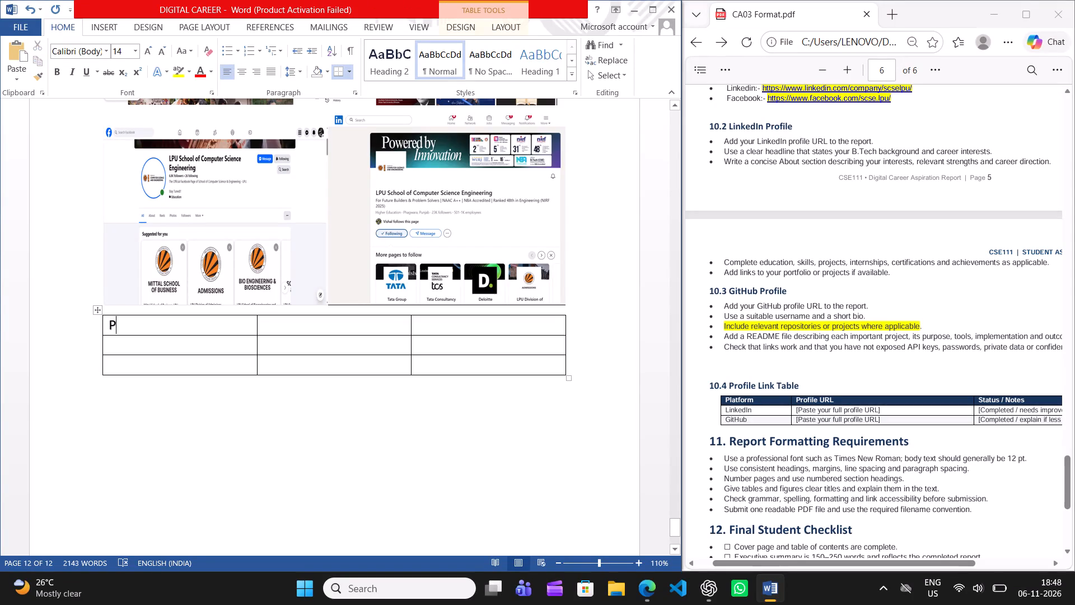
text(ls)
key(BackSpace)
key(a)
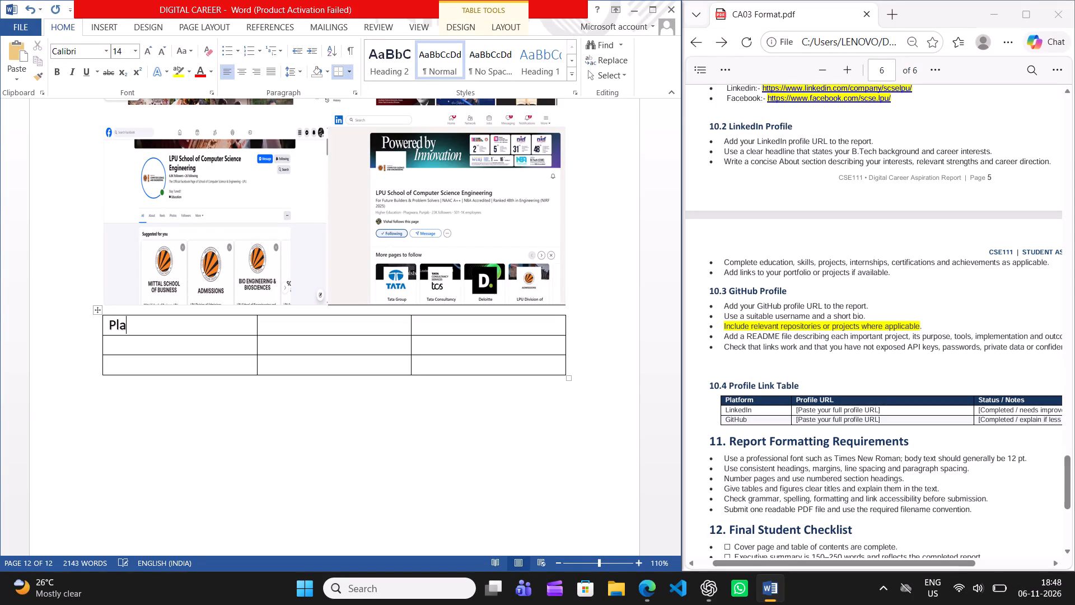
text(tform)
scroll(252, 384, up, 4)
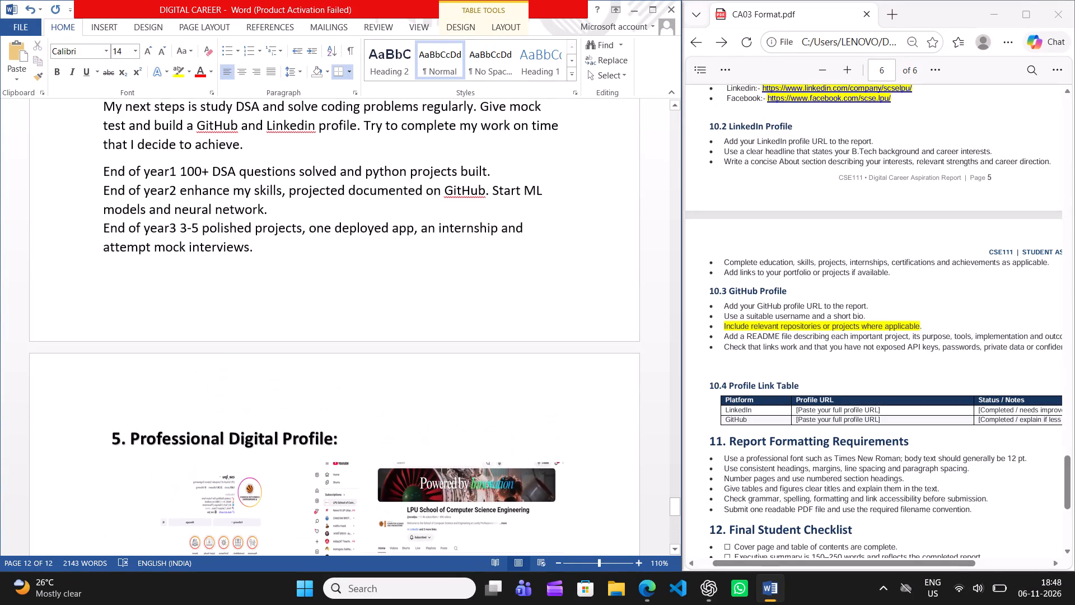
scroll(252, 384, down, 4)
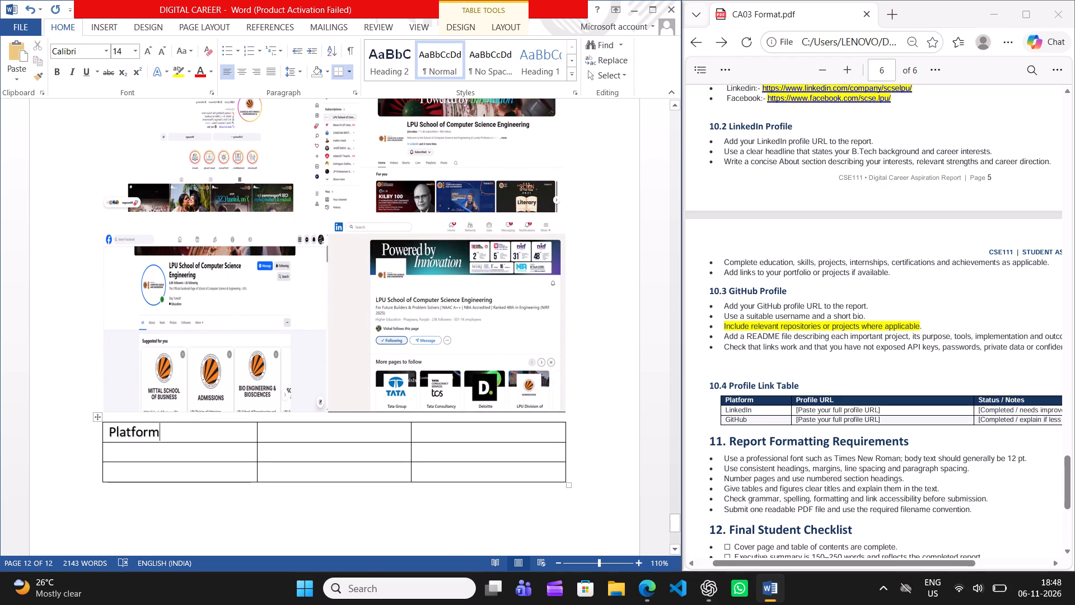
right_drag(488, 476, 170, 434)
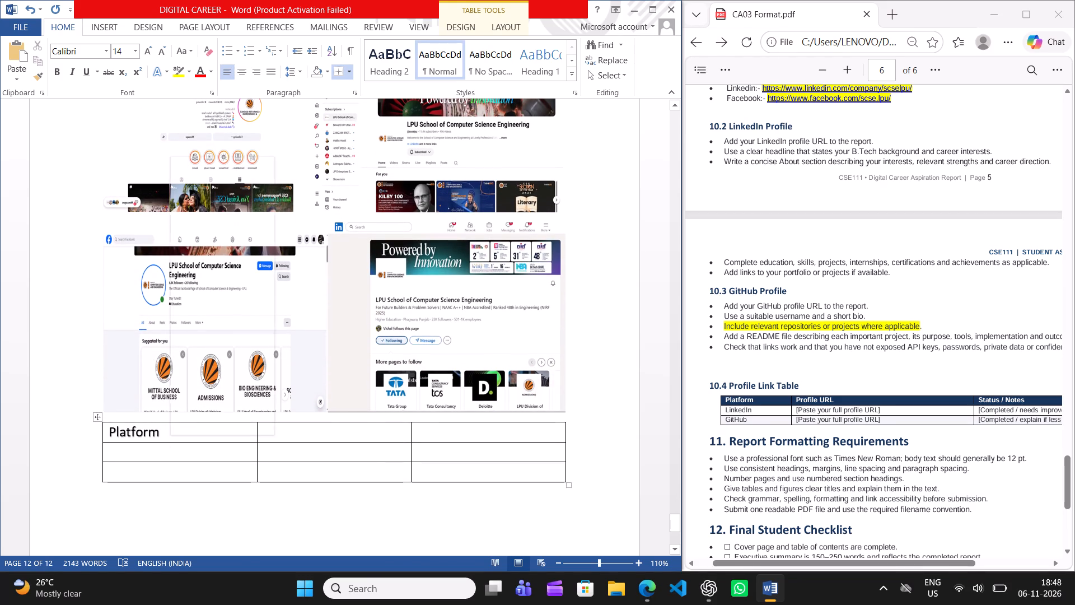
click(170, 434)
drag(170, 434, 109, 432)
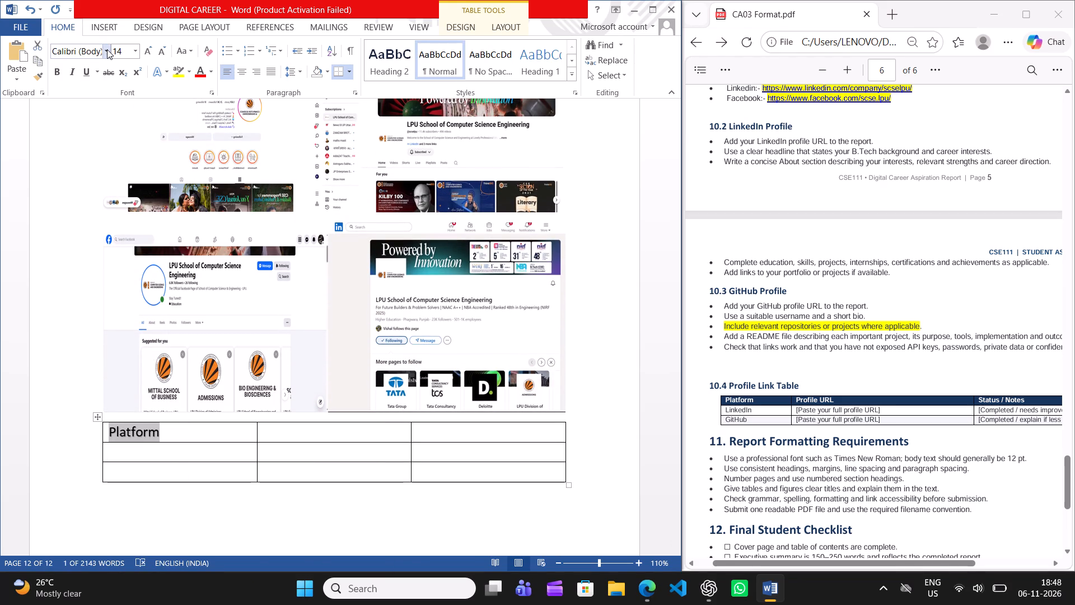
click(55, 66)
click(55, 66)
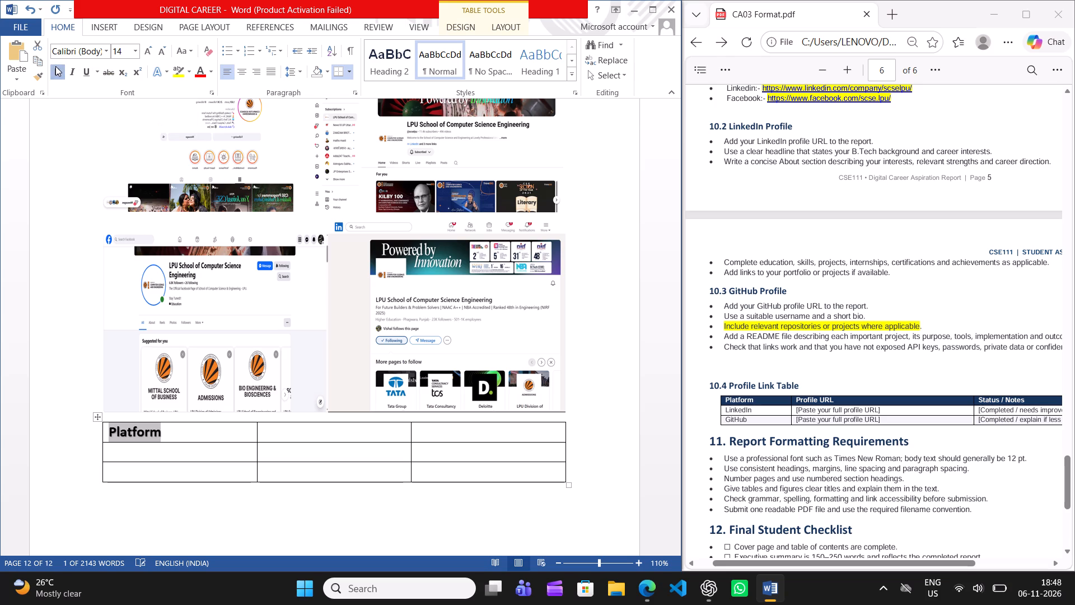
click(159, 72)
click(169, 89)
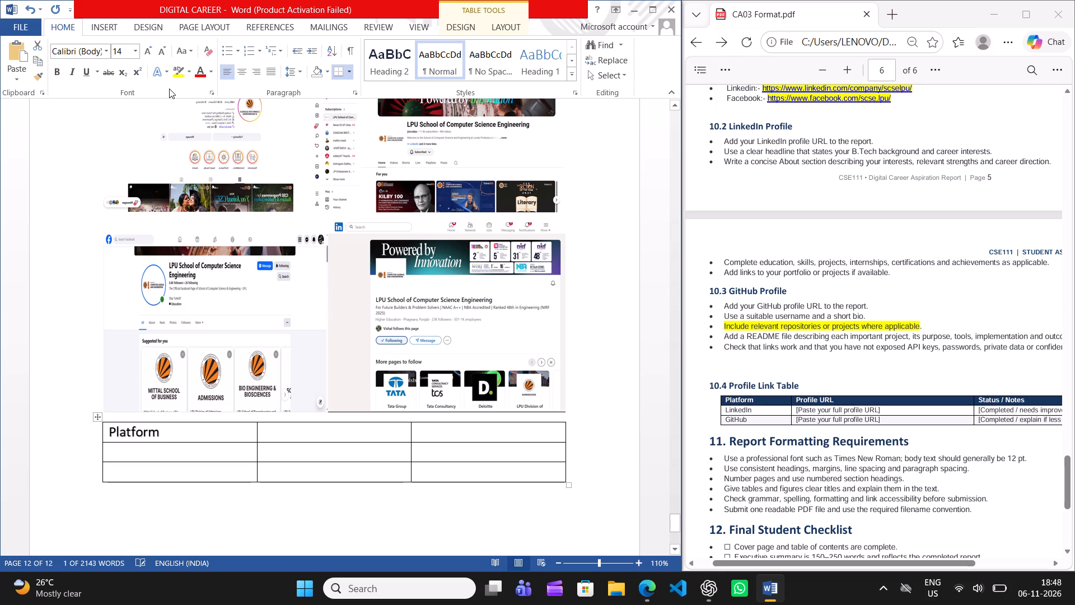
Enter "Profile URL" as the second column's header in the table, with URL in capitals.
click(318, 437)
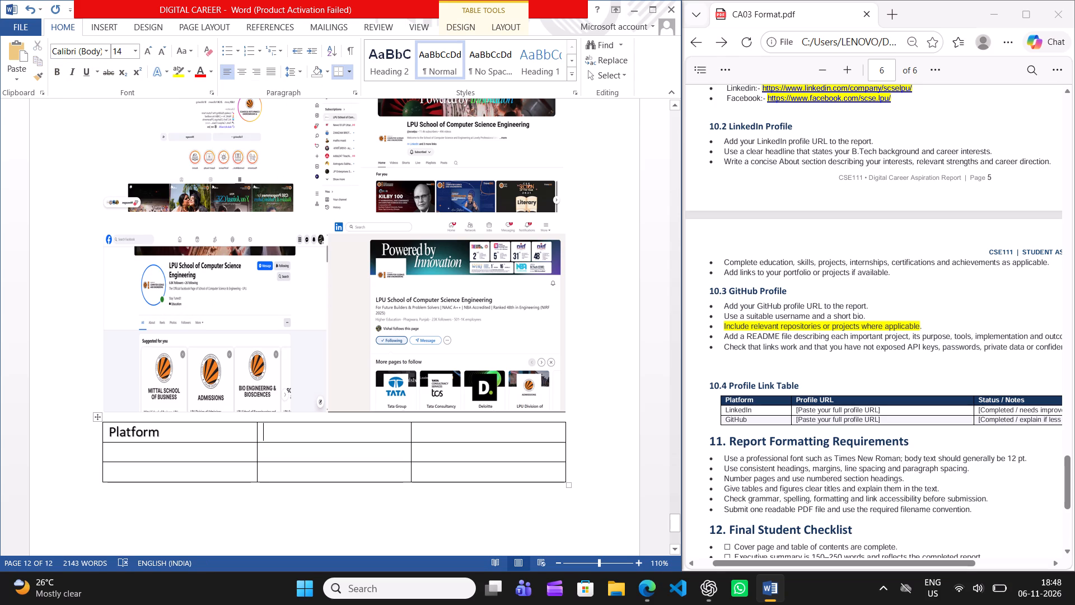
key(shift+p)
text(rofile)
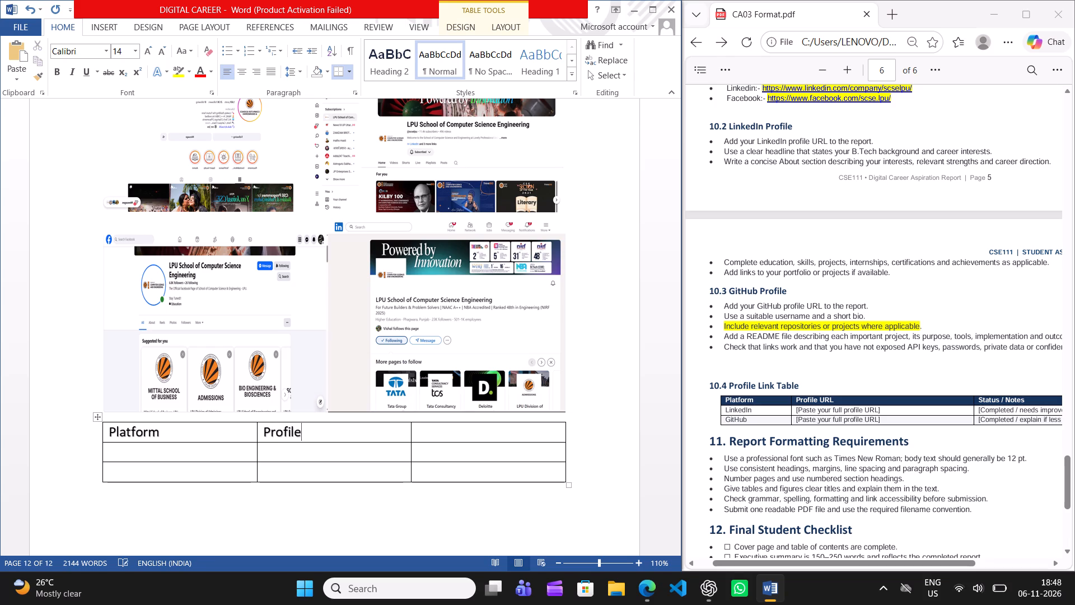
key(space)
text(U)
text(Rl)
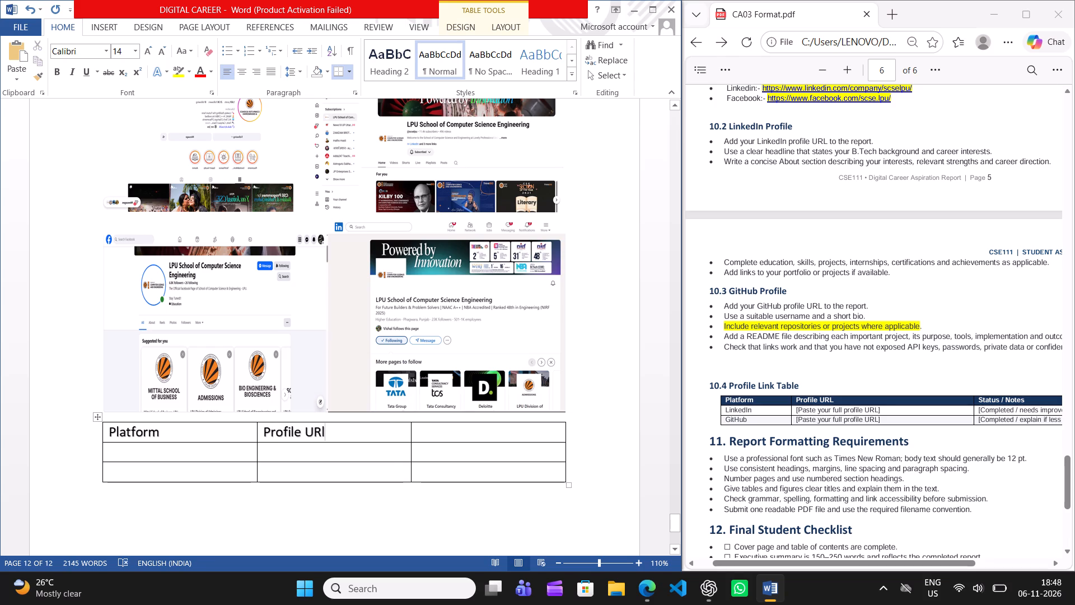
click(464, 431)
key(l)
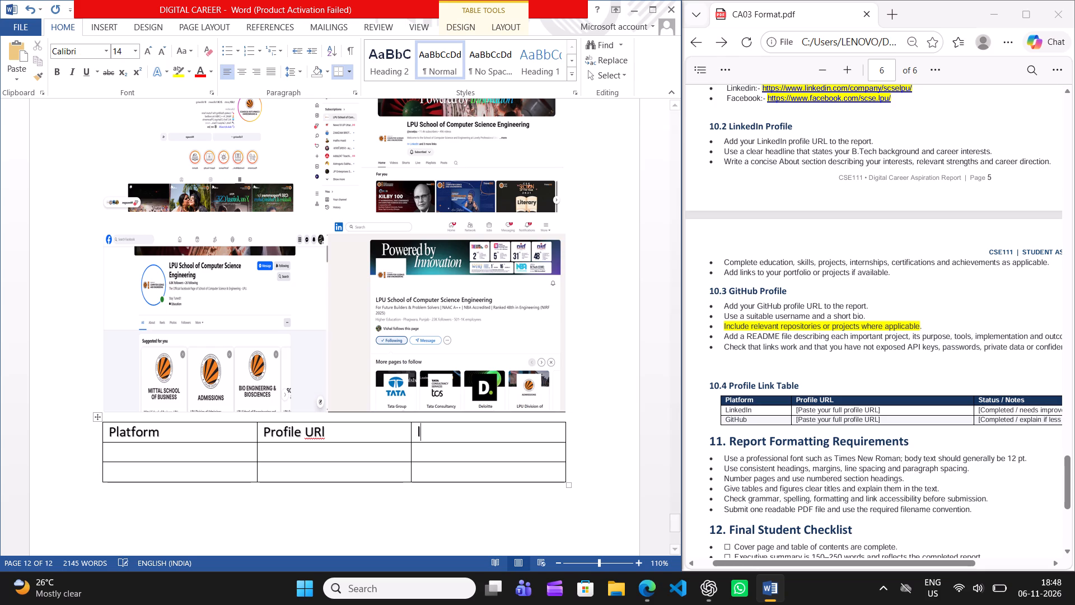
key(BackSpace)
key(shift+s)
key(BackSpace)
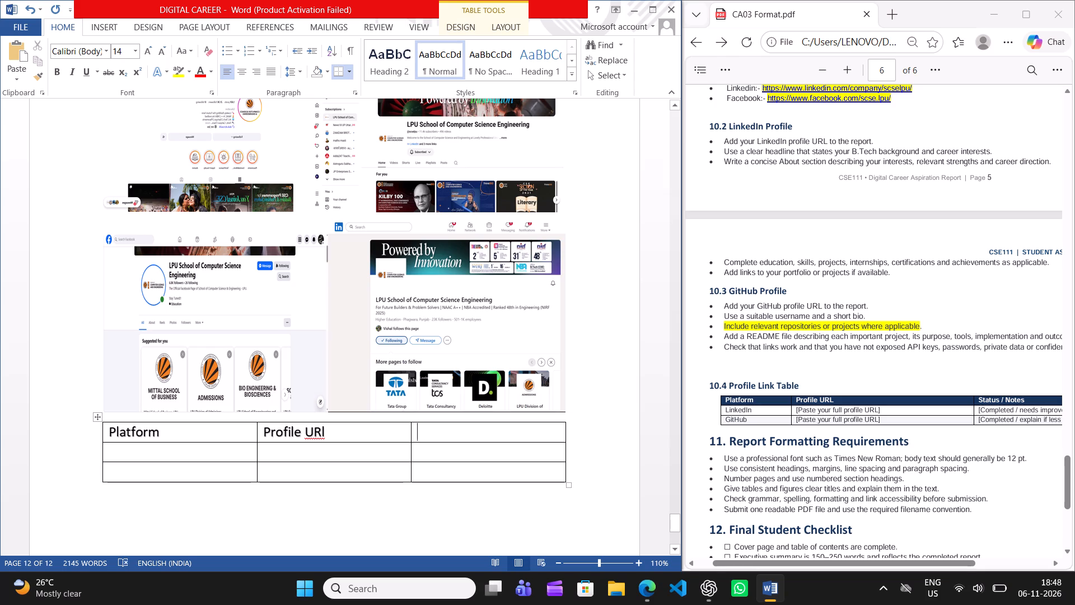
click(362, 436)
key(BackSpace)
key(l)
key(BackSpace)
key(shift+l)
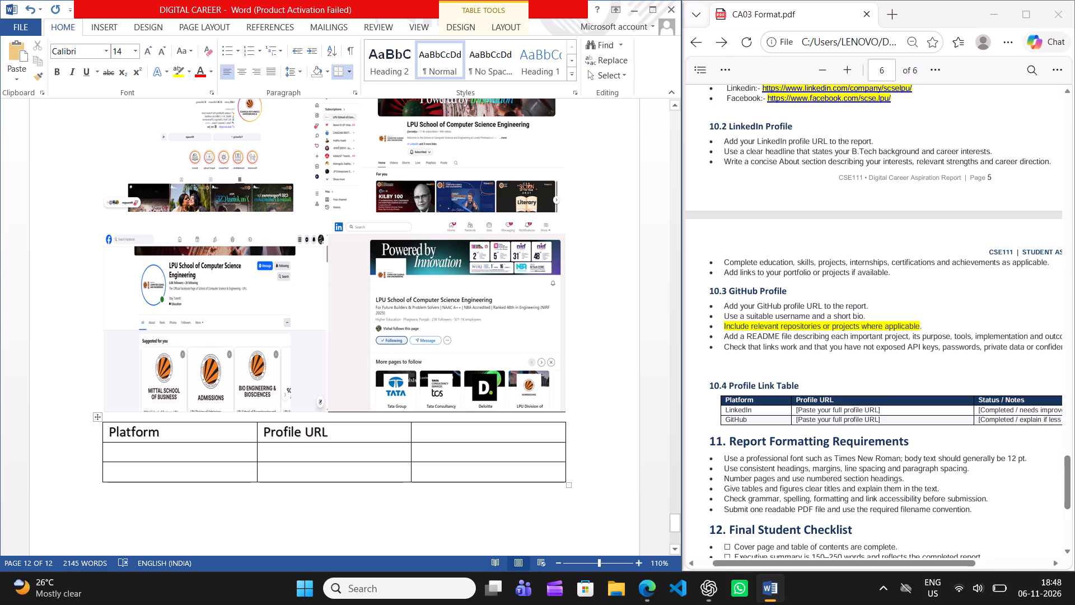
Enter "Status/Notes" as the third column's header in the table.
click(451, 438)
key(shift+s)
text(tatus)
key(slash)
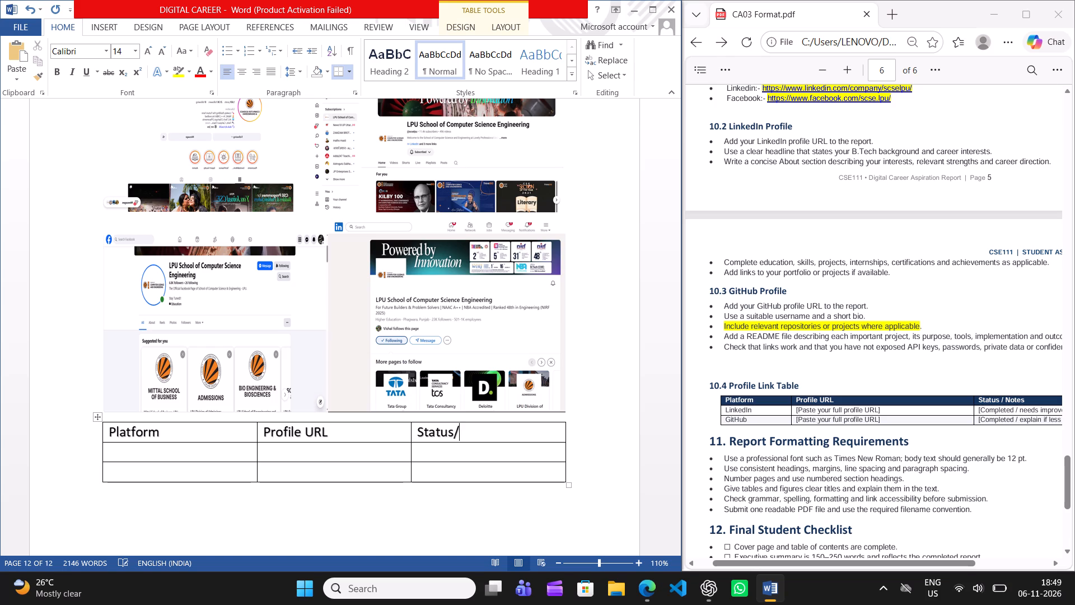
text(Notes)
Enlarge the whole table to about twice its height and slightly wider than the screenshots above it.
drag(571, 484, 592, 537)
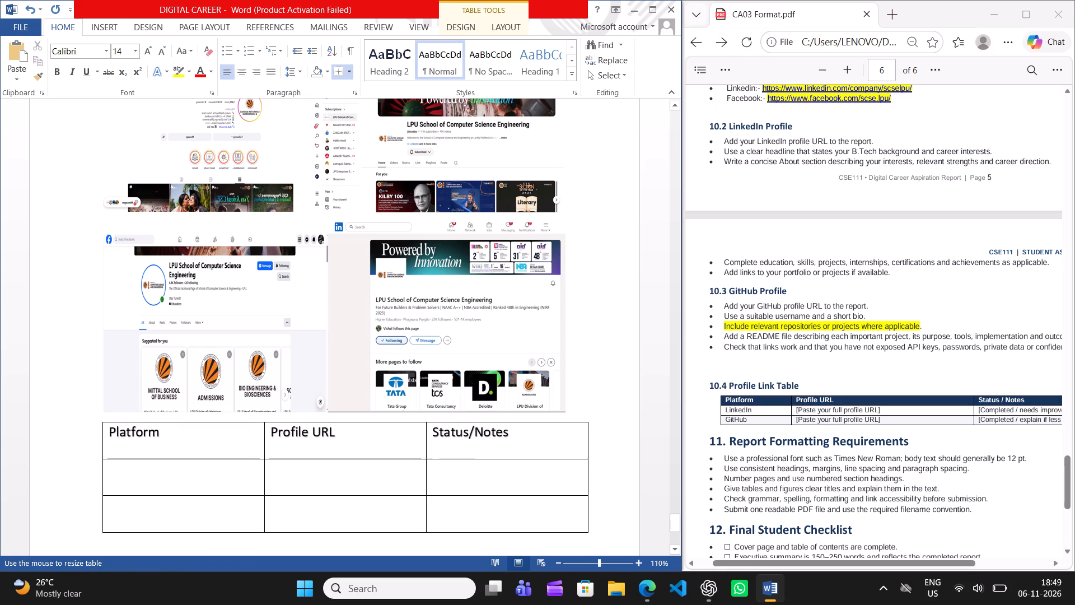
drag(592, 537, 596, 538)
Enter "Linkedin" and "GitHub" in the second and third rows of the Platform column.
scroll(616, 386, down, 2)
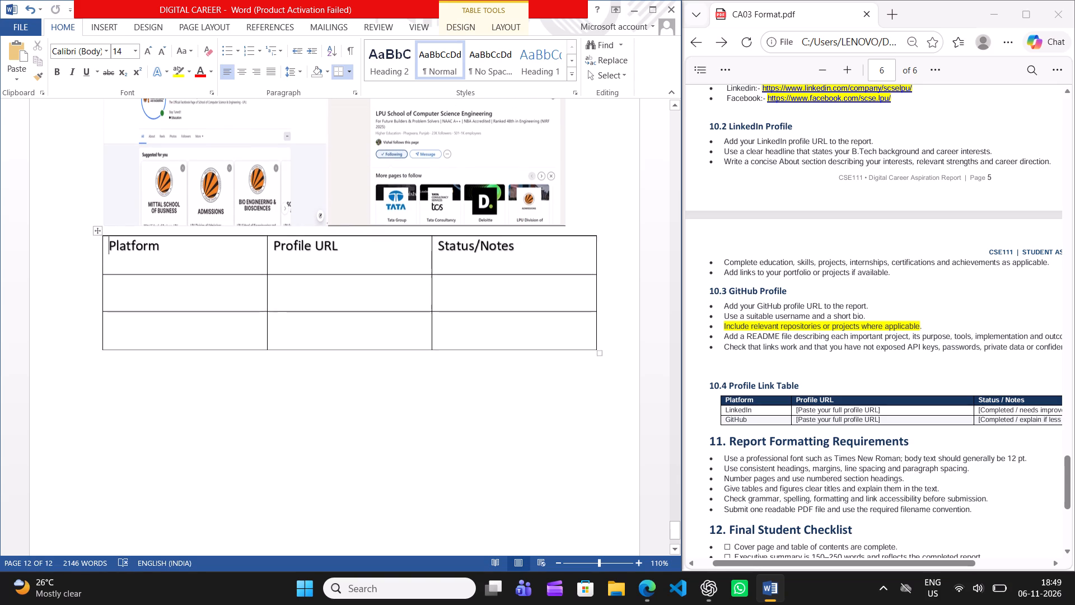
scroll(616, 386, down, 3)
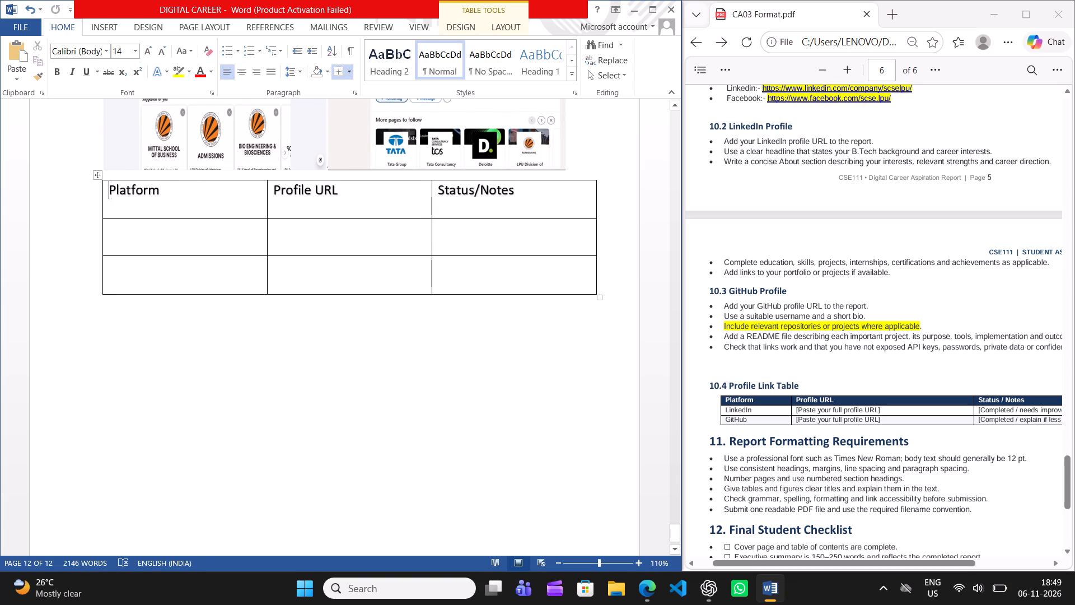
click(197, 232)
key(shift+k)
key(BackSpace)
text(Linkedin)
click(175, 277)
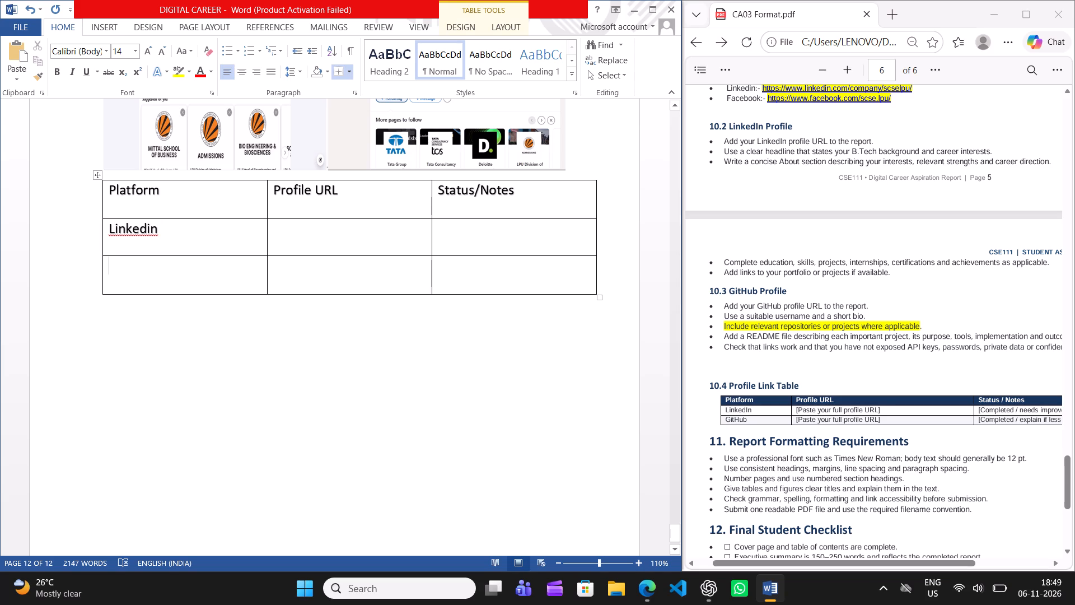
key(shift+g)
key(i)
key(i)
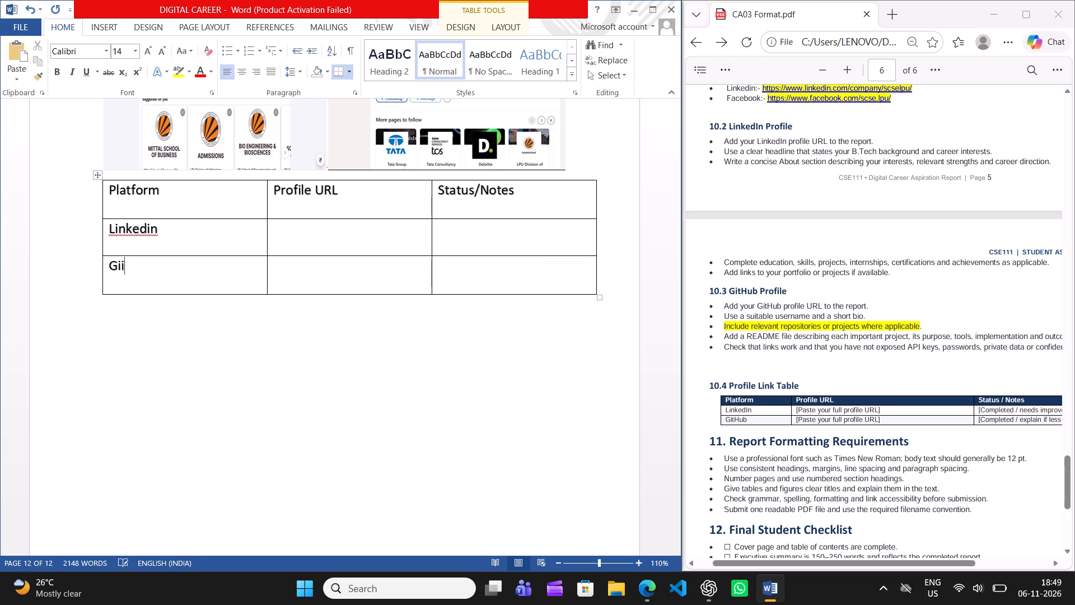
key(BackSpace)
key(t)
text(Hub)
Shrink the whole table slightly in height and width, keeping its three columns and rows in proportion.
drag(599, 300, 590, 275)
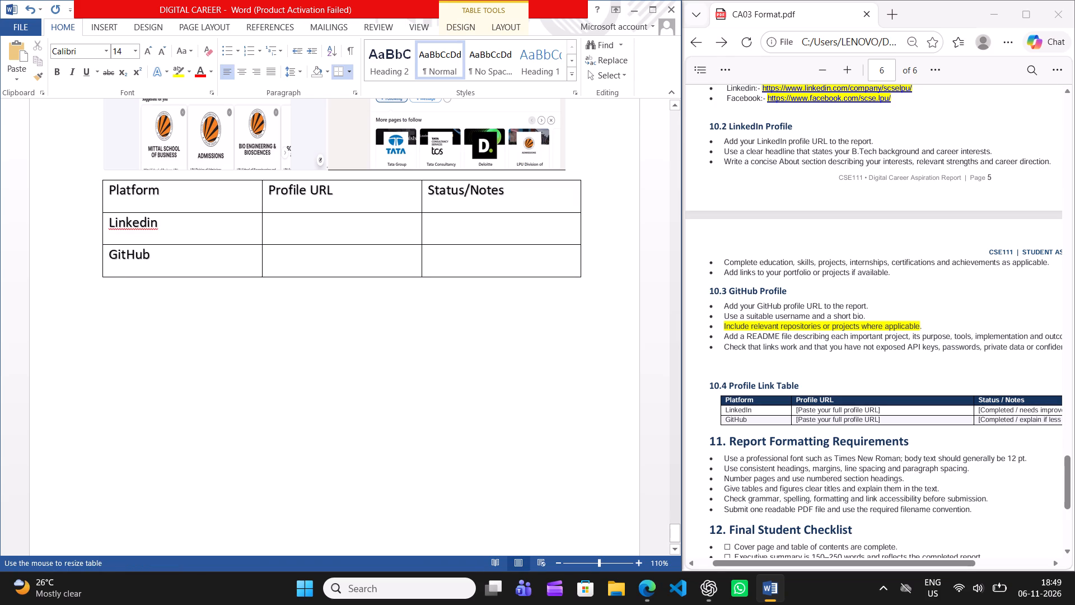
drag(590, 275, 593, 274)
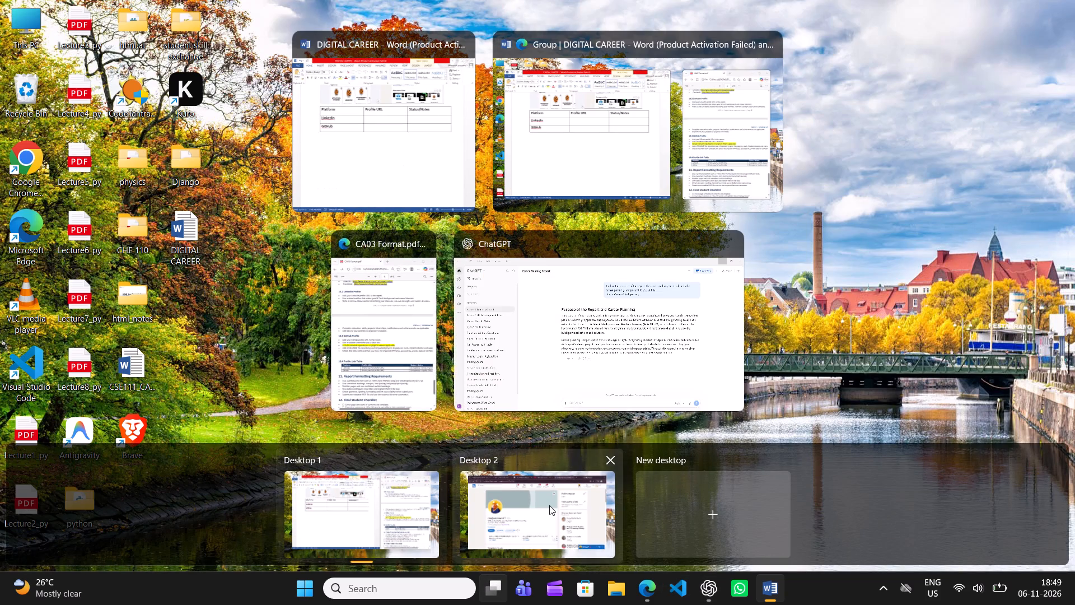
Switch to the LinkedIn profile in Chrome, examine its public profile settings for the profile URL, and close the settings pages.
click(549, 505)
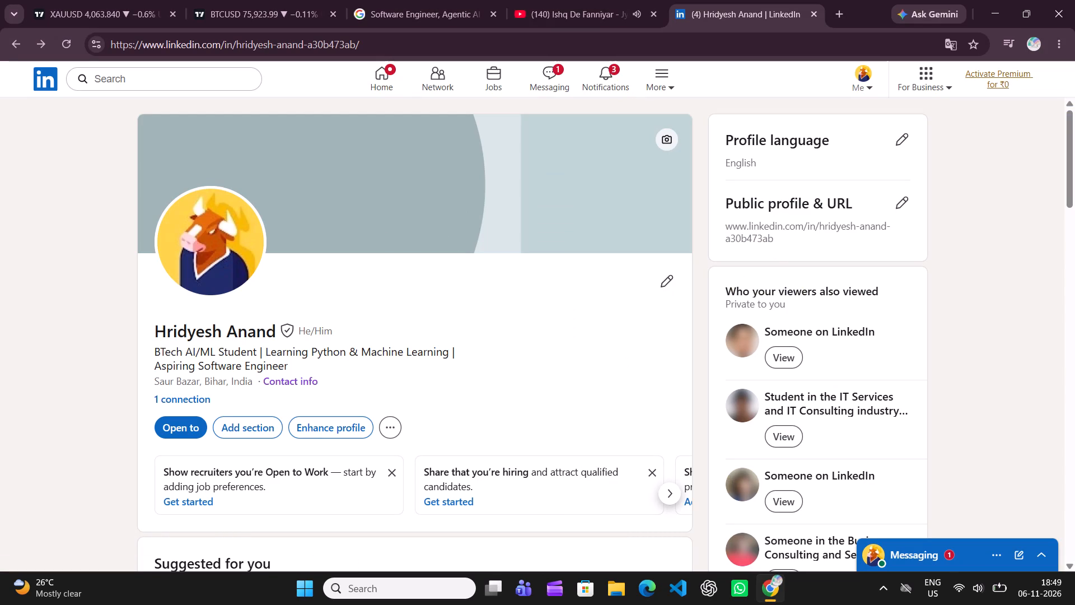
click(903, 207)
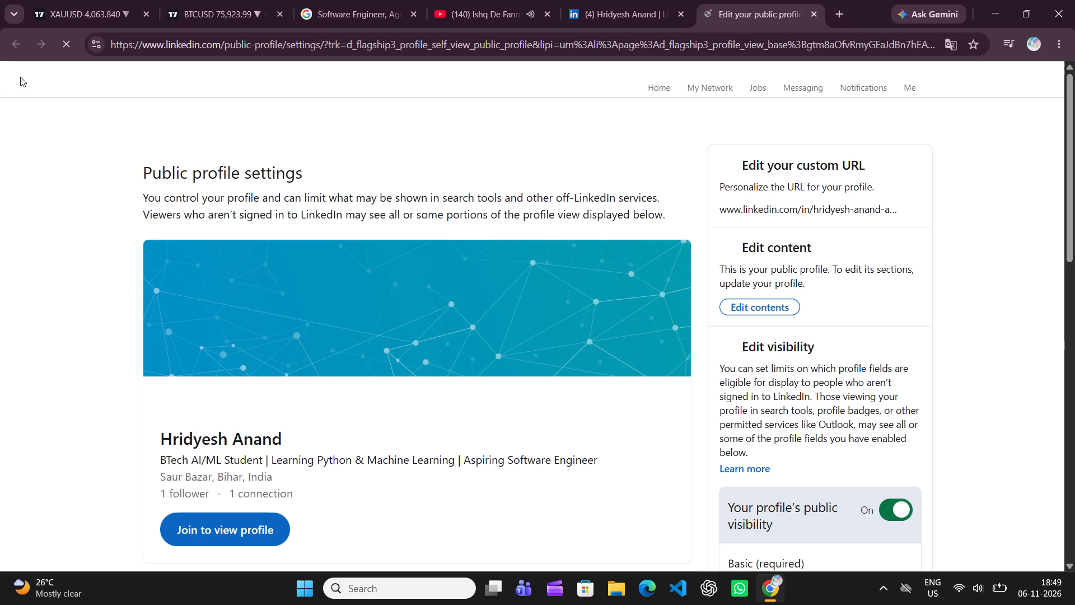
click(632, 10)
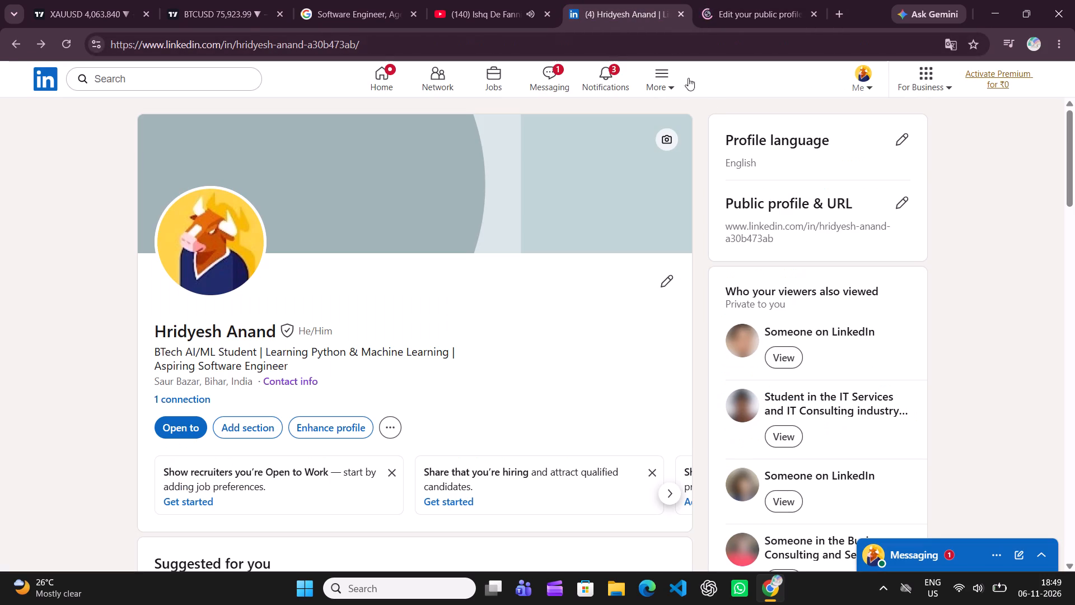
click(906, 201)
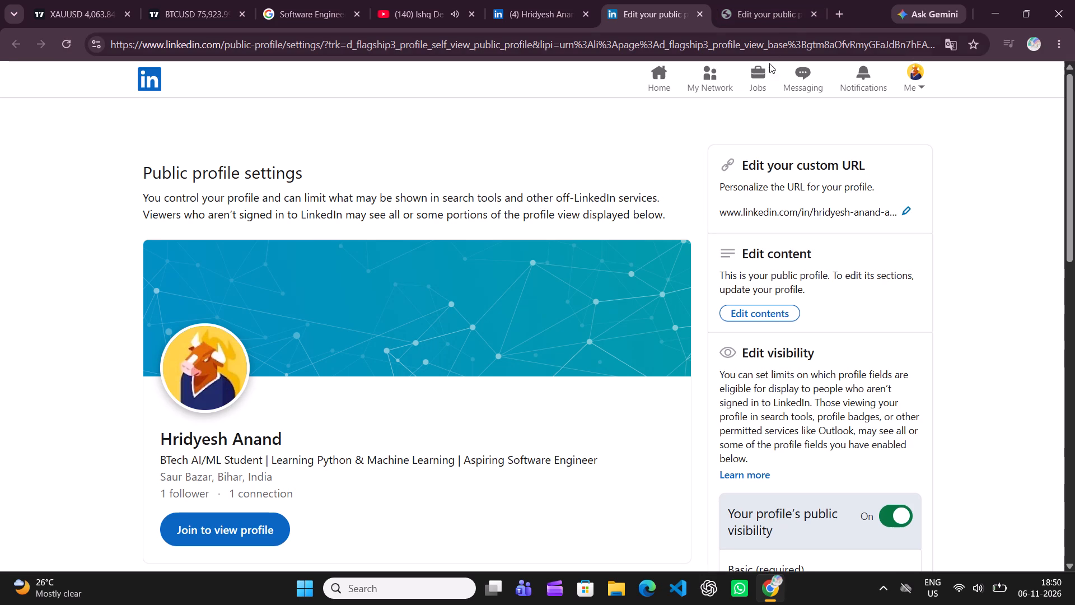
scroll(548, 322, down, 3)
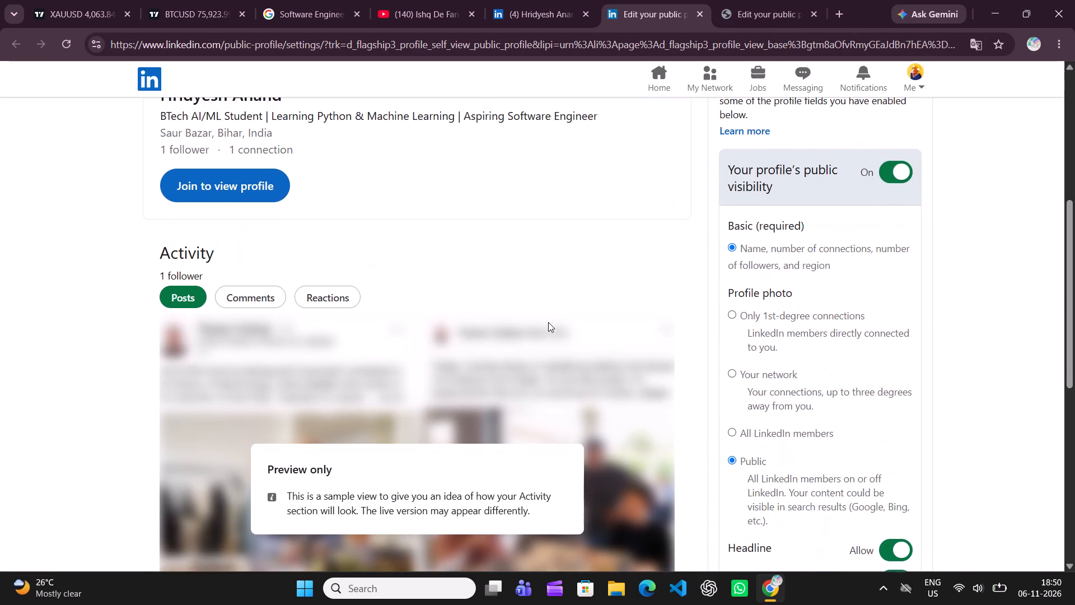
scroll(548, 322, down, 3)
scroll(548, 322, up, 8)
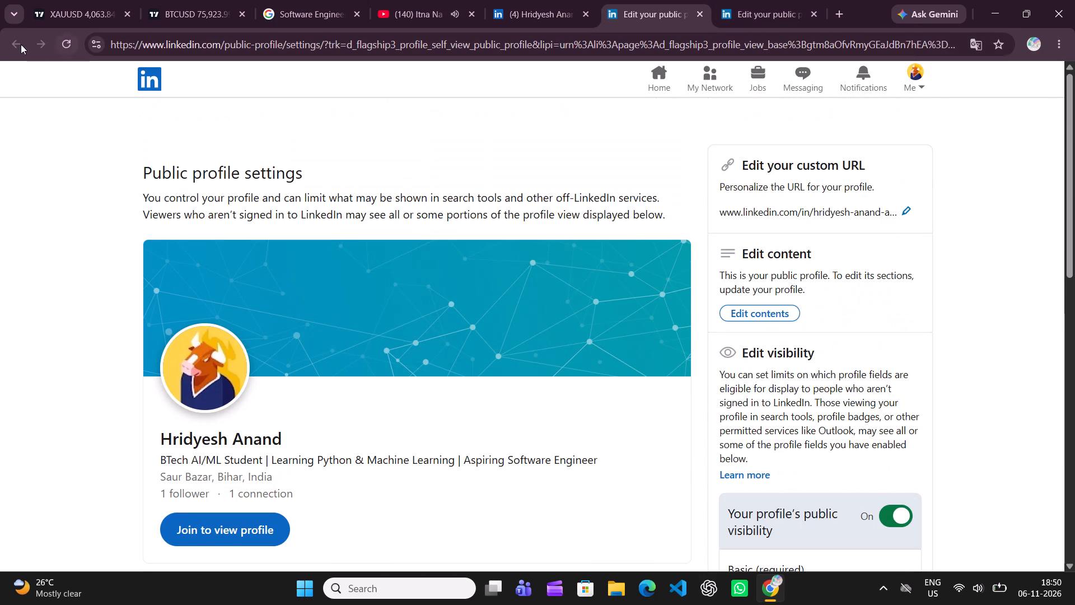
click(13, 44)
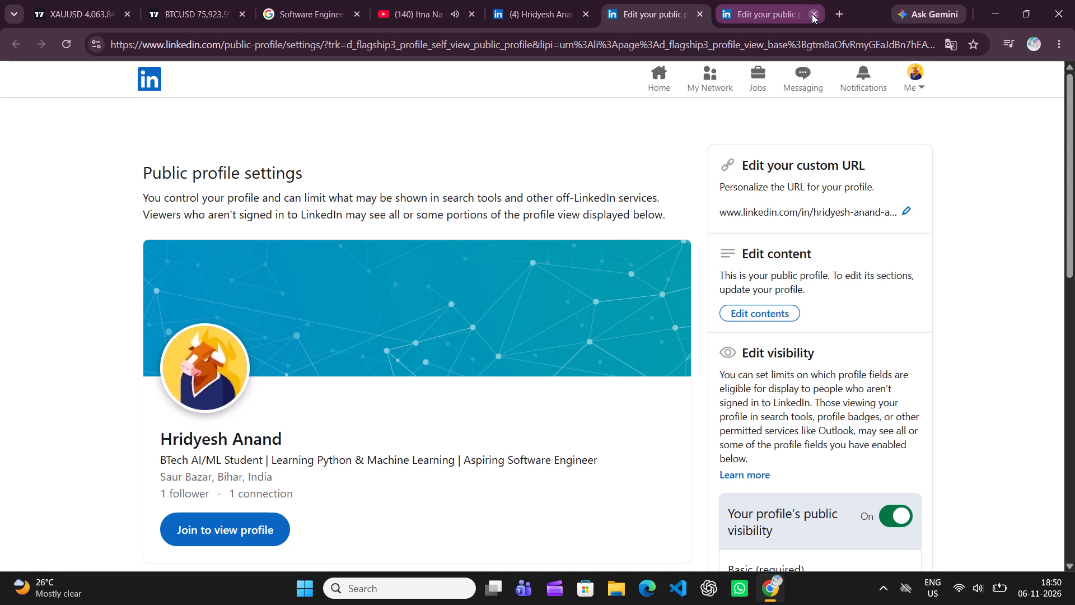
click(812, 14)
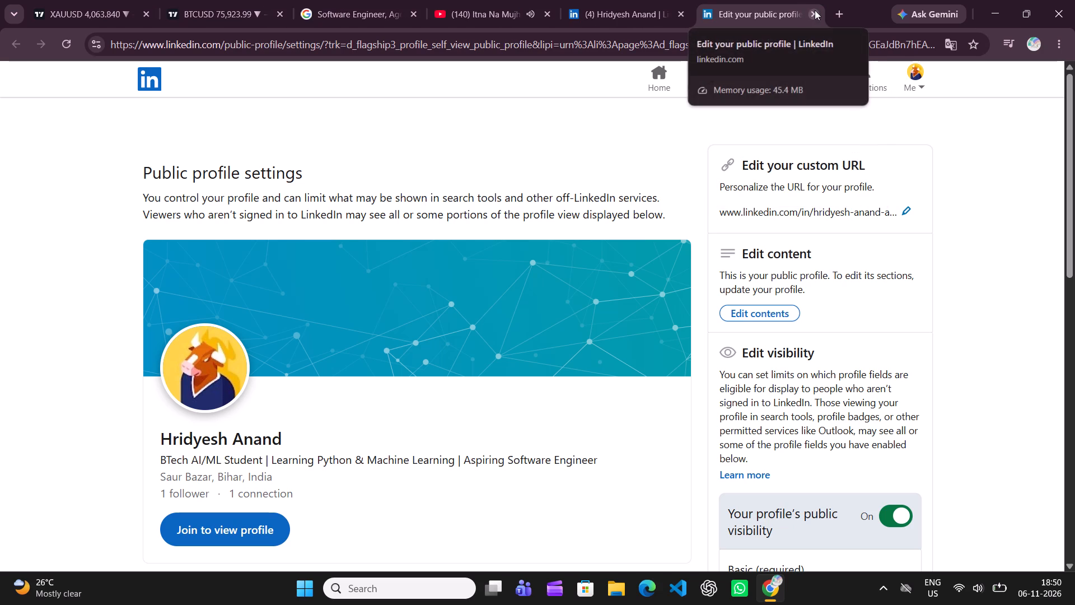
click(815, 10)
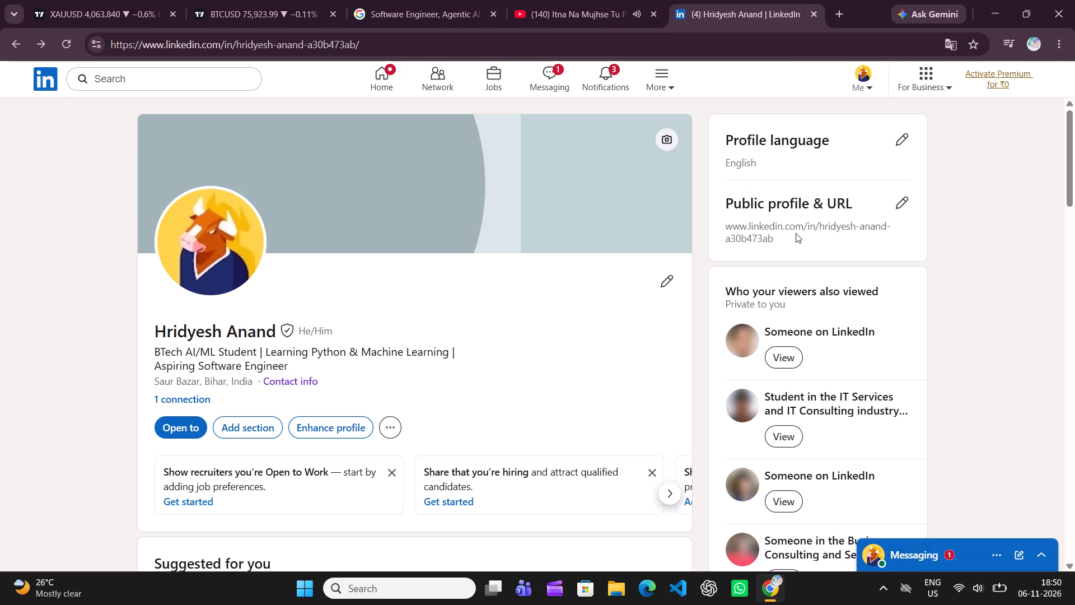
Copy the public profile URL from the LinkedIn profile into the Profile URL cell of the Linkedin row in Word.
drag(776, 235, 722, 226)
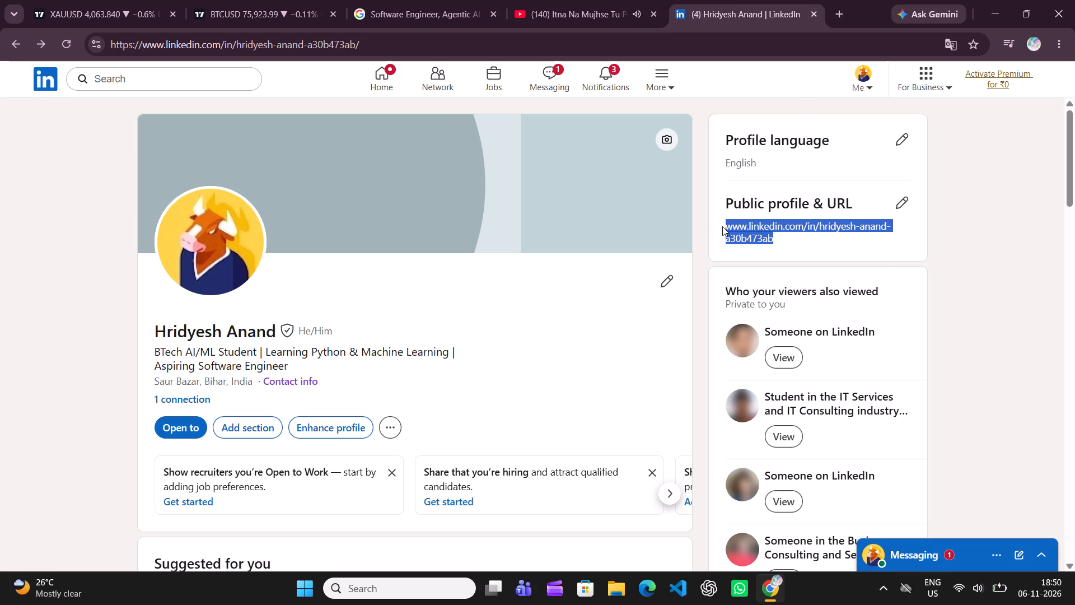
key(ctrl+c)
click(391, 516)
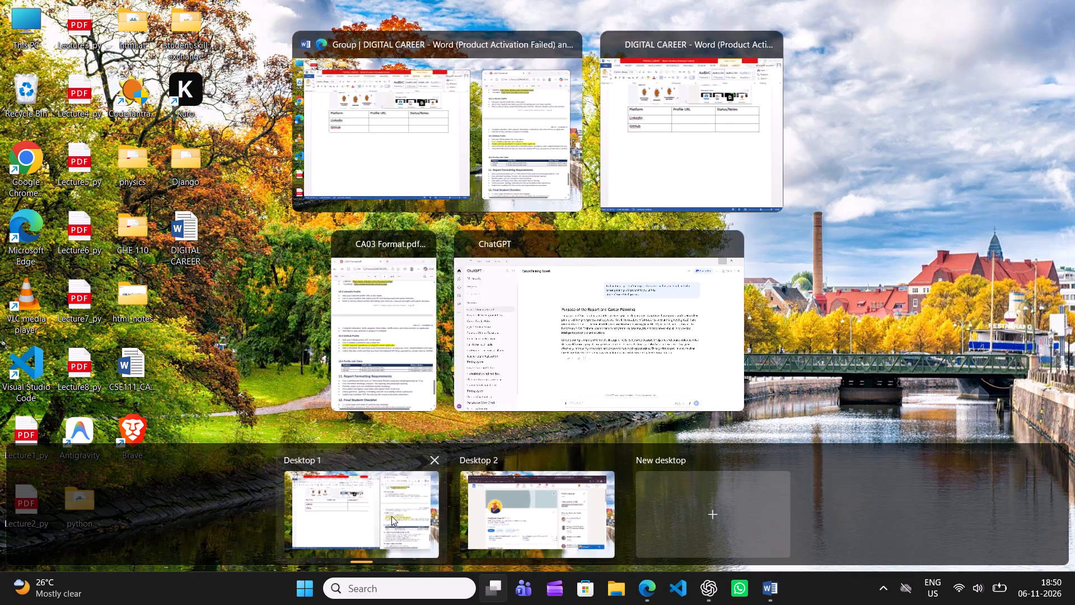
click(321, 225)
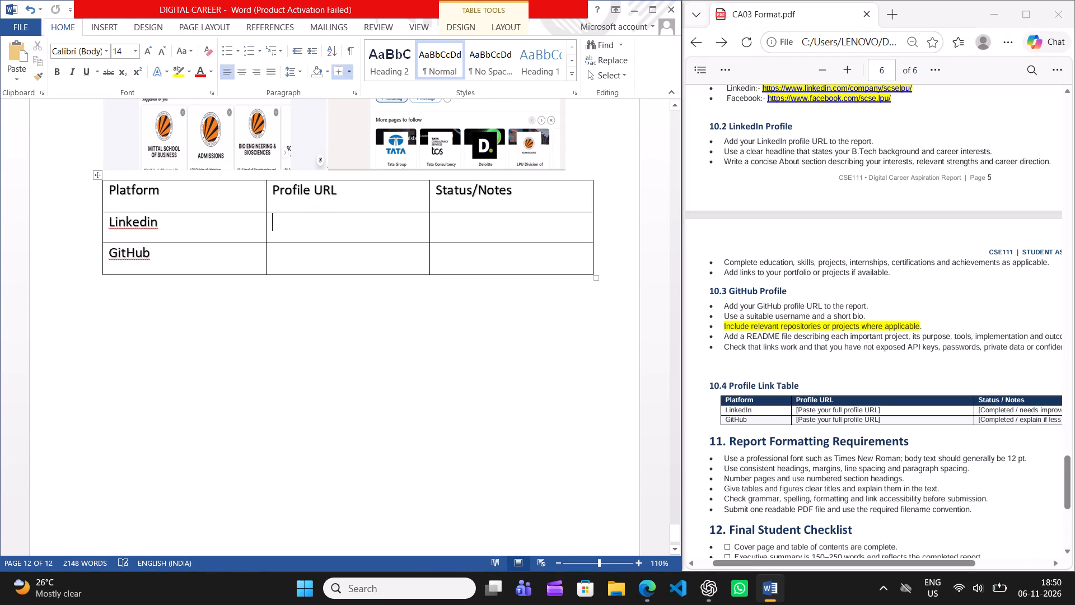
key(ctrl+v)
ctrl+click(568, 239)
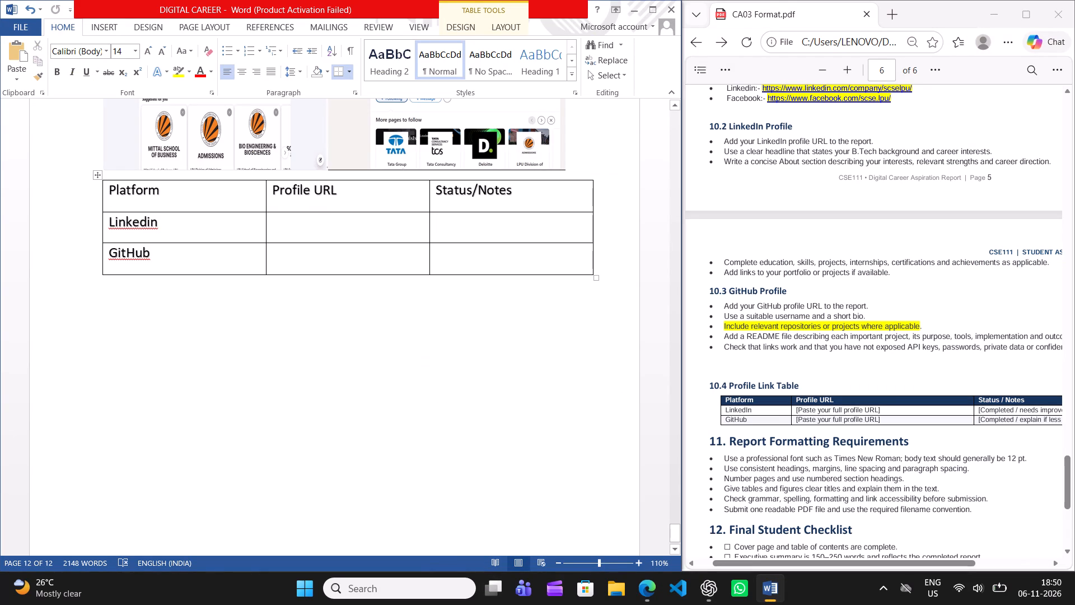
click(352, 220)
click(352, 220)
key(ctrl+v)
Enter "Needs improvement" in the Status/Notes cell of the Linkedin row.
click(483, 222)
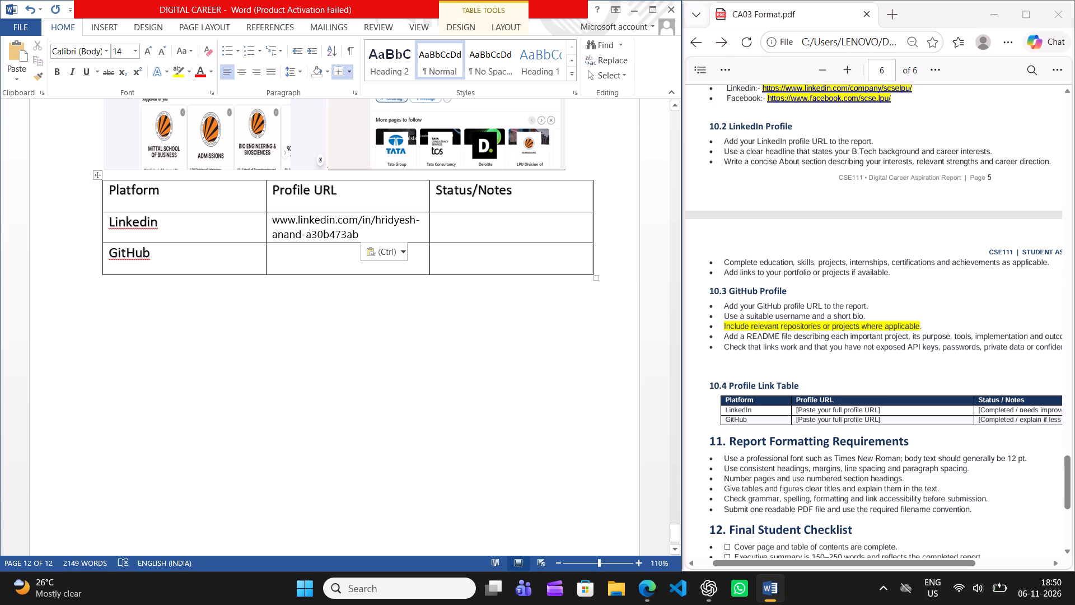
key(shift+n)
text(eeda)
key(BackSpace)
text(s)
key(space)
text(inp)
text(rovement)
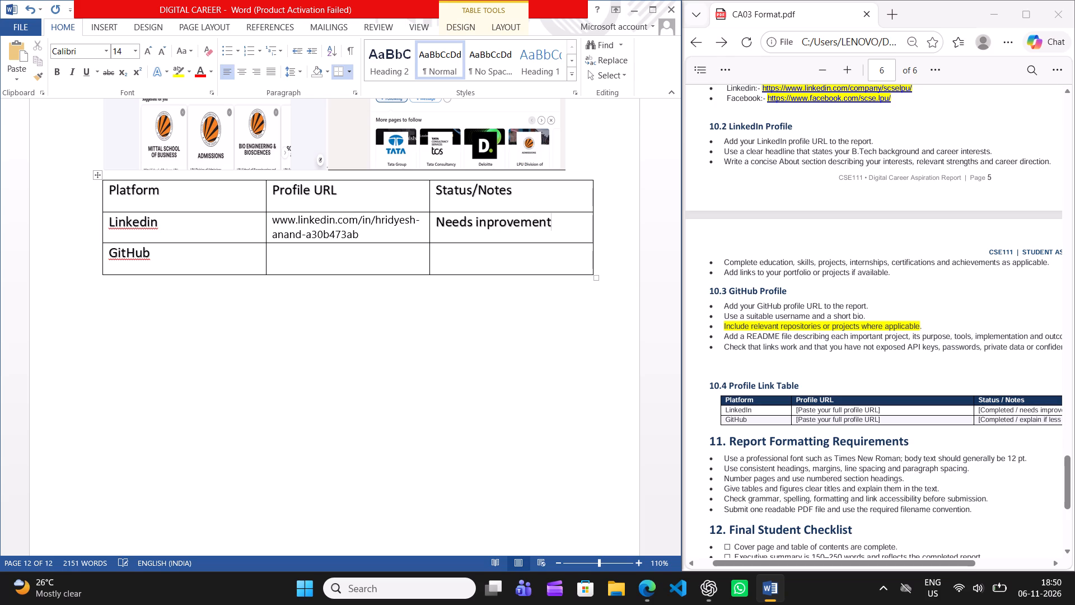
click(520, 253)
scroll(1017, 412, left, 1)
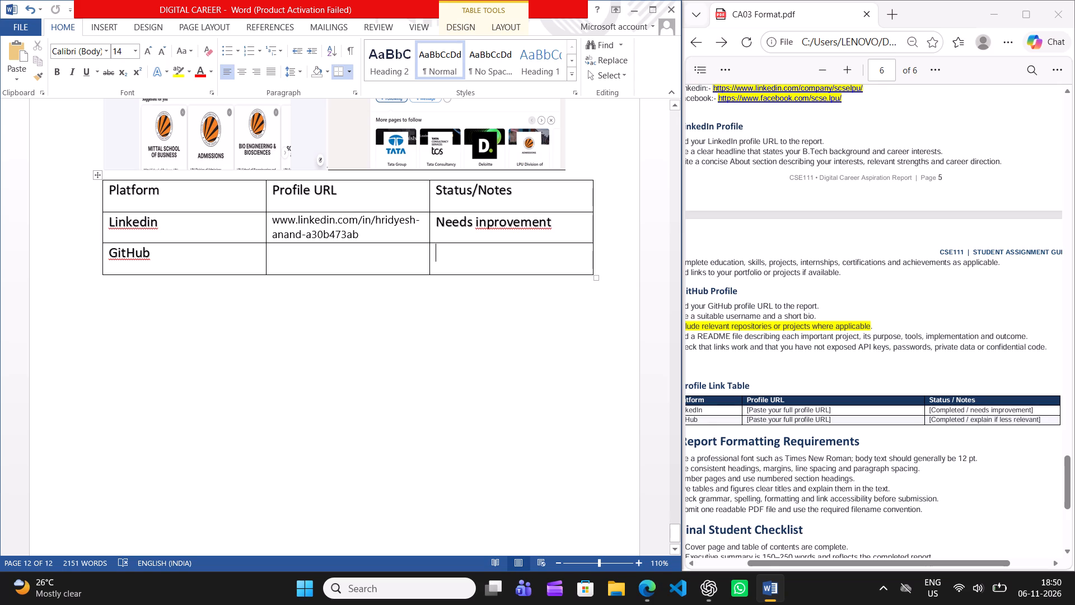
click(487, 218)
key(BackSpace)
key(m)
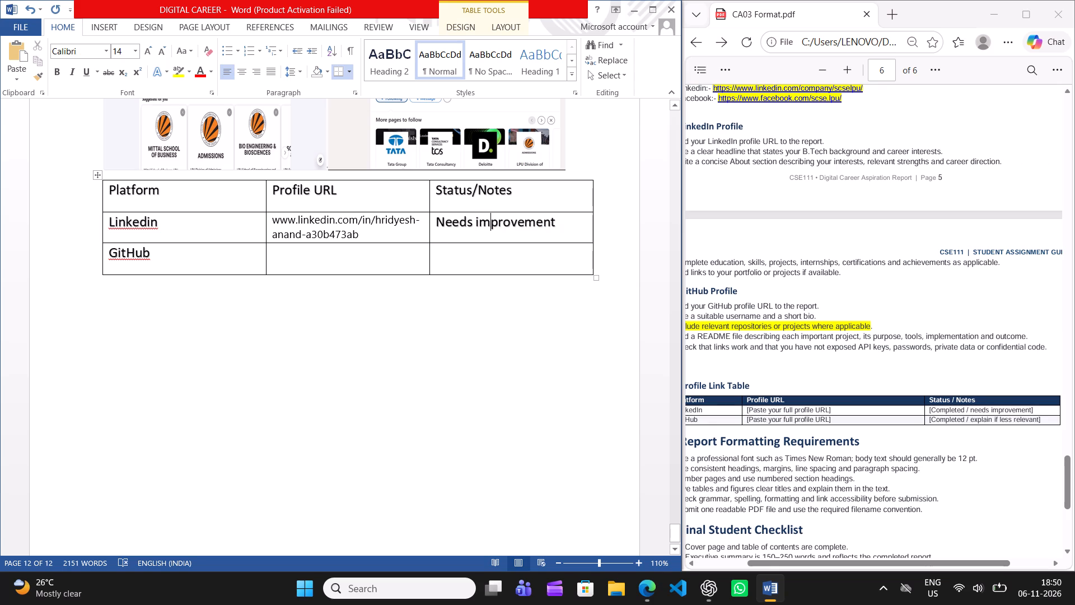
Enter "Needs improvement" in the Status/Notes cell of the GitHub row.
click(517, 269)
key(shift+n)
text(eeds Im)
key(BackSpace)
key(BackSpace)
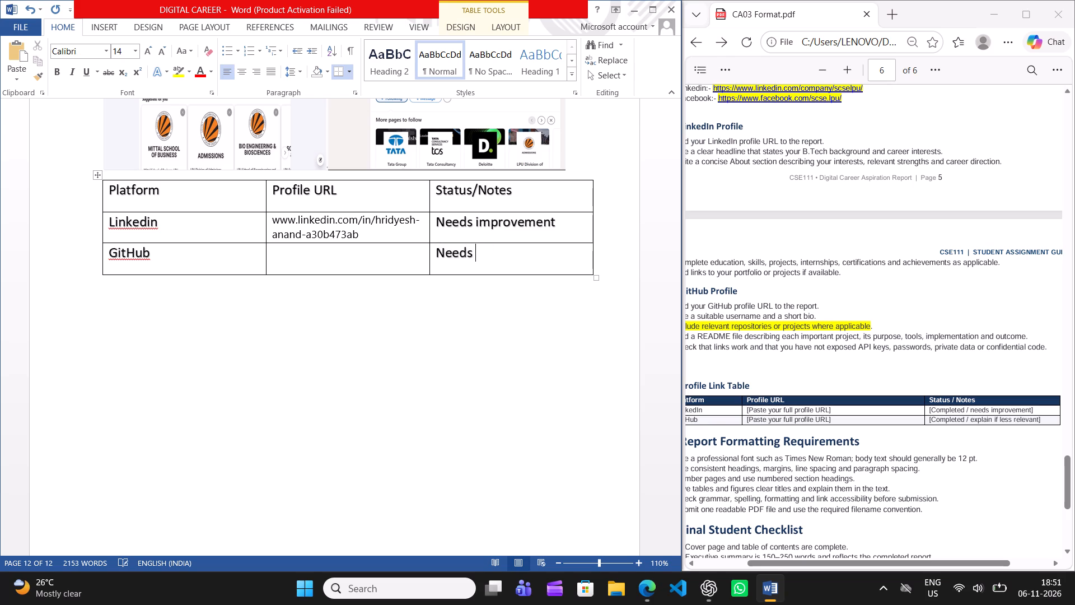
key(i)
text(mprovement)
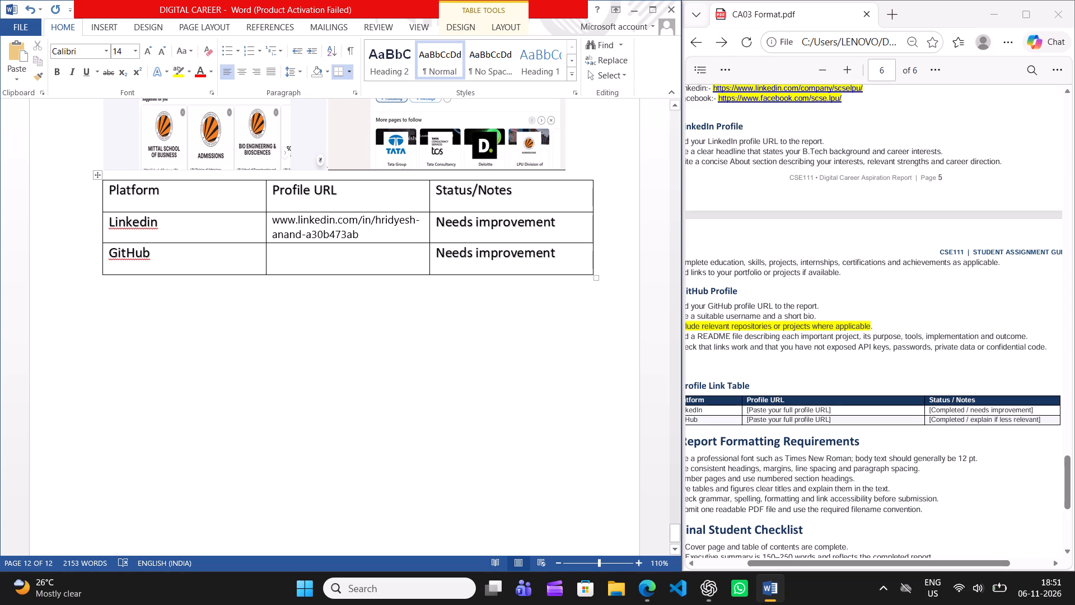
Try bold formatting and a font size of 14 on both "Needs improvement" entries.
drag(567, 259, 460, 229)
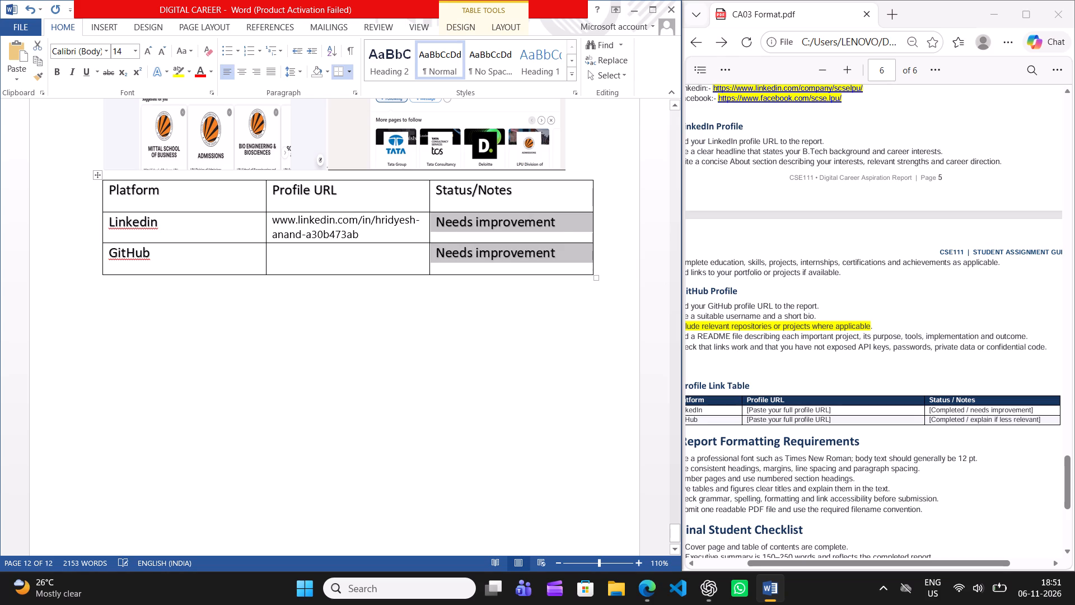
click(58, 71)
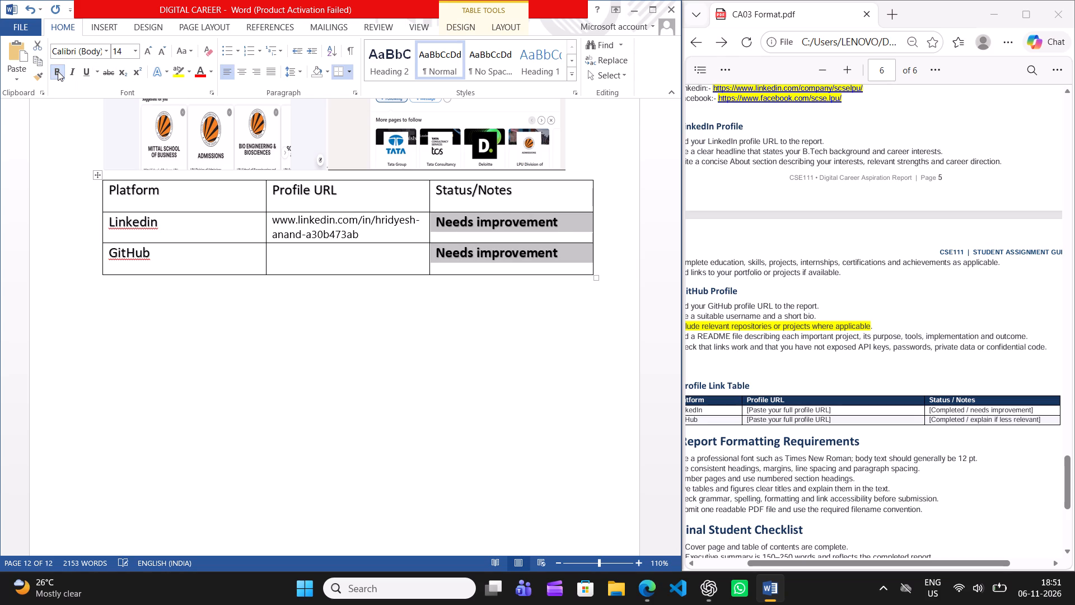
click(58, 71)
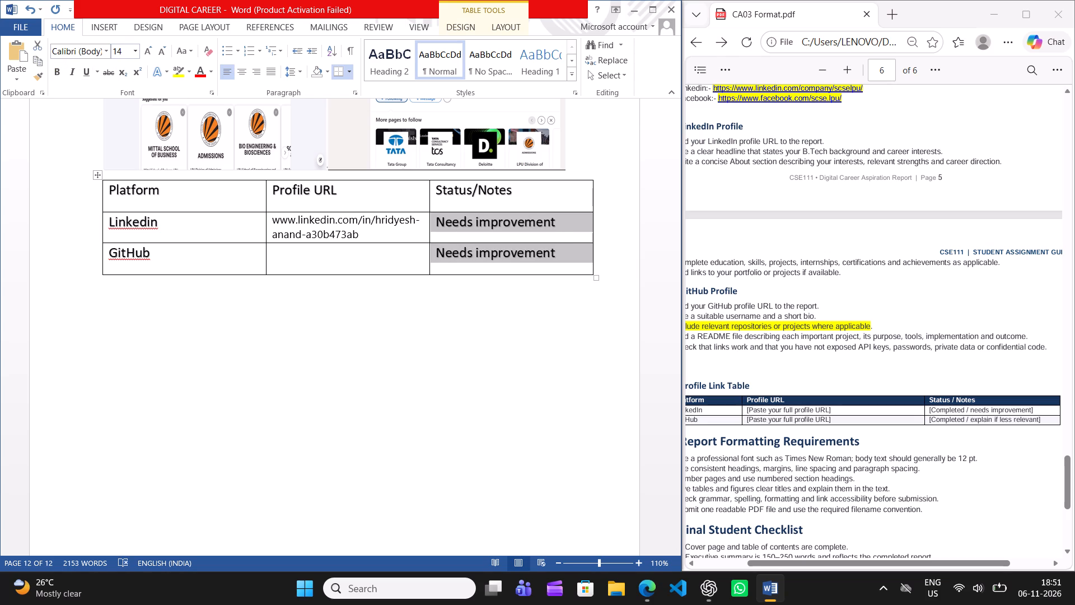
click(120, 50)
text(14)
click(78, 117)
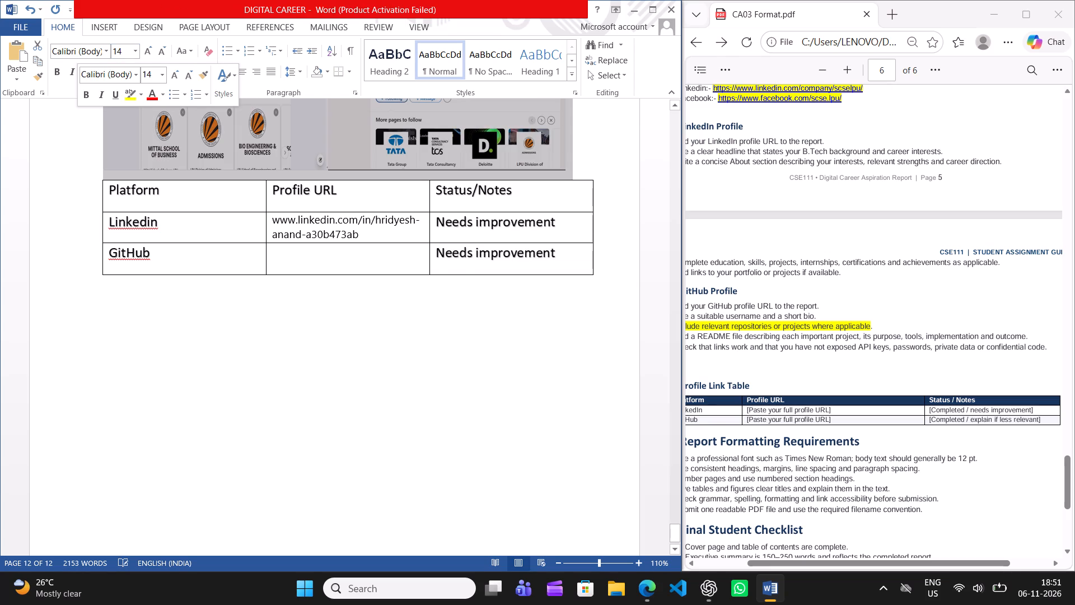
Apply the solid black text effect to both "Needs improvement" entries in the Status/Notes column.
right_drag(561, 252, 475, 227)
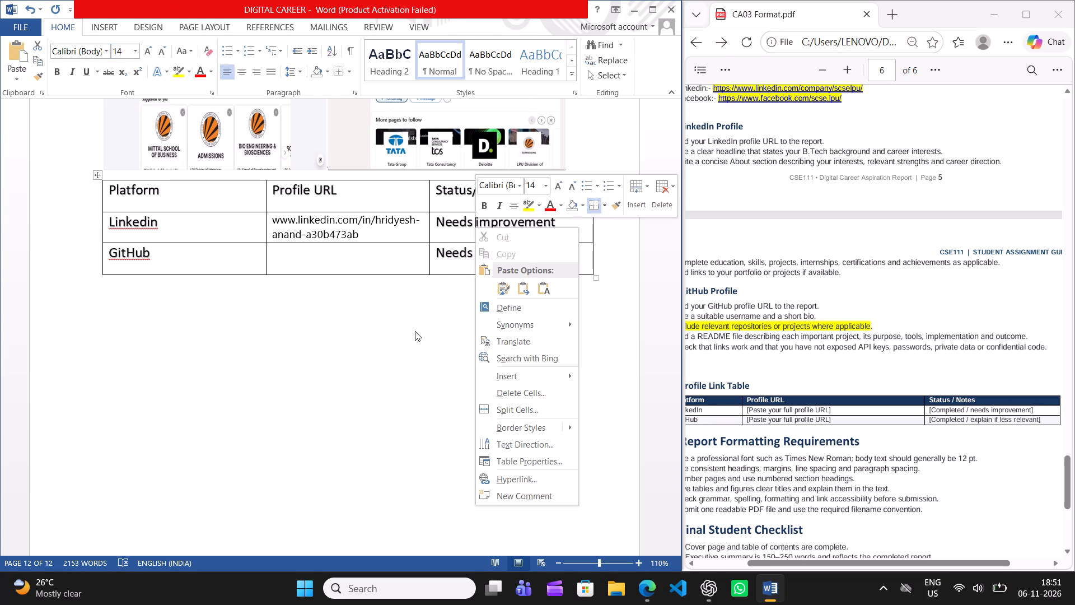
drag(415, 331, 559, 254)
drag(559, 254, 456, 238)
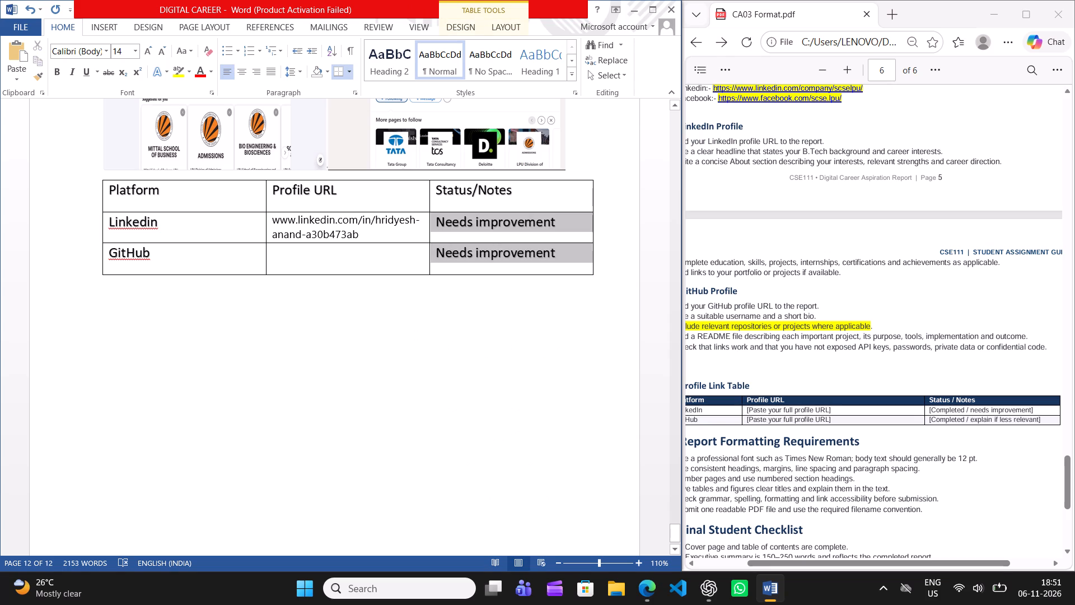
drag(456, 238, 456, 229)
click(163, 71)
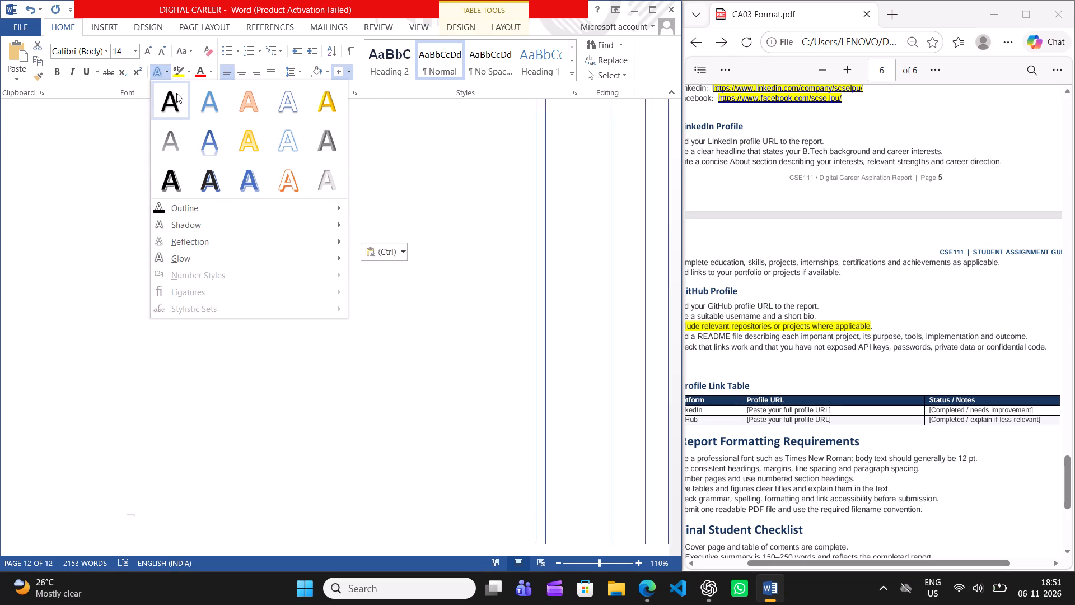
click(181, 104)
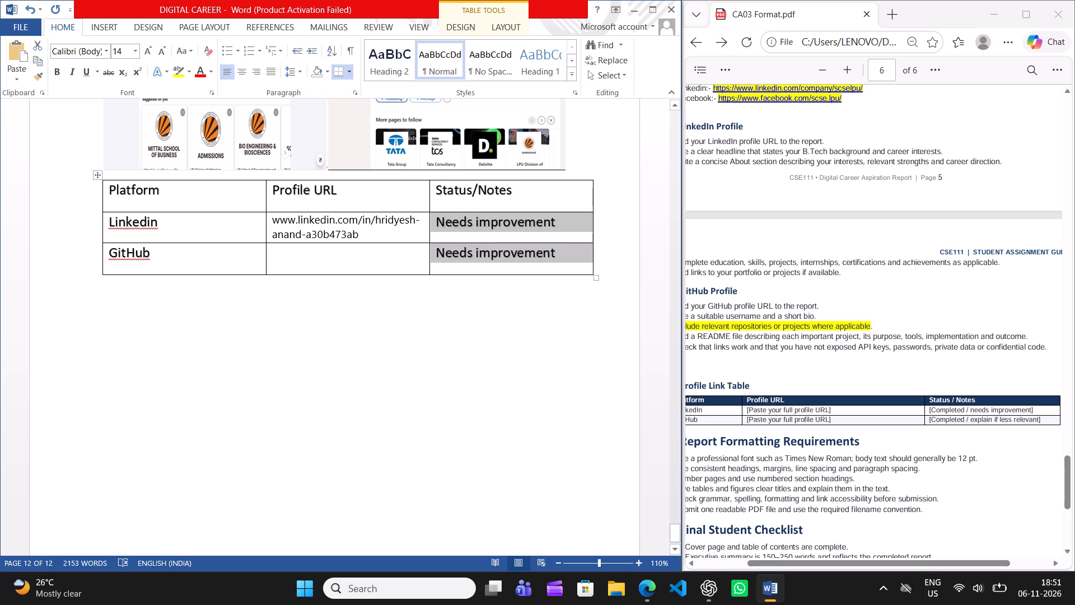
click(366, 382)
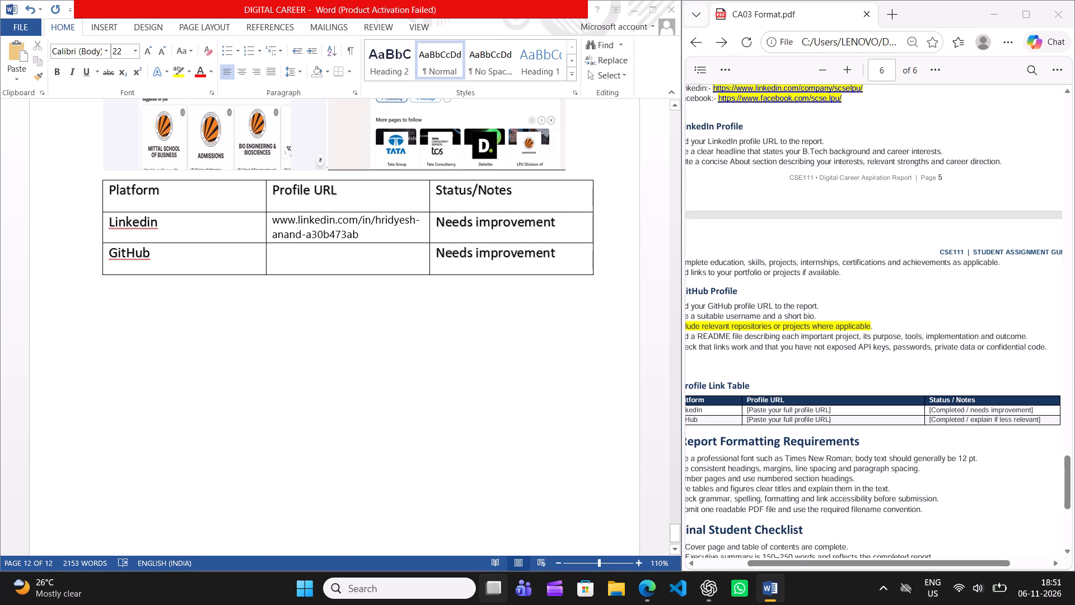
Switch to Chrome, close the Software Engineer search tab and open github.com in a new tab.
click(537, 533)
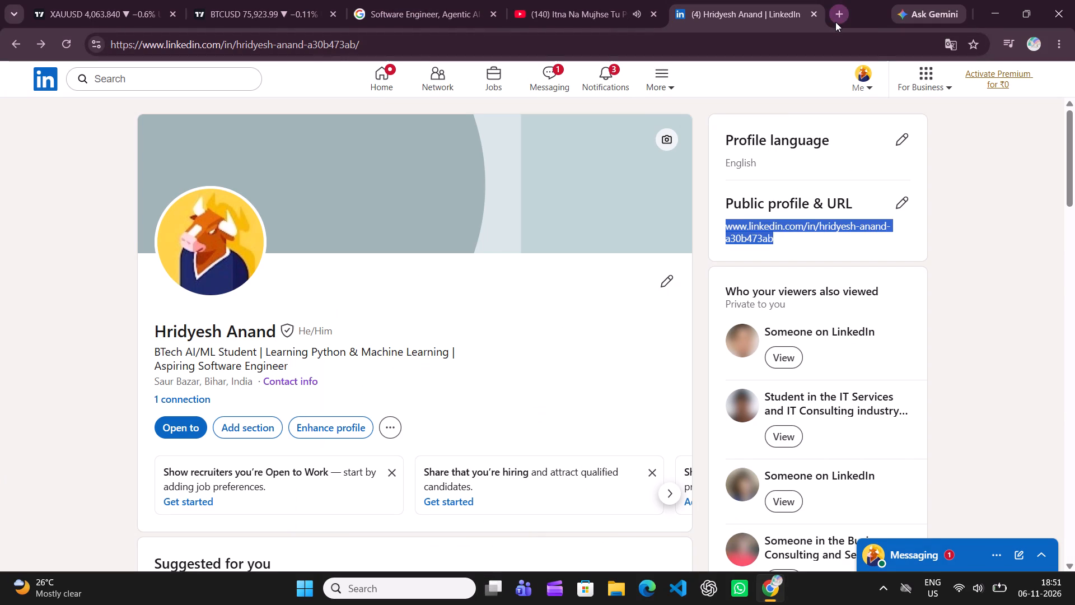
click(835, 22)
click(418, 10)
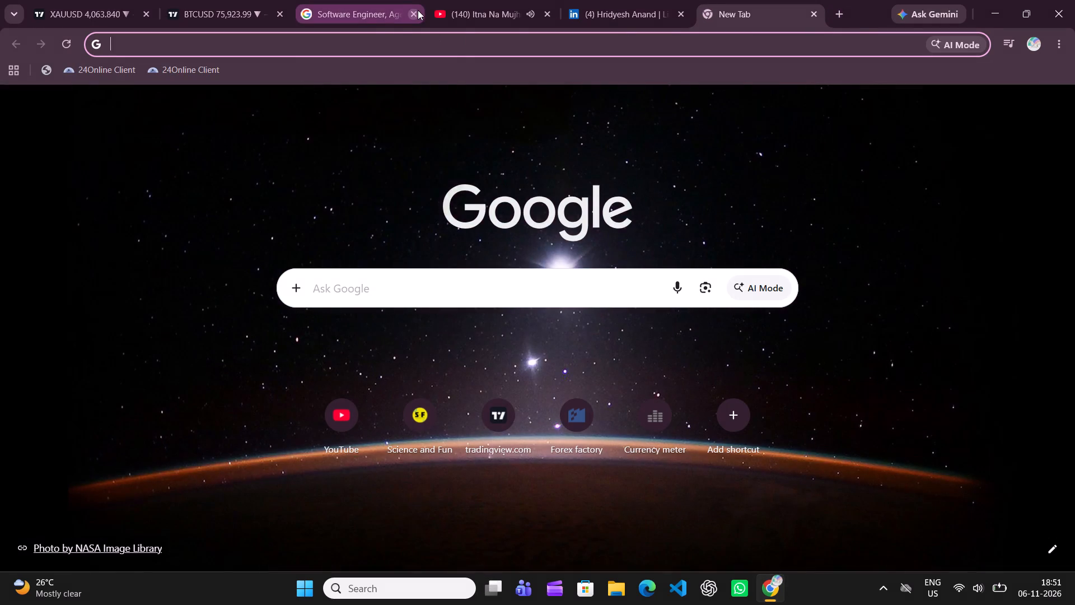
key(g)
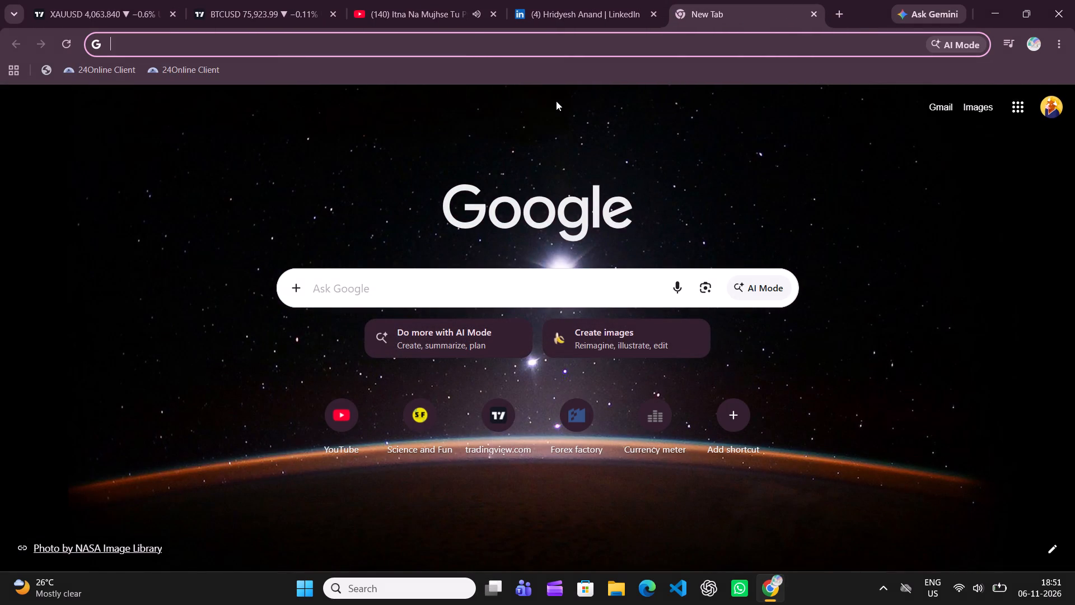
key(i)
key(Return)
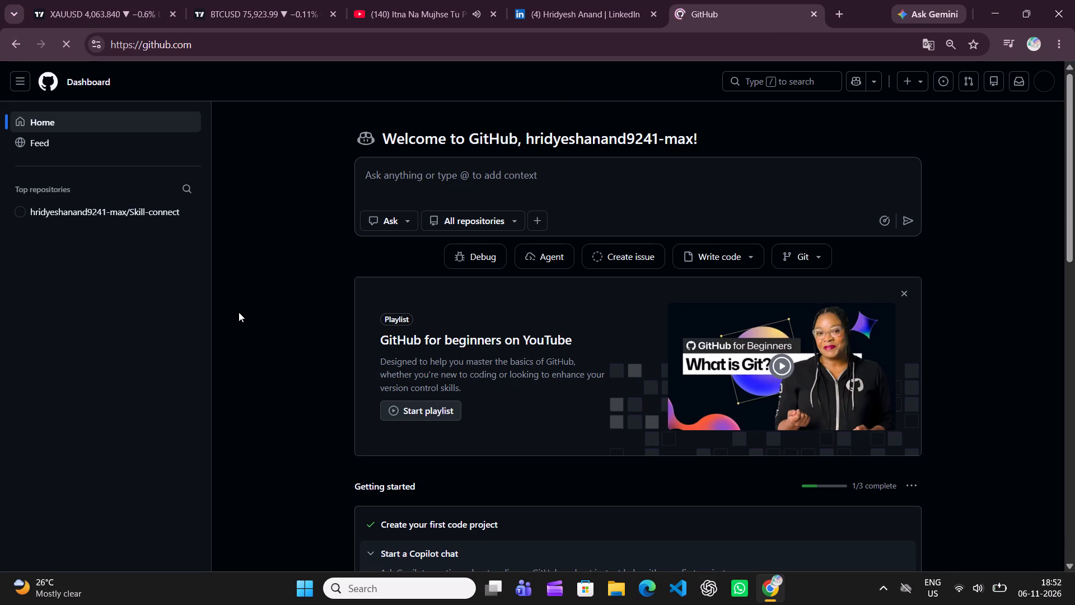
scroll(239, 312, down, 4)
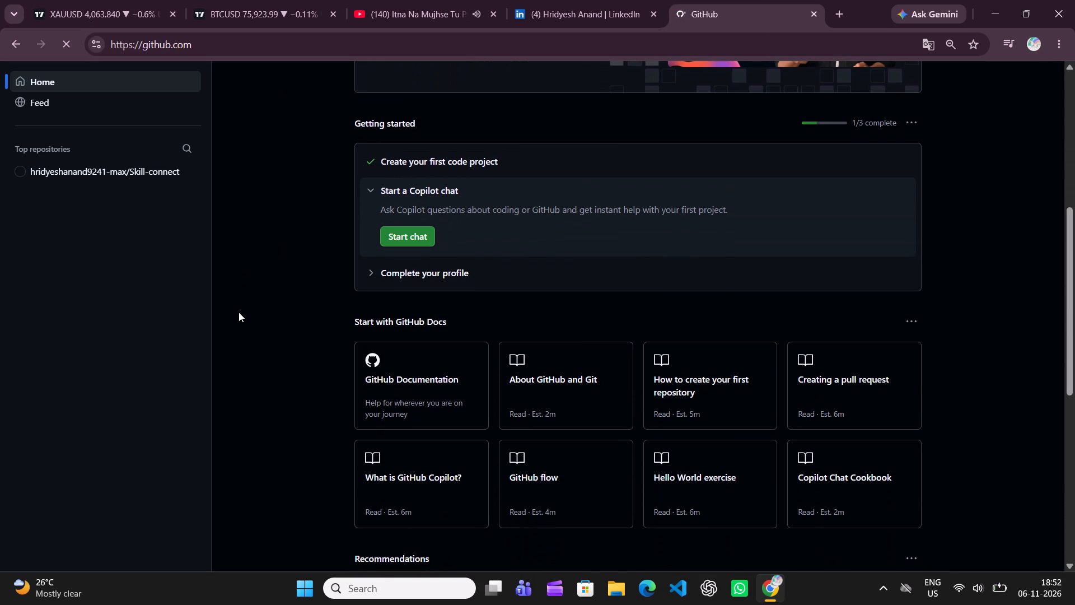
scroll(239, 312, up, 6)
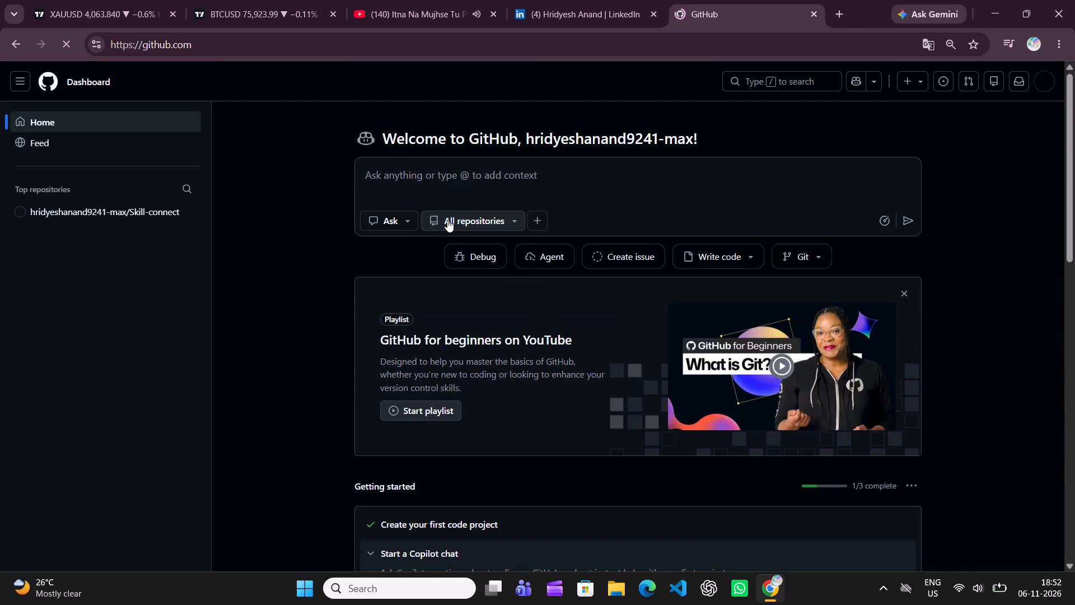
Go back, search Google for "github" and open GitHub's Login result.
click(1, 40)
double_click(414, 287)
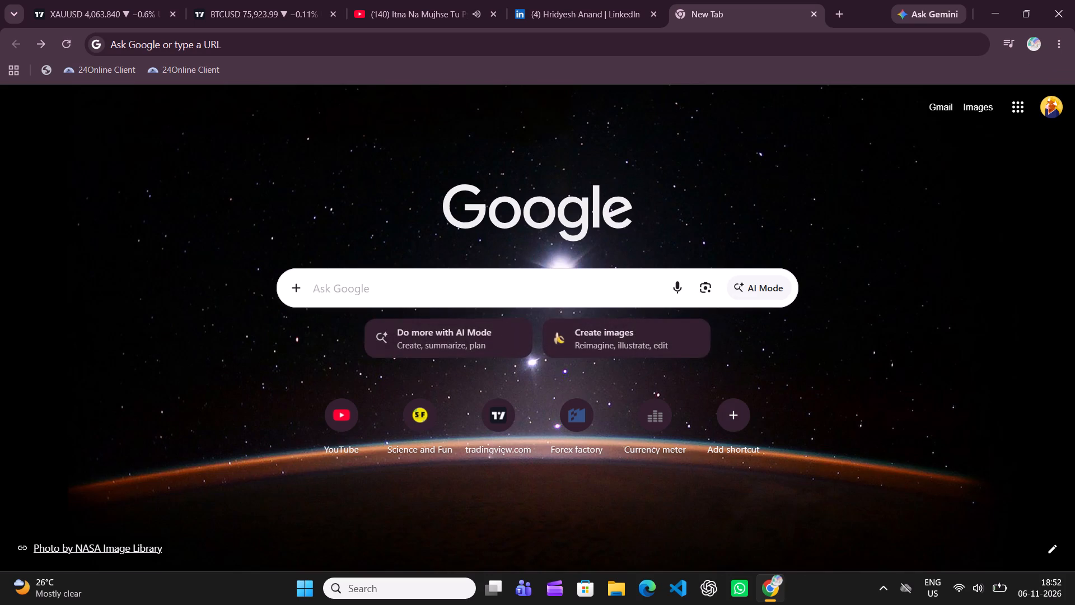
text(git)
text(hub)
key(Return)
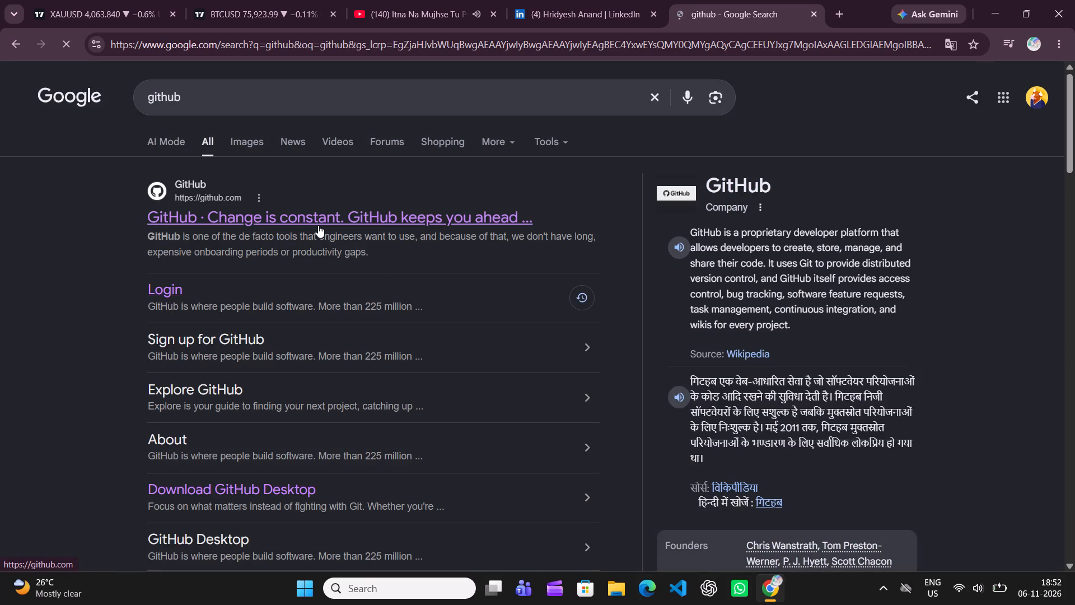
click(179, 293)
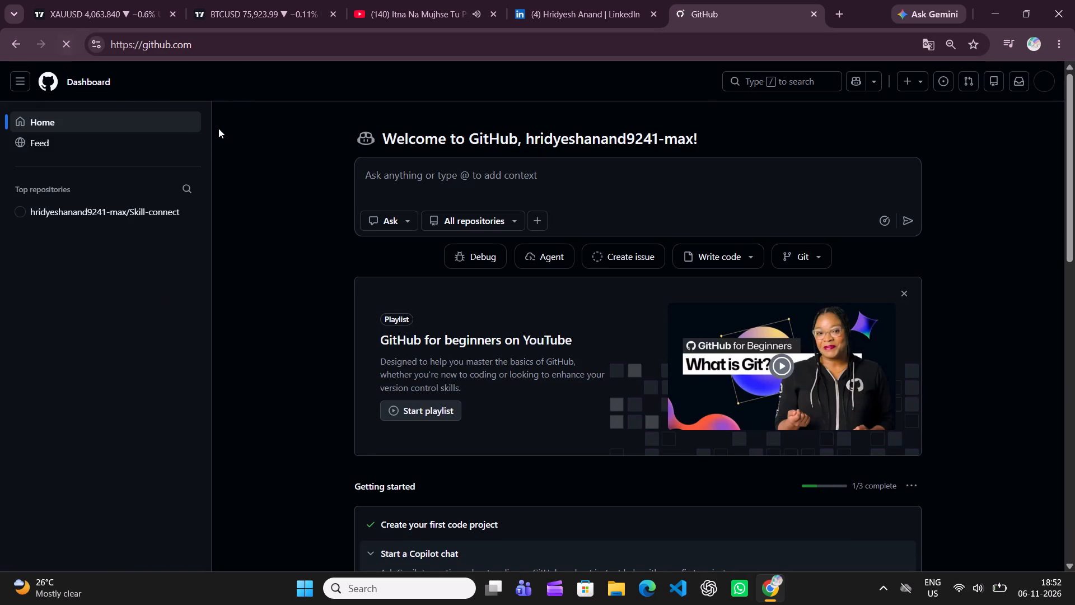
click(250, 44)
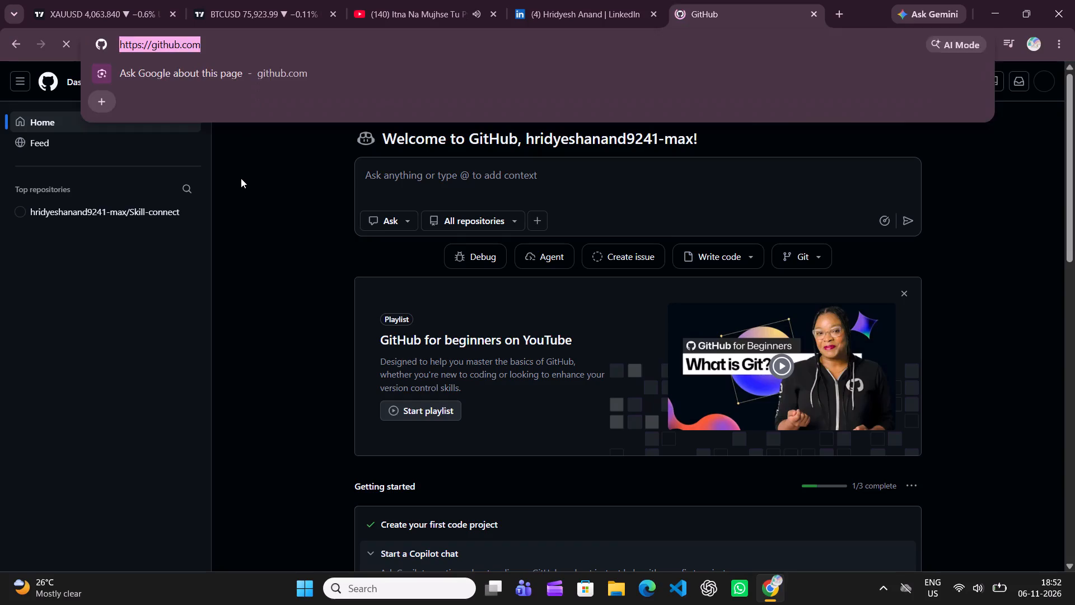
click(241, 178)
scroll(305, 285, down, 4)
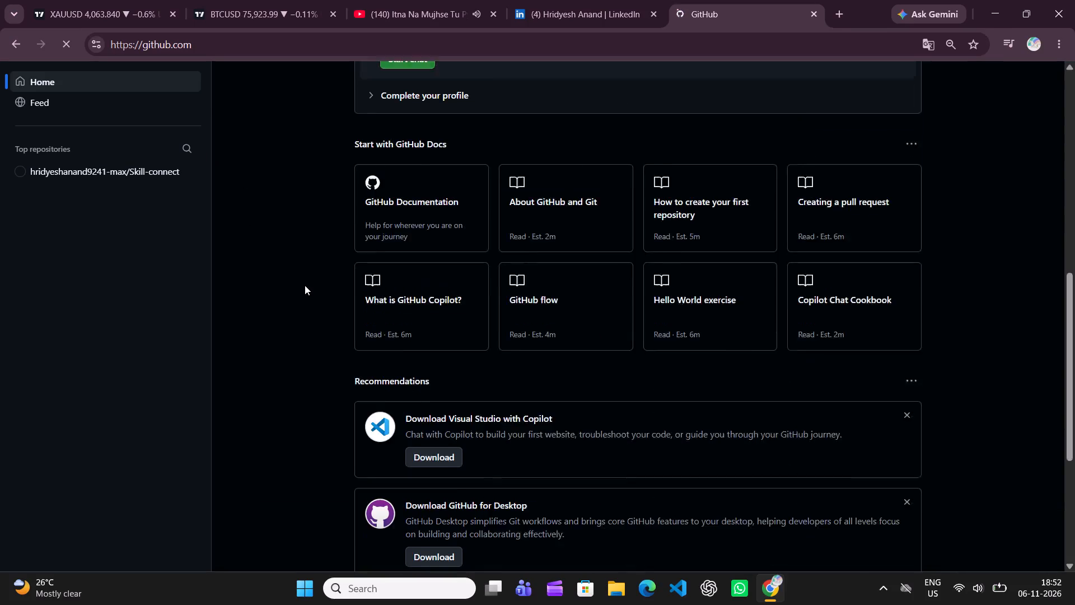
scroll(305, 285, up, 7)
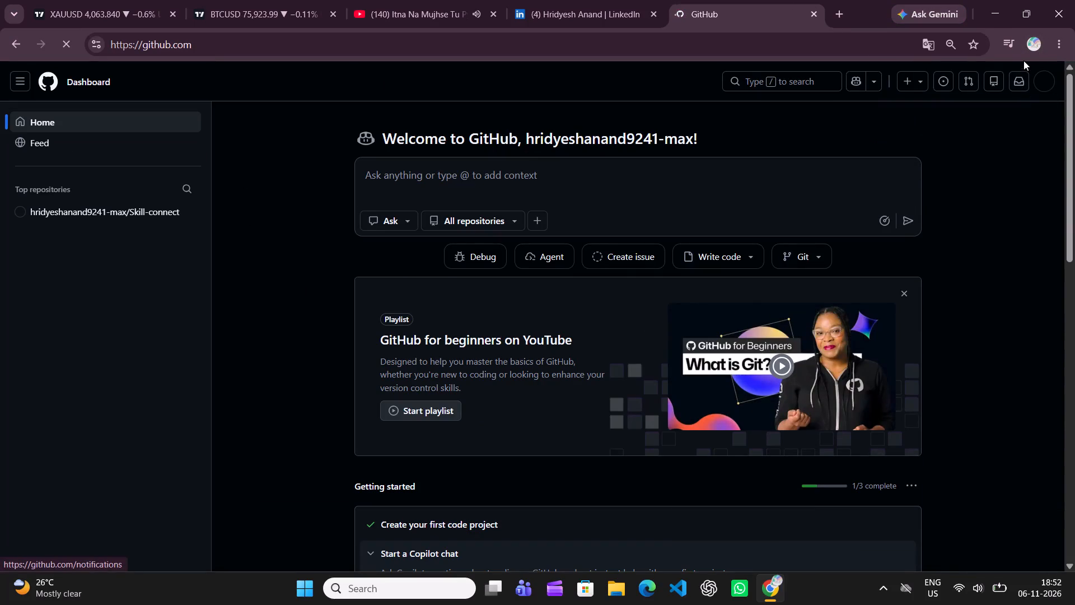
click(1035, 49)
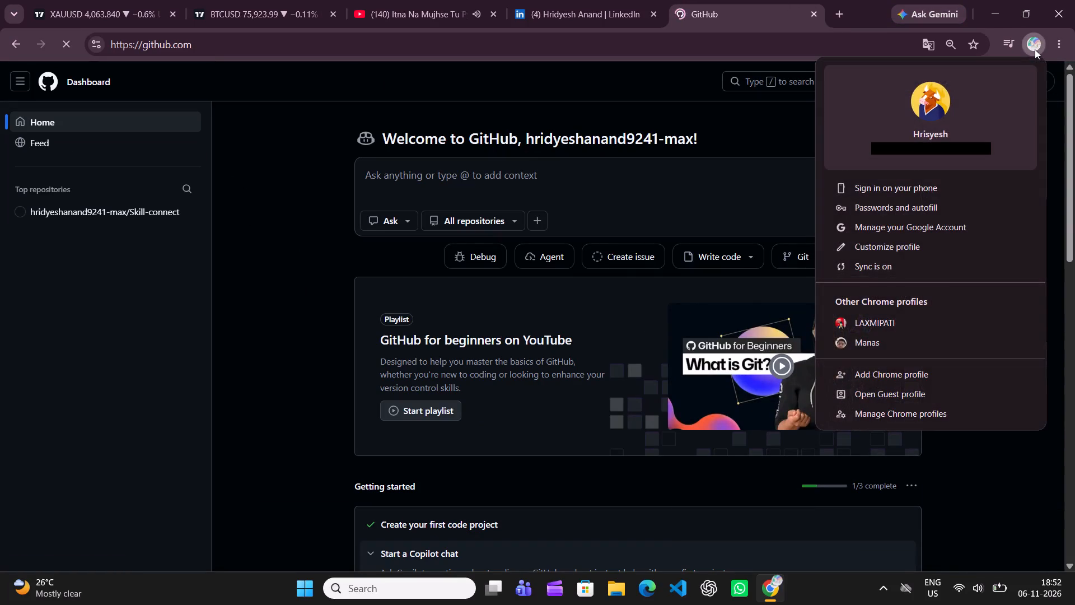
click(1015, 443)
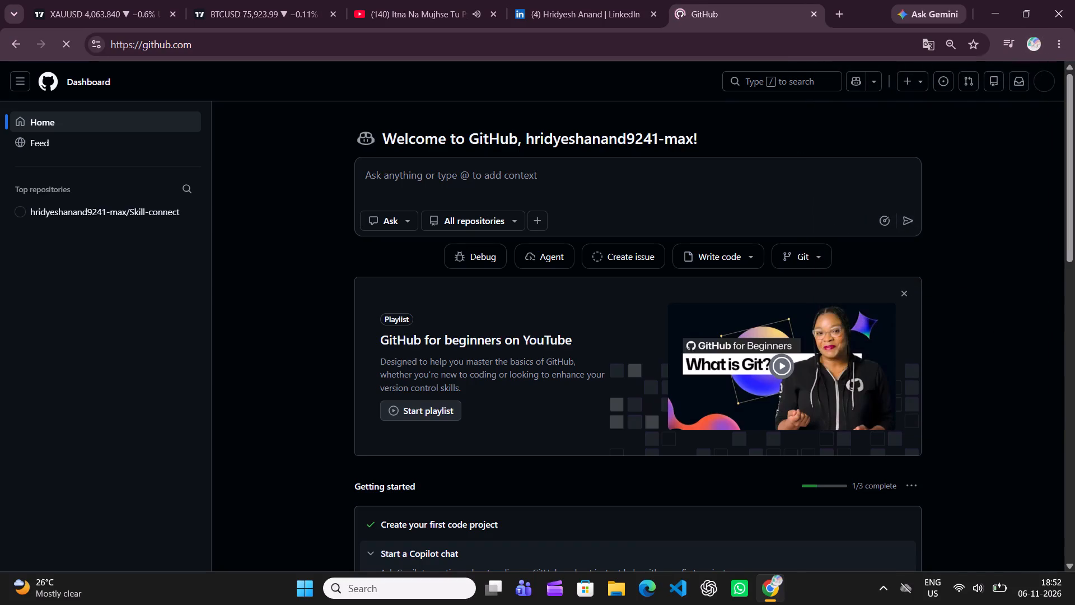
Sign out of GitHub from all accounts.
click(1045, 85)
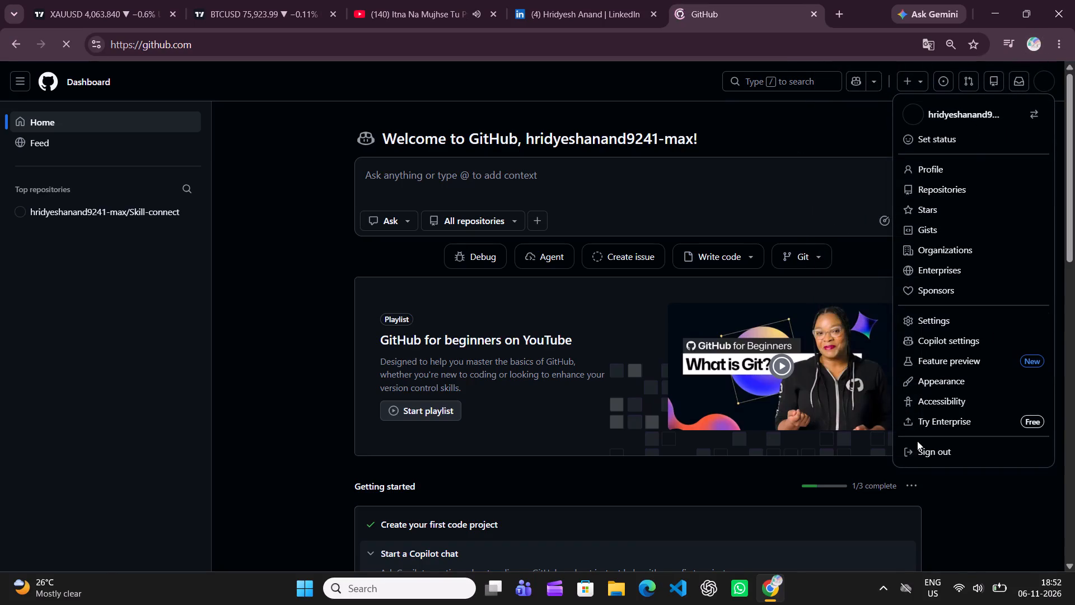
click(917, 442)
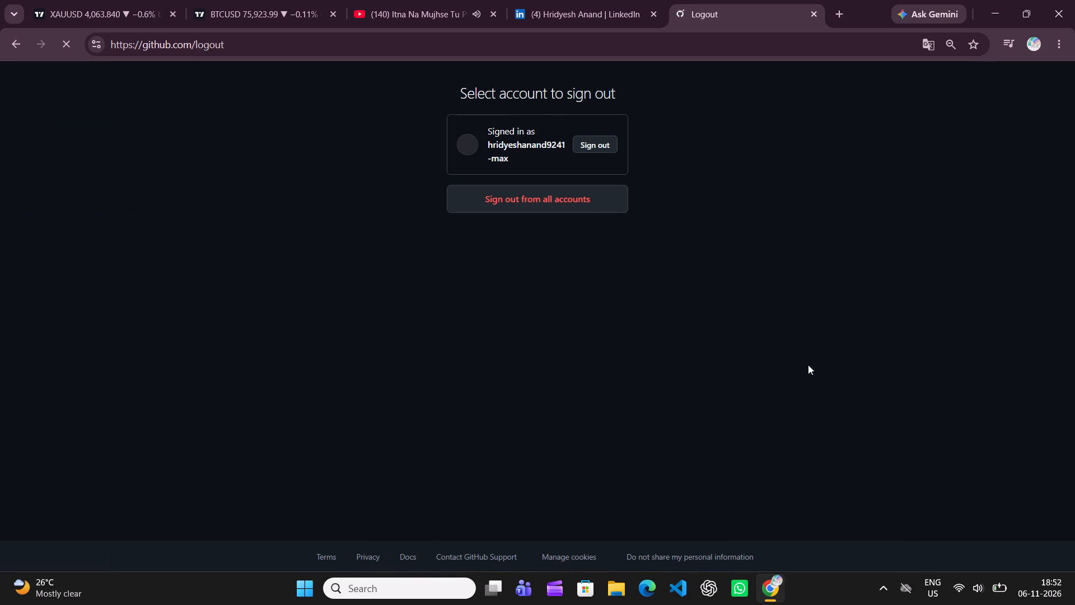
click(571, 202)
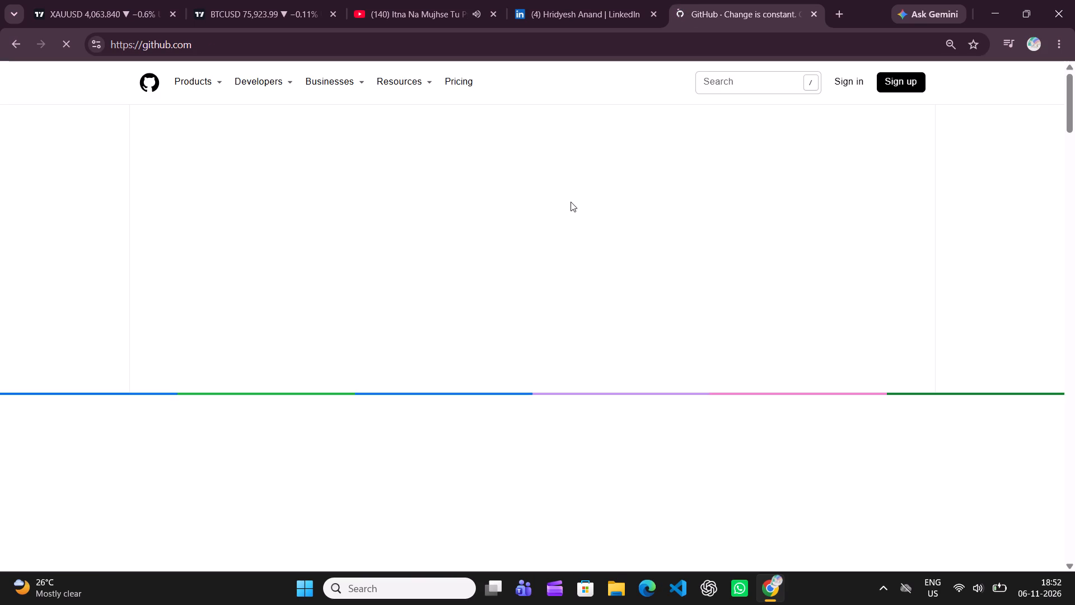
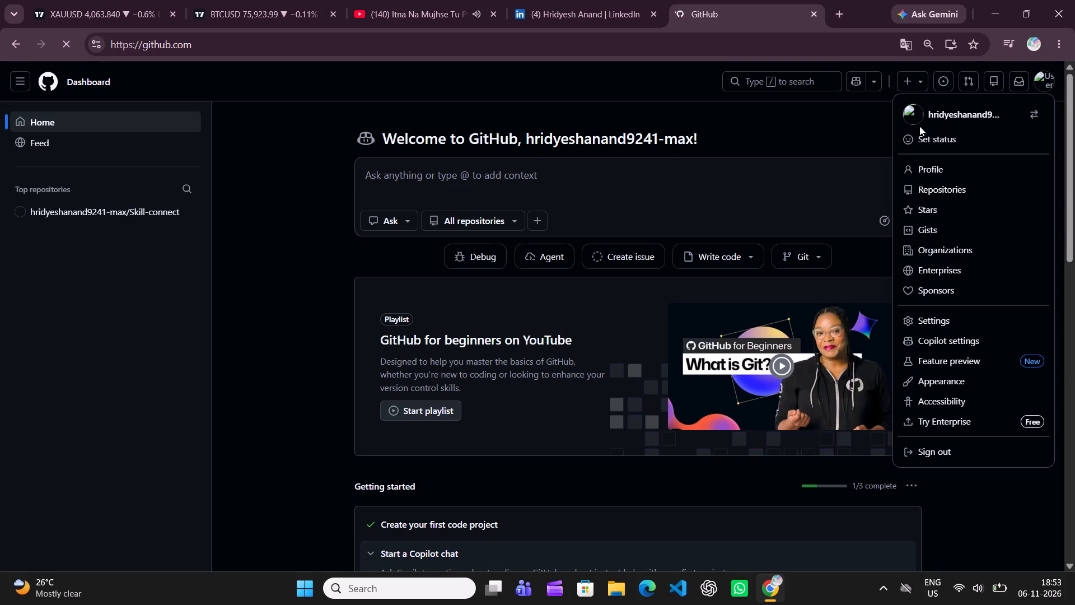
Open the signed-in account's GitHub profile page.
click(905, 117)
click(14, 80)
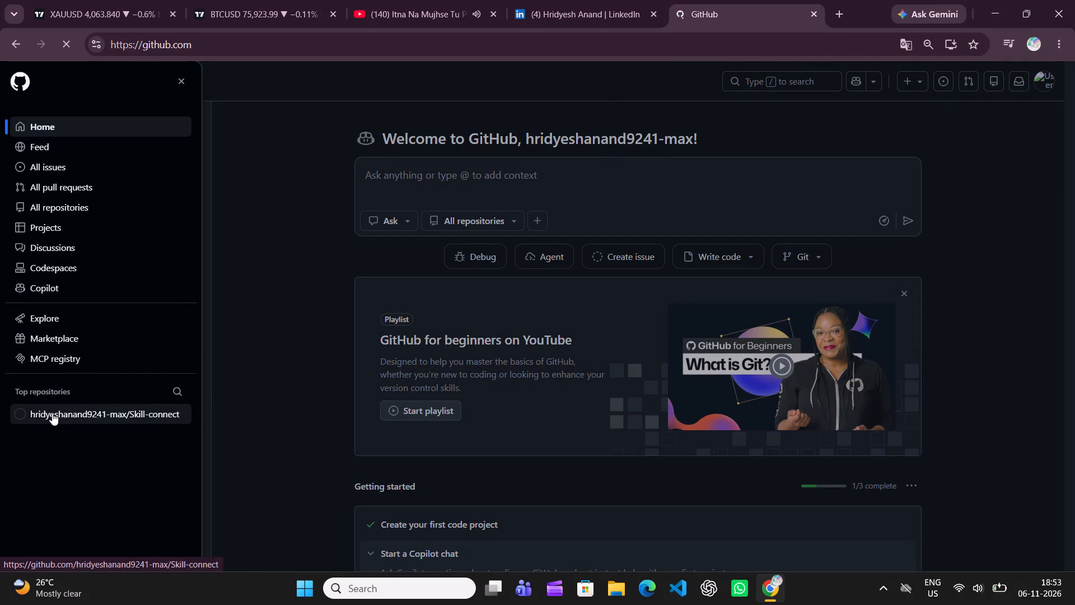
click(270, 192)
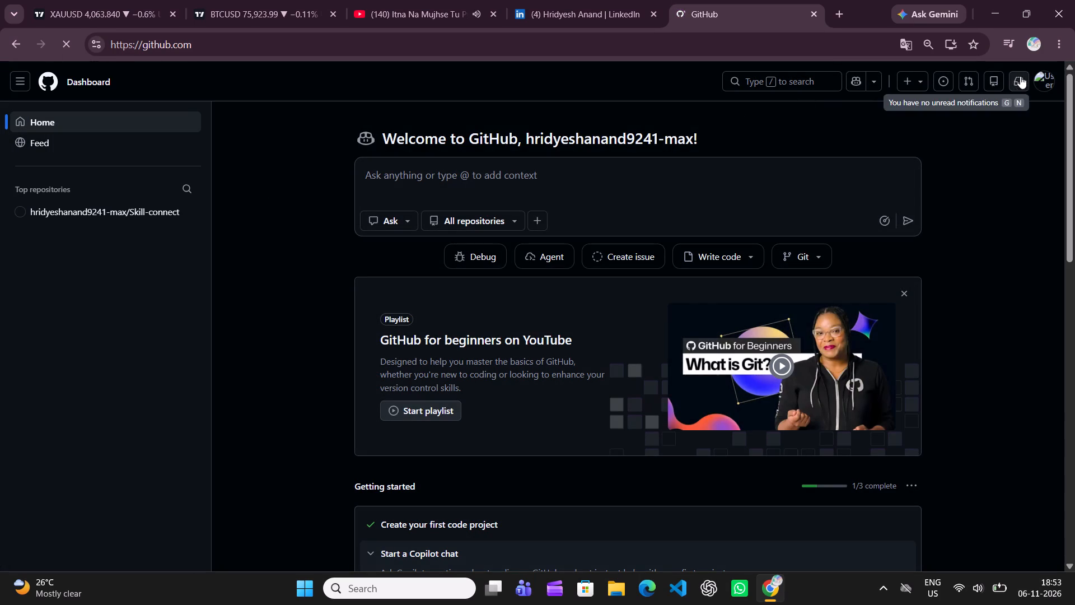
click(1043, 78)
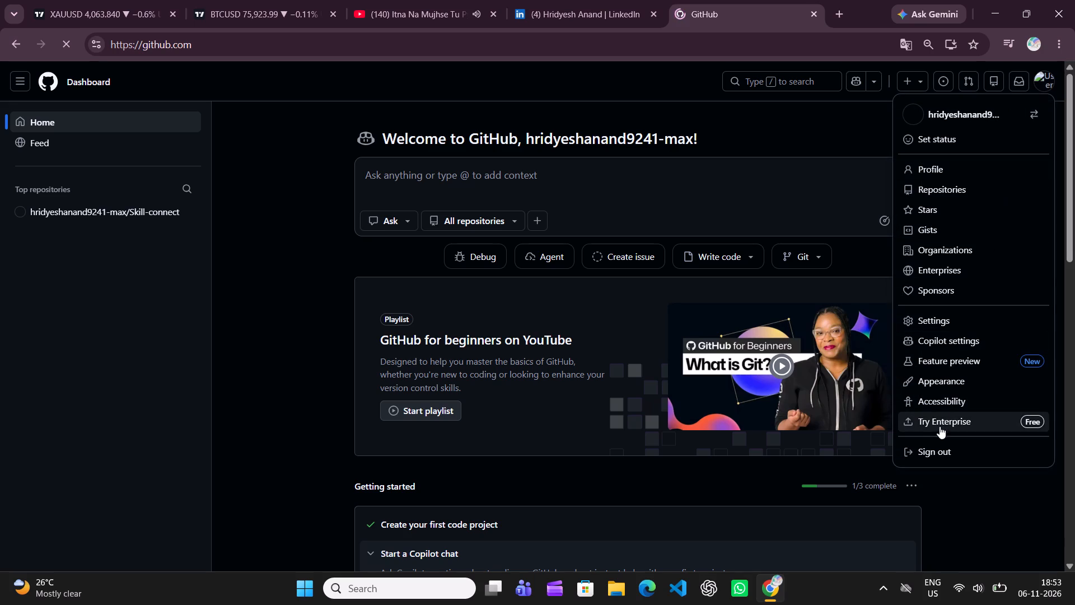
click(930, 174)
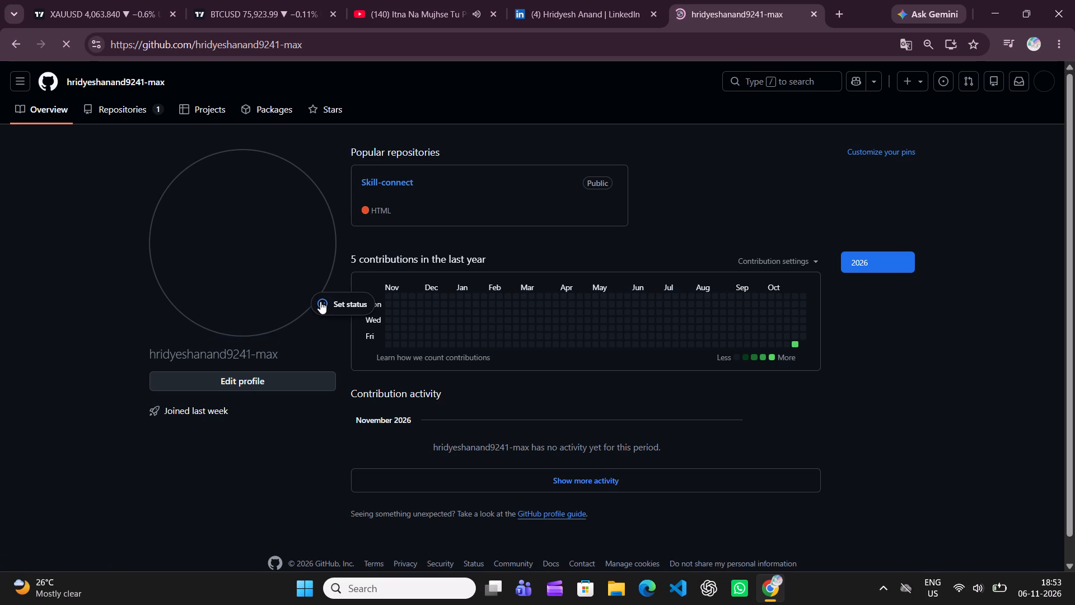
Start editing the profile and fill in the Name field with the browser's saved name suggestion.
click(265, 379)
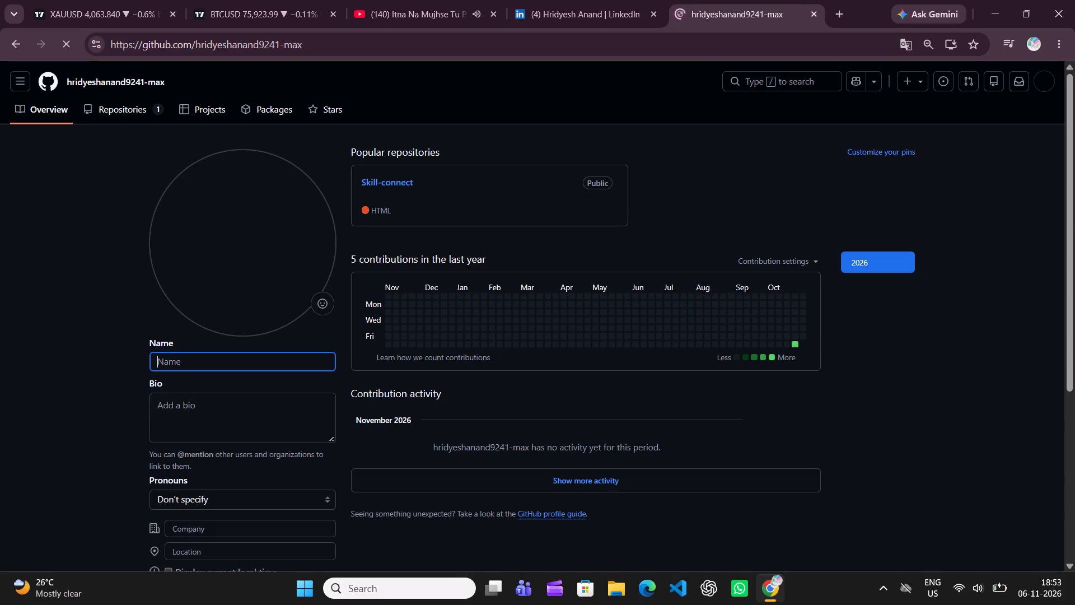
key(shift+h)
click(278, 389)
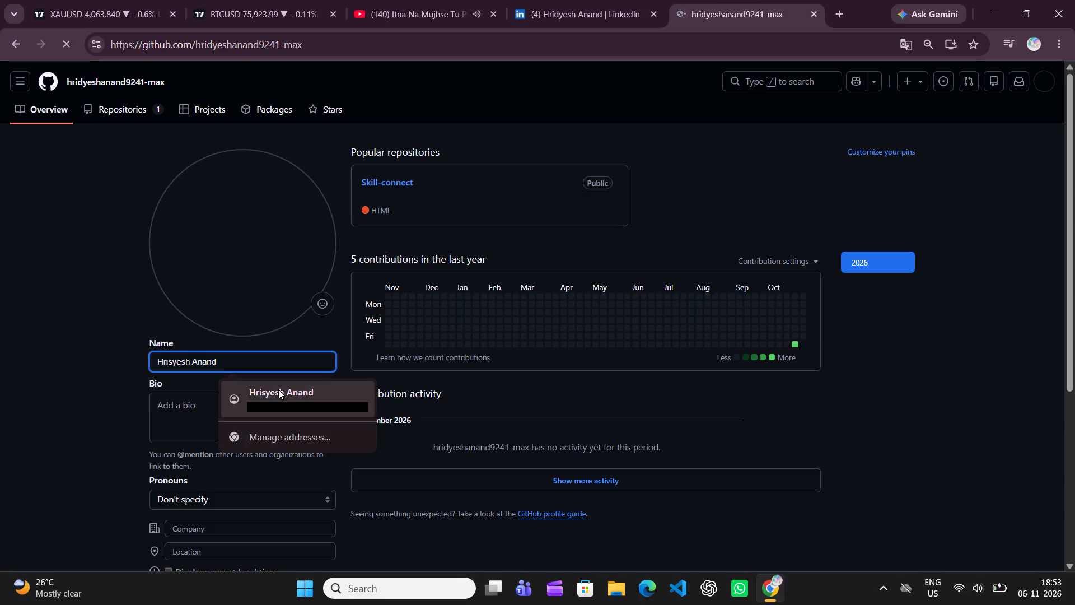
Enter the bio "B.Tech CSE AI/ML student in LPU" and save the profile.
click(217, 415)
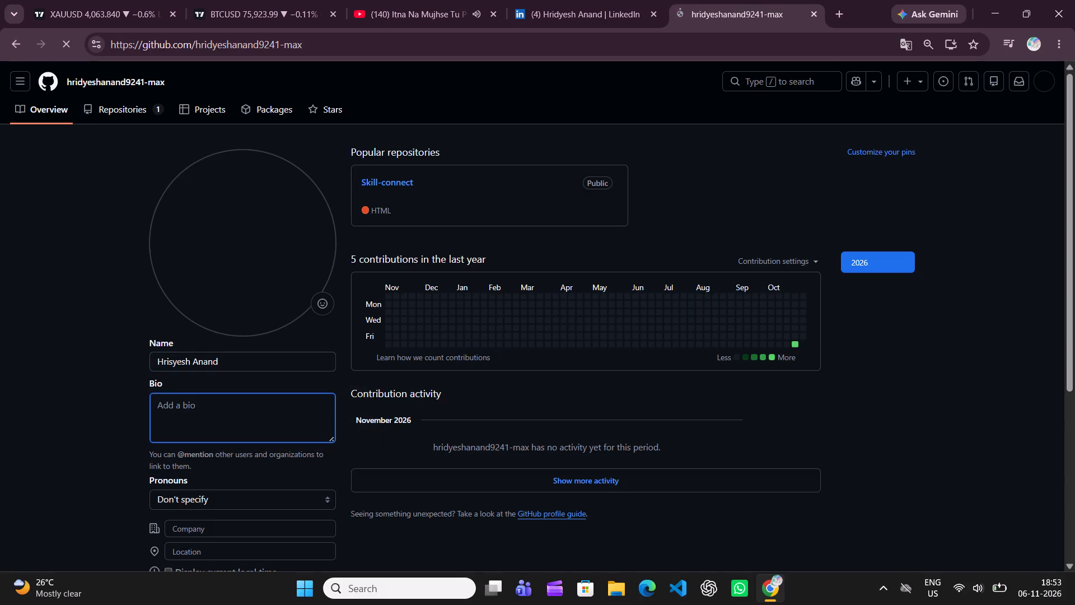
key(b)
key(BackSpace)
key(shift+b)
key(period)
text(Tech)
key(space)
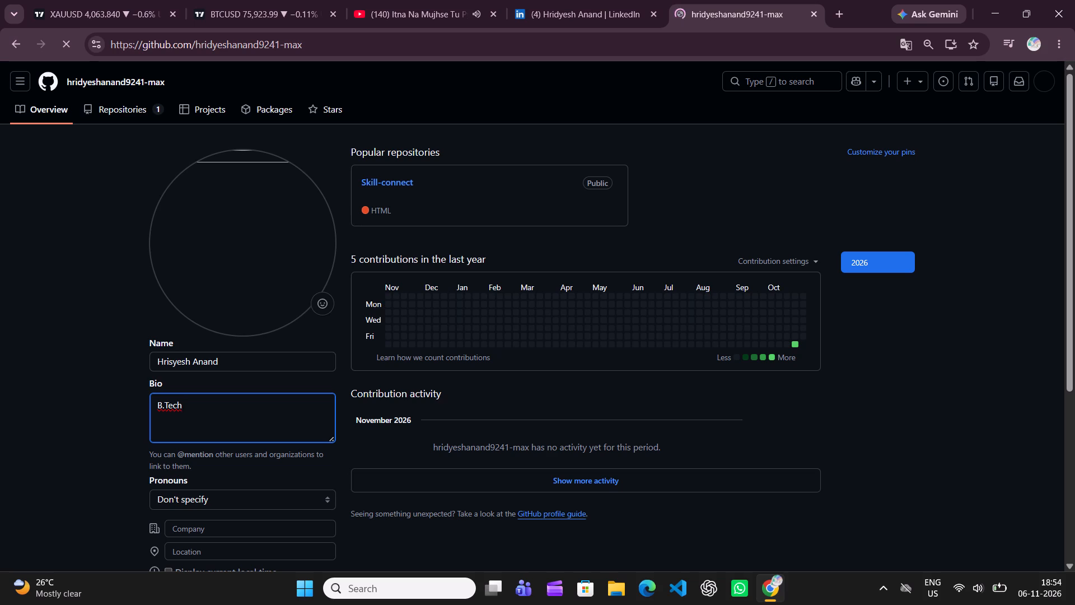
text(CSE)
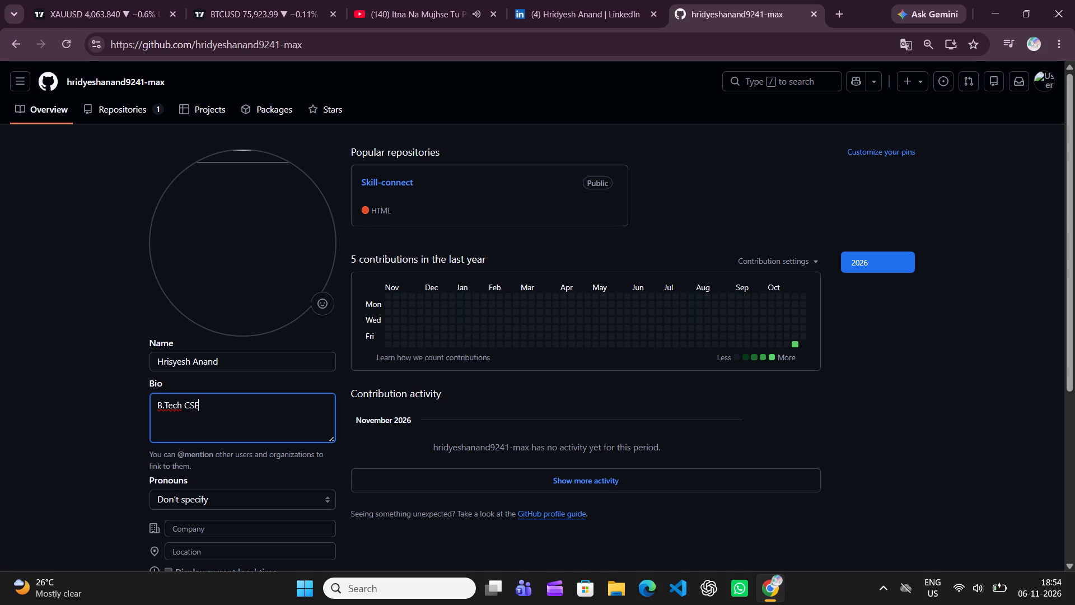
key(space)
text(AI)
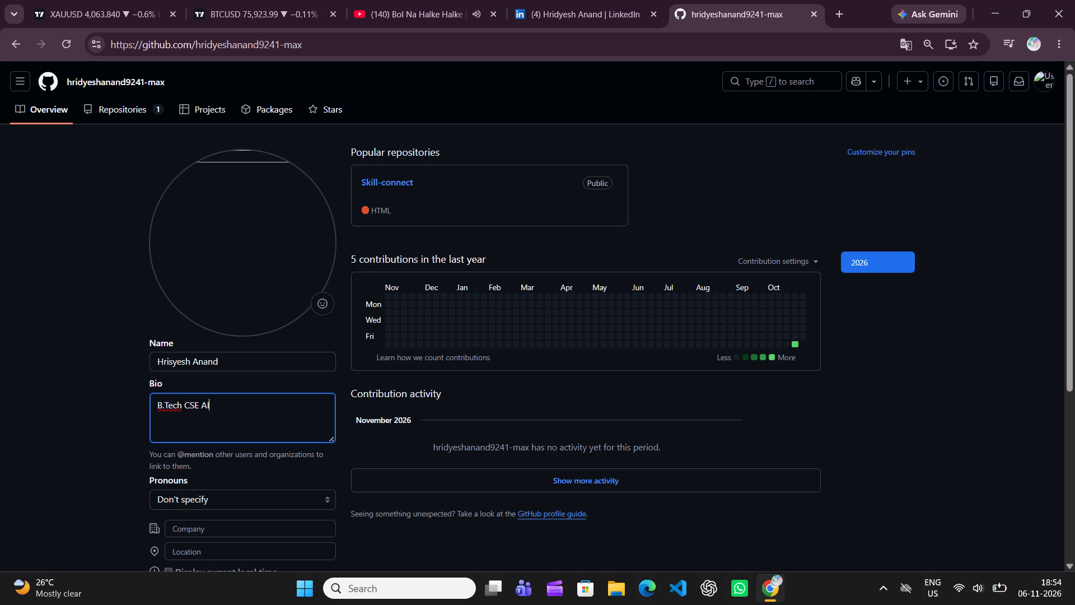
text(/Ml)
key(space)
key(BackSpace)
key(BackSpace)
text(L s)
key(t)
text(udent in)
key(space)
text(LPU)
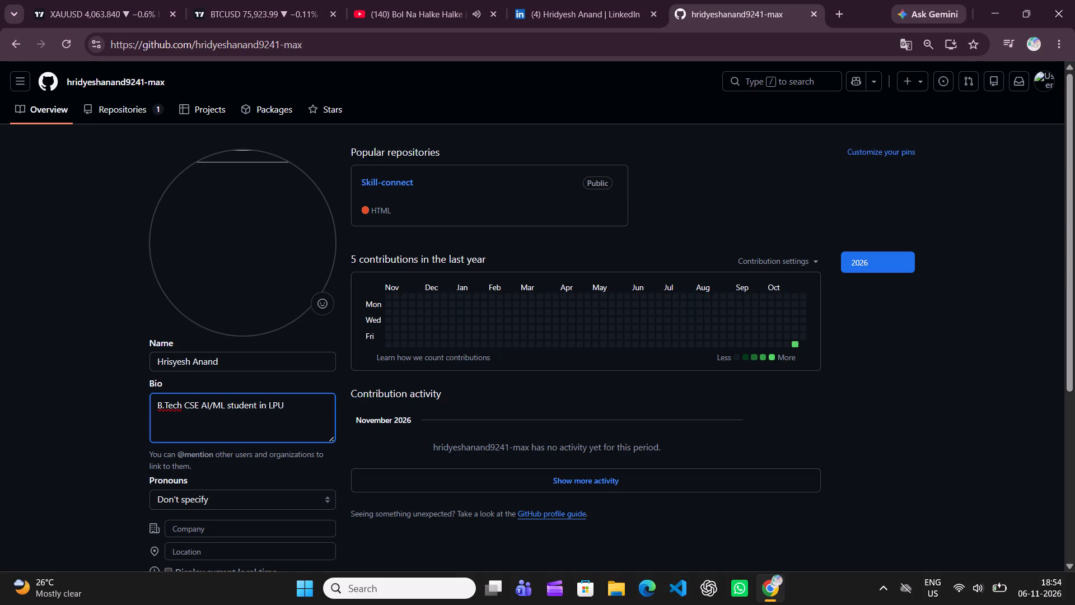
scroll(217, 415, down, 2)
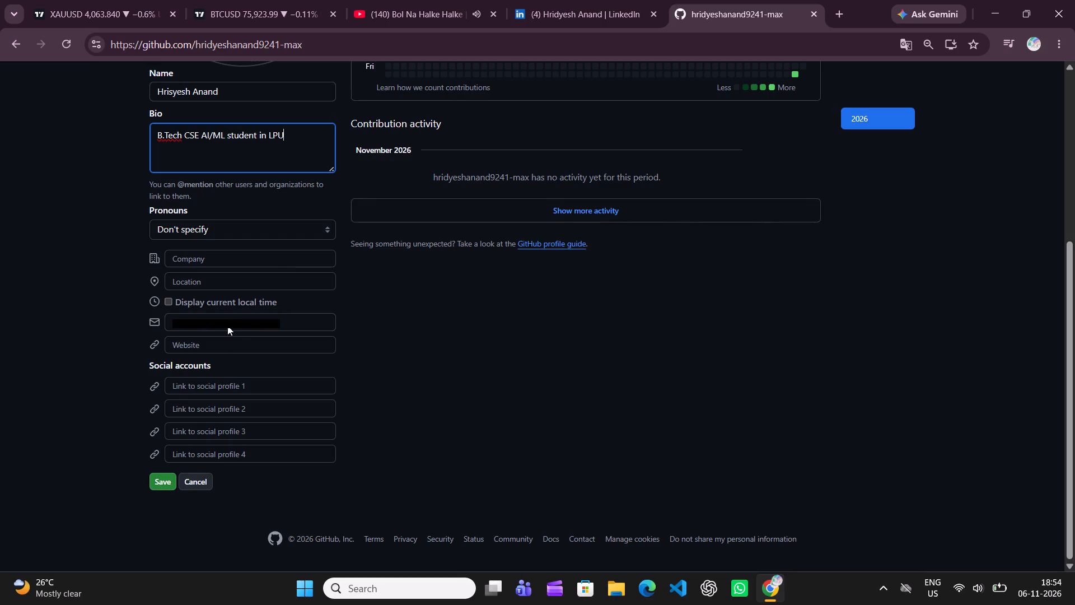
click(170, 483)
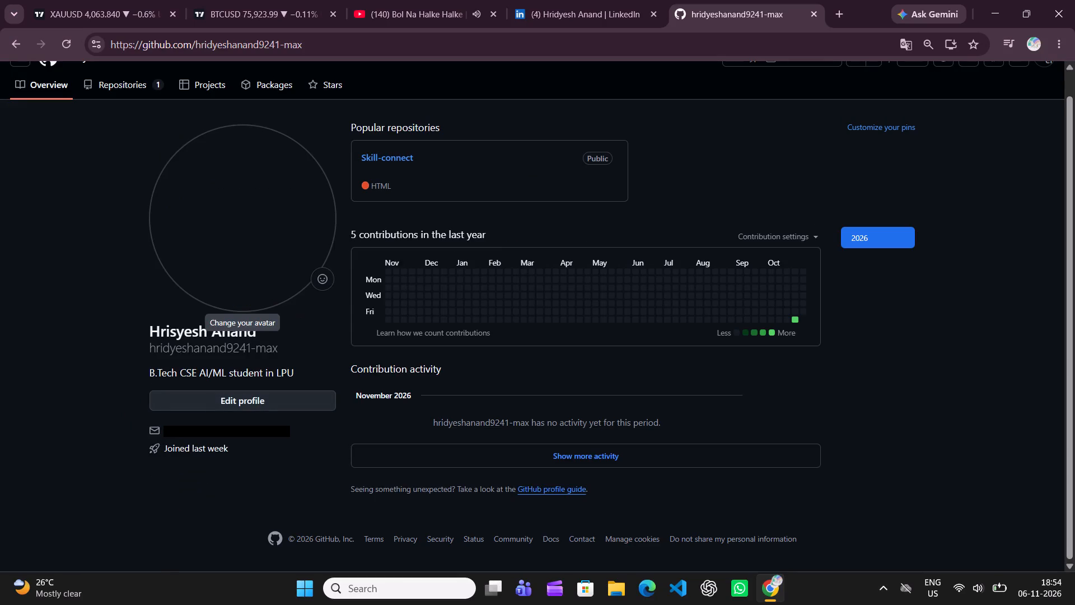
Open the public profile settings page from the profile's avatar.
click(279, 238)
right_click(279, 238)
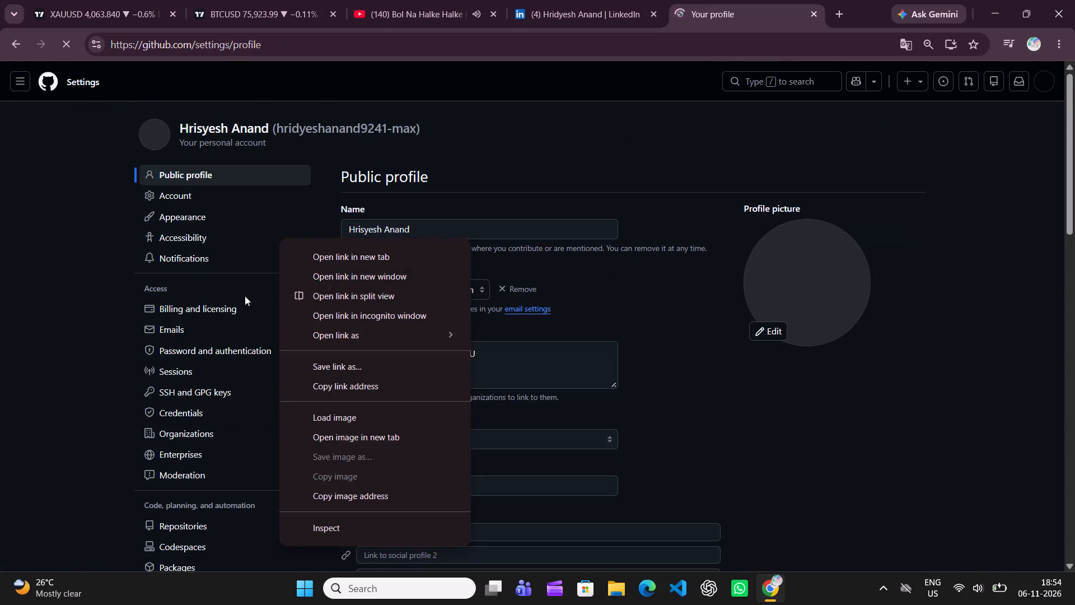
click(728, 327)
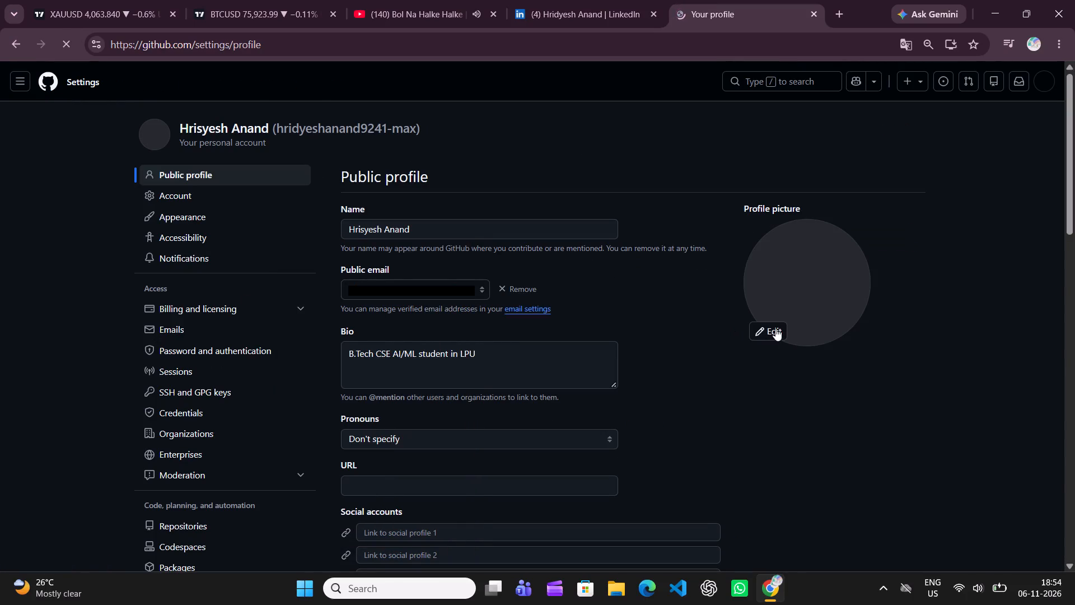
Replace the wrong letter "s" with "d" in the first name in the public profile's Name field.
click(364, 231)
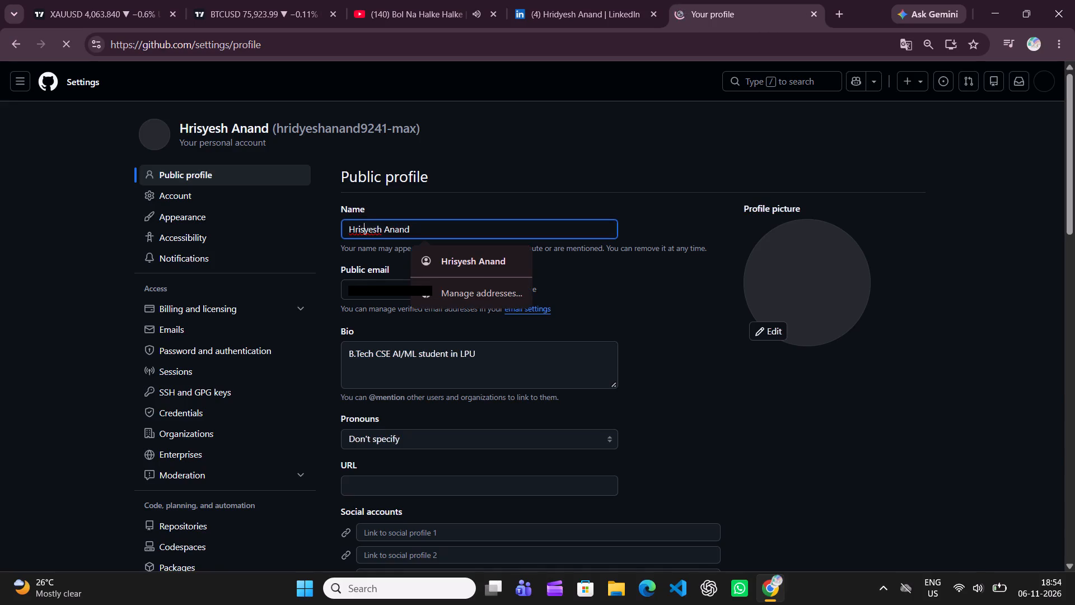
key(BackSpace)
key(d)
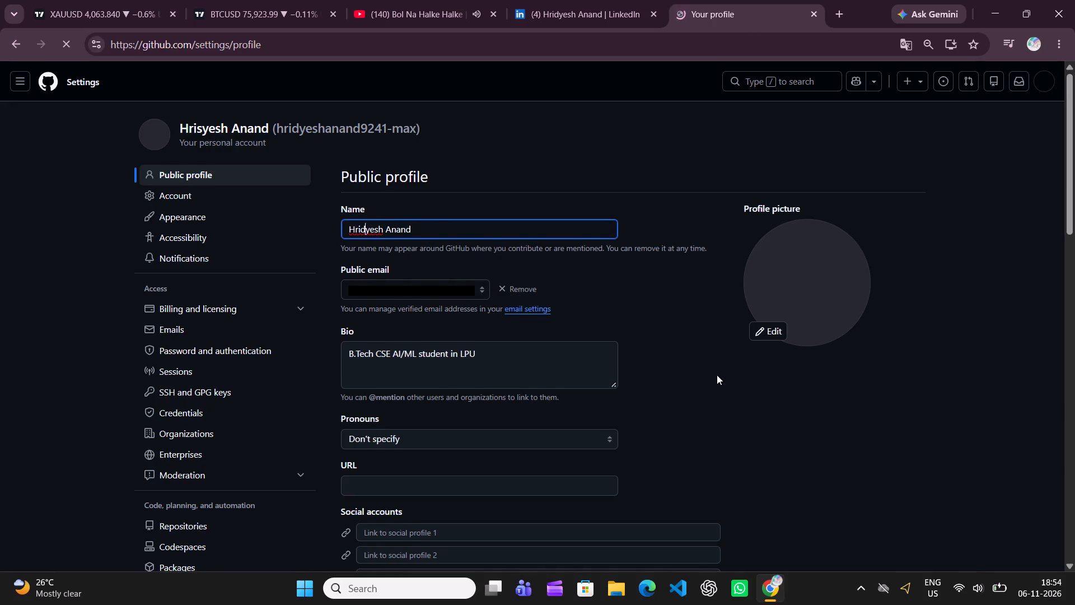
Set the pronouns in the public profile to he/him.
scroll(717, 375, down, 1)
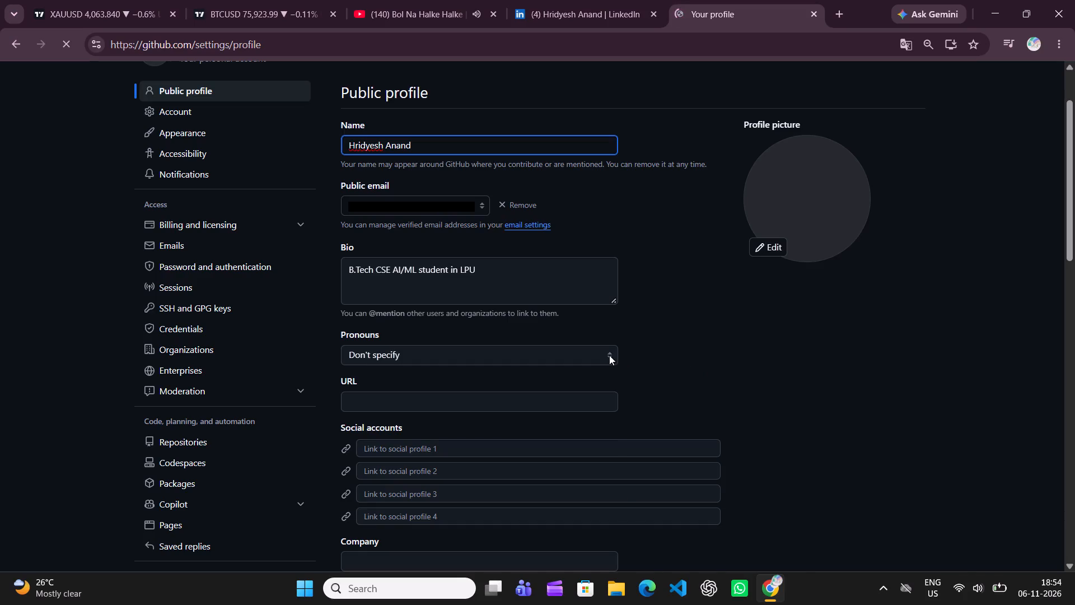
click(609, 355)
click(442, 426)
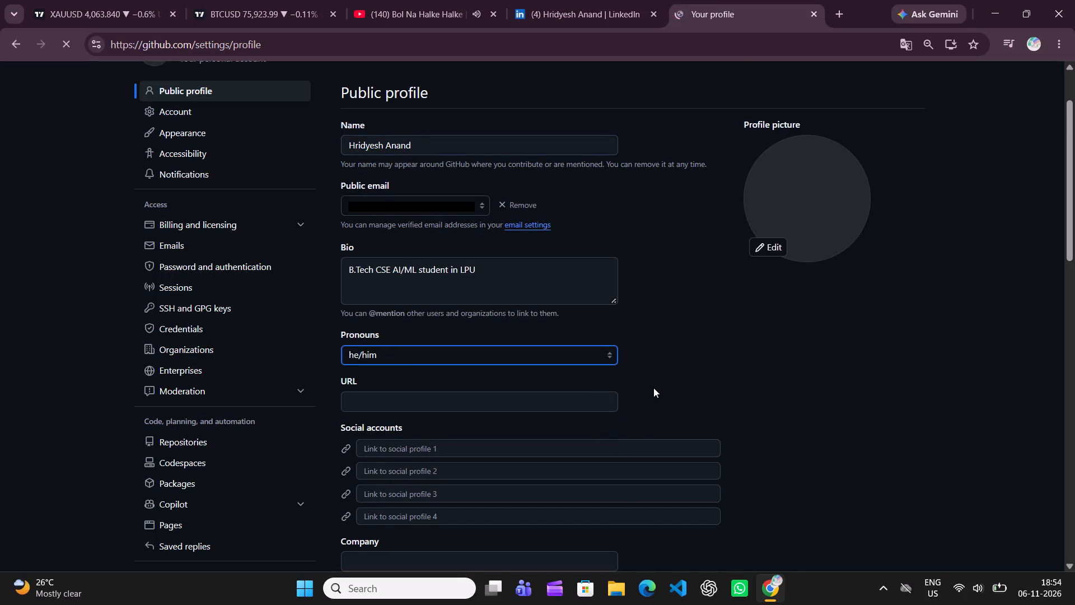
Upload "WhatsApp Image 2026-08-30 at 6.16.02 PM" from the Pictures folder and set it as the new profile picture with the default crop.
scroll(653, 388, down, 1)
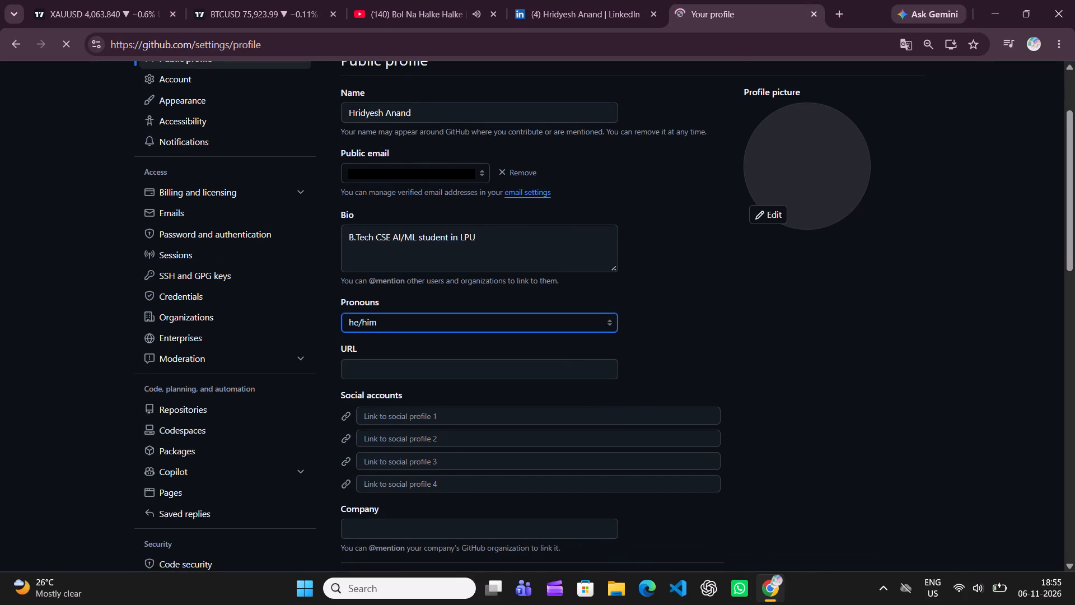
scroll(714, 258, up, 1)
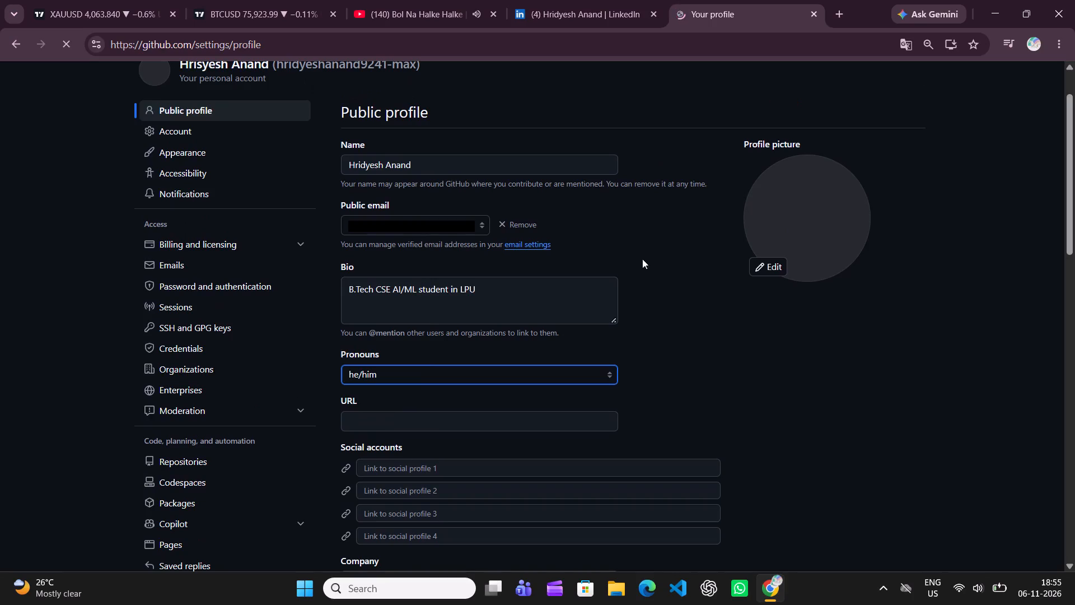
click(778, 262)
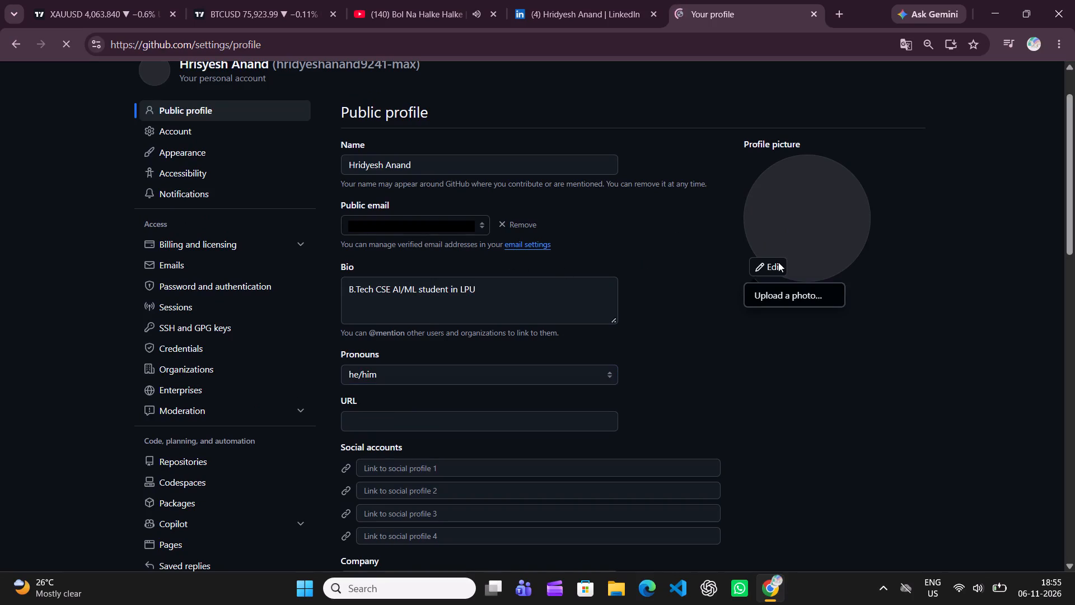
click(788, 299)
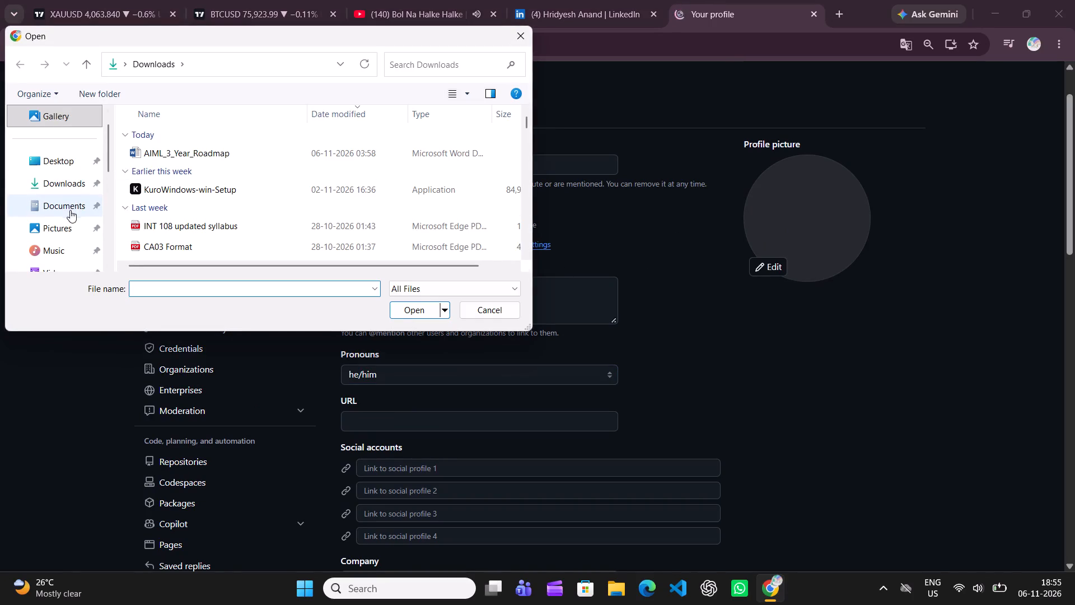
click(58, 221)
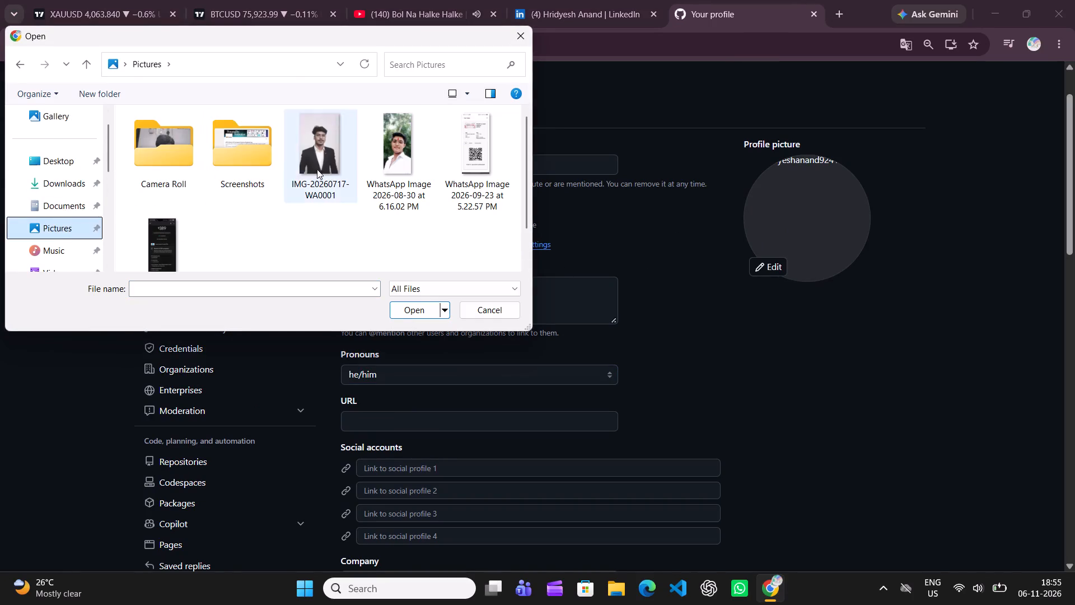
click(386, 170)
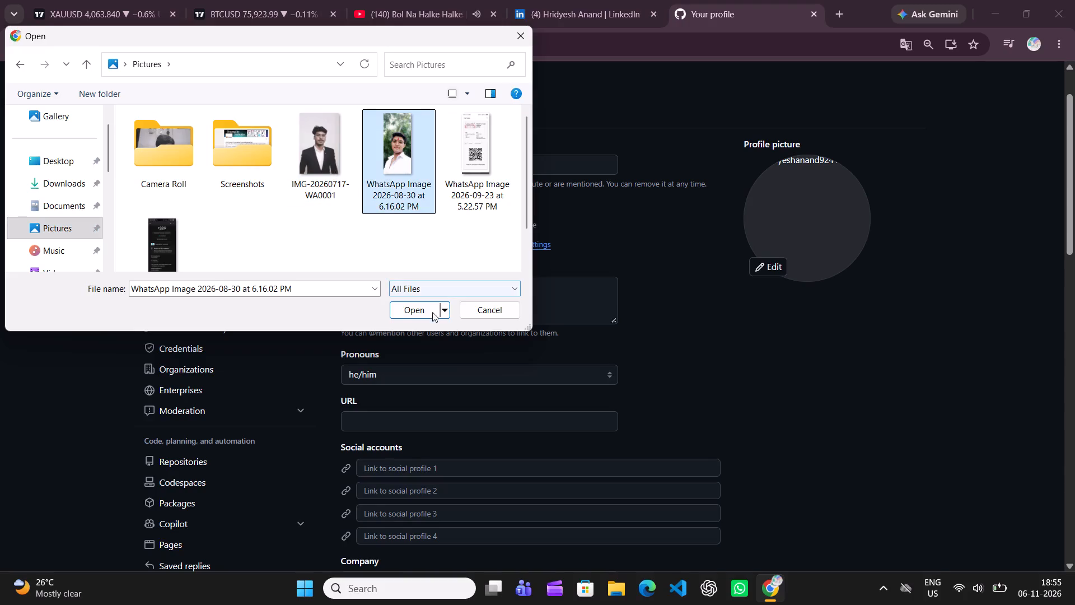
drag(416, 320, 415, 309)
click(415, 309)
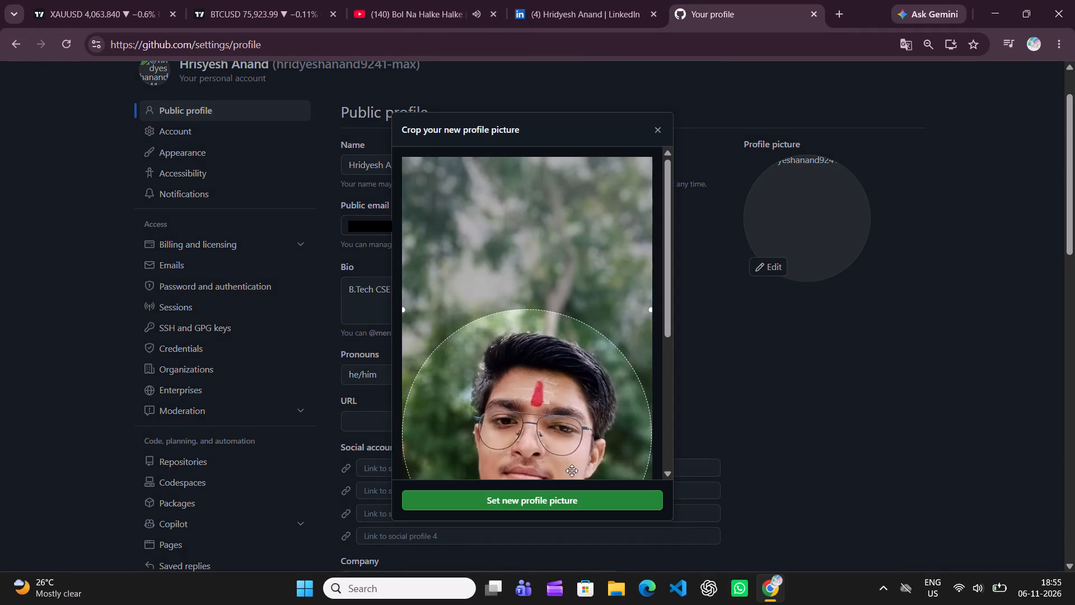
click(549, 505)
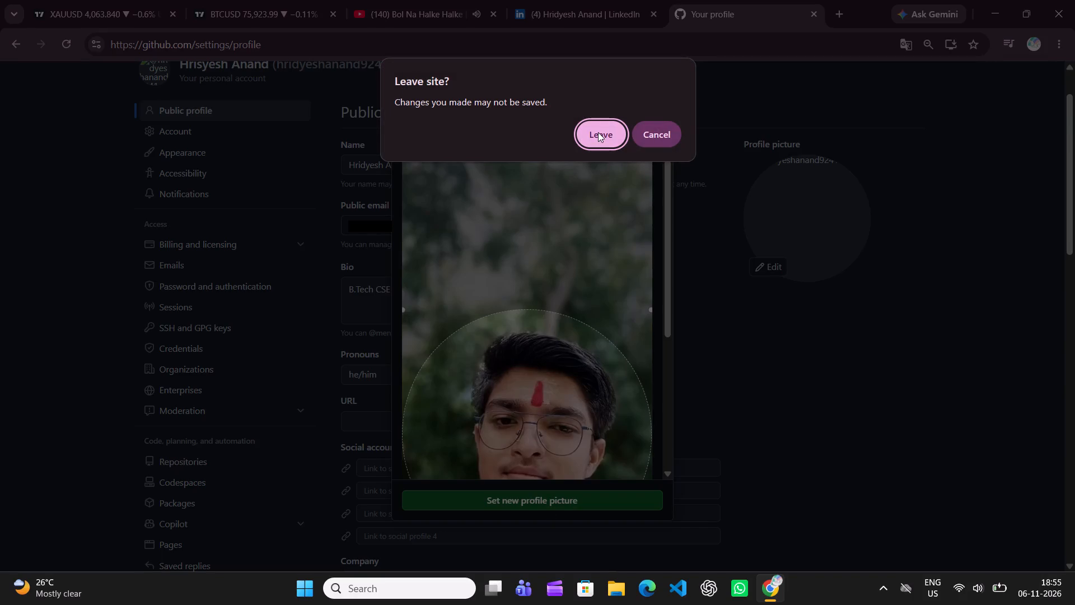
Leave the settings page without saving the pending field edits so the new profile picture is applied.
click(598, 132)
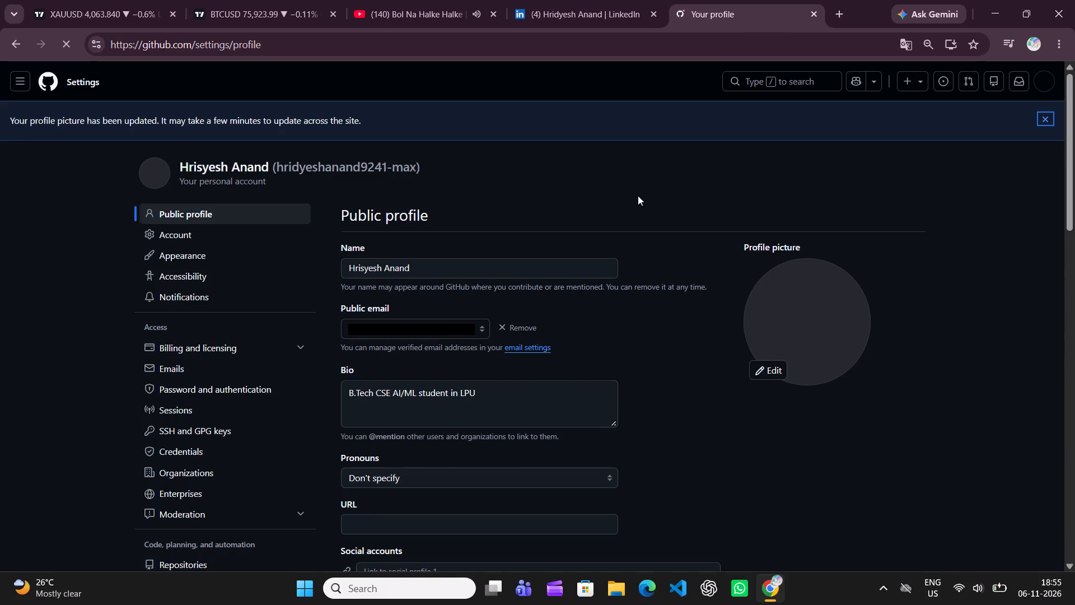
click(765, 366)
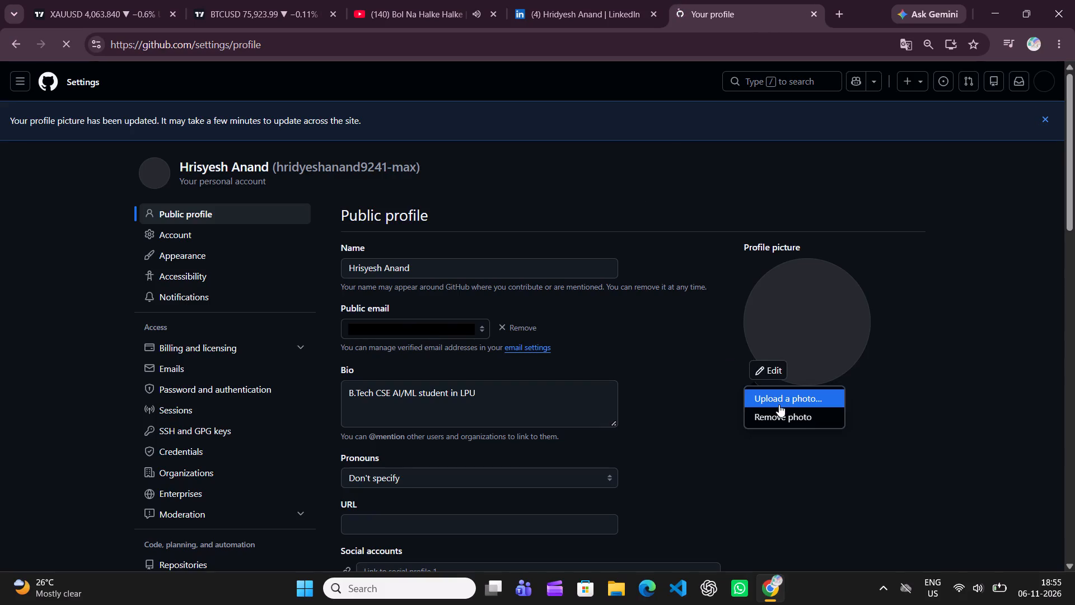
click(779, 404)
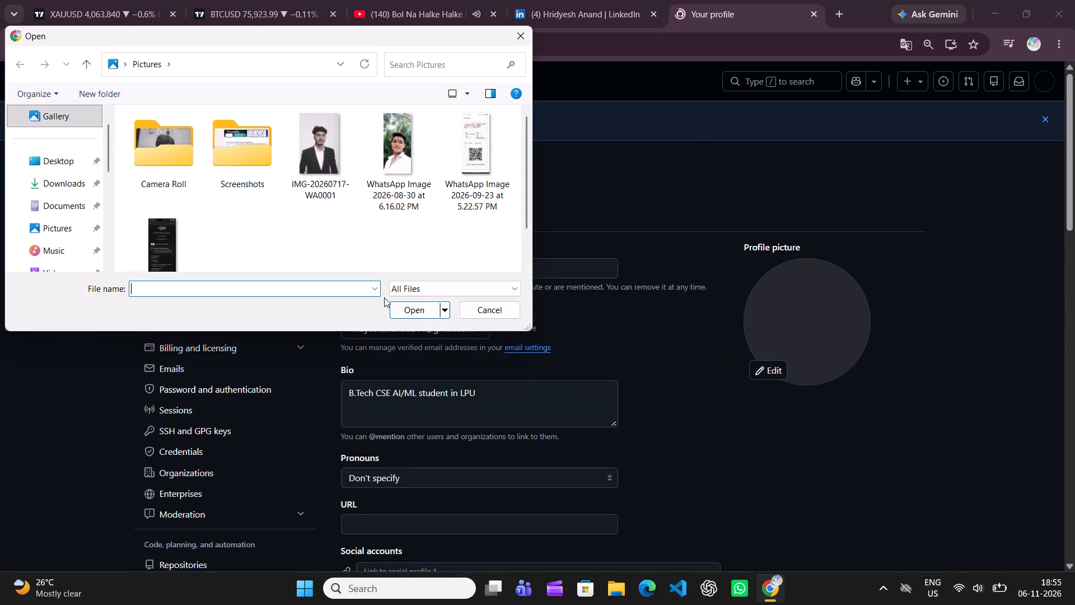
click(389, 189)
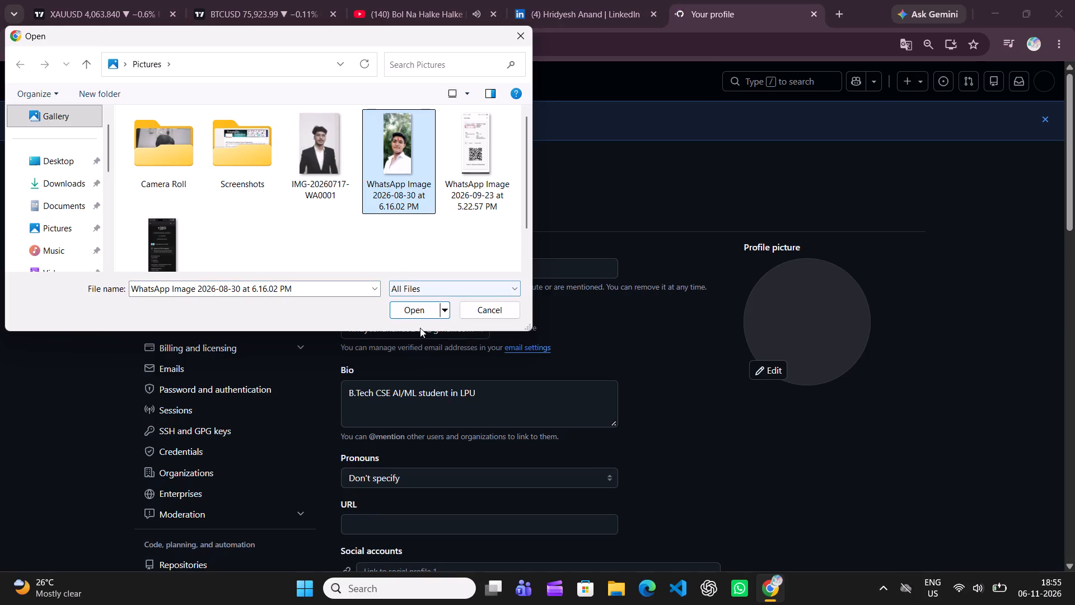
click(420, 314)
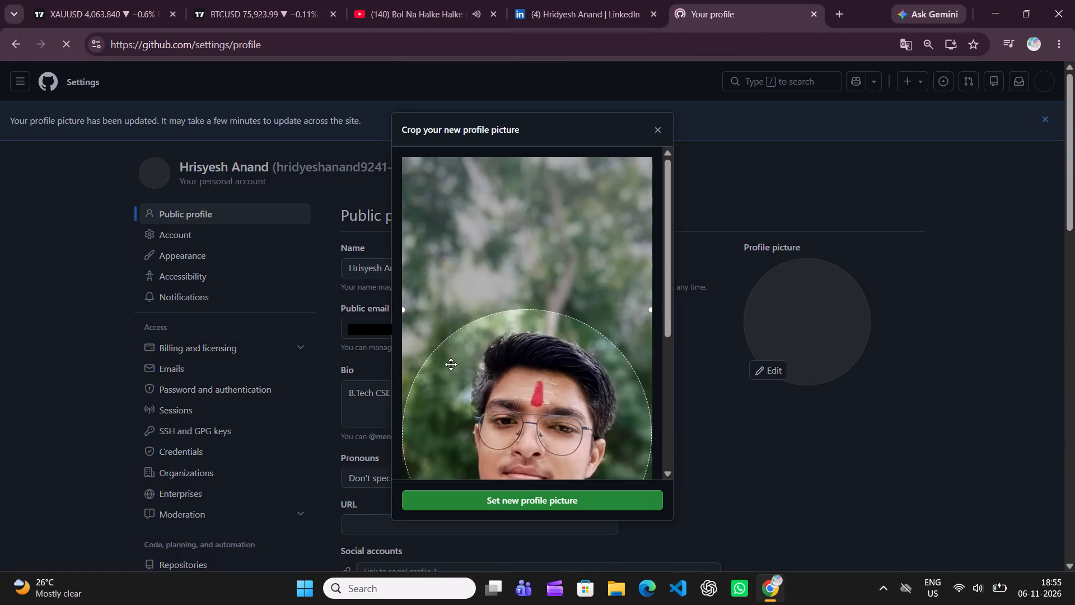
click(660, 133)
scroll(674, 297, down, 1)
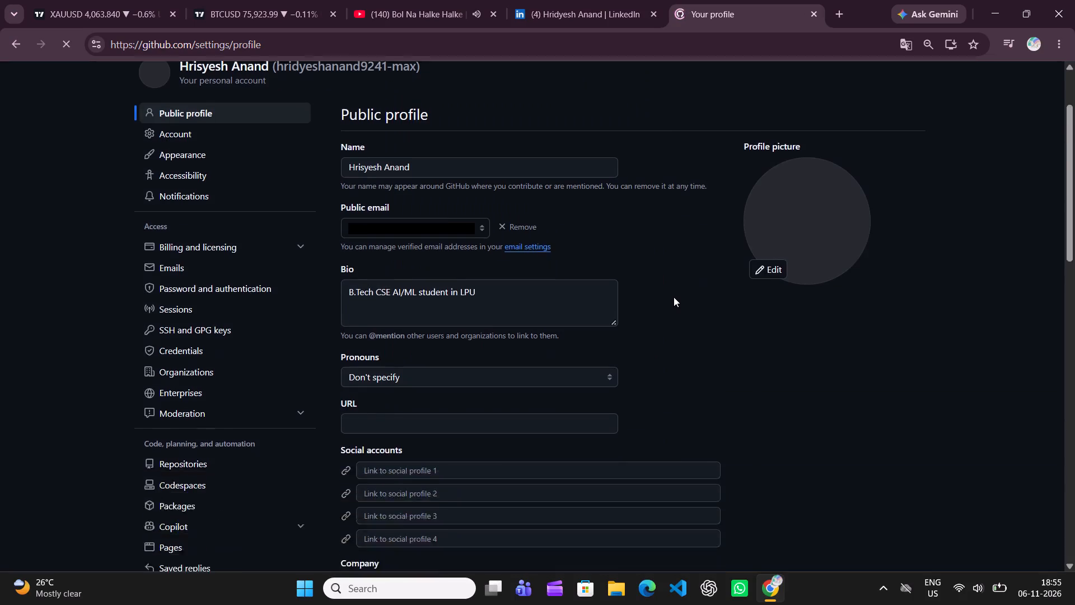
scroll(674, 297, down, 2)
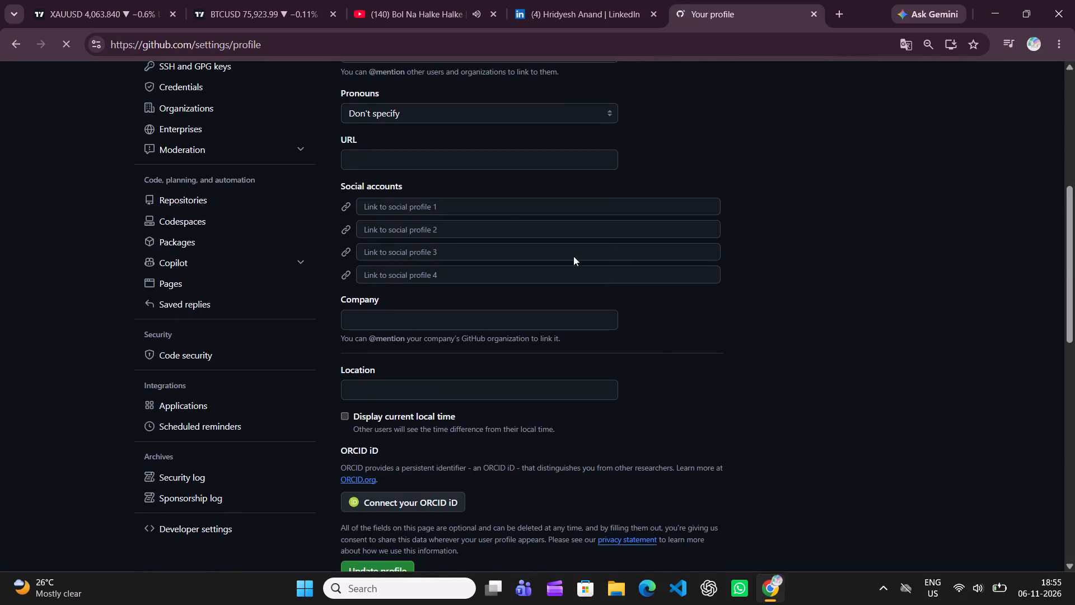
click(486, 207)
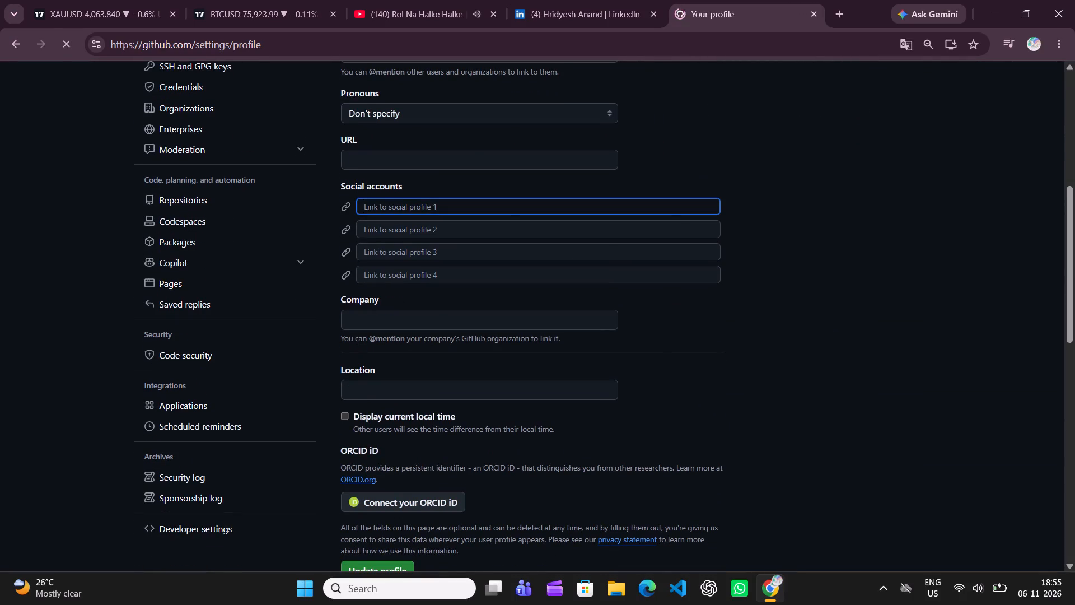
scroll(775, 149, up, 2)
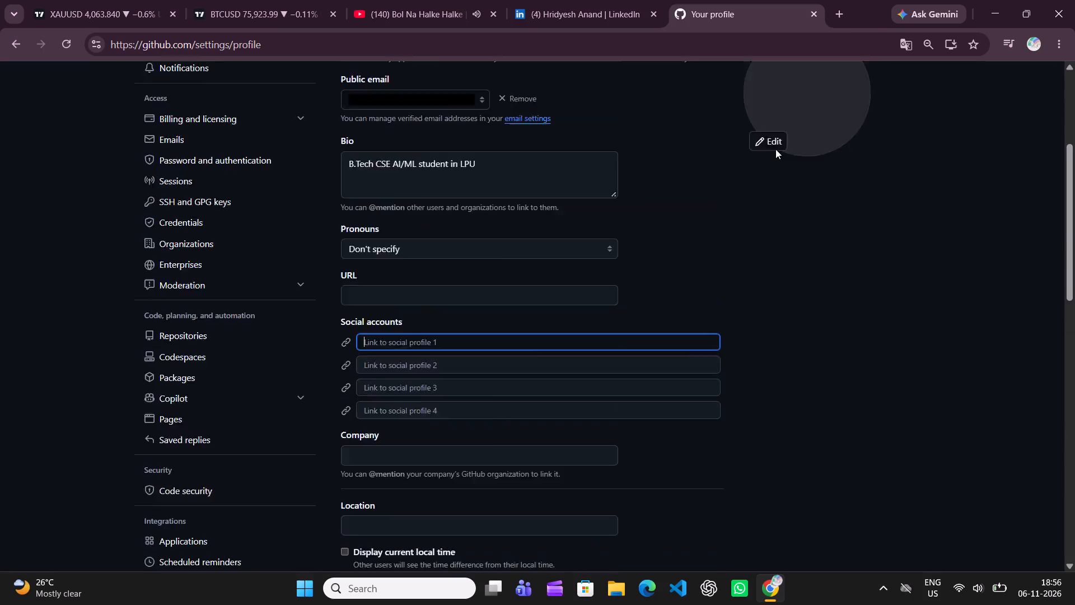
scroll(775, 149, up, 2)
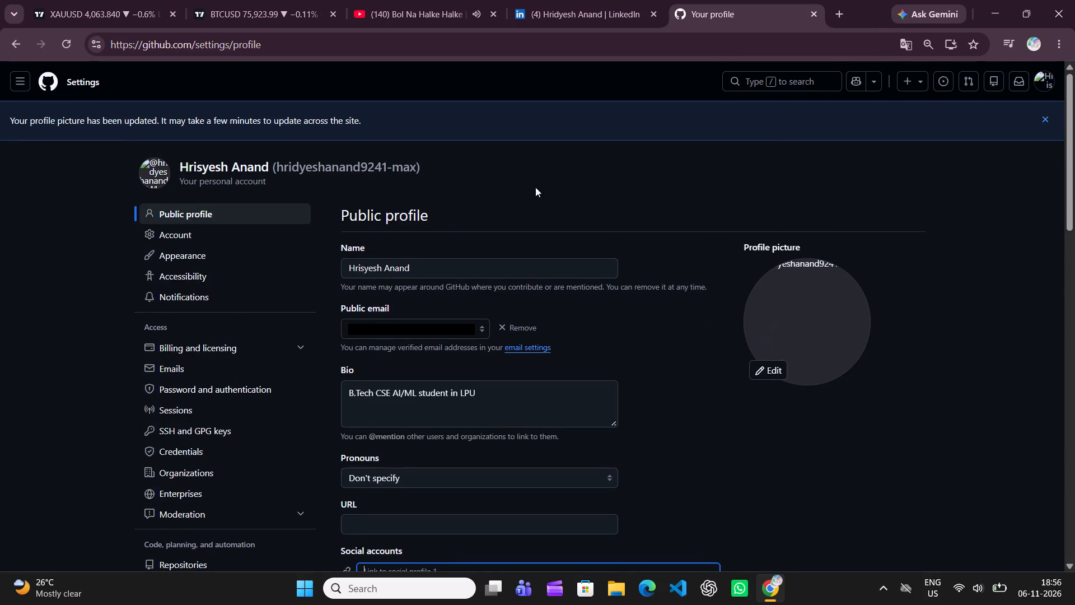
Reload the public profile settings page to refresh the profile picture.
click(56, 45)
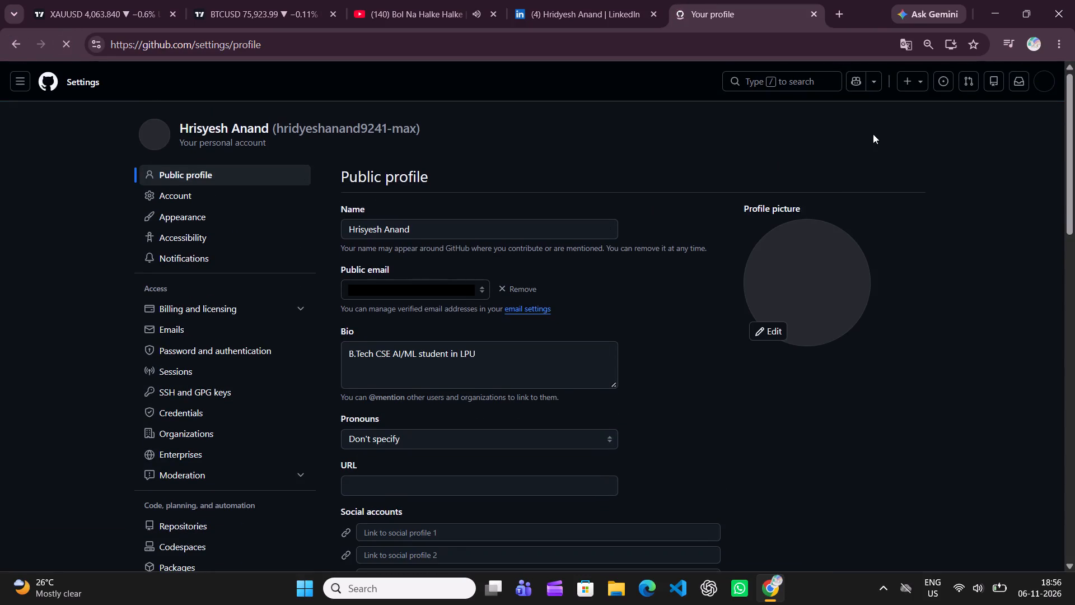
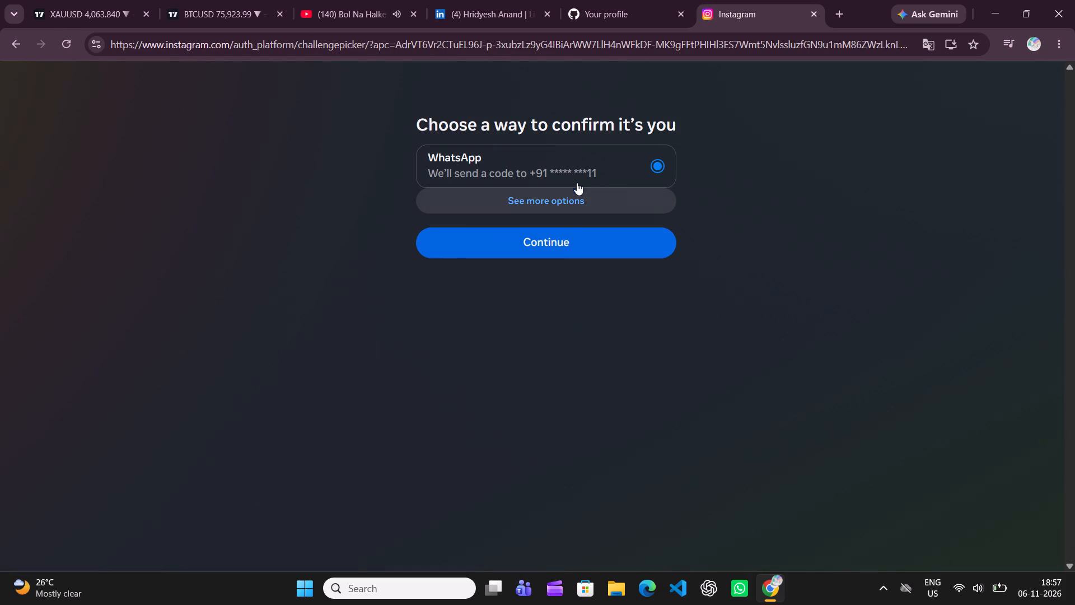
Show more options for confirming identity on the Instagram login challenge.
click(588, 203)
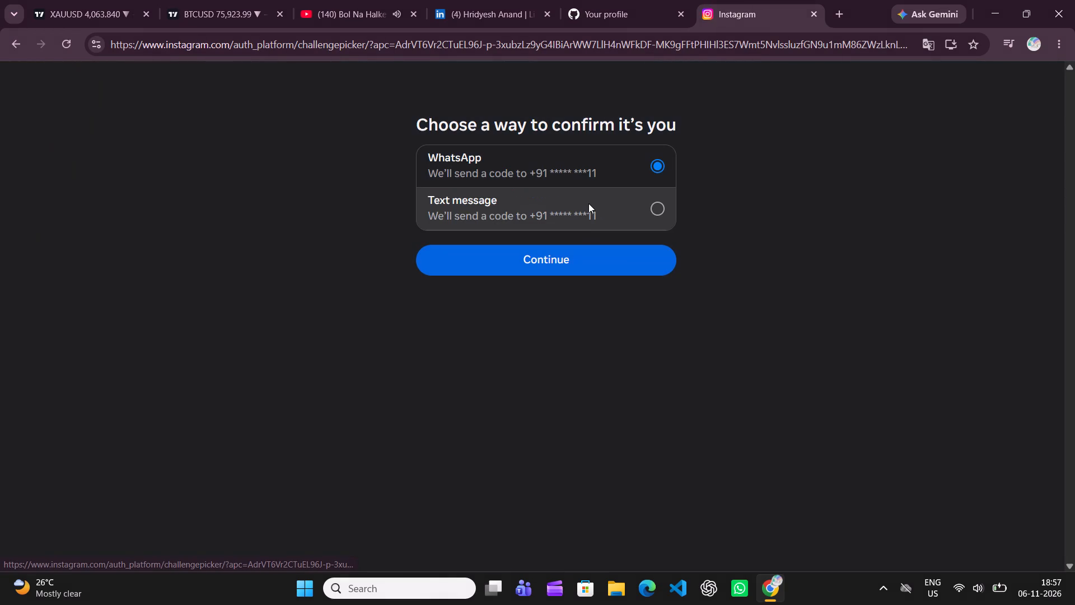
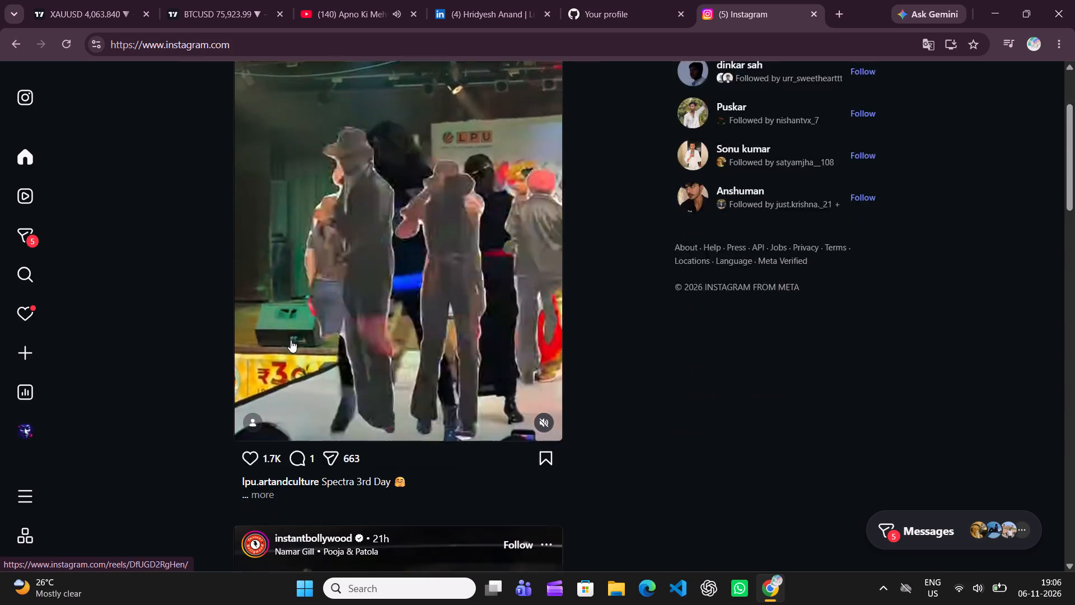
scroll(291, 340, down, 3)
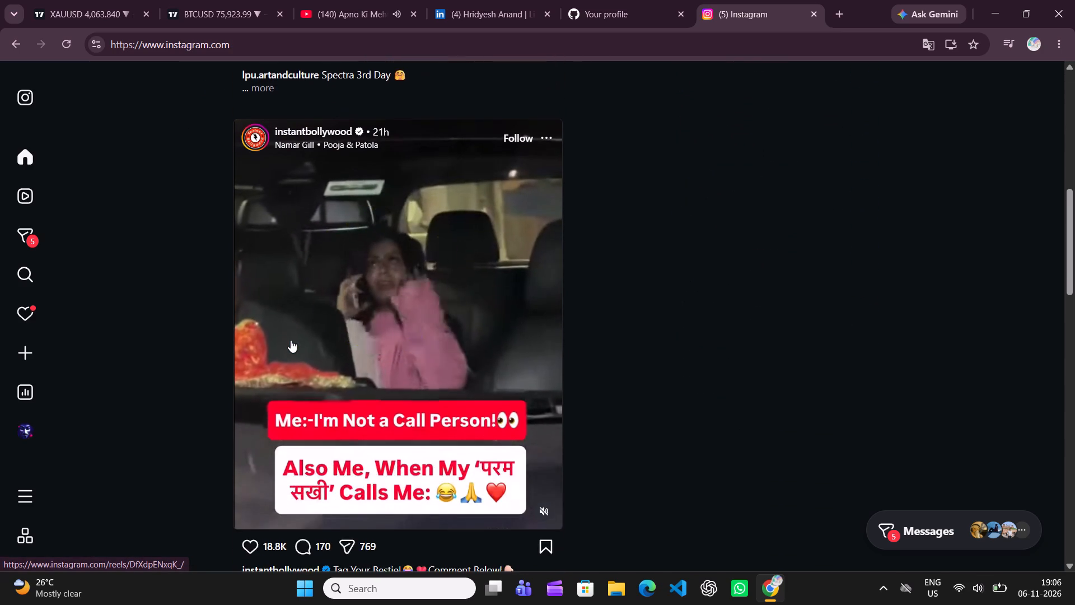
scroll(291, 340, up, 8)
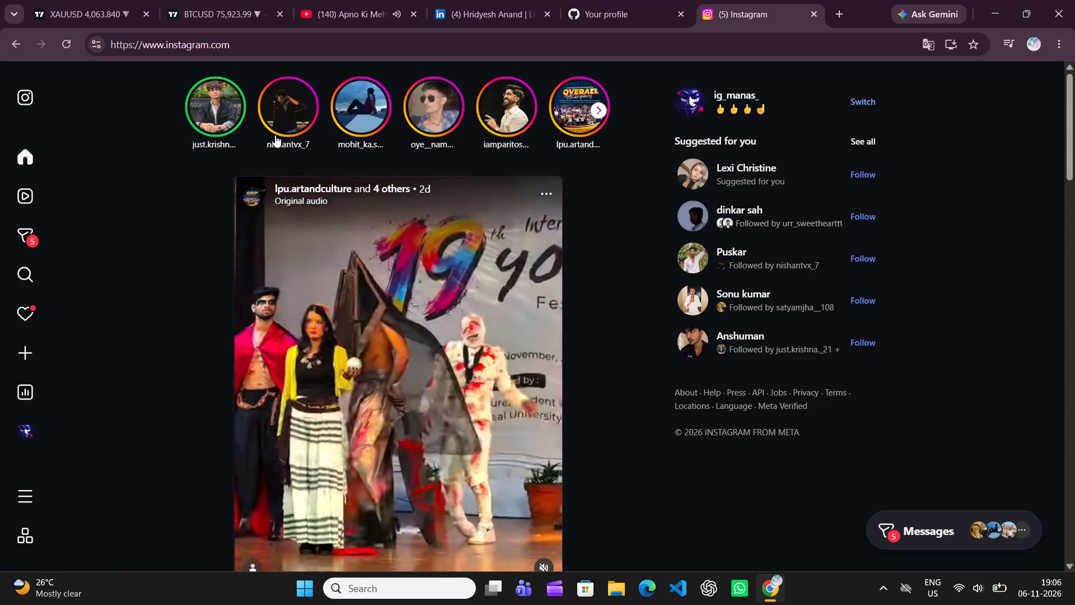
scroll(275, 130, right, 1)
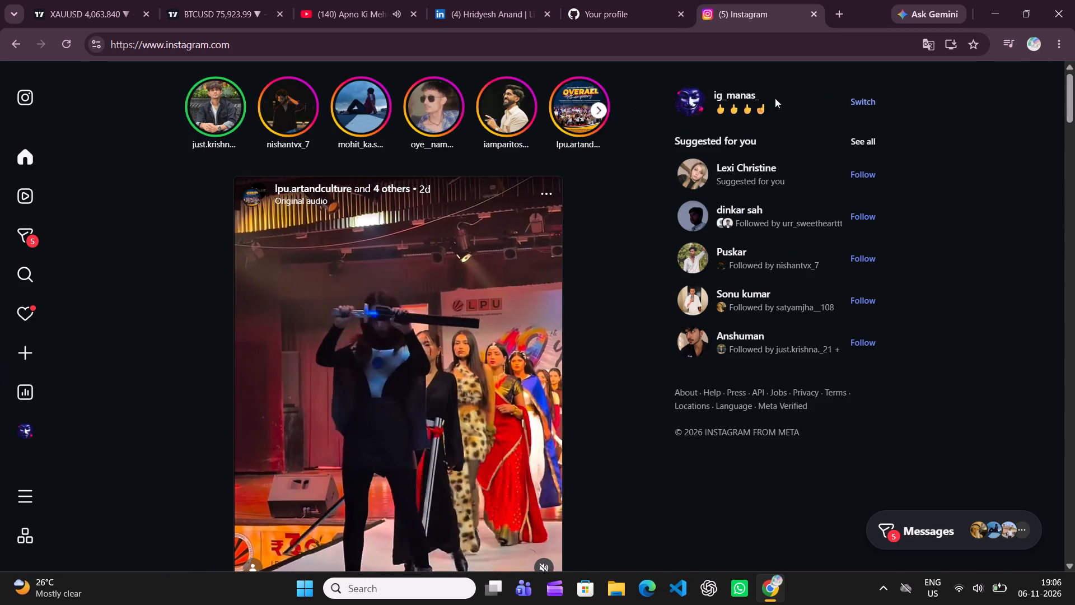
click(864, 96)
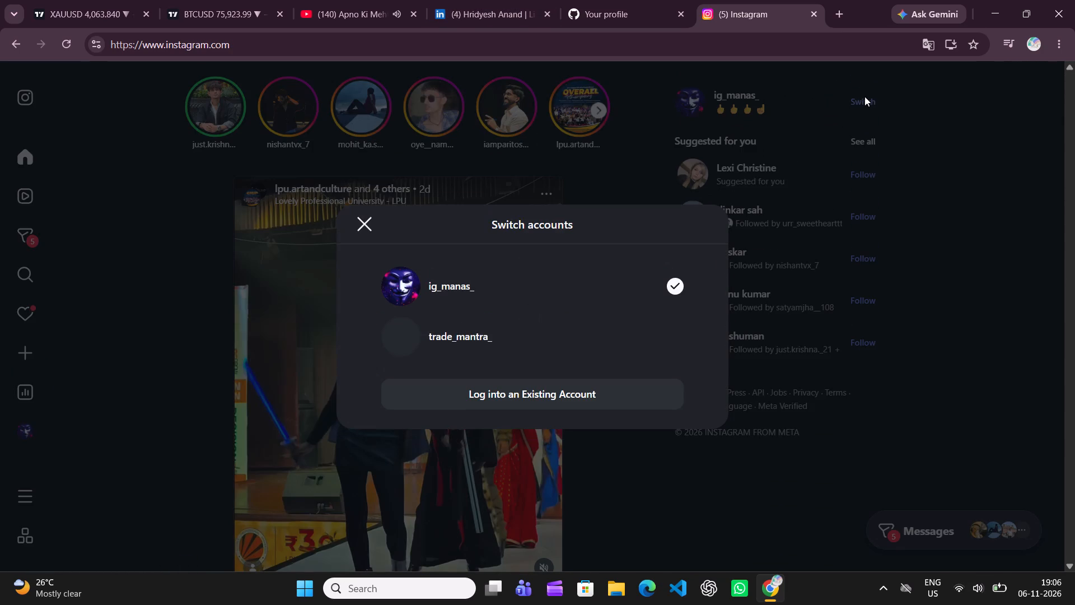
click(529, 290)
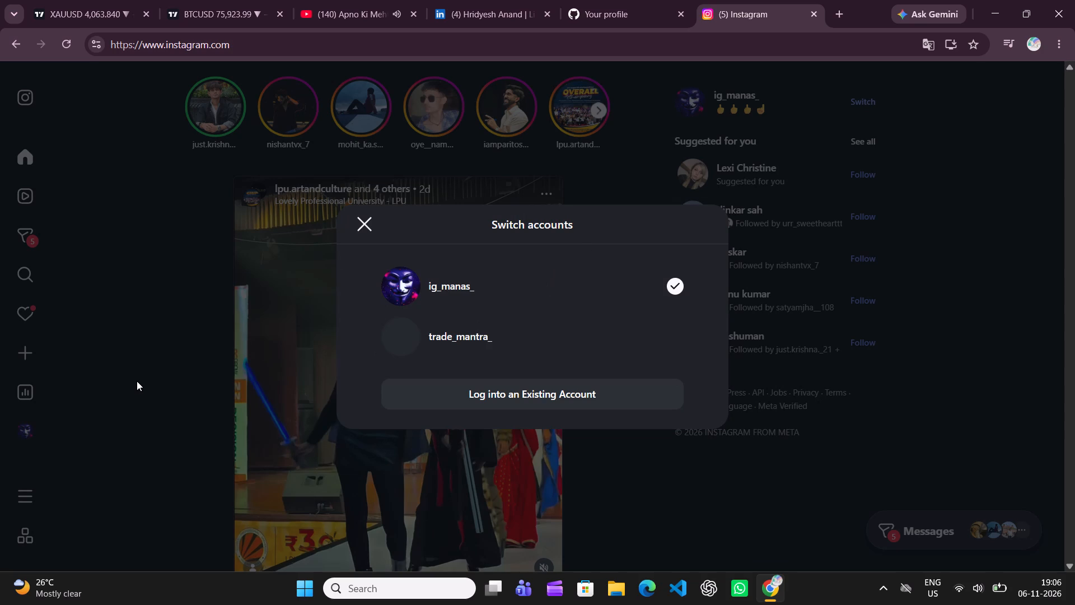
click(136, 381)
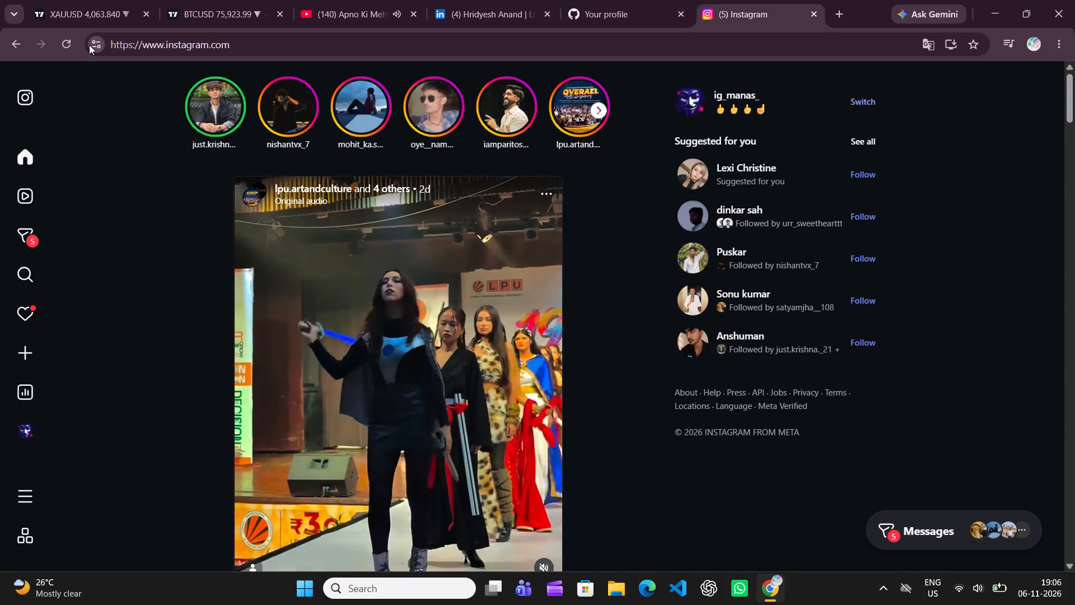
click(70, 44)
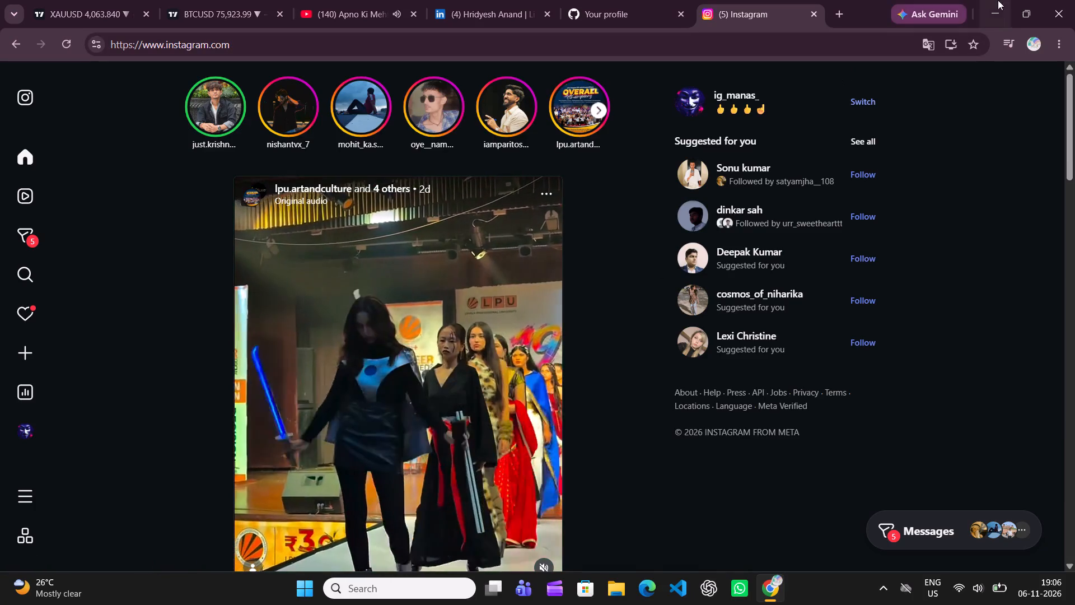
Return to the GitHub public profile settings and upload "WhatsApp Image 2026-08-30 at 6.16.02 PM" from Pictures as the profile picture.
click(599, 1)
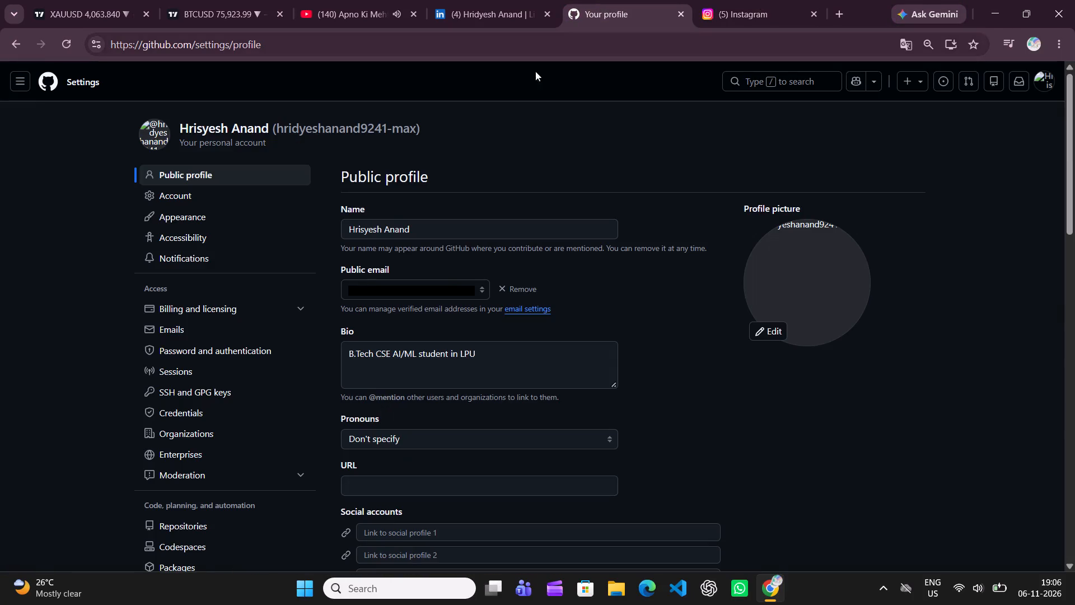
scroll(457, 361, down, 3)
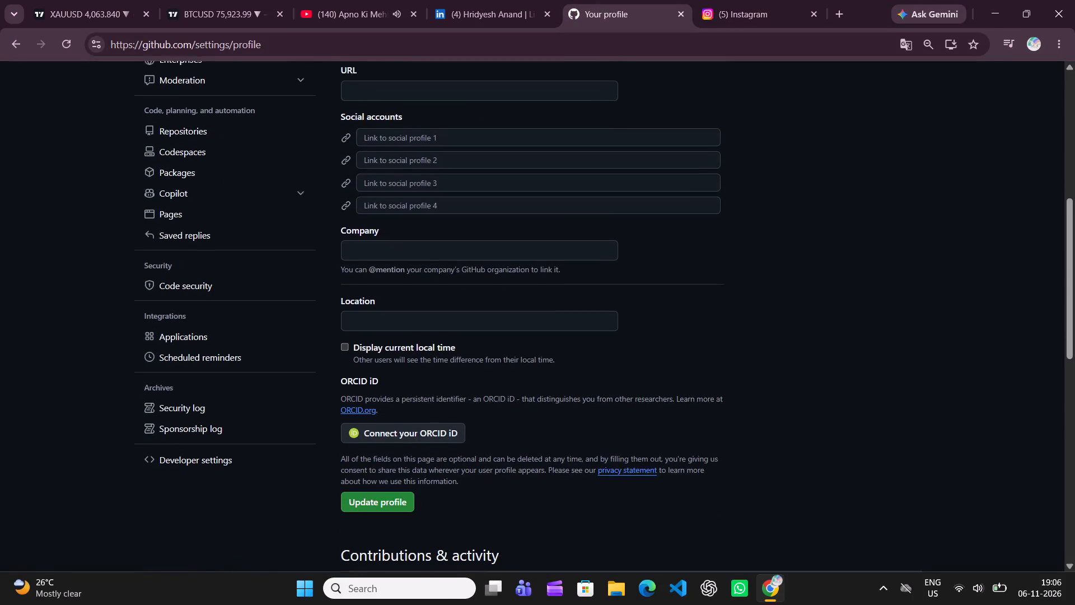
scroll(385, 487, up, 6)
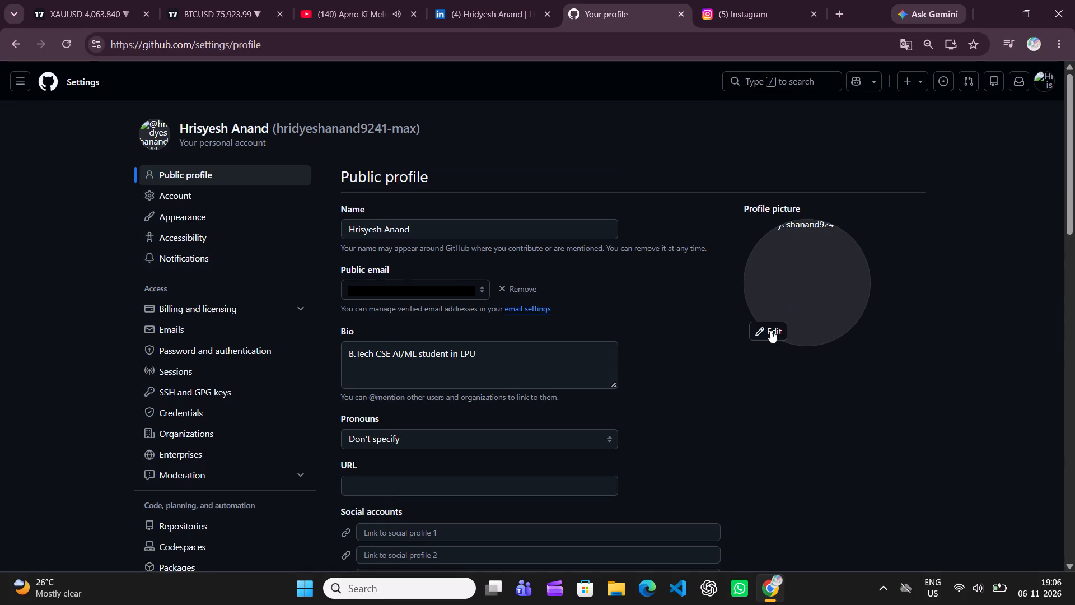
click(770, 331)
click(779, 360)
Upload "WhatsApp Image 2026-08-30 at 6.16.02 PM" from Pictures and set it as the new GitHub profile picture.
click(405, 182)
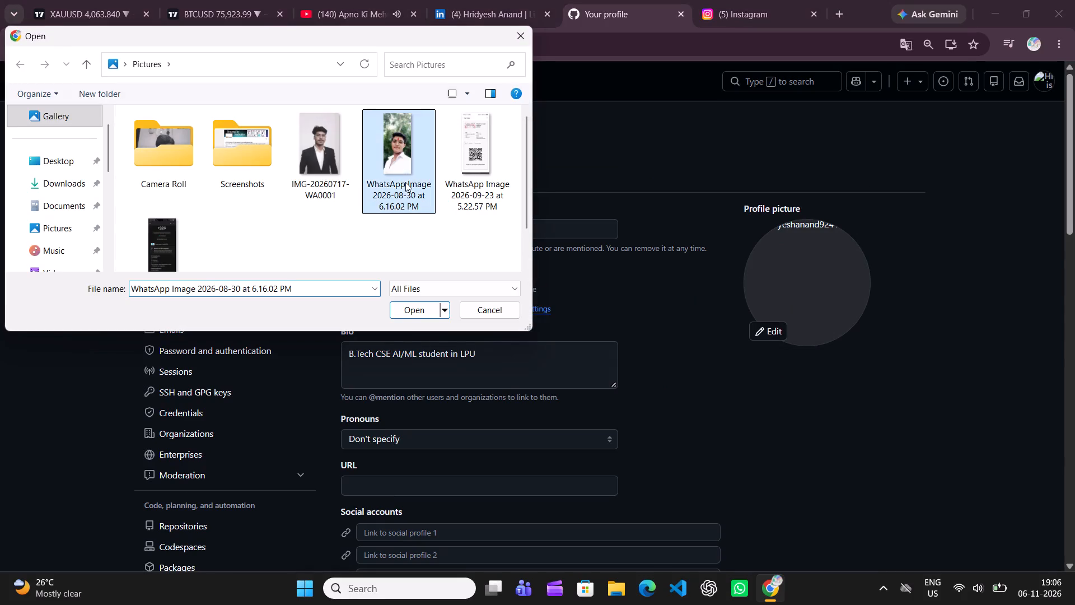
click(404, 308)
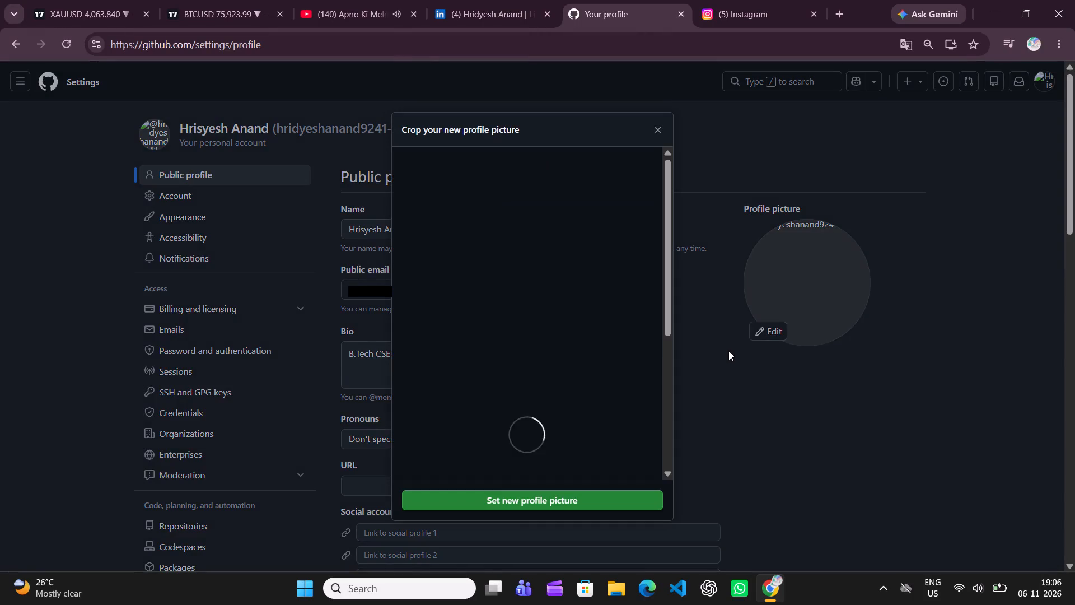
click(510, 507)
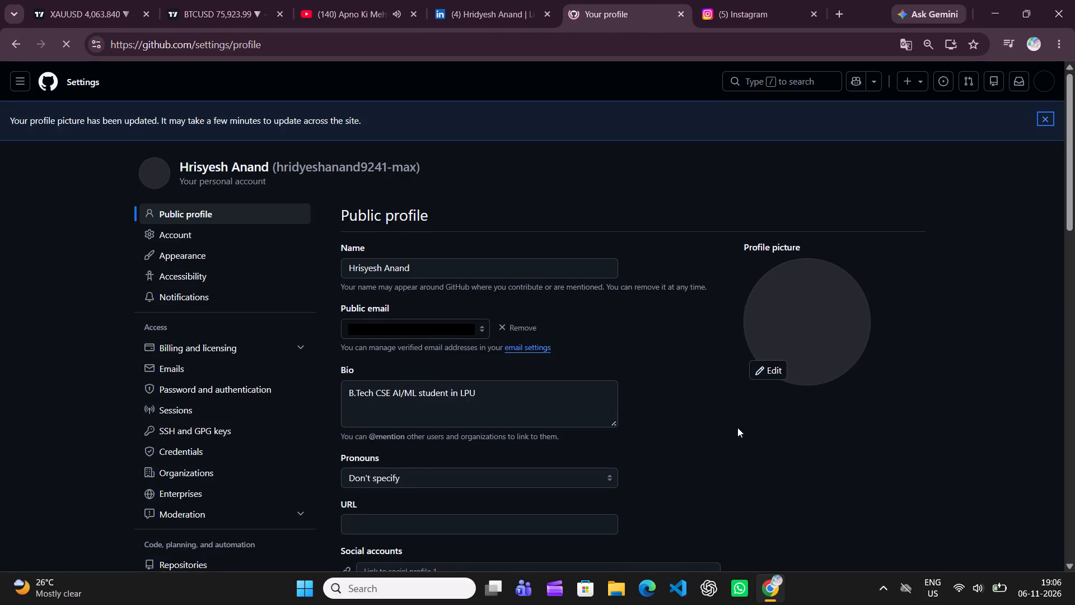
Save the public profile settings with the Update profile command.
scroll(737, 427, down, 5)
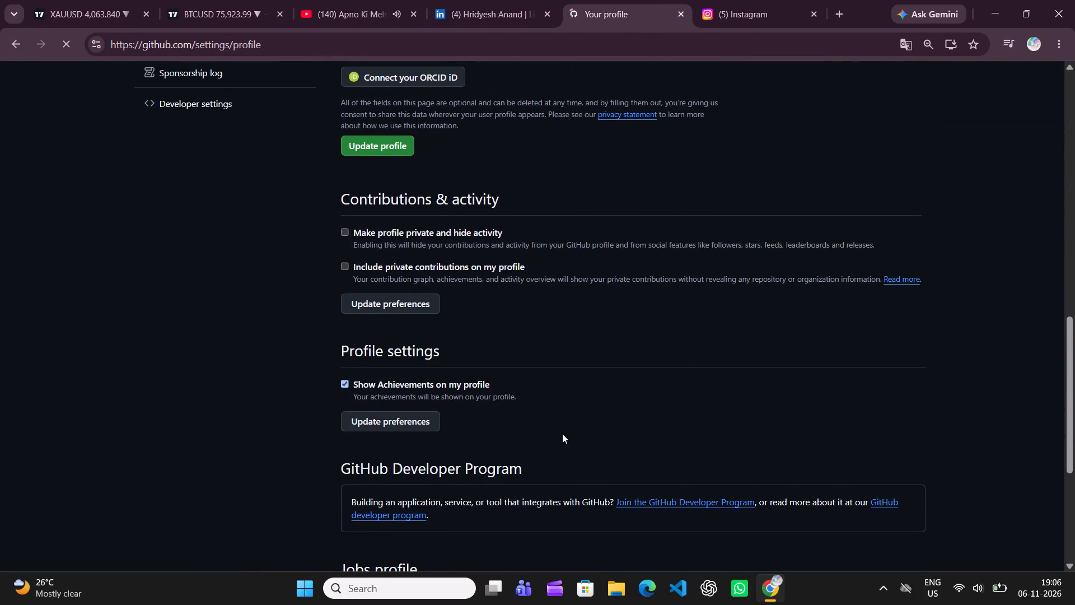
scroll(562, 434, down, 4)
scroll(562, 434, up, 6)
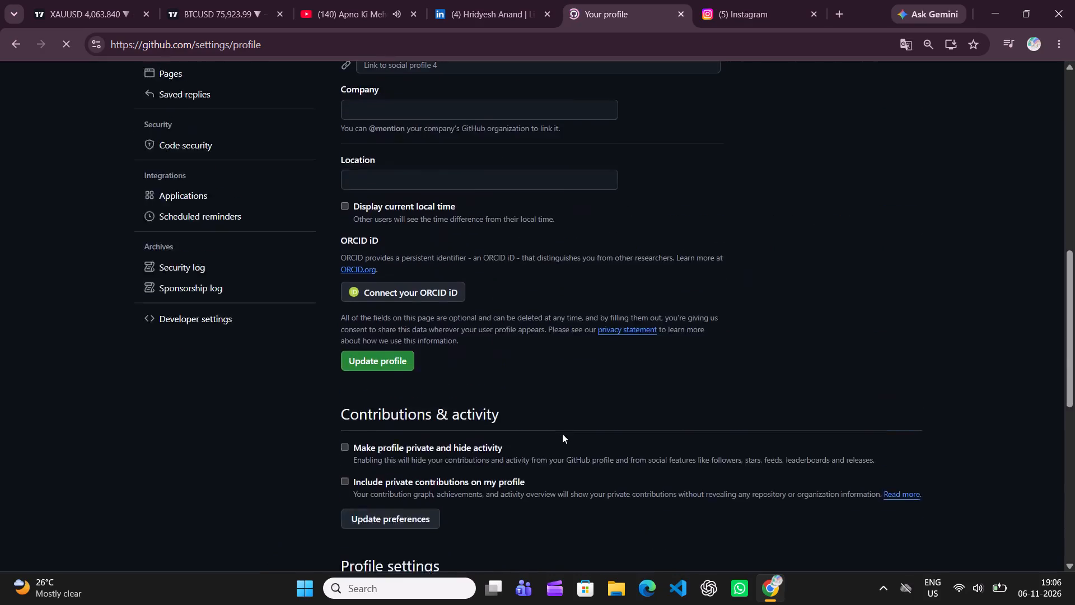
click(367, 418)
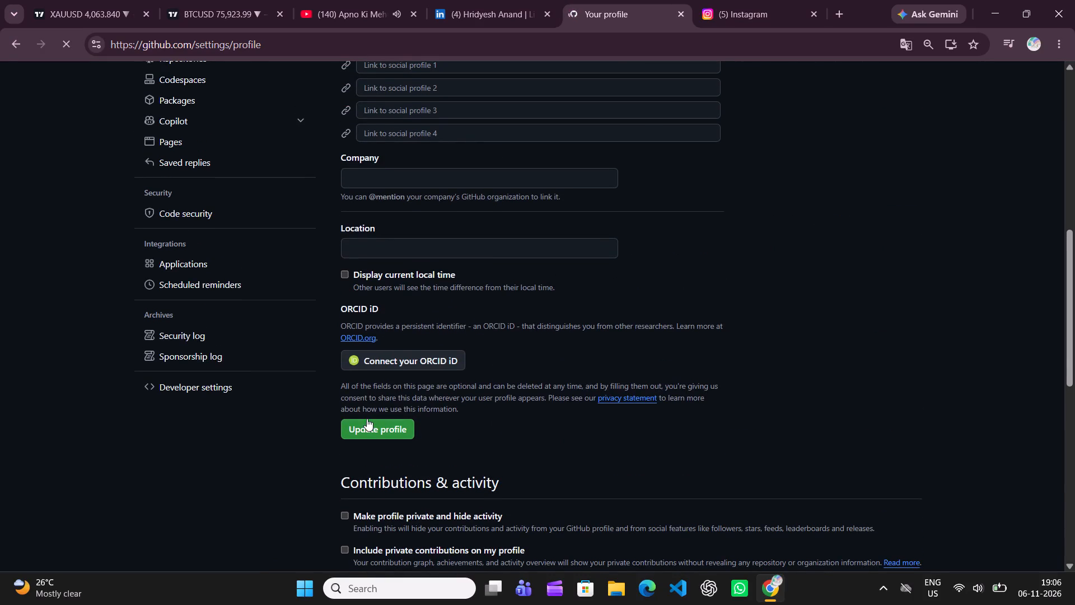
click(370, 429)
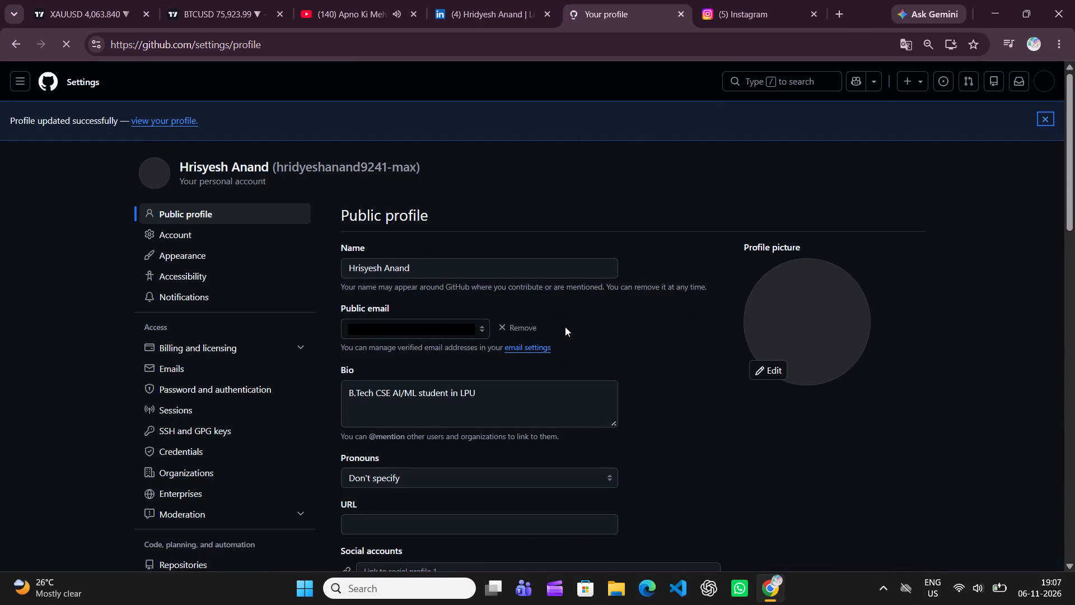
View the public GitHub profile page and check how the picture, name and bio appear.
click(181, 120)
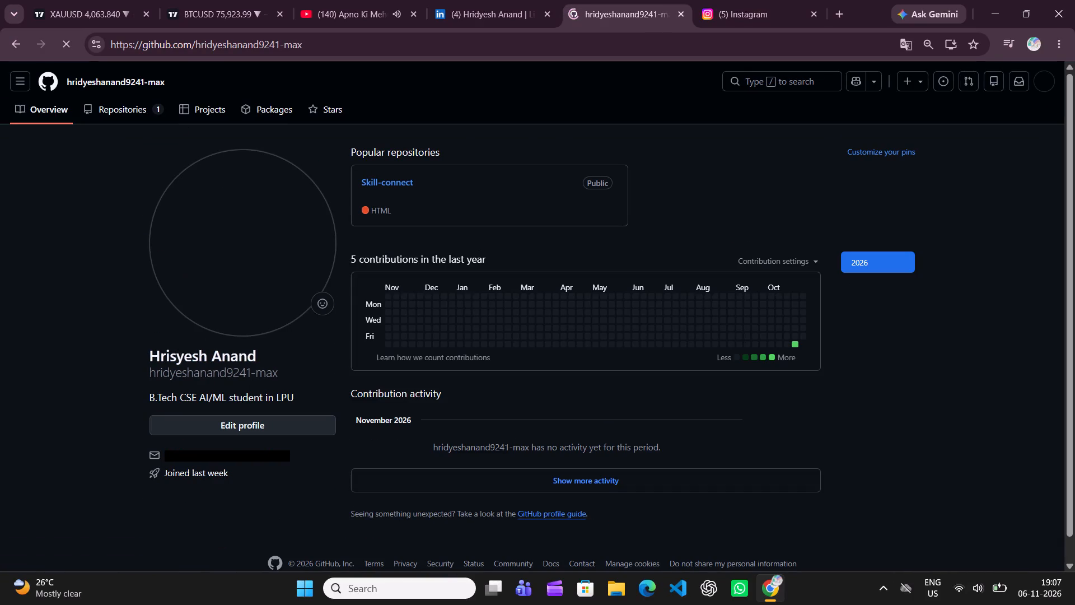
scroll(293, 391, down, 2)
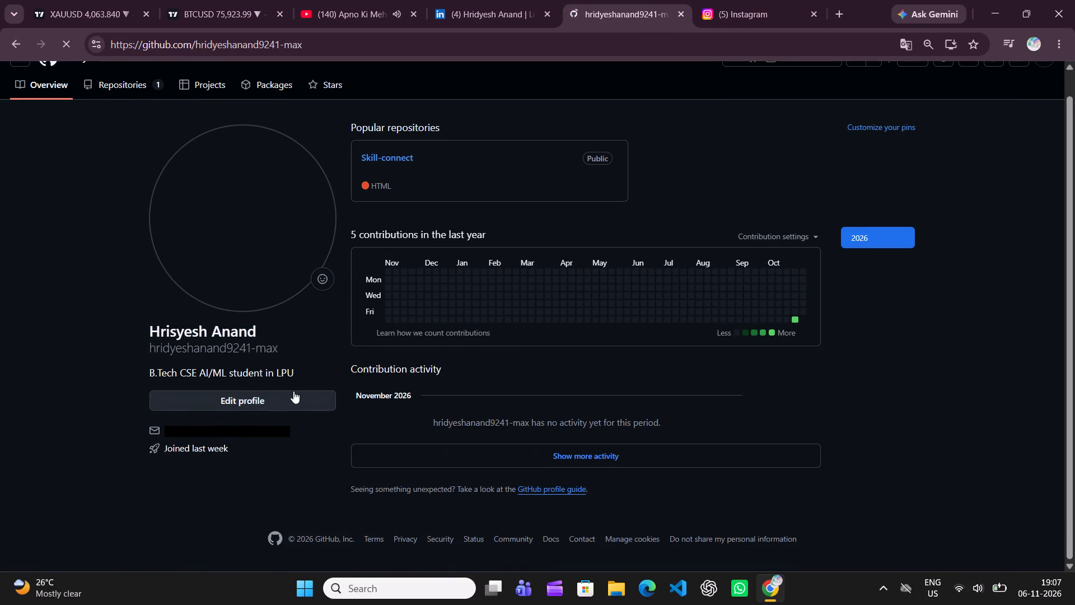
scroll(293, 391, up, 4)
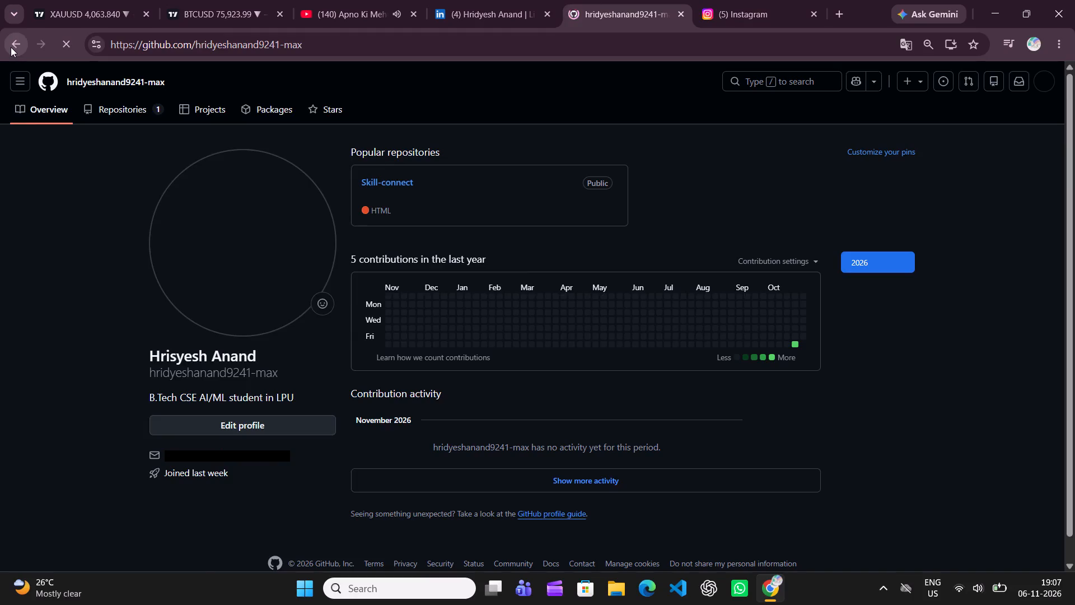
click(11, 47)
click(11, 47)
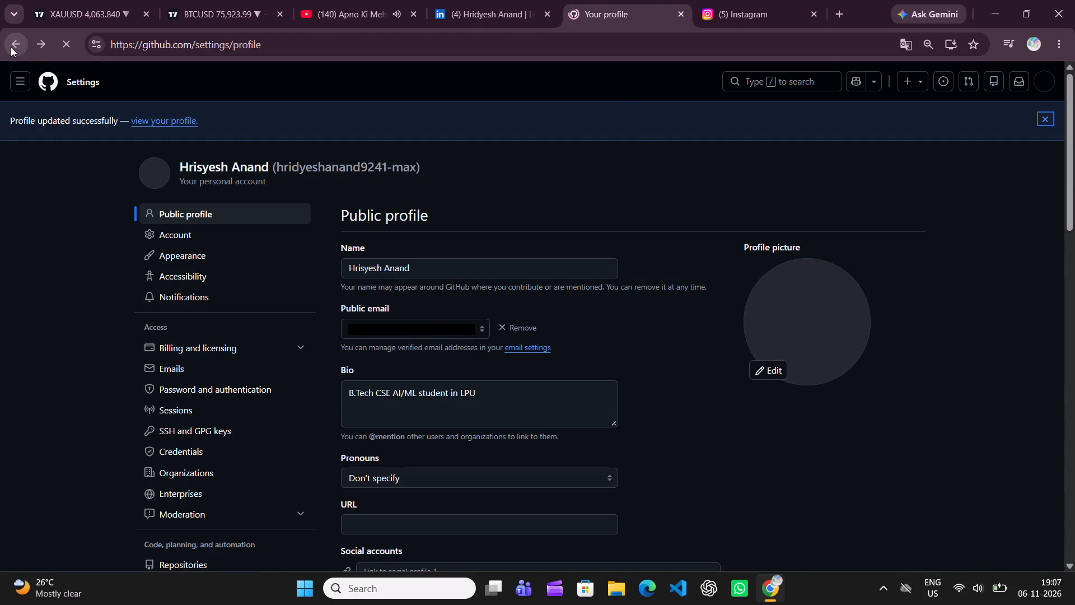
click(13, 48)
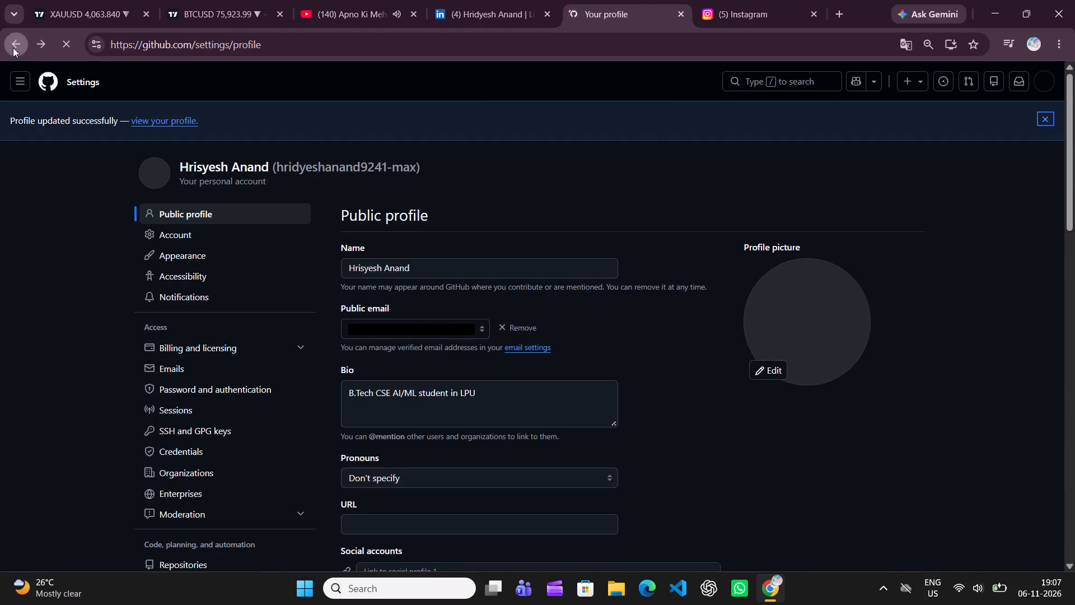
click(13, 48)
click(13, 48)
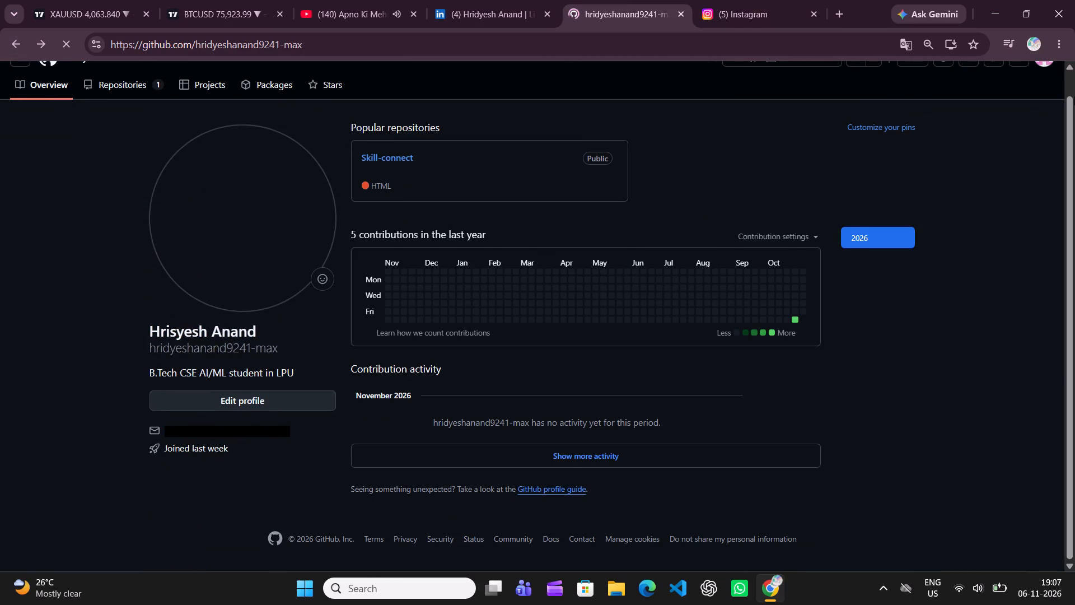
scroll(1050, 193, up, 4)
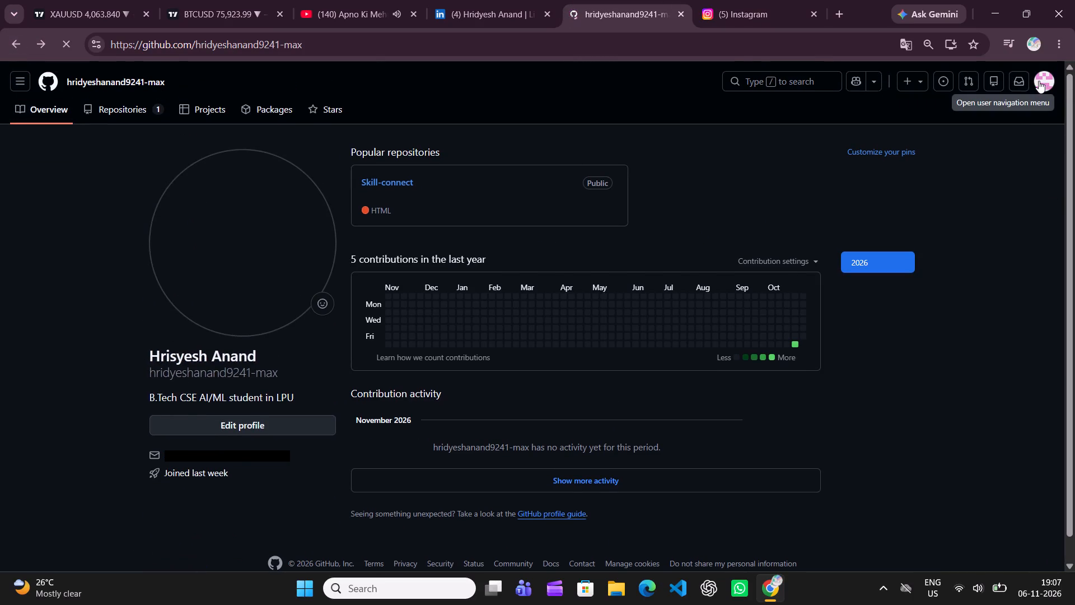
click(1039, 81)
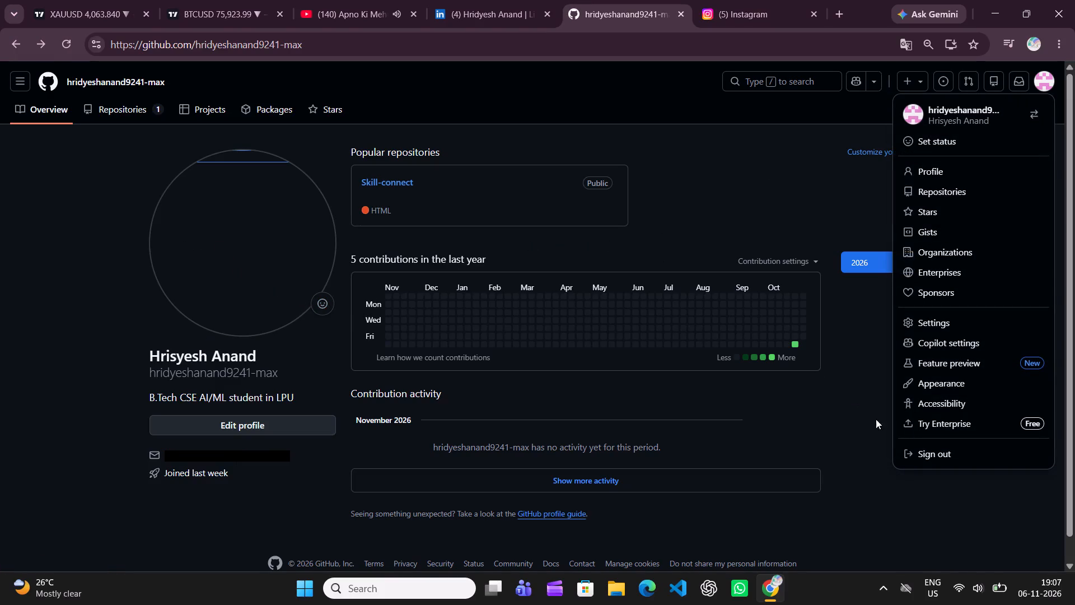
click(867, 403)
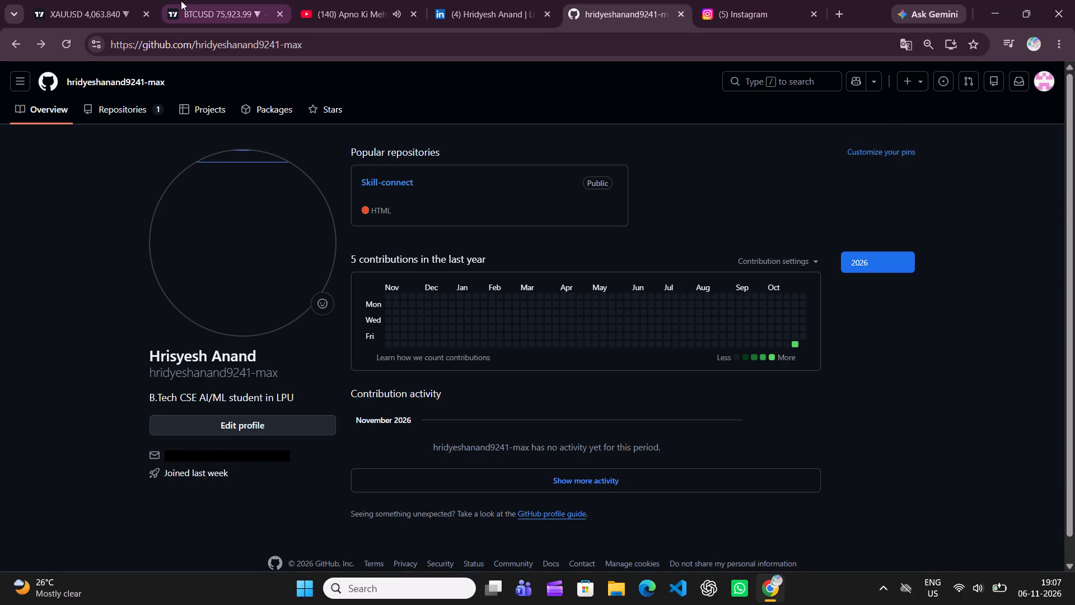
Copy the GitHub profile's full URL into the empty Profile URL cell of the GitHub row in the Word report's table.
drag(315, 47, 161, 52)
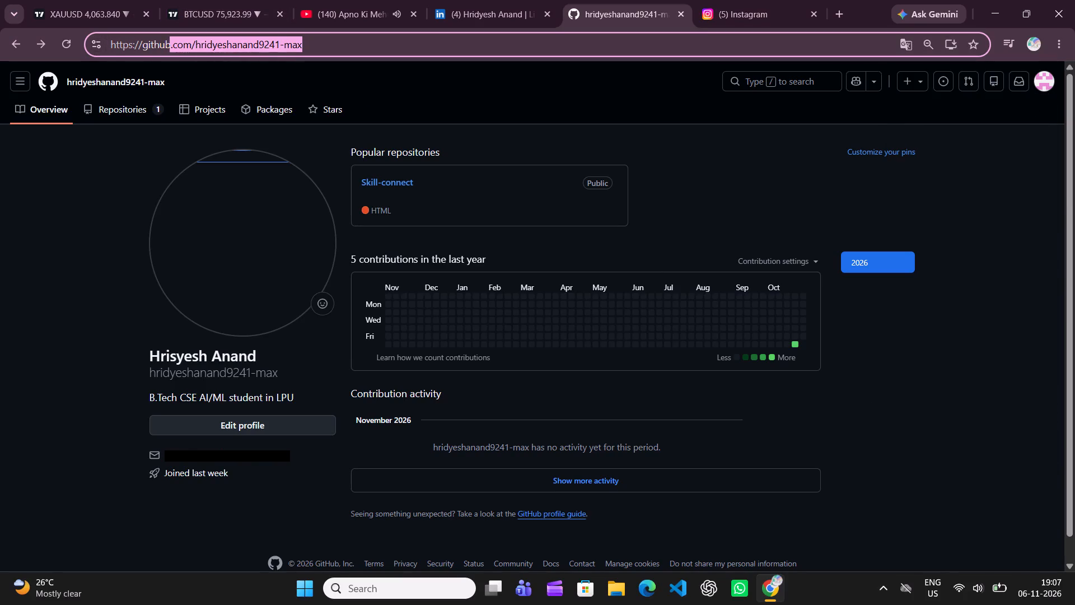
drag(161, 52, 105, 52)
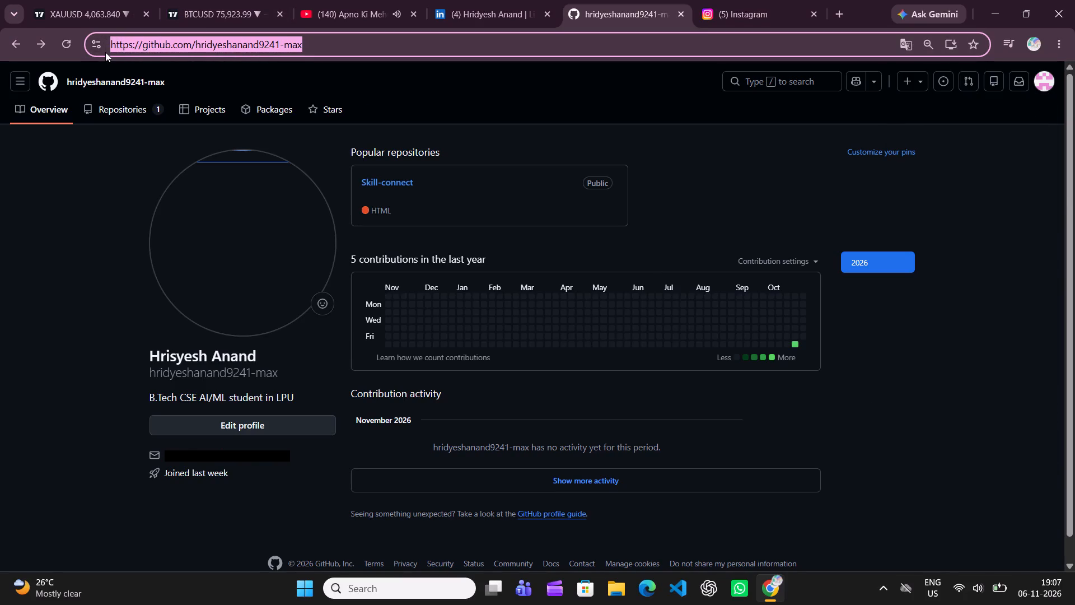
key(ctrl+c)
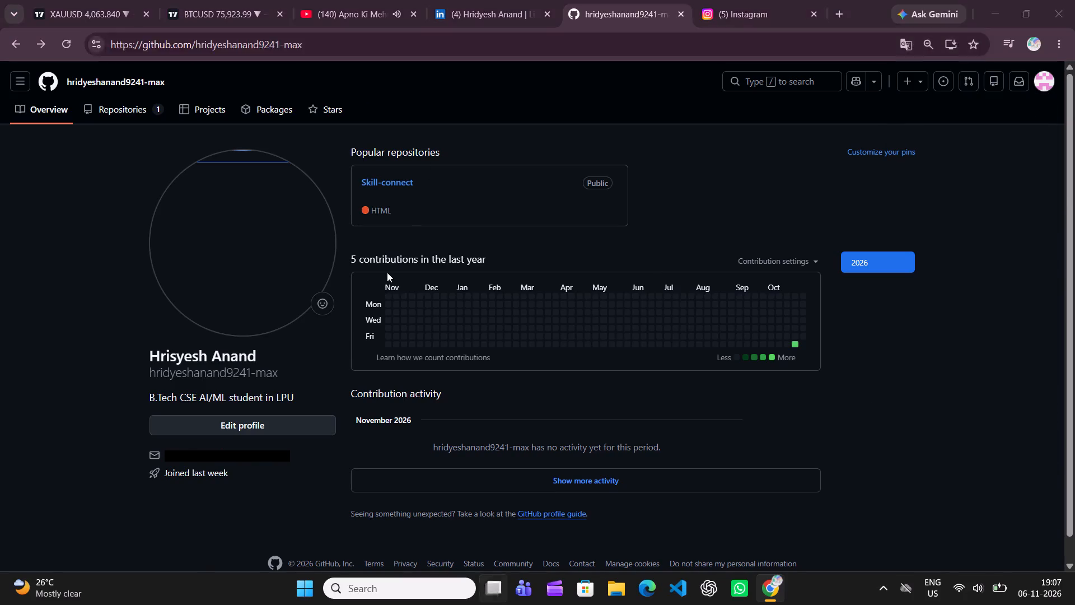
click(377, 548)
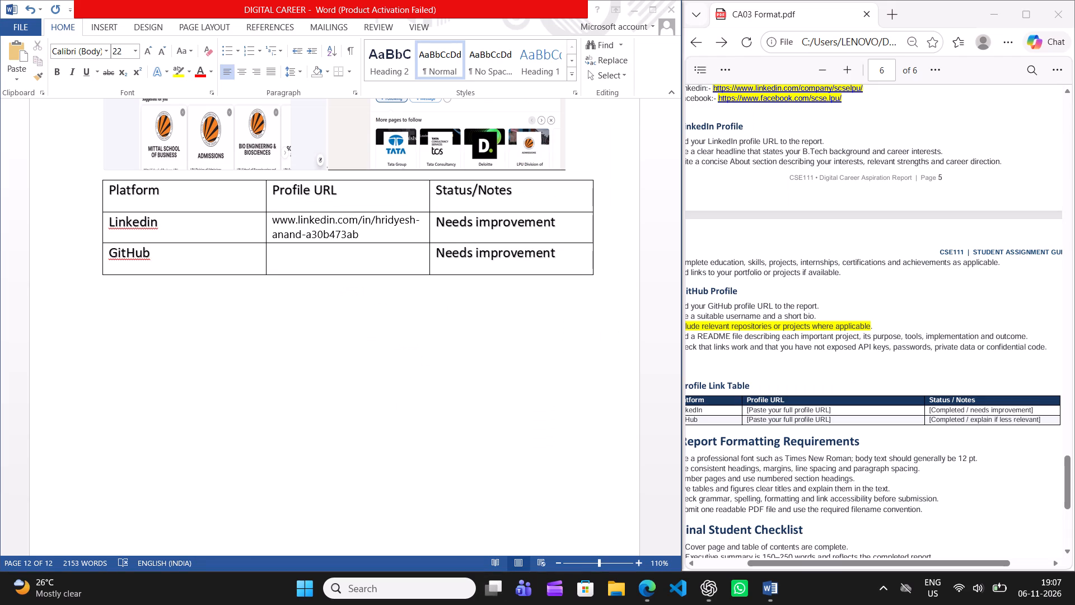
click(358, 256)
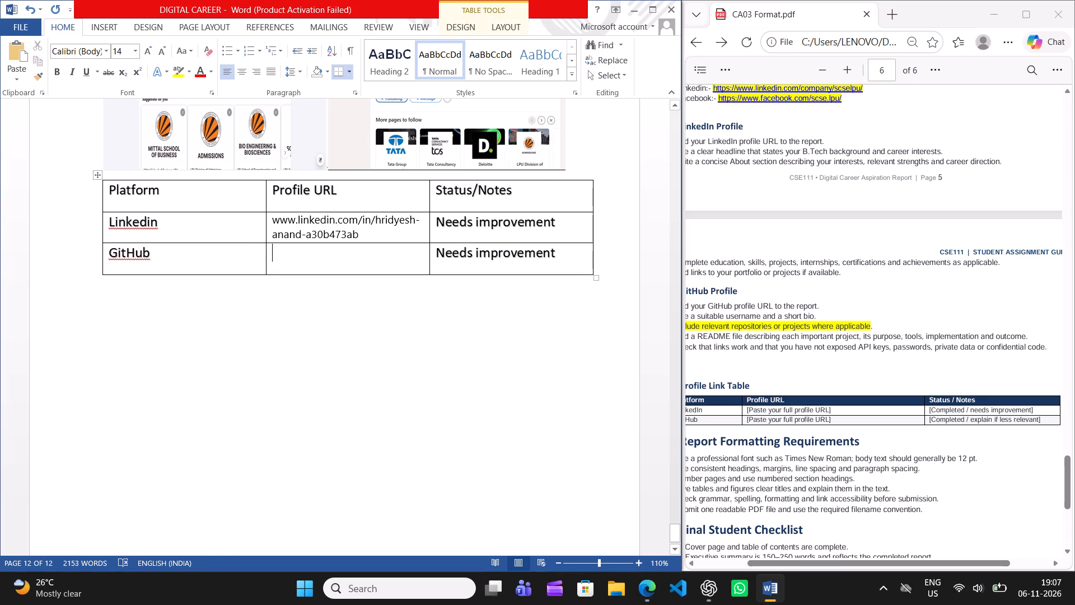
key(ctrl+v)
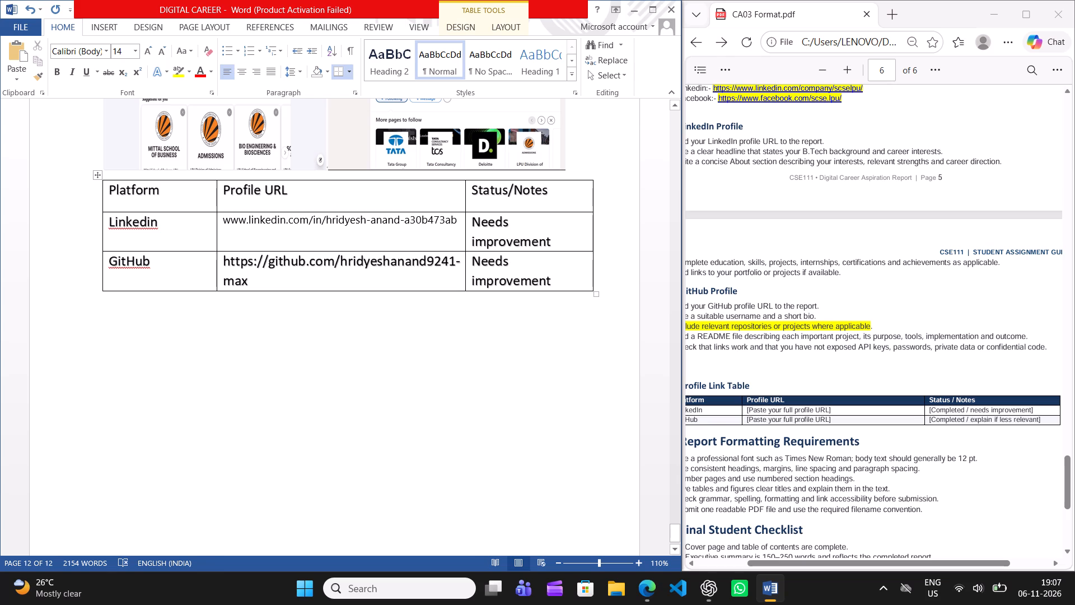
Apply the first black text effect style to the pasted GitHub URL in the profile link table.
drag(277, 291, 272, 291)
click(268, 278)
drag(268, 278, 222, 254)
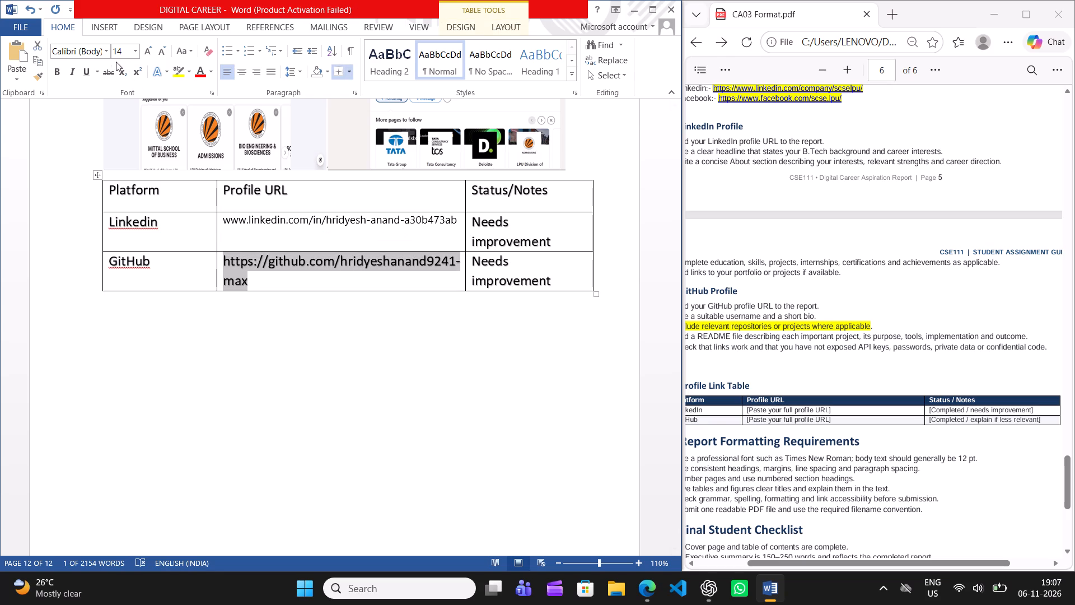
click(161, 72)
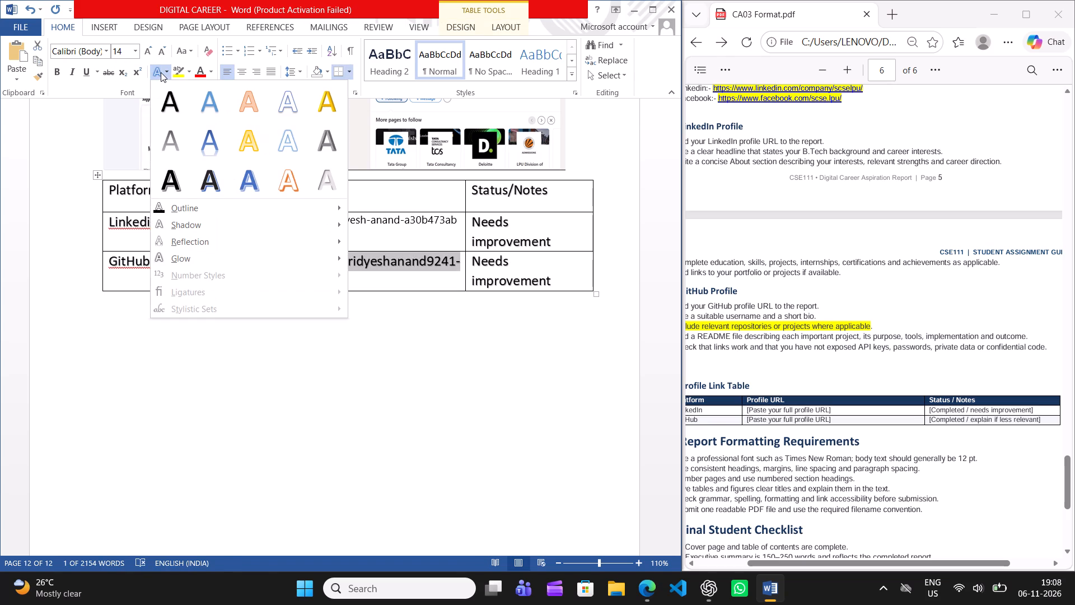
click(171, 106)
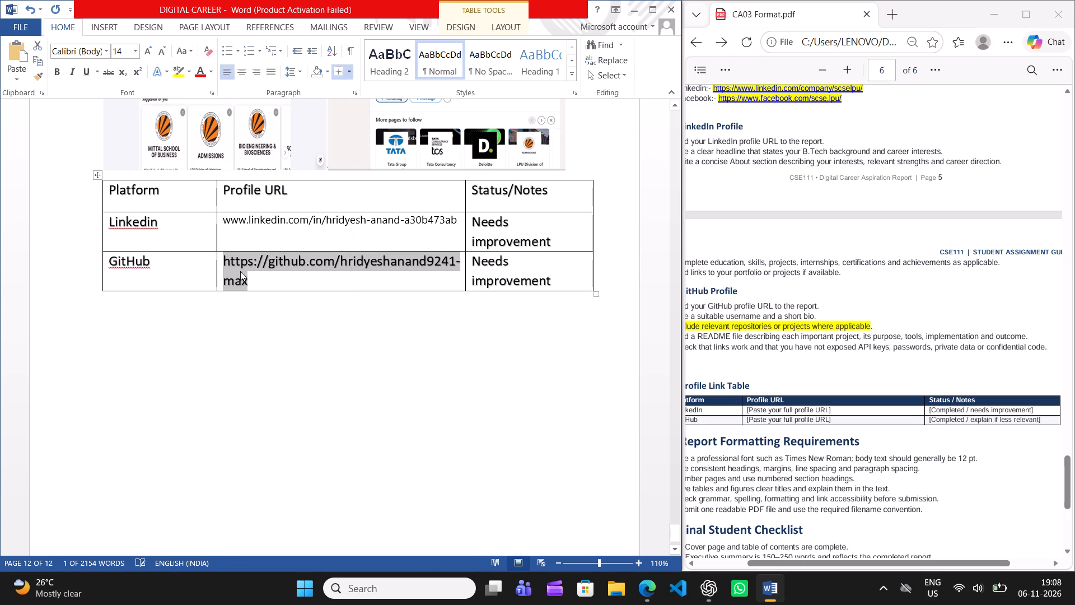
click(342, 415)
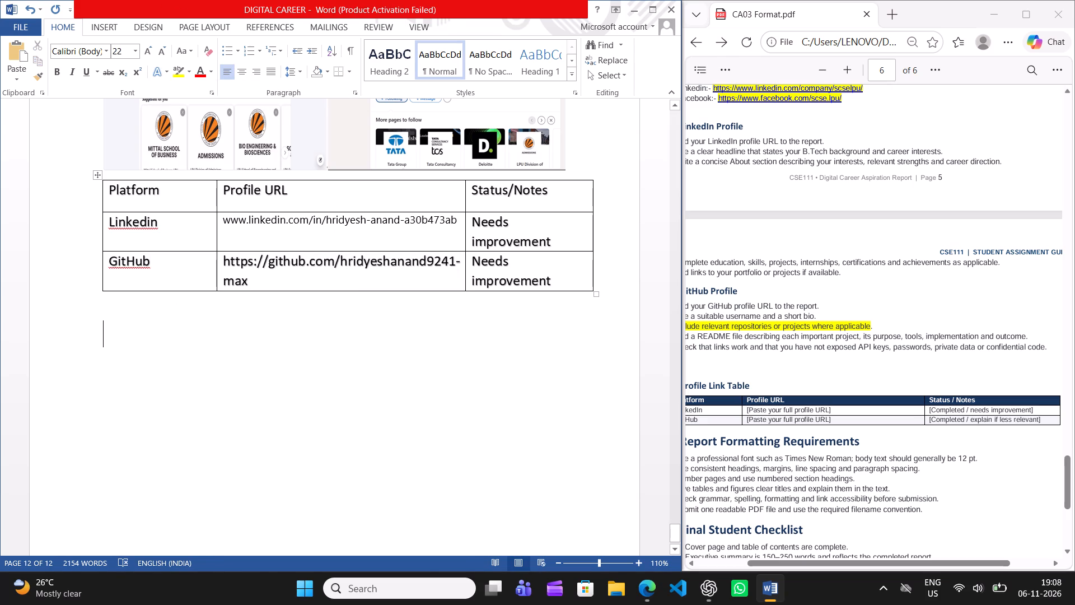
Change the font of the LinkedIn URL in the profile link table to Calibri (Body).
drag(461, 224, 242, 229)
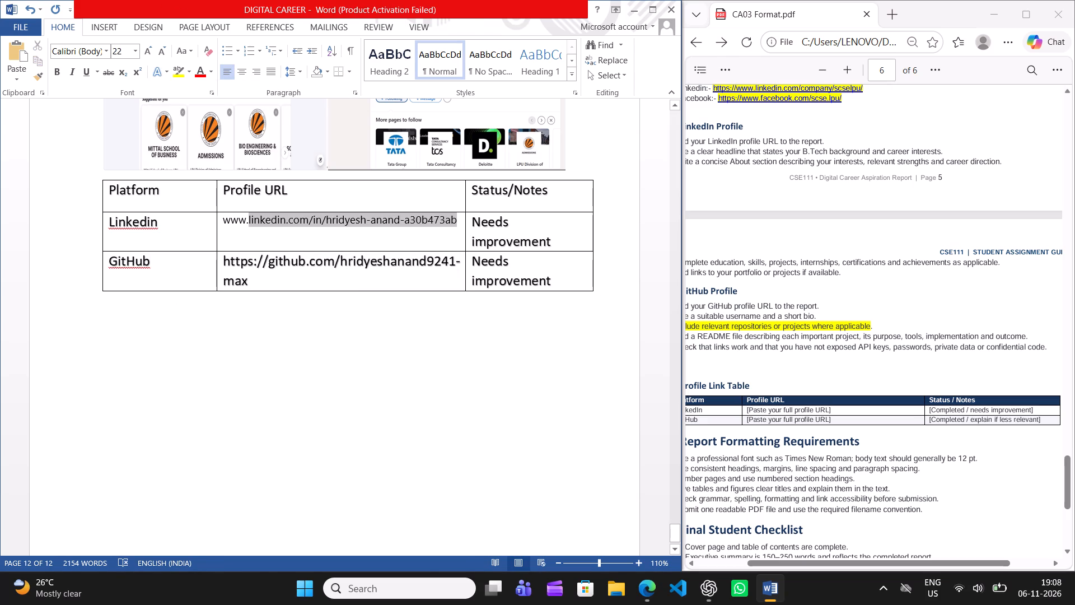
drag(242, 229, 222, 228)
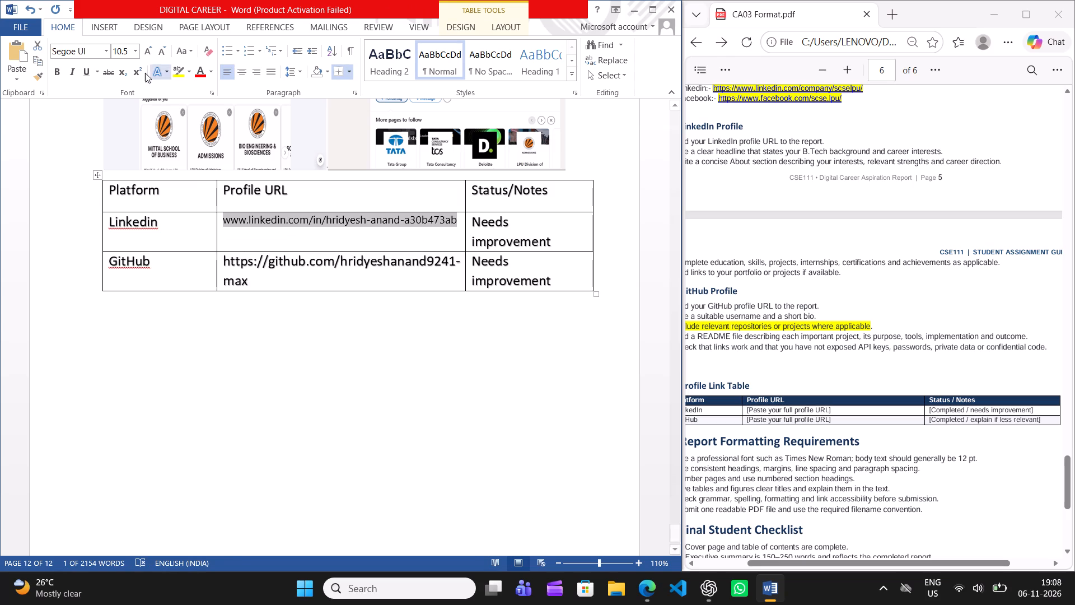
click(108, 46)
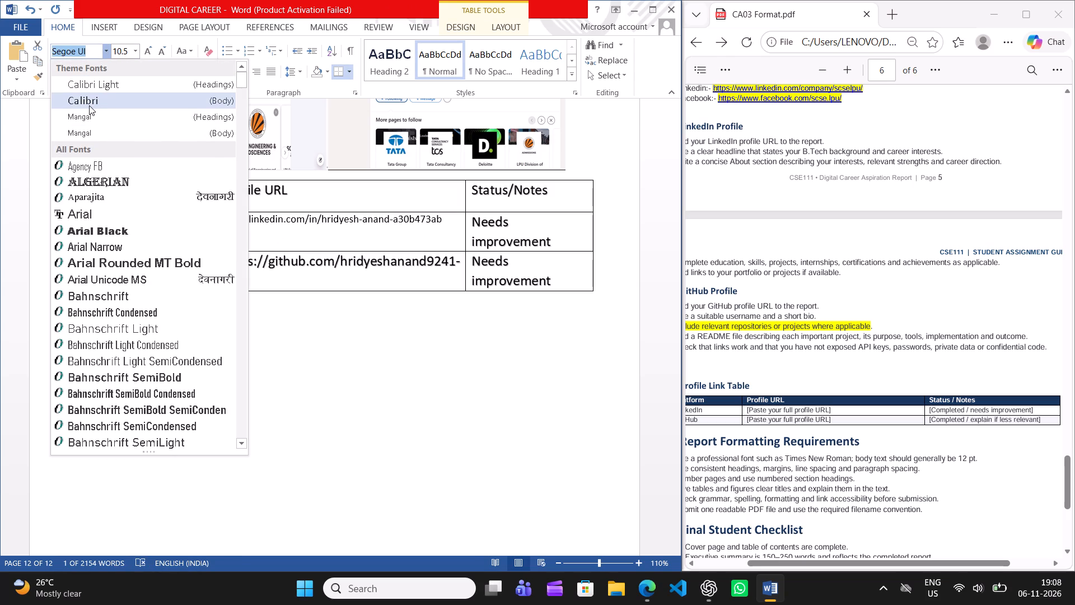
click(89, 105)
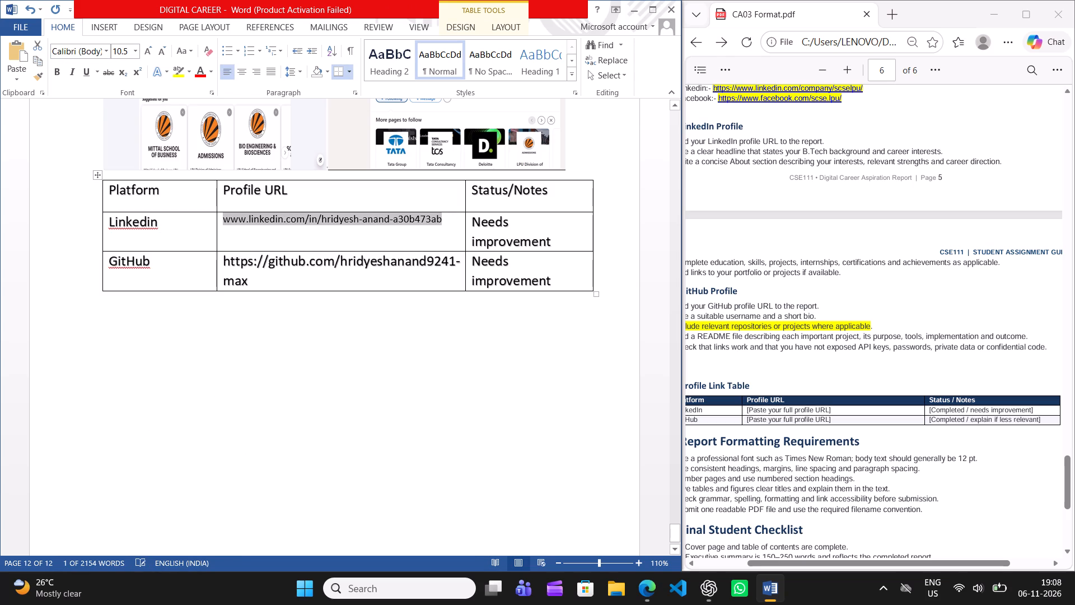
click(333, 361)
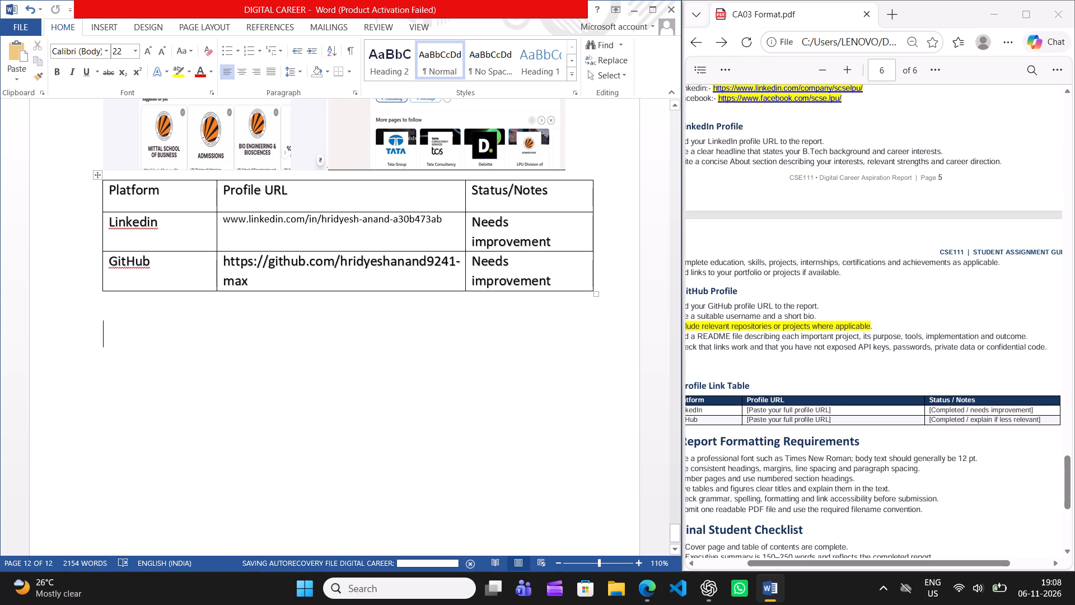
Set both URLs in the Profile URL column of the profile link table to Calibri (Body), size 14.
drag(296, 276, 217, 231)
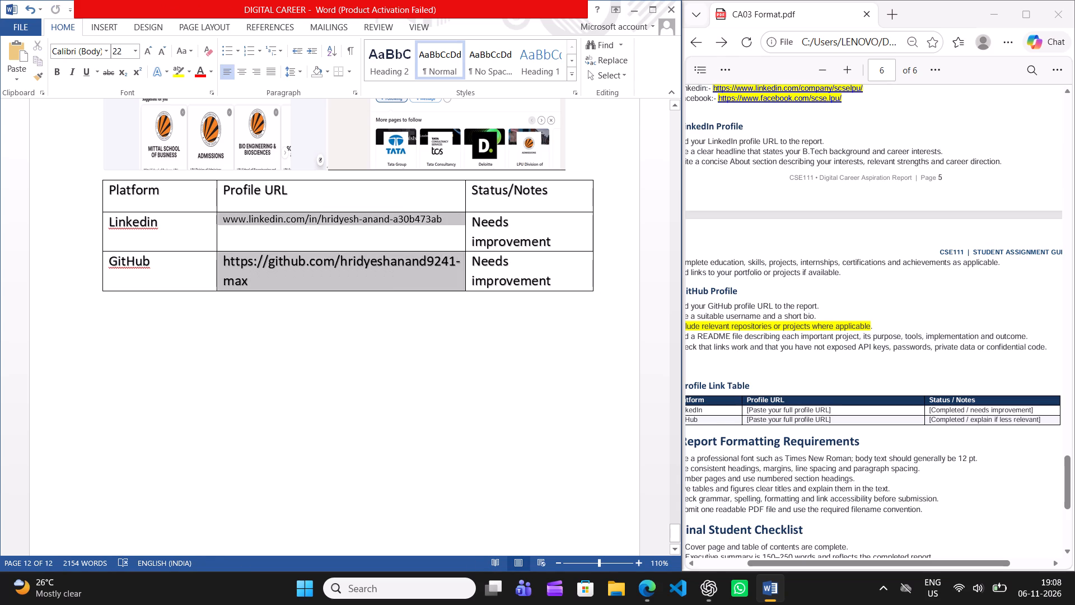
drag(217, 231, 217, 225)
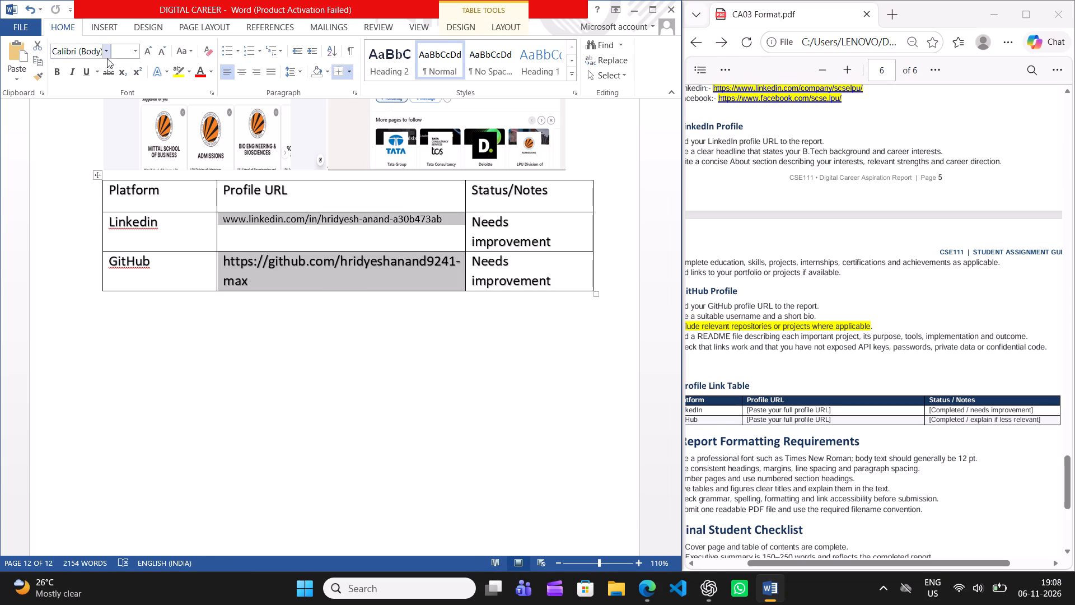
click(106, 53)
click(94, 104)
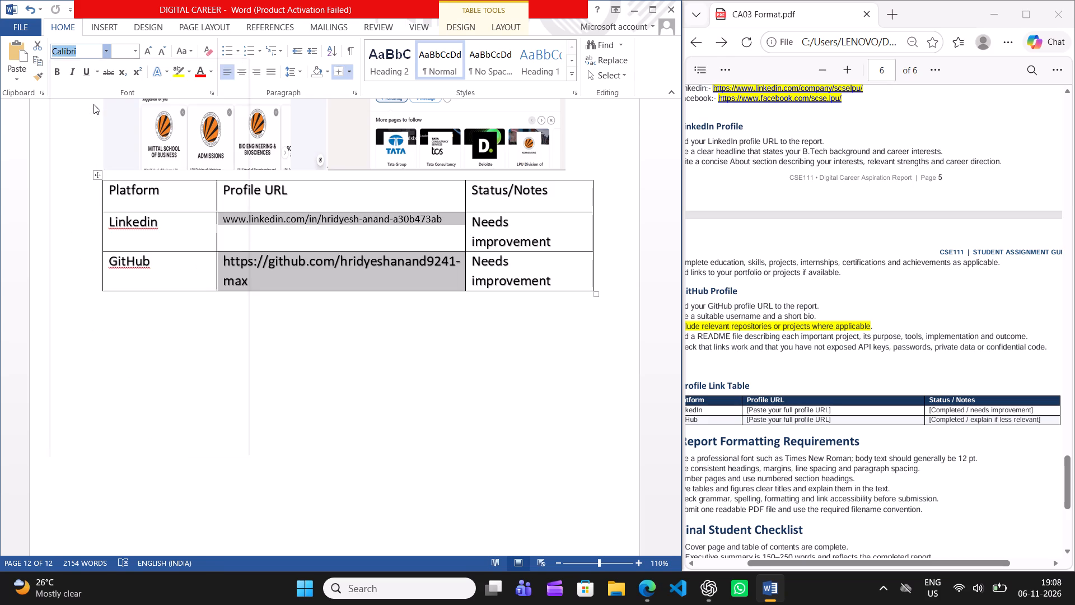
click(133, 50)
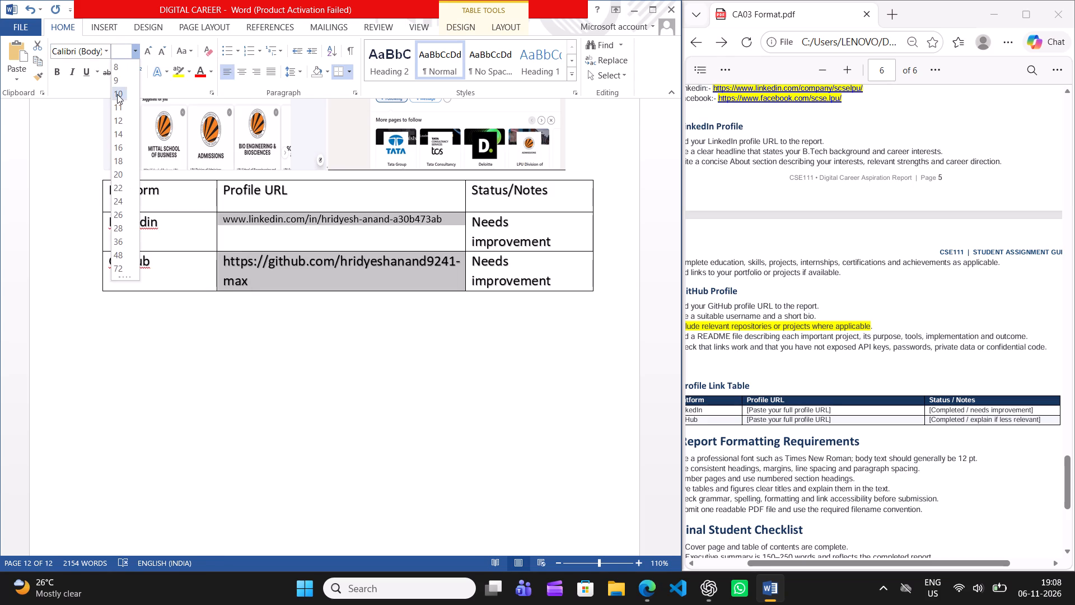
click(119, 133)
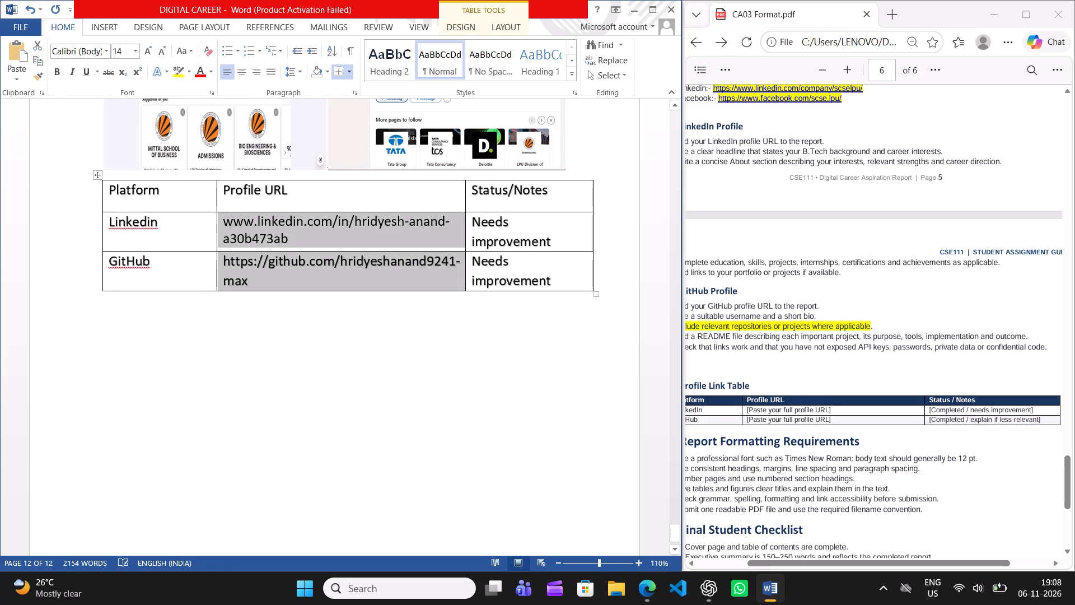
click(385, 383)
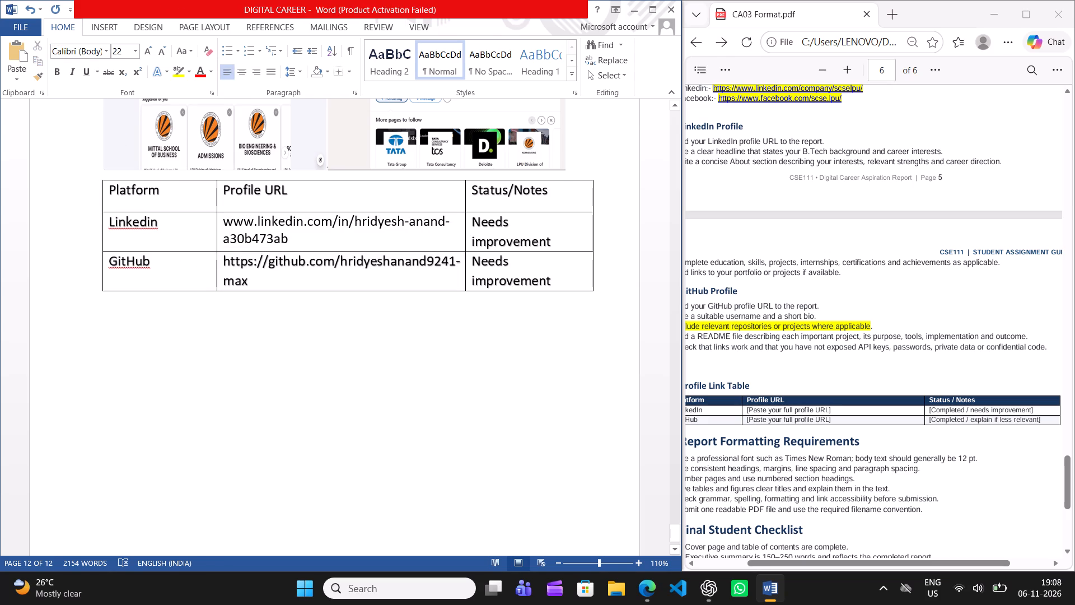
Review the report from the profile link table back through the conclusion and preparation sections to the contents table.
scroll(385, 383, up, 1)
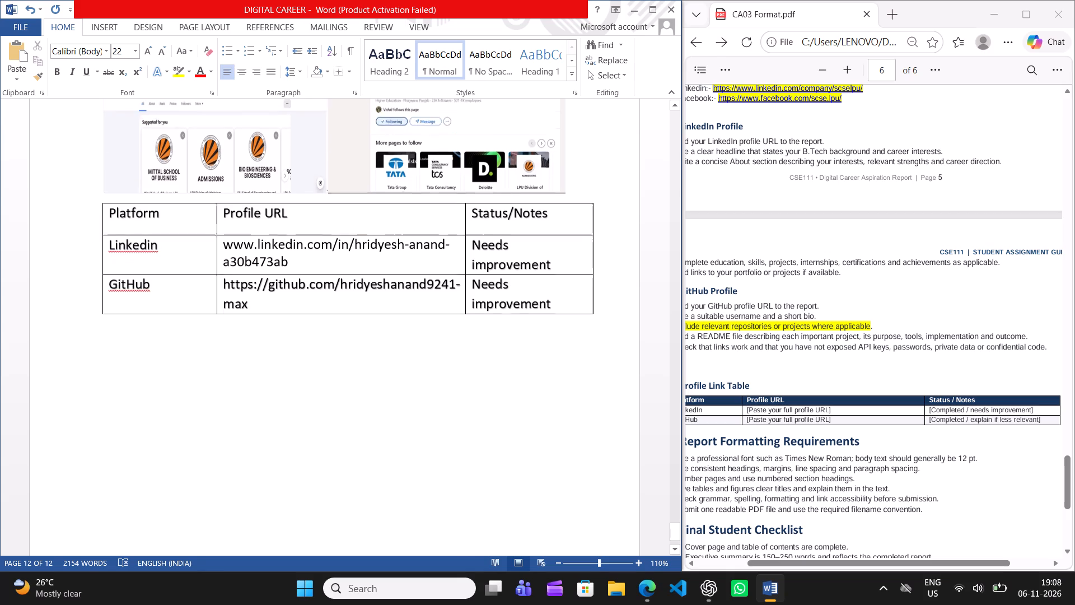
scroll(385, 383, up, 1)
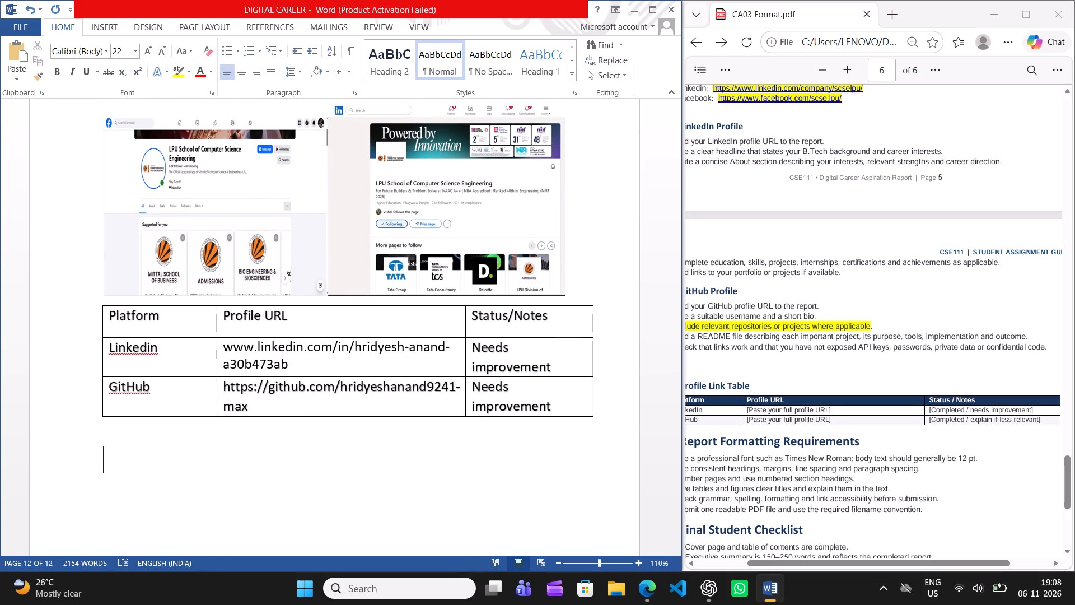
scroll(910, 350, right, 3)
scroll(422, 474, up, 4)
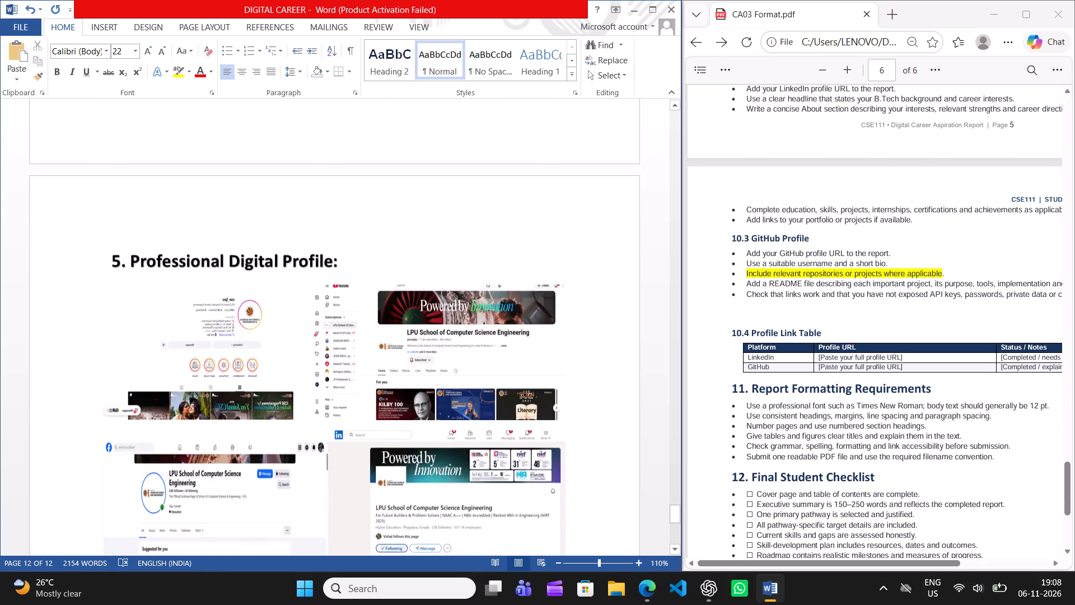
scroll(422, 474, up, 1)
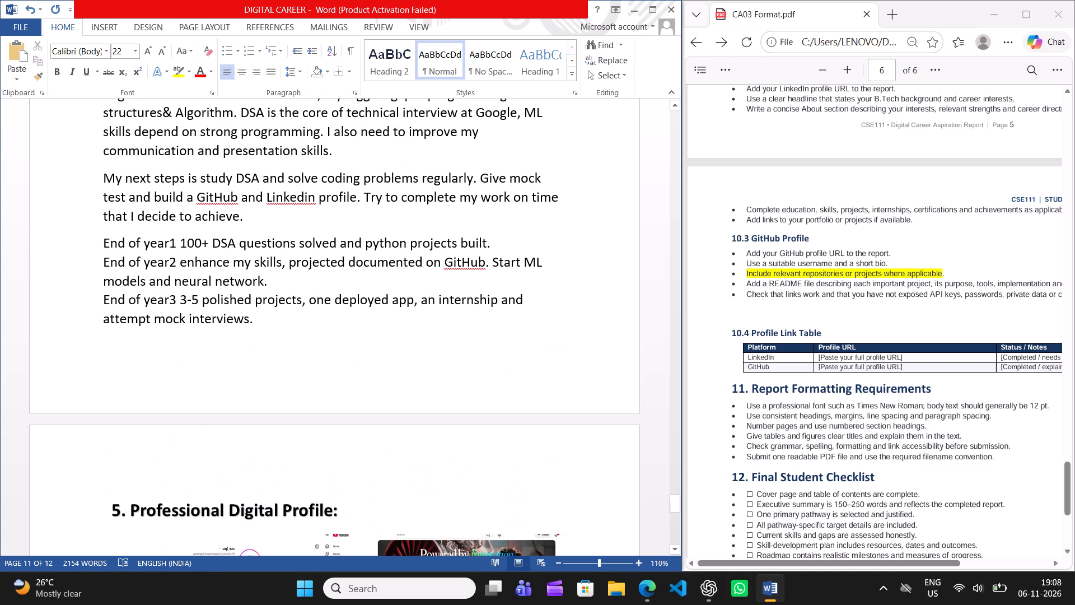
scroll(422, 474, up, 3)
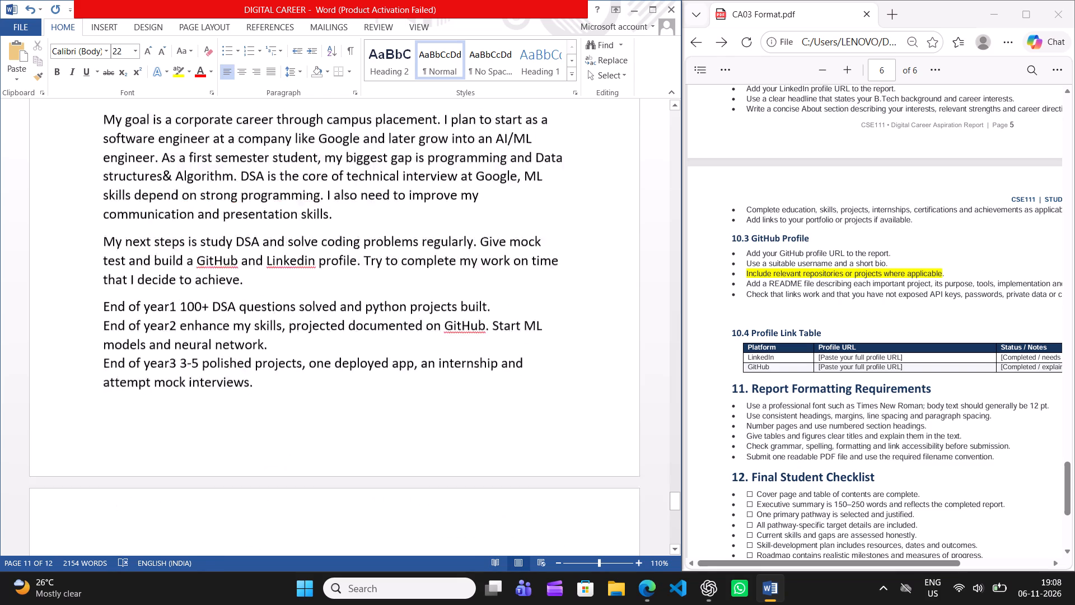
scroll(422, 474, up, 3)
scroll(422, 474, up, 20)
scroll(422, 474, up, 20)
scroll(422, 474, up, 20)
scroll(422, 474, down, 16)
scroll(422, 474, up, 20)
scroll(422, 474, up, 20)
scroll(422, 474, up, 20)
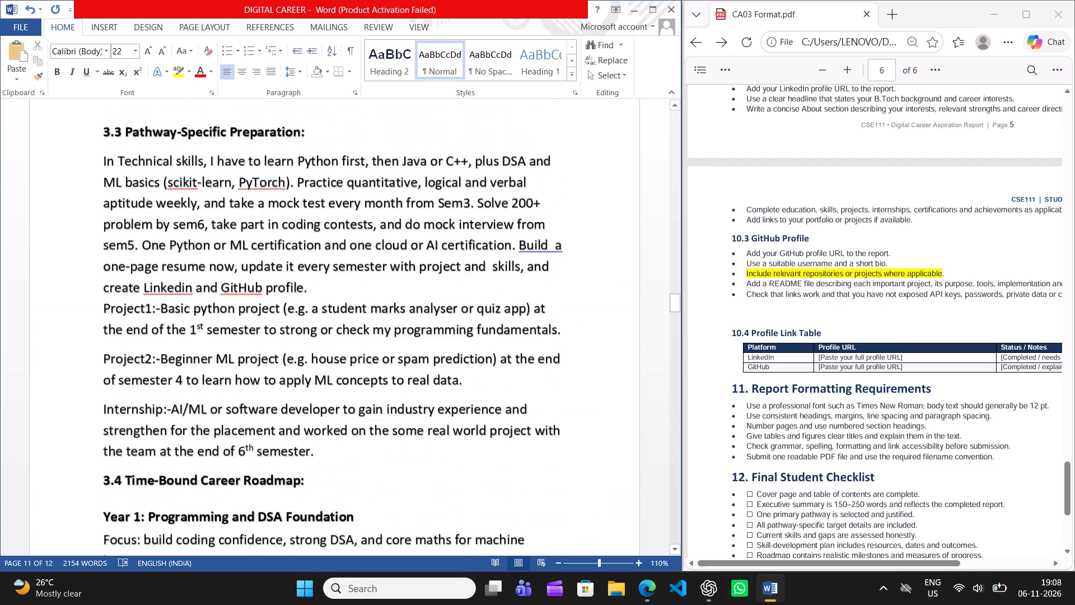
scroll(422, 474, up, 20)
scroll(422, 474, up, 20)
scroll(422, 474, up, 20)
scroll(422, 474, up, 7)
scroll(422, 474, down, 2)
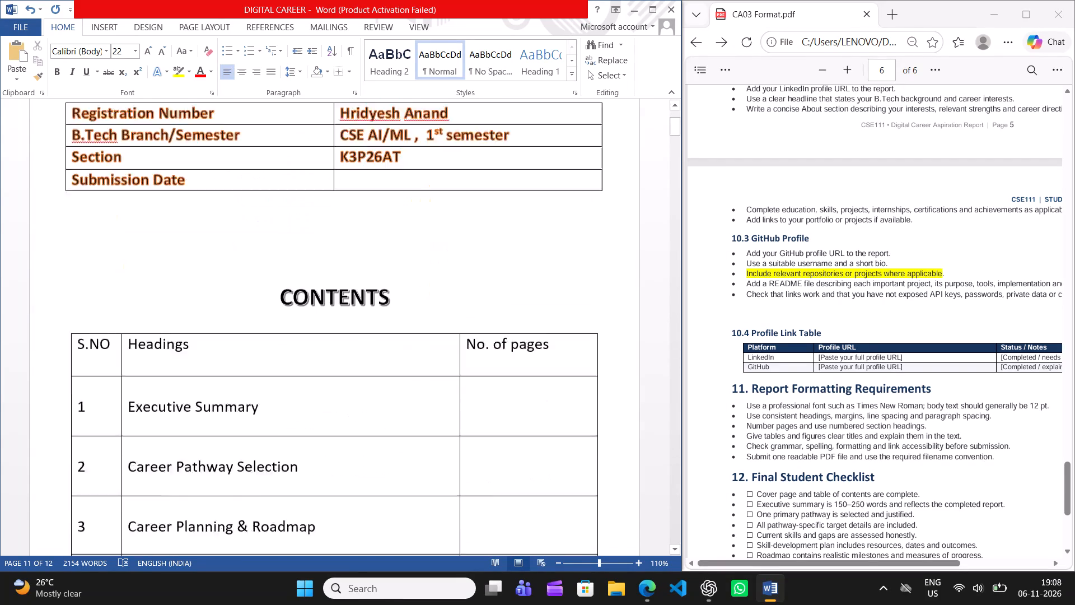
scroll(422, 474, down, 6)
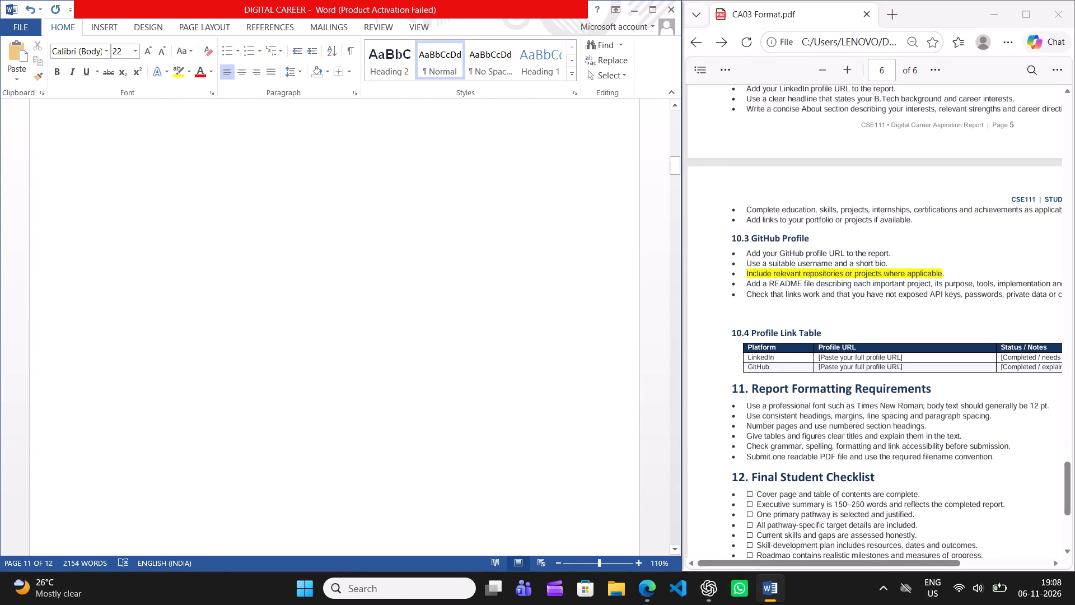
Enlarge the CA03 Format guide and read its requirements from the career report sections back to the cover page and executive summary.
scroll(768, 358, up, 6)
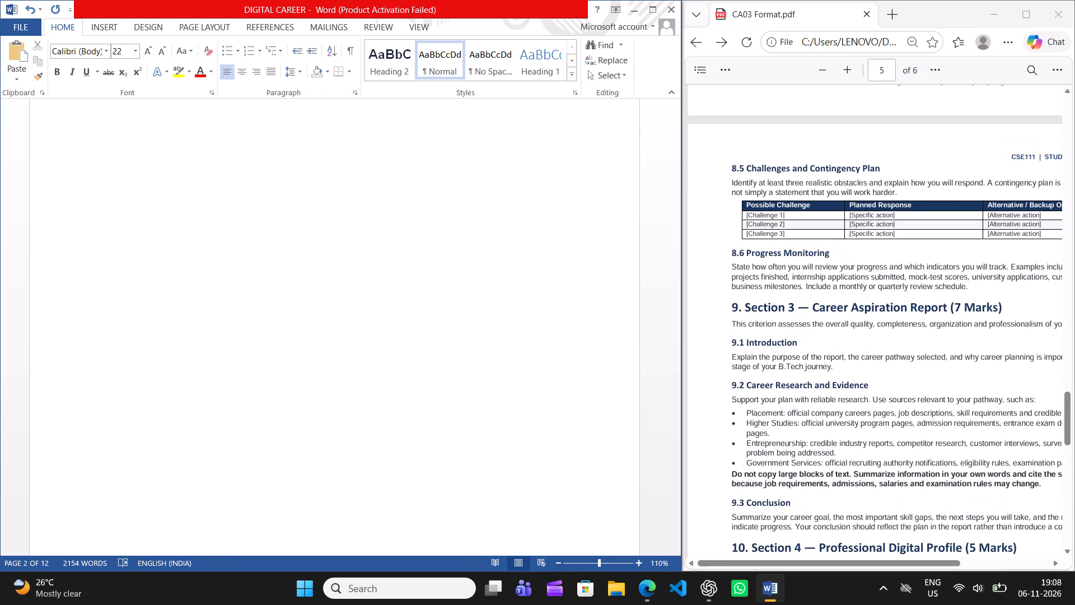
click(1021, 15)
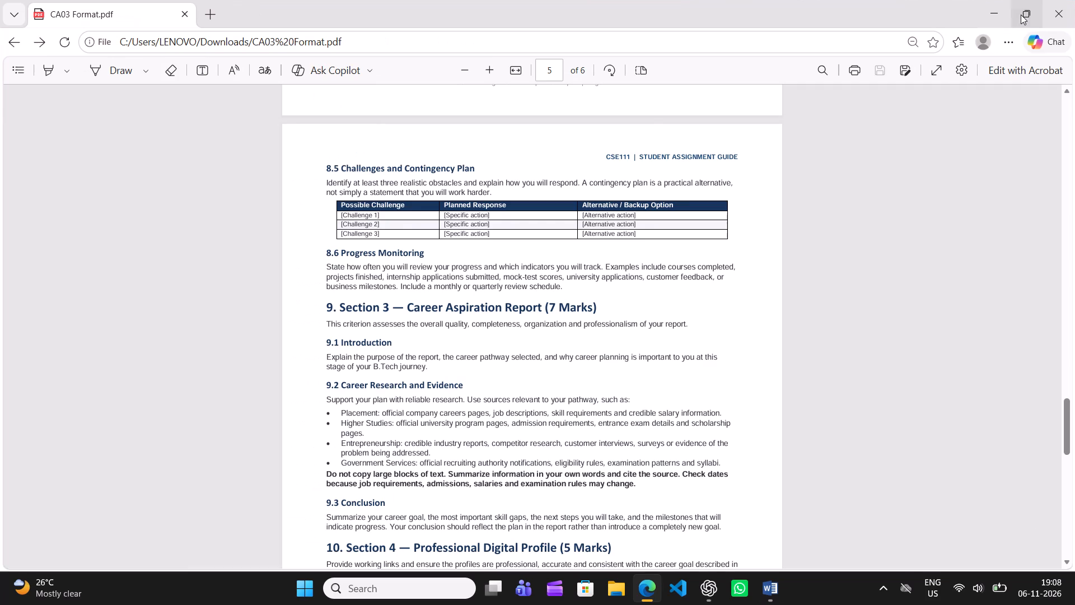
scroll(568, 166, up, 7)
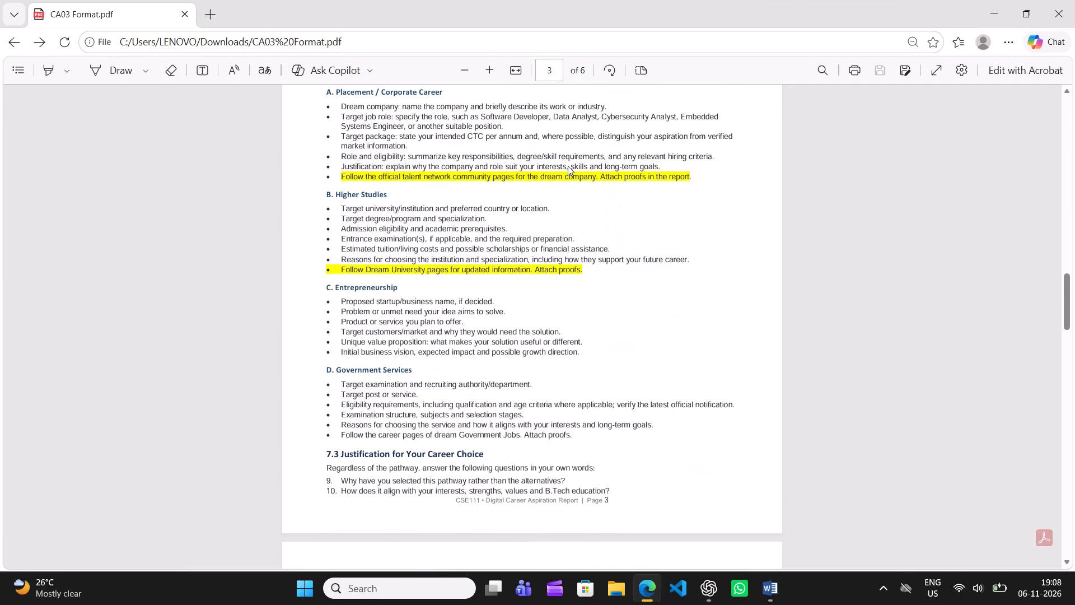
scroll(568, 166, down, 3)
scroll(568, 166, up, 1)
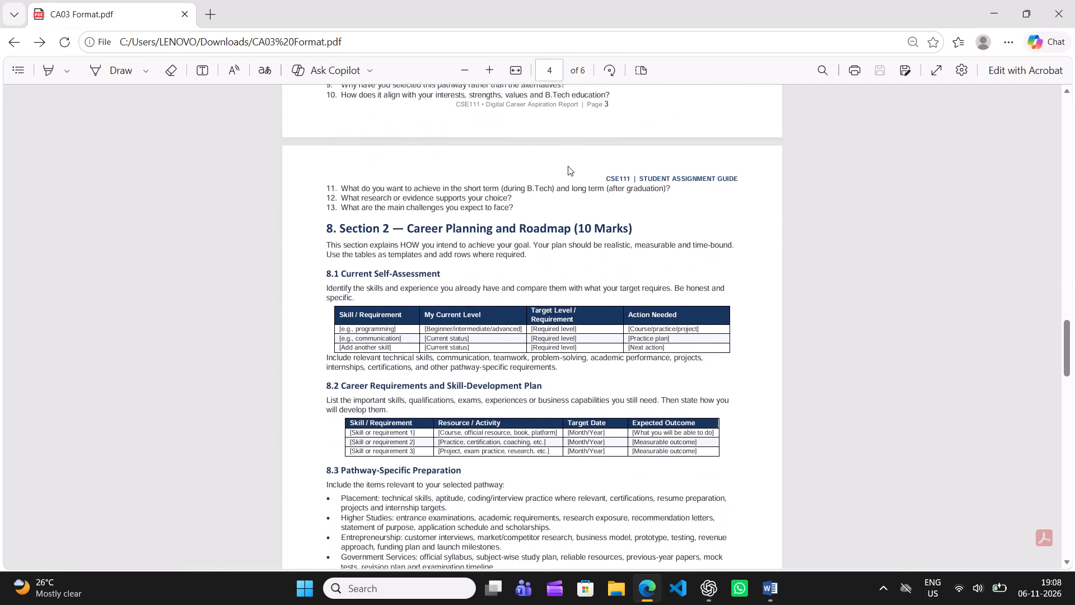
scroll(568, 166, up, 3)
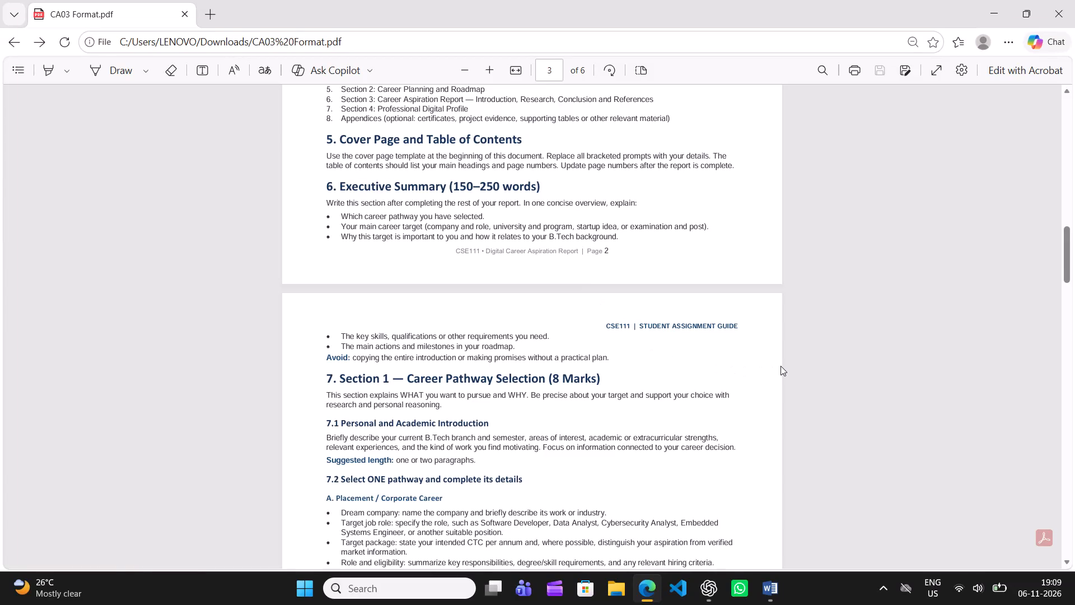
scroll(780, 366, up, 1)
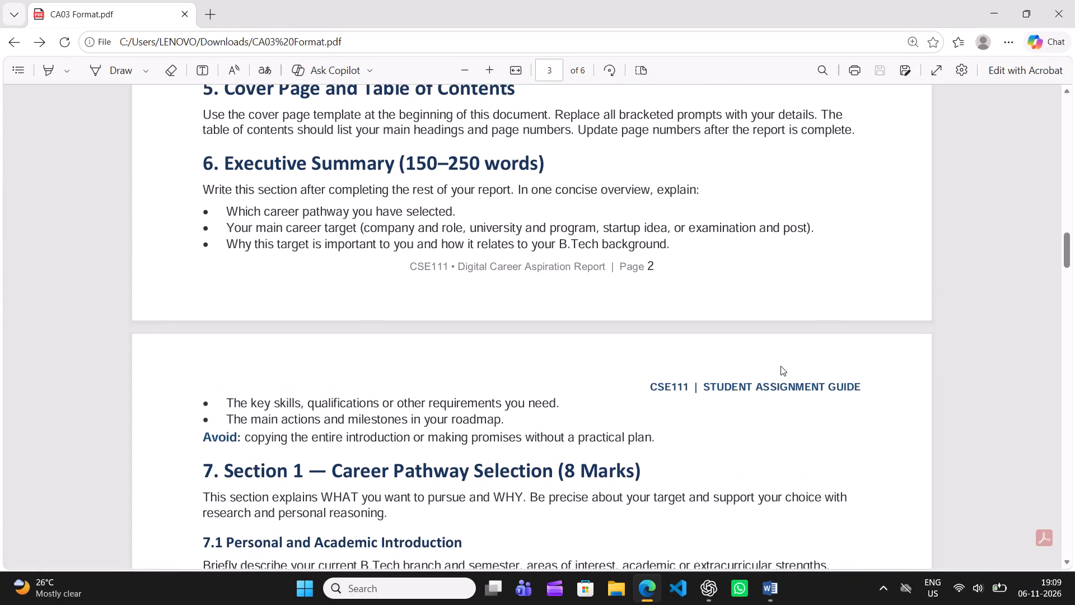
scroll(780, 366, up, 1)
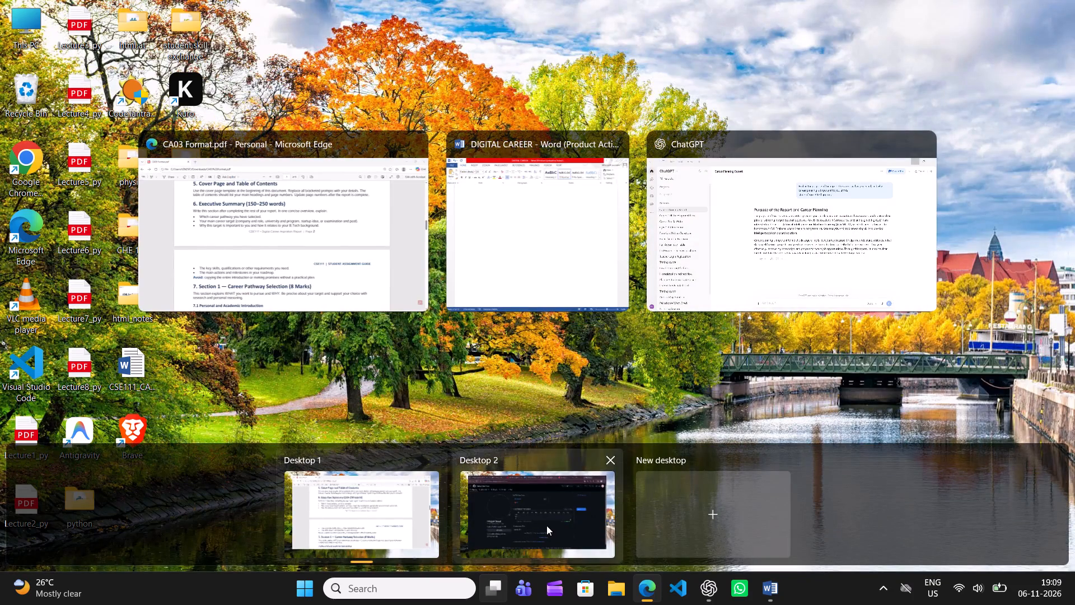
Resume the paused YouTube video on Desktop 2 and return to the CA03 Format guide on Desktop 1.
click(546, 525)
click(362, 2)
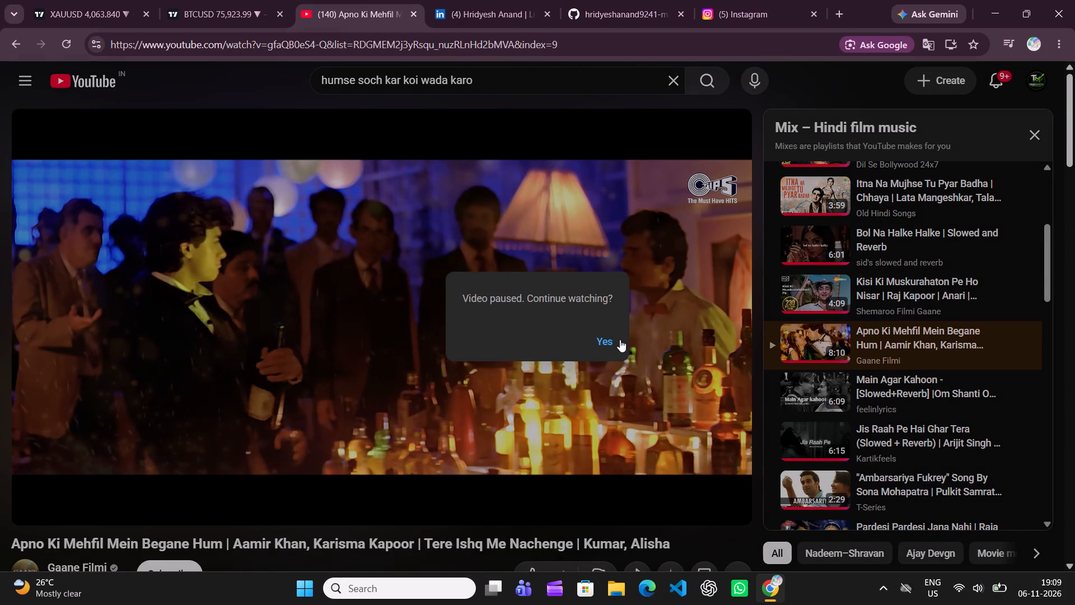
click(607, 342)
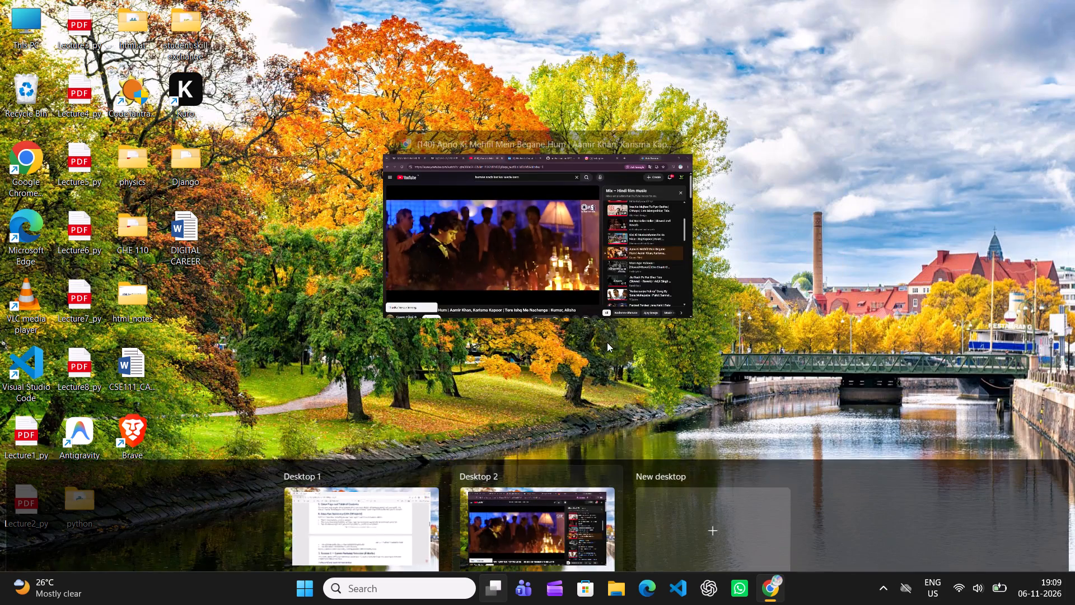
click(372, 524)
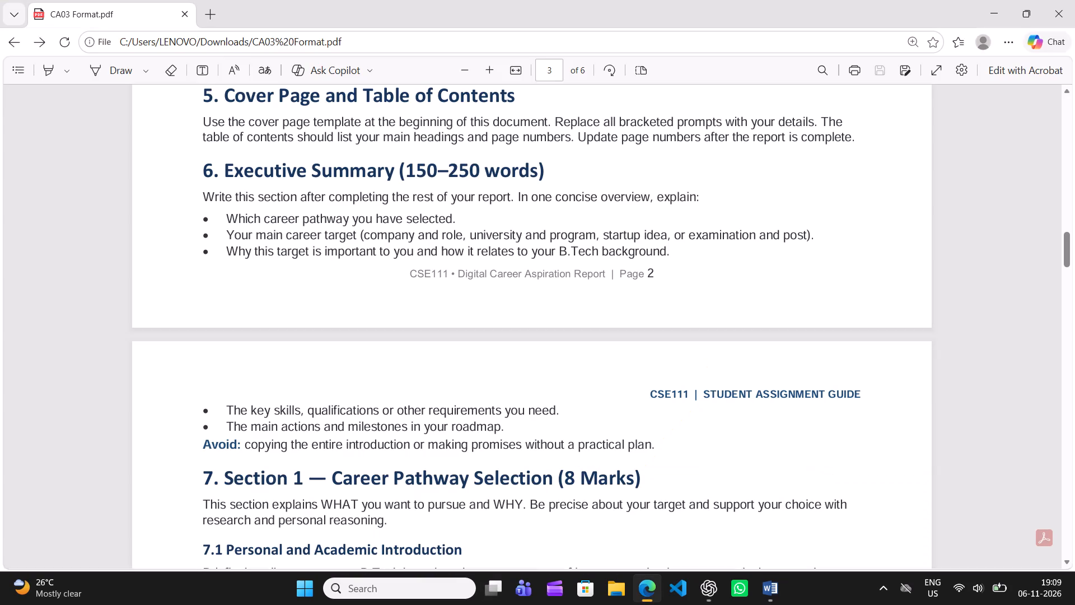
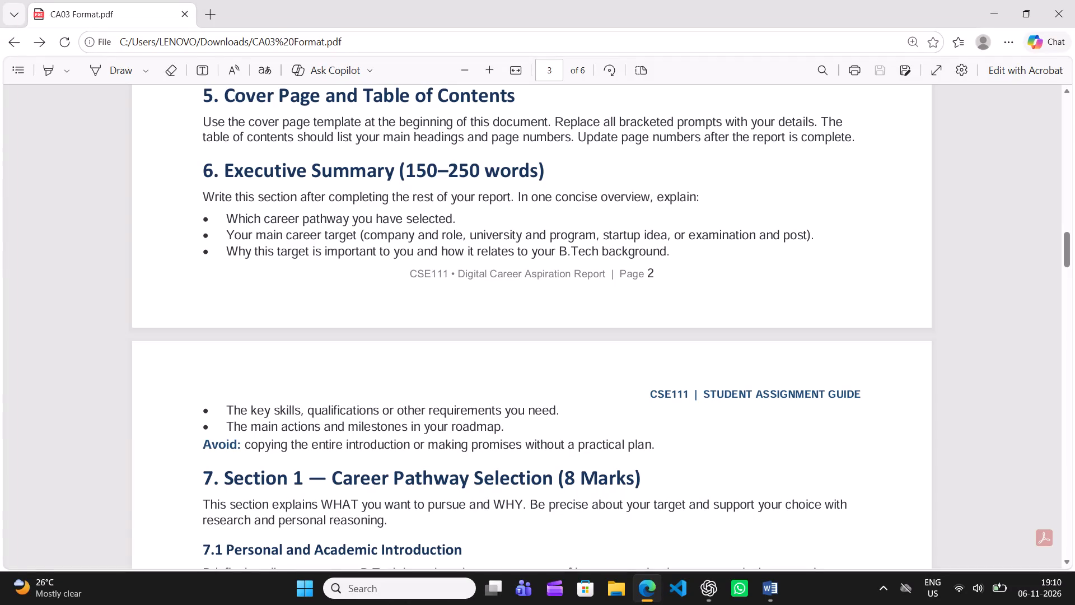
Show the DIGITAL CAREER Word document beside the CA03 Format PDF, giving the document about two thirds of the screen width.
click(771, 593)
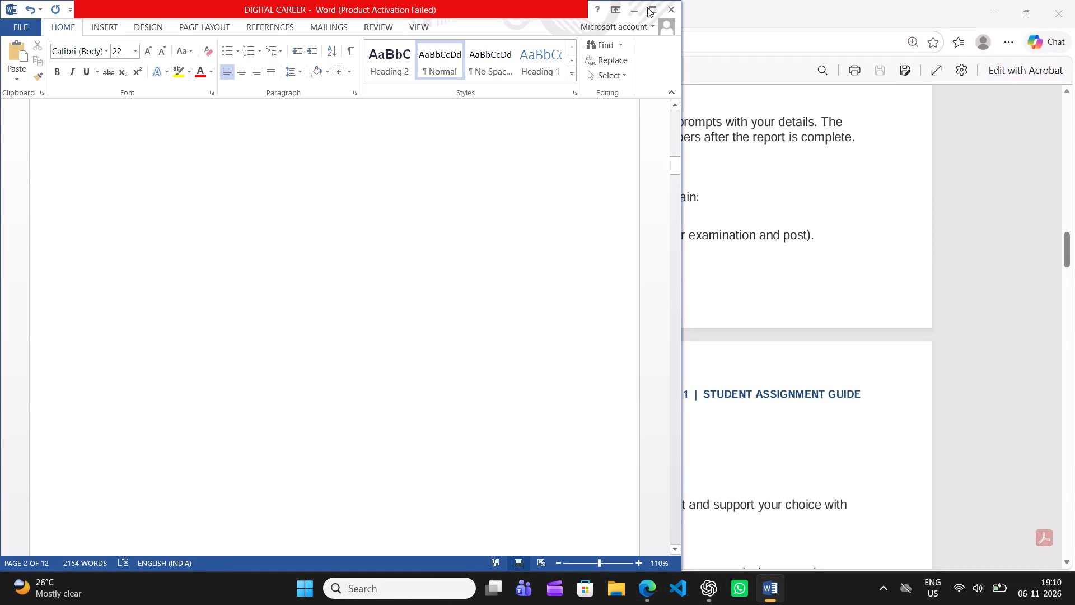
click(632, 57)
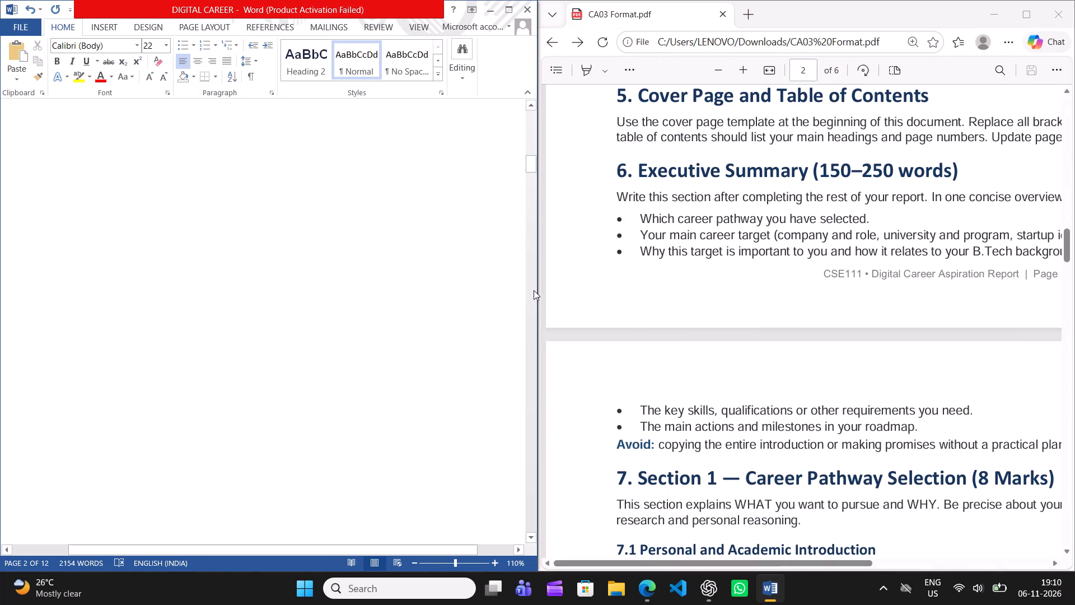
drag(540, 296, 684, 330)
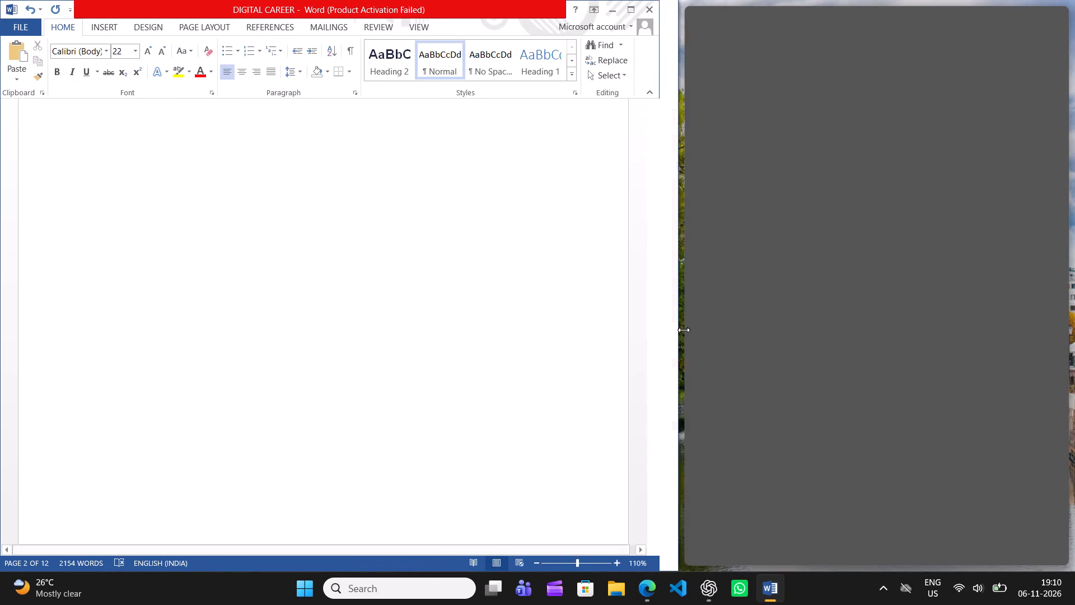
drag(684, 330, 694, 333)
Examine the PDF guide's Executive Summary (150–250 words) requirements alongside the report's Executive Summary page.
scroll(502, 308, up, 4)
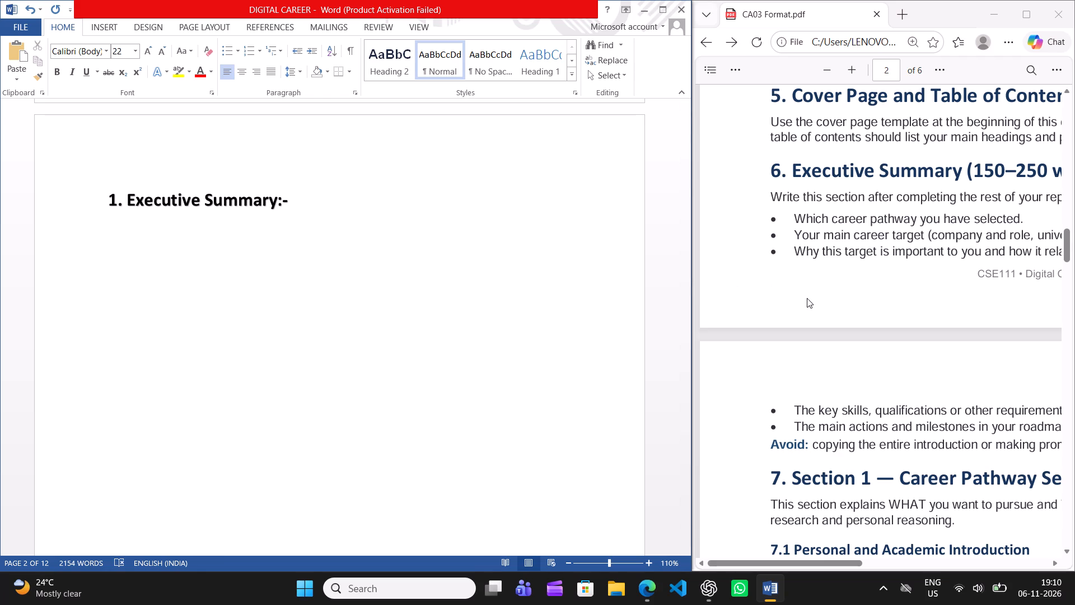
scroll(807, 298, left, 1)
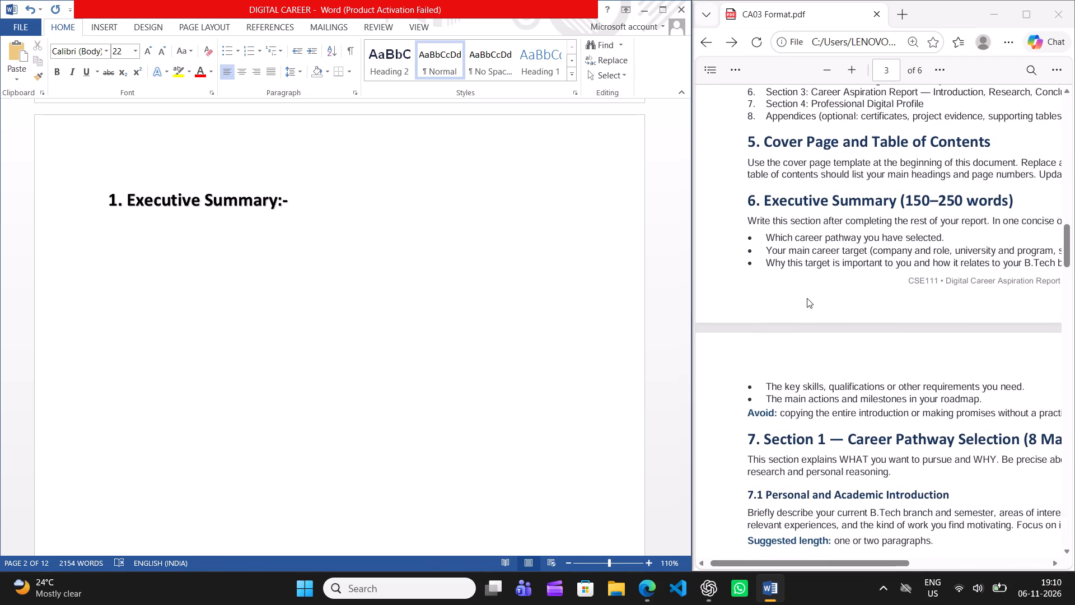
scroll(807, 298, left, 2)
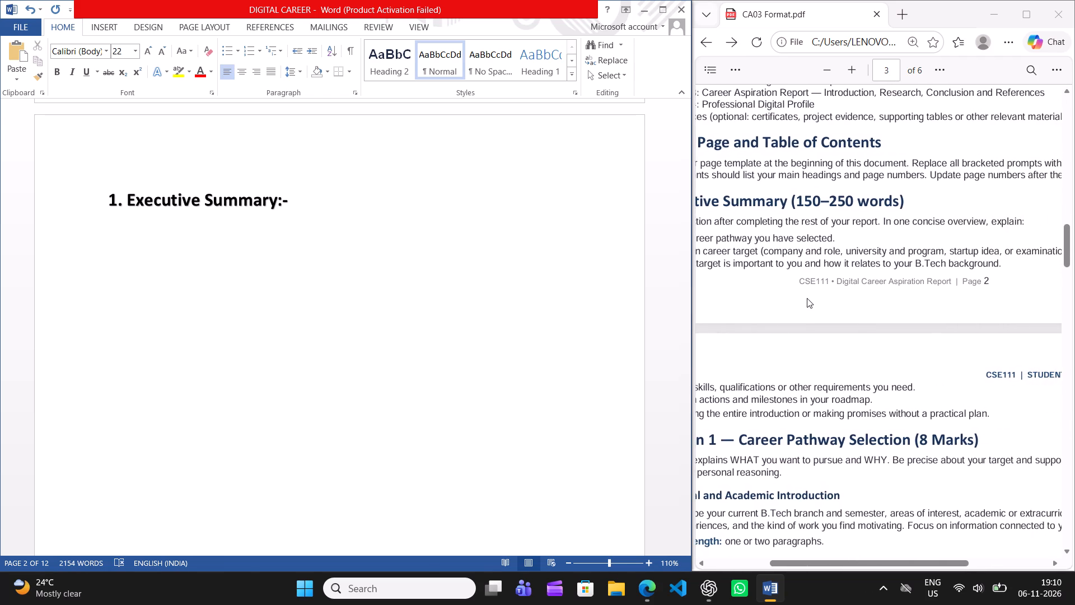
scroll(807, 298, left, 1)
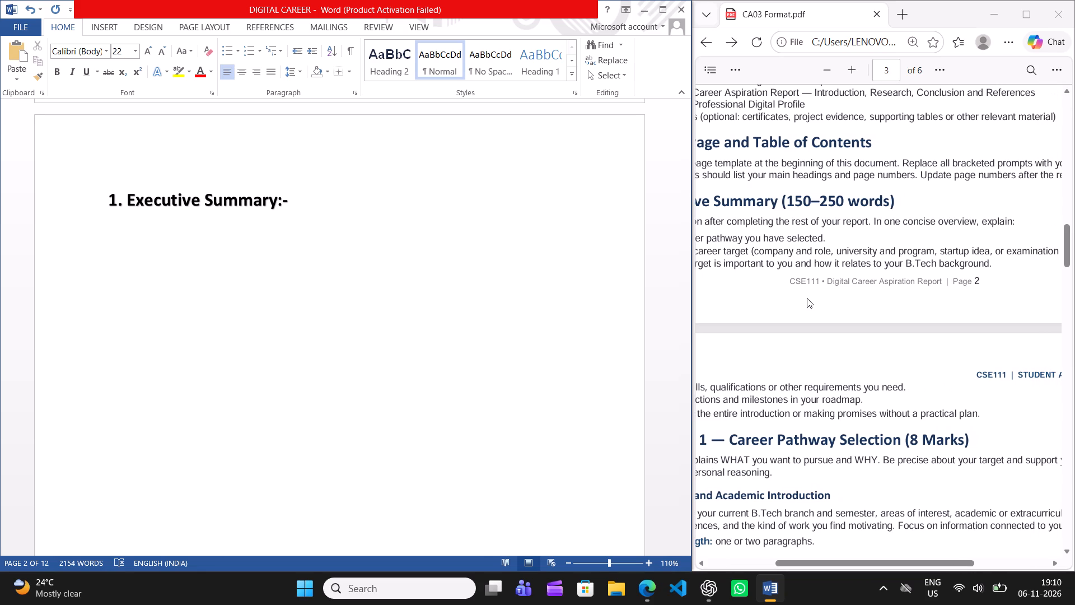
scroll(807, 298, right, 1)
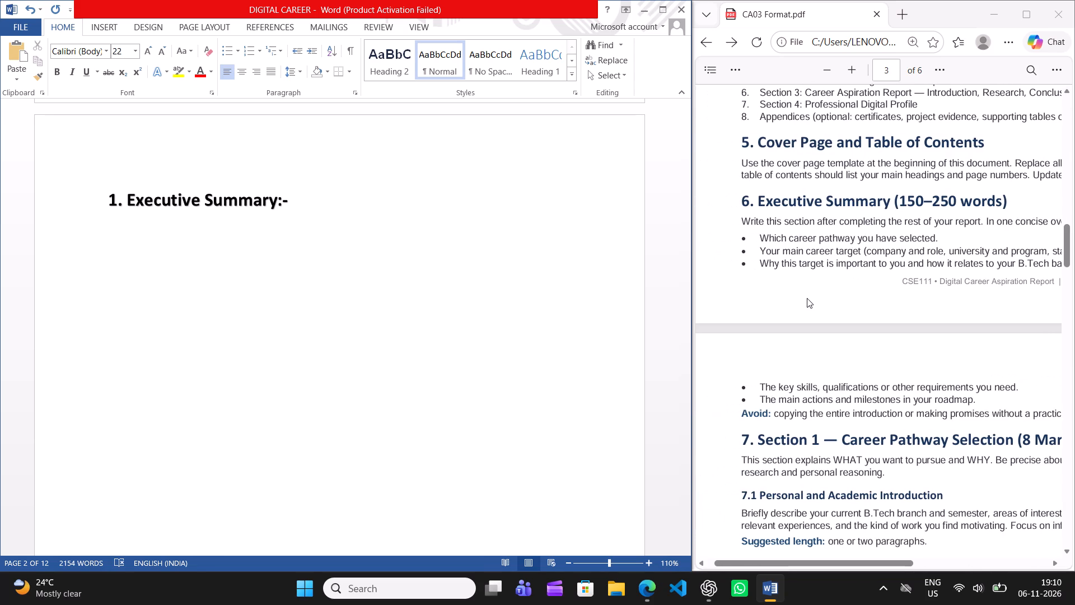
scroll(807, 298, left, 1)
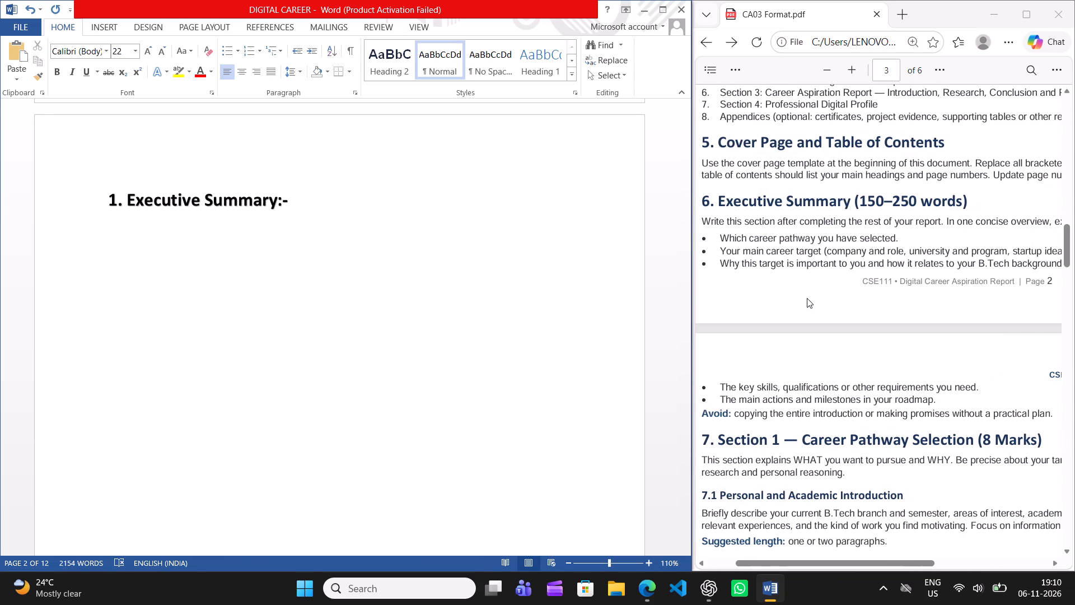
scroll(807, 298, left, 2)
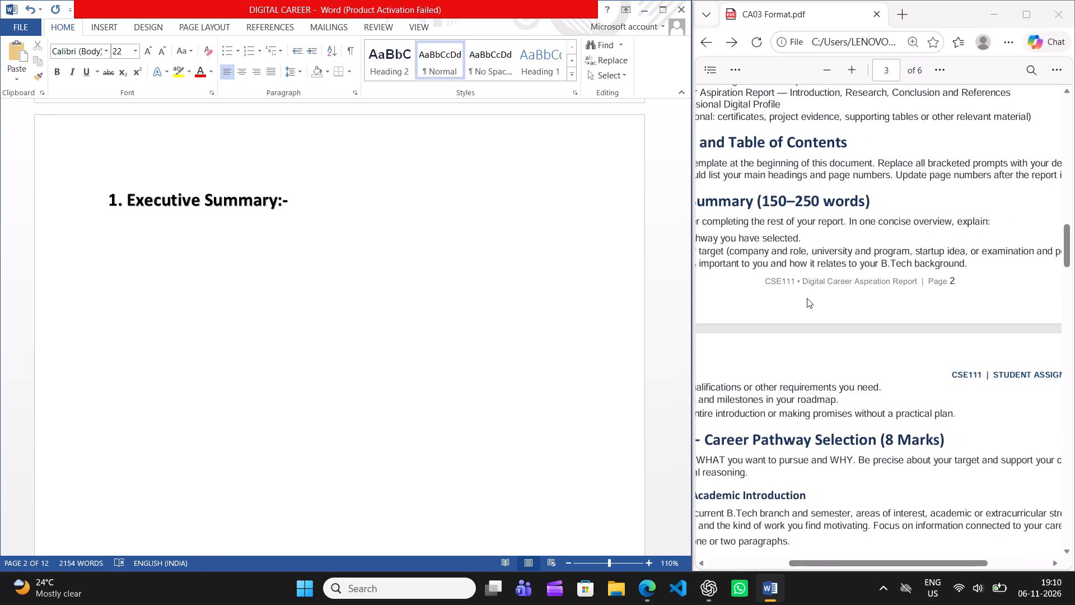
scroll(807, 298, left, 2)
scroll(807, 298, right, 1)
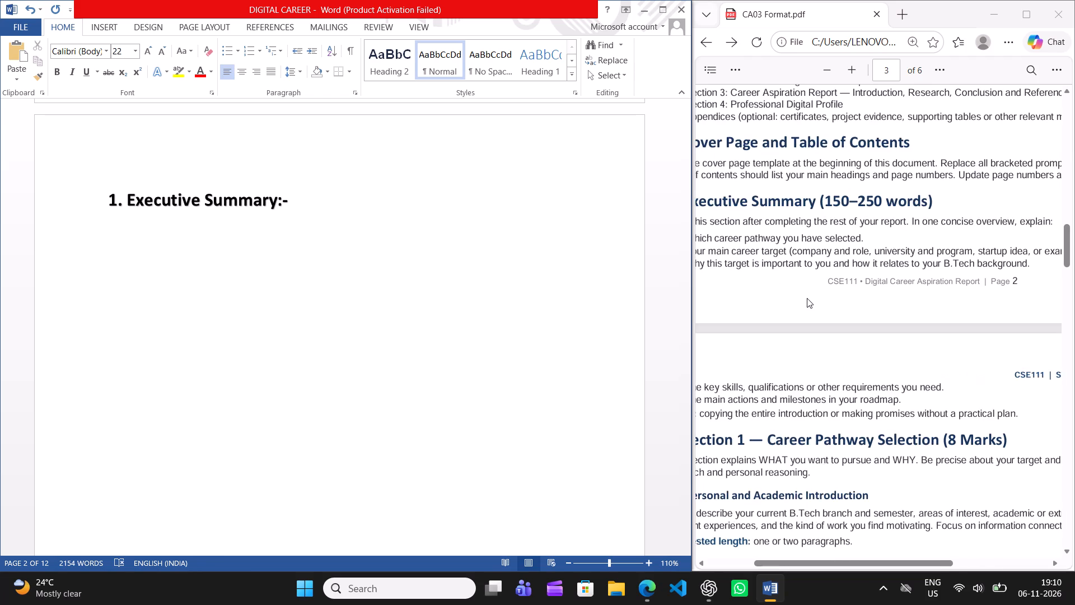
scroll(807, 298, right, 1)
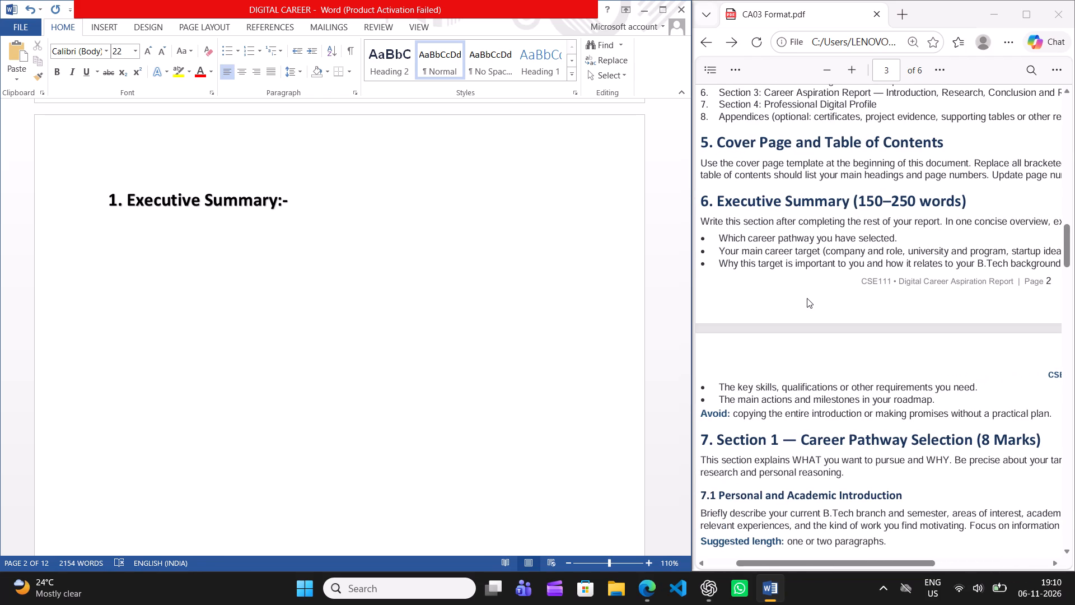
scroll(807, 298, left, 1)
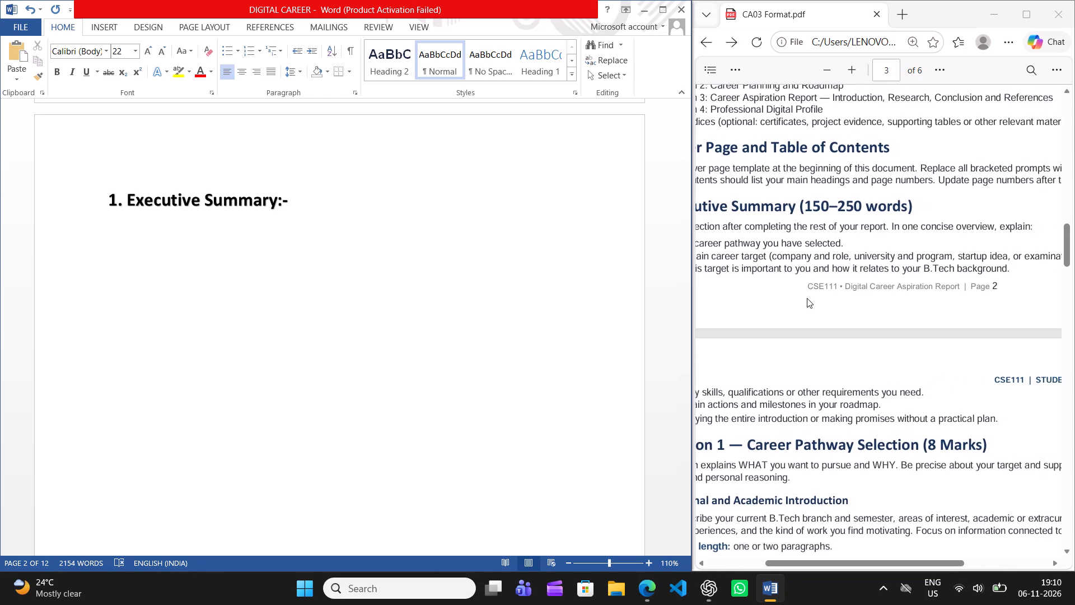
scroll(807, 298, right, 1)
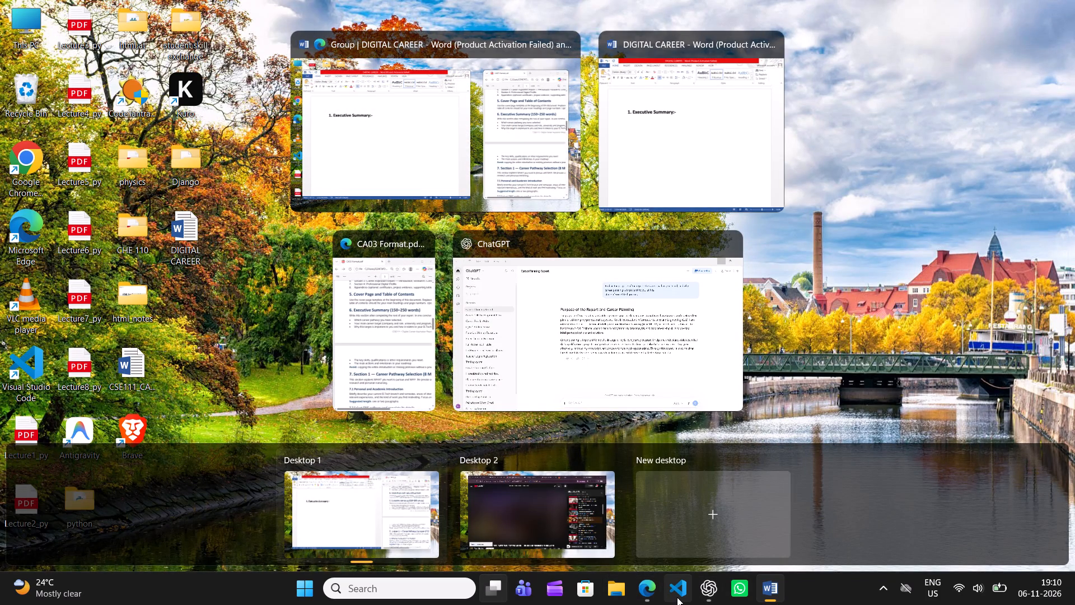